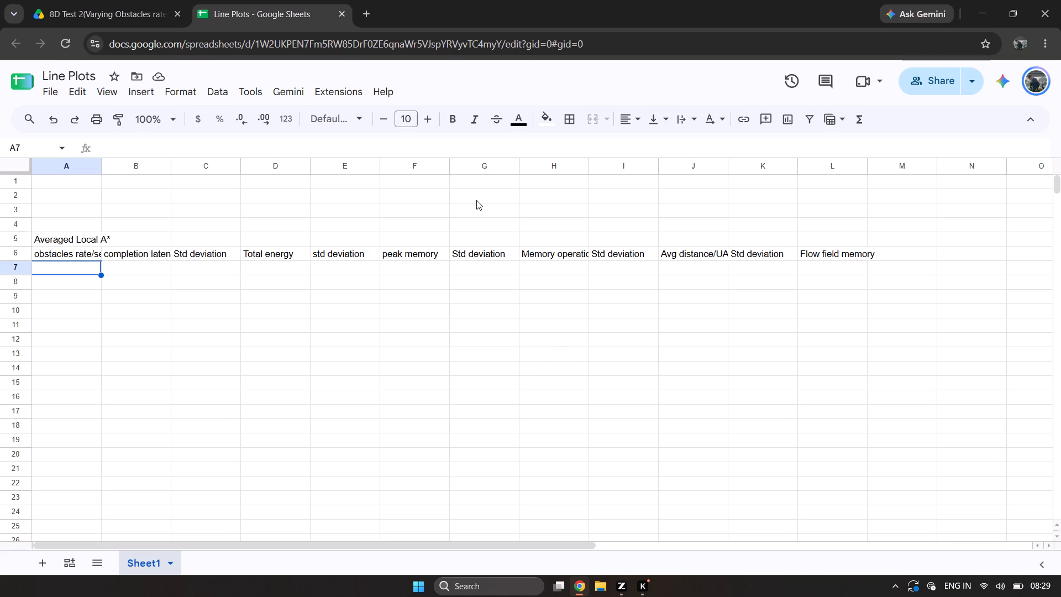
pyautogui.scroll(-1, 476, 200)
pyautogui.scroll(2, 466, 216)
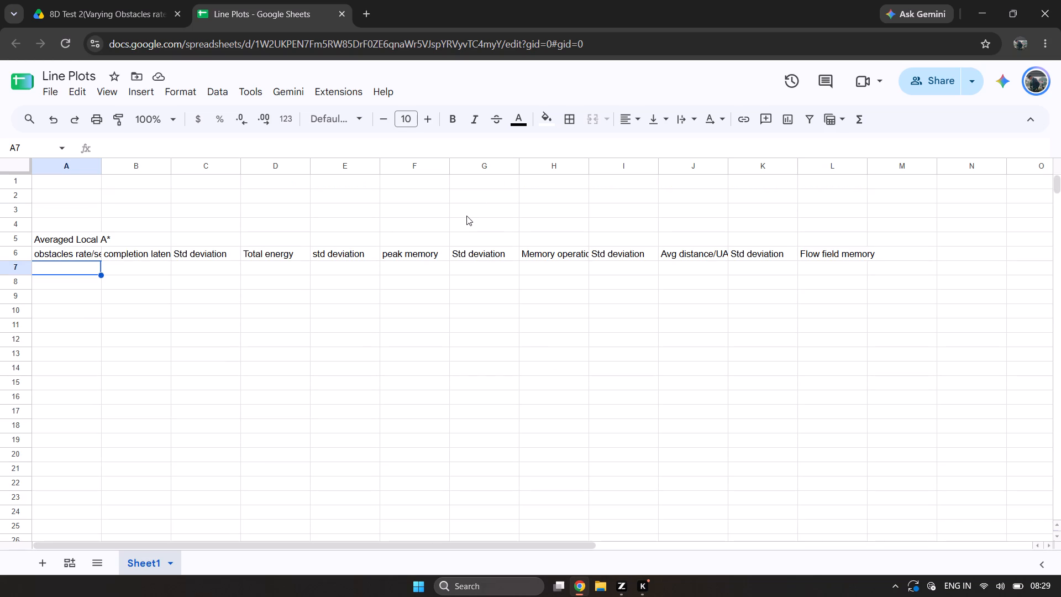
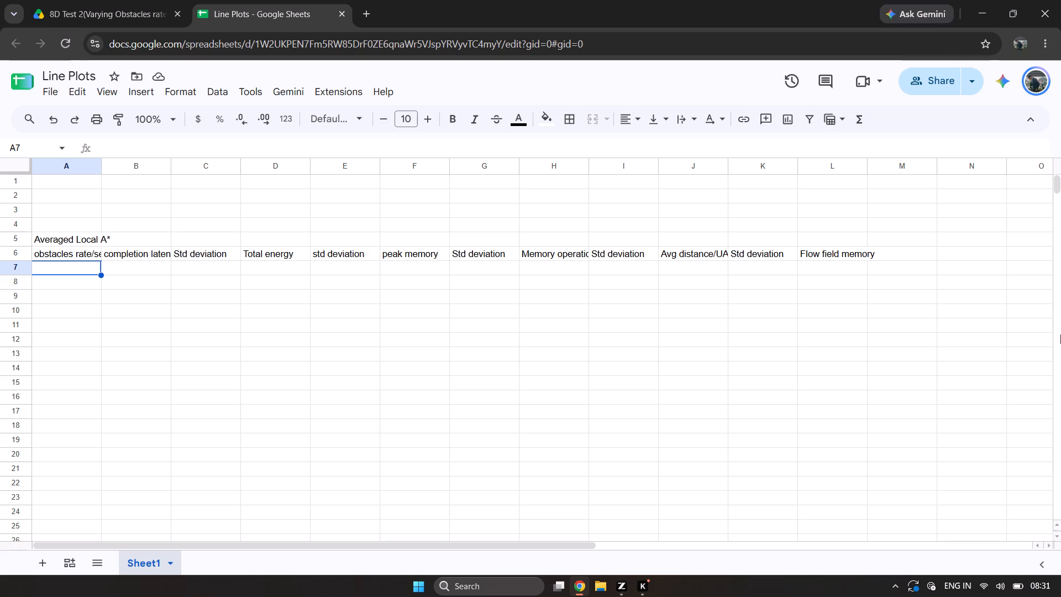
# Switch to Google Drive, check the subfolders of Local A*, and return to the 8D Test 2(Varying Obstacles rate) folder in Small Env.
pyautogui.click(146, 0)
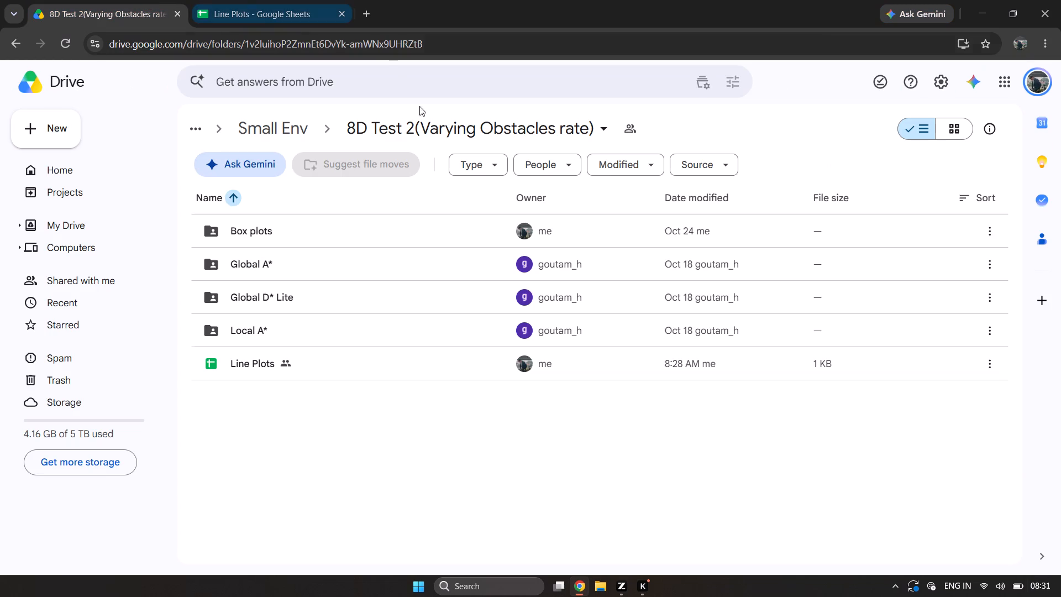
pyautogui.click(304, 417)
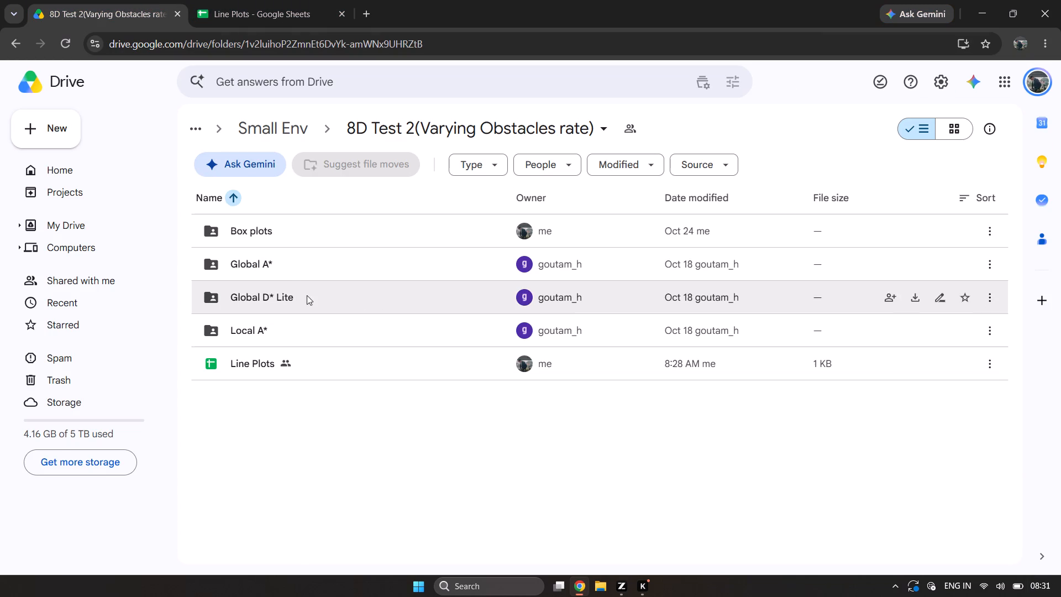
pyautogui.doubleClick(281, 324)
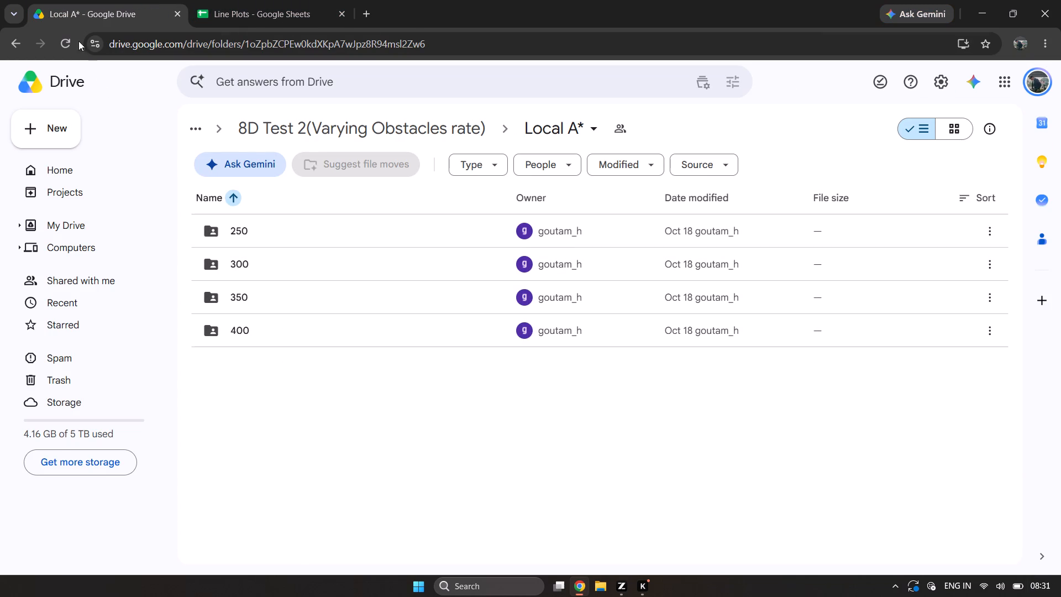
pyautogui.click(1, 45)
pyautogui.click(1, 45)
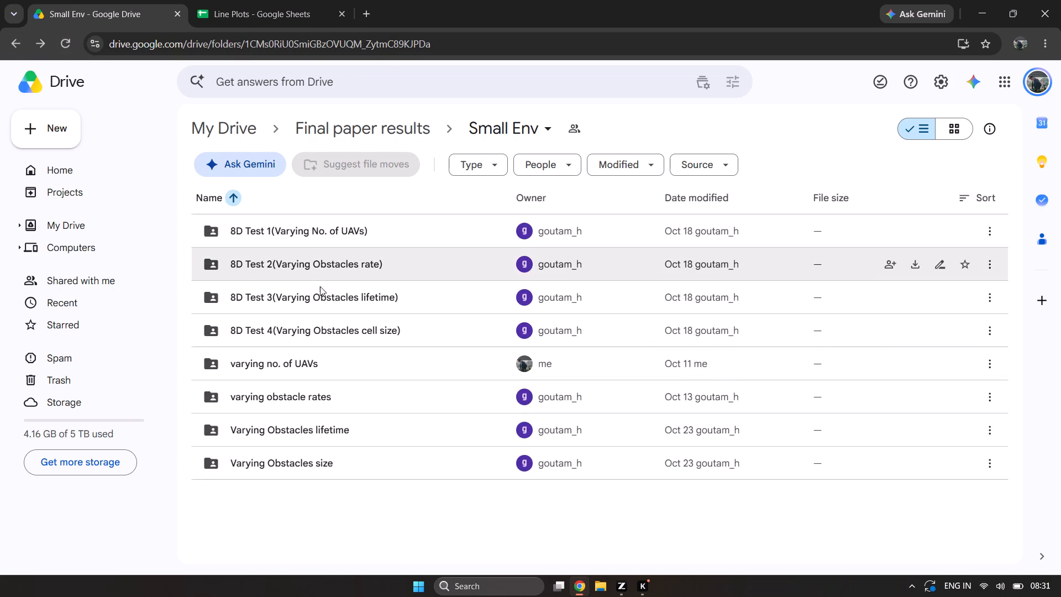
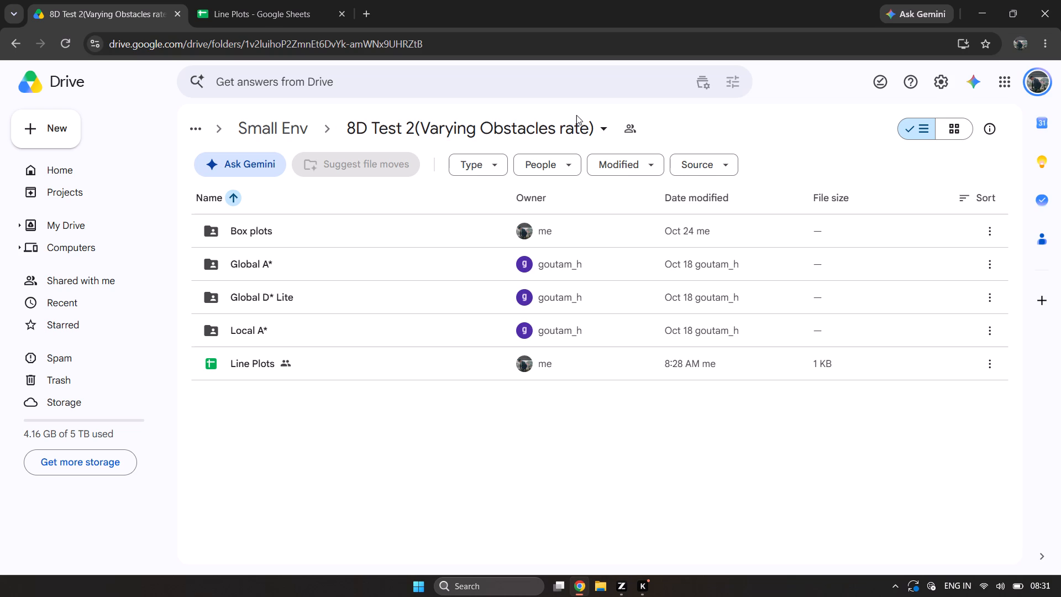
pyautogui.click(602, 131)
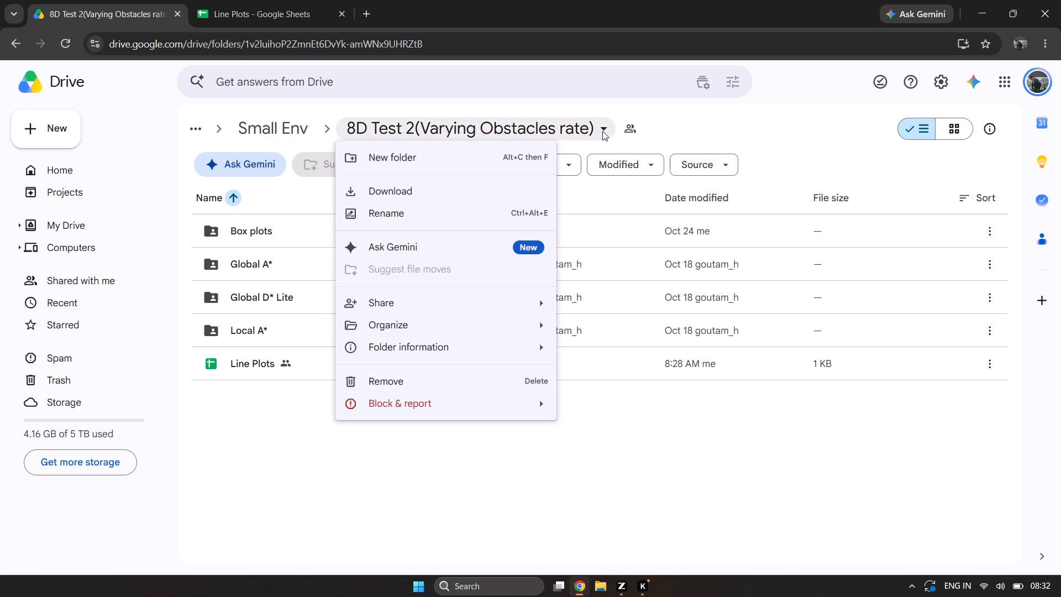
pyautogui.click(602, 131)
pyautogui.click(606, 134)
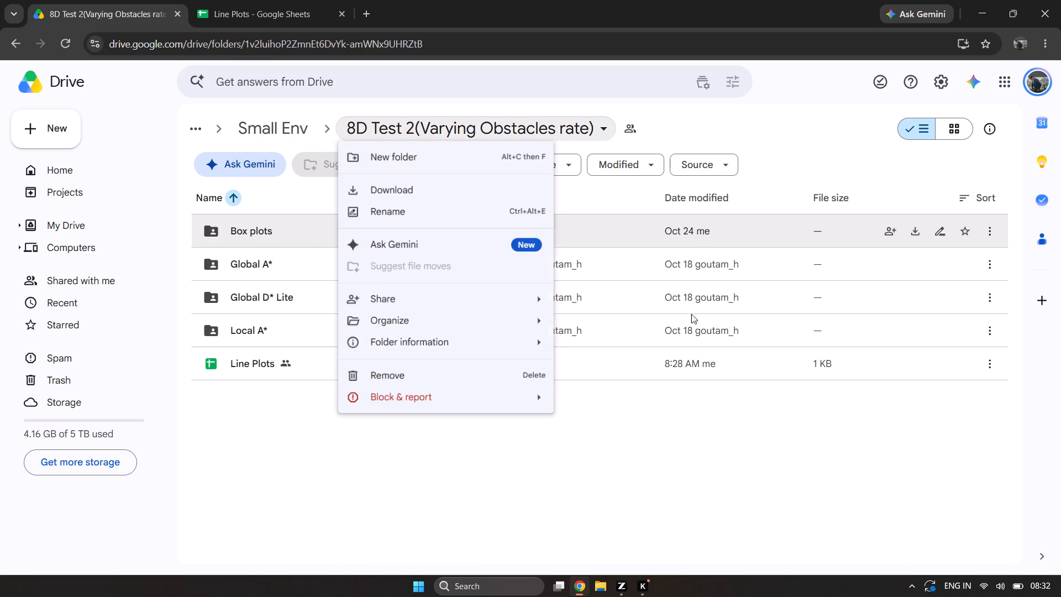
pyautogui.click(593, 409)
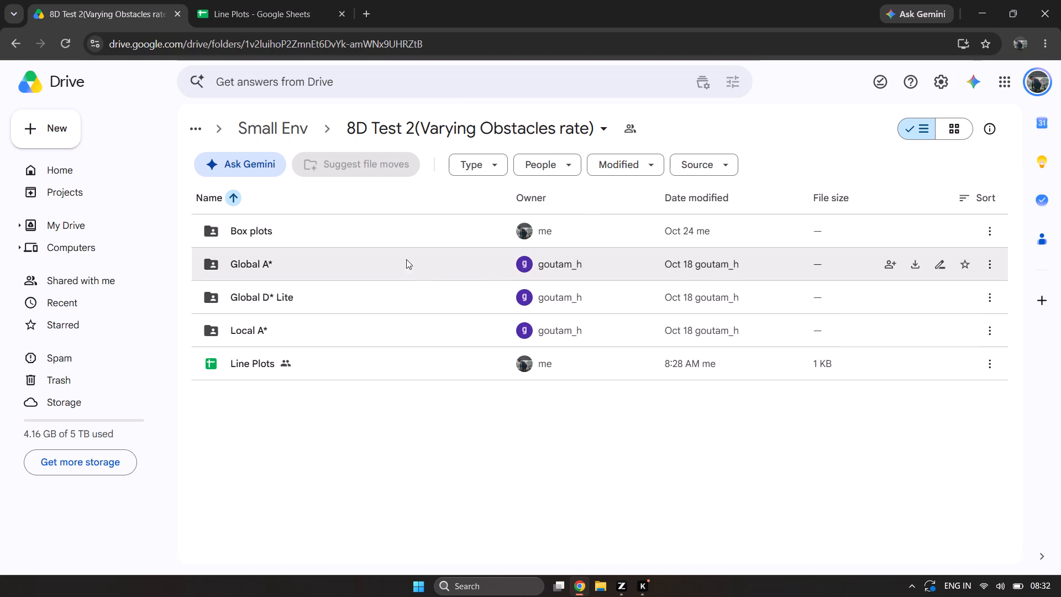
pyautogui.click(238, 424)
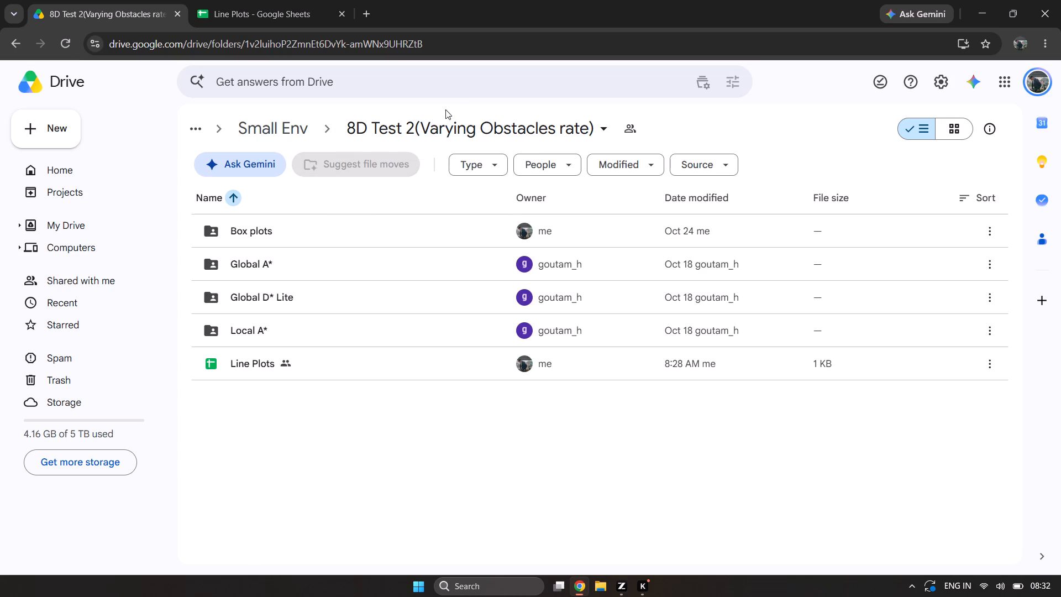
# Open the Local A* folder of 8D Test 2 and check which obstacle-rate subfolders it contains.
pyautogui.doubleClick(276, 315)
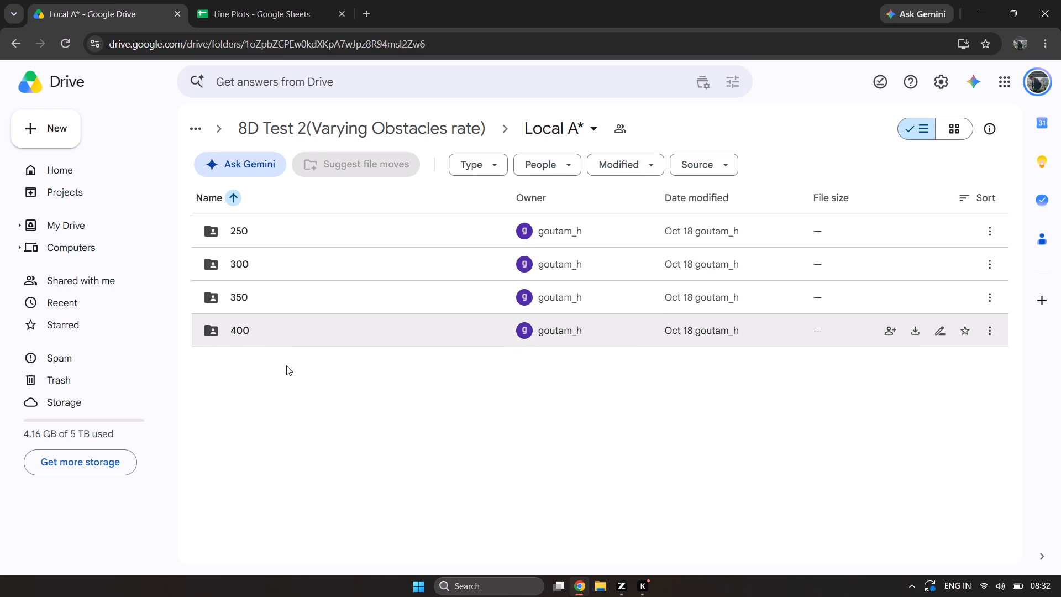
pyautogui.click(295, 397)
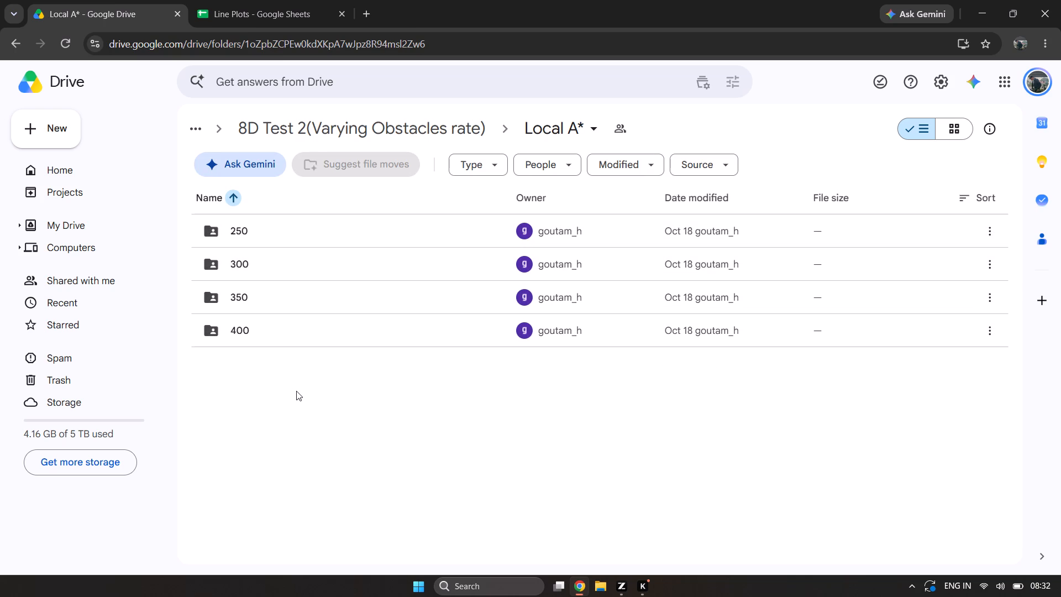
# In the Line Plots spreadsheet, fill the Averaged Local A* obstacles rate column from A7 to A11 with 200, 250, 300, 350 and 400.
pyautogui.click(296, 17)
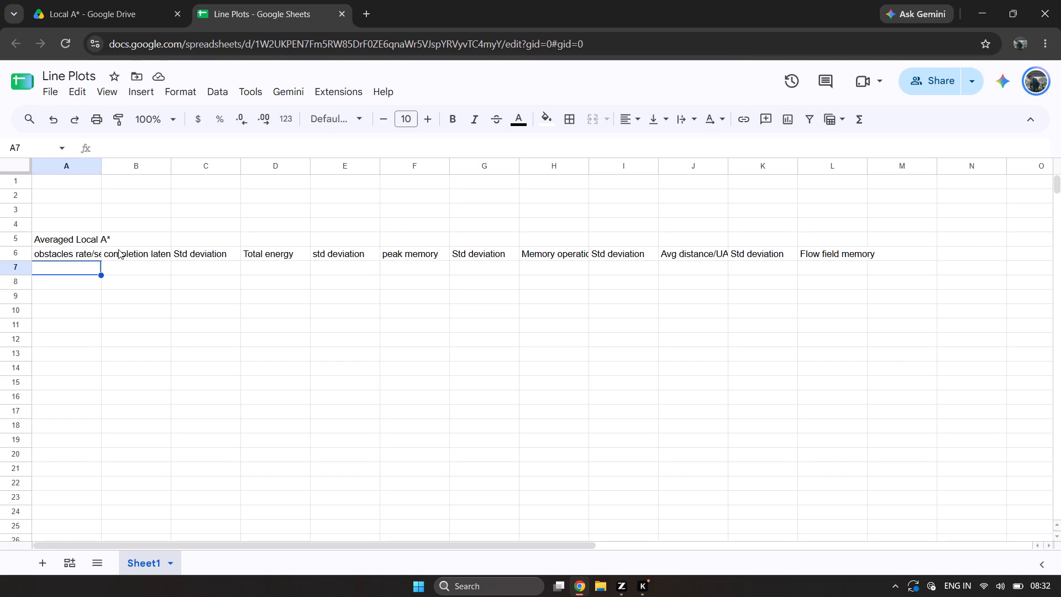
pyautogui.write('200')
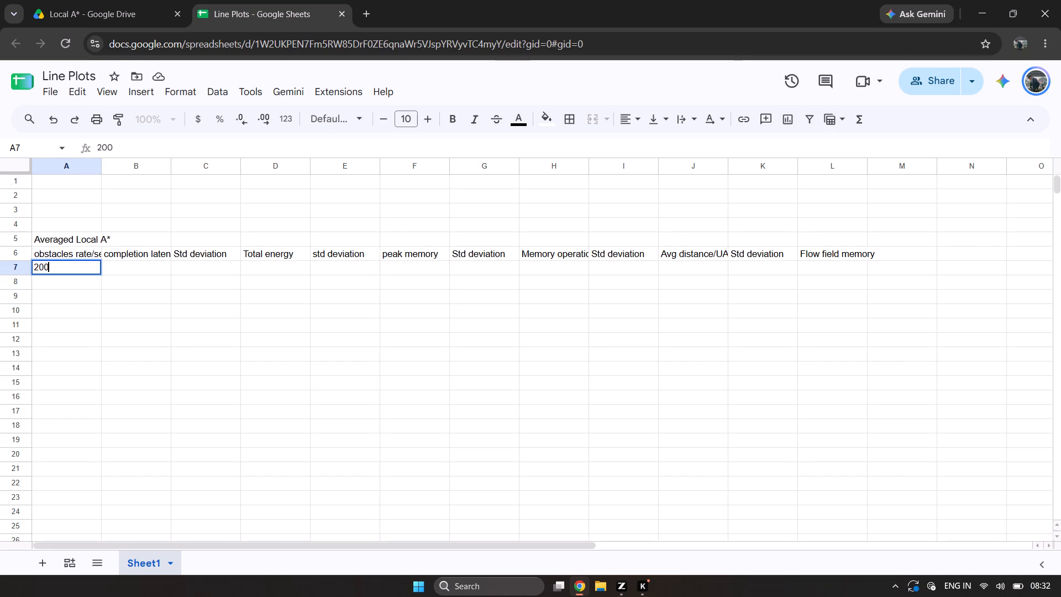
pyautogui.press('Return')
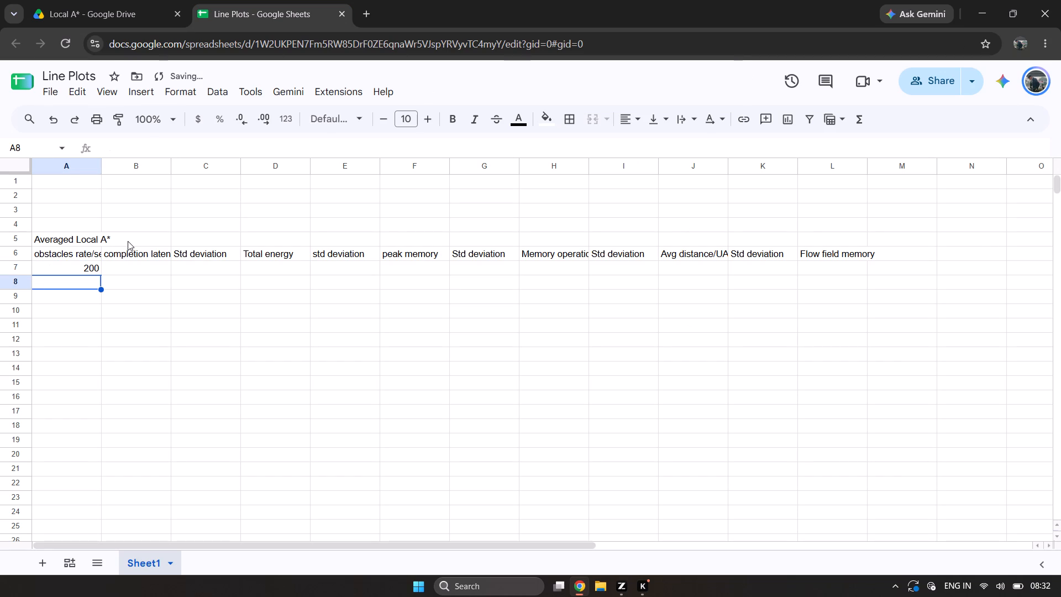
pyautogui.write('250')
pyautogui.press('Return')
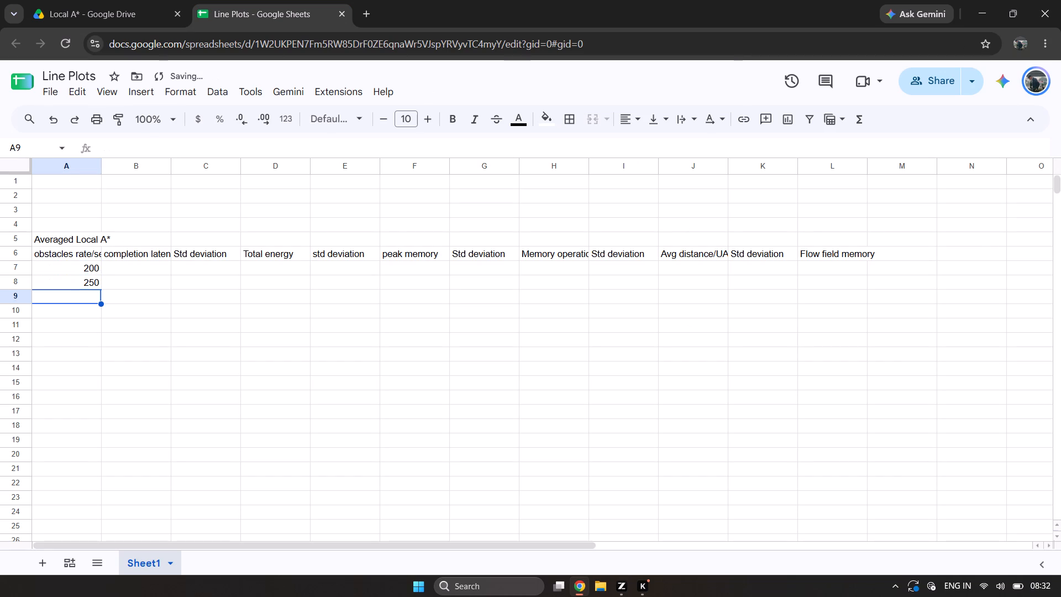
pyautogui.write('300')
pyautogui.press('Return')
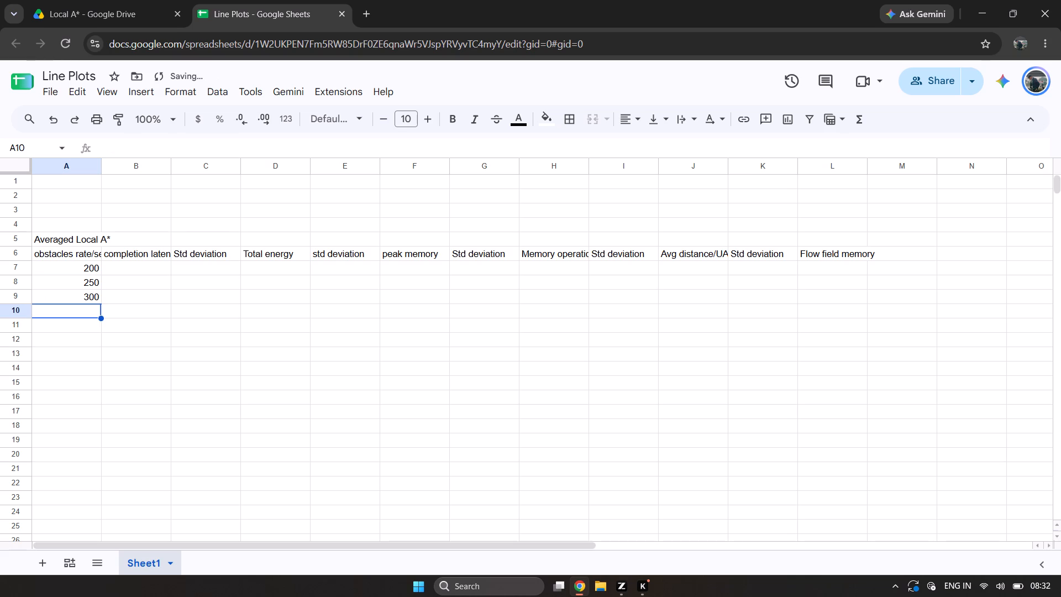
pyautogui.write('350')
pyautogui.press('Return')
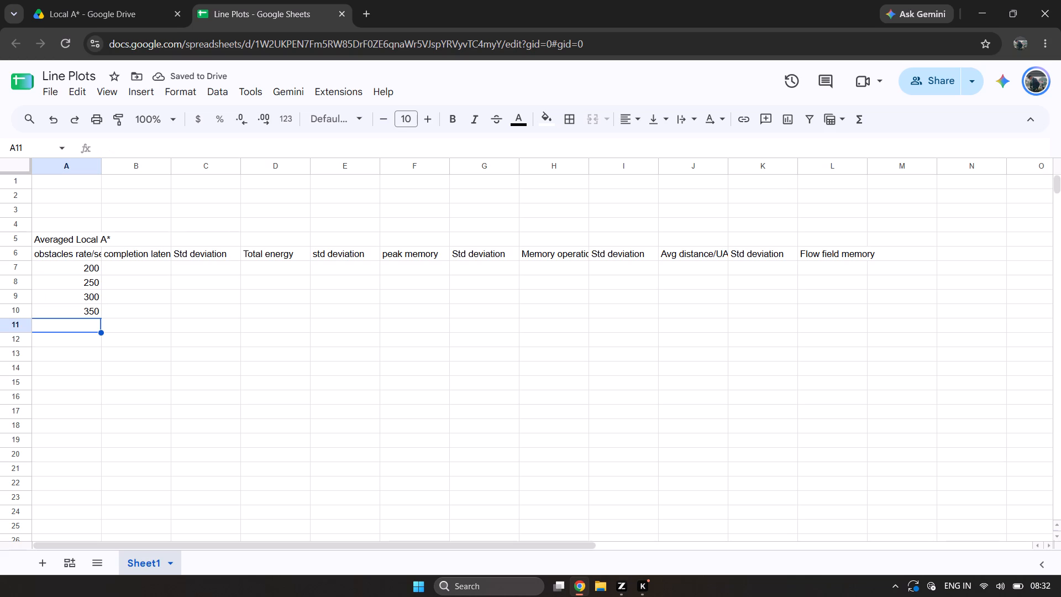
pyautogui.write('400')
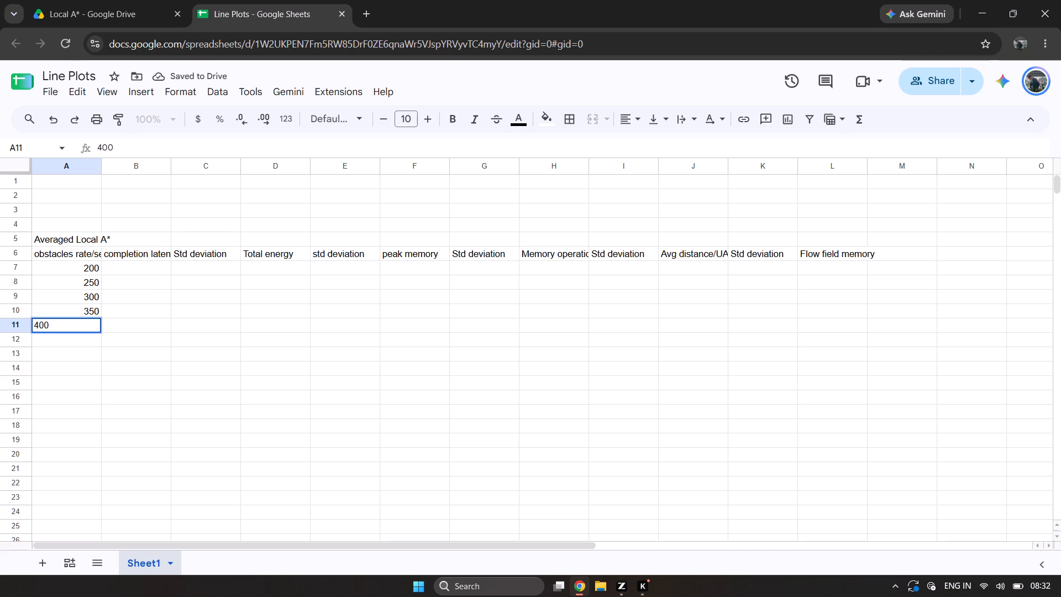
pyautogui.click(162, 286)
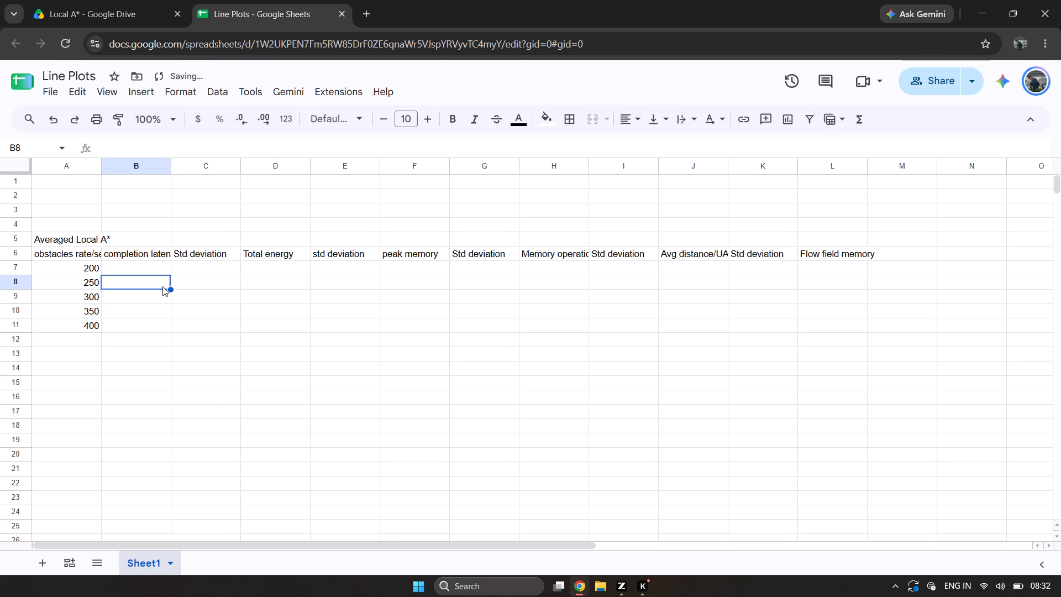
# From Small Env in Google Drive, open the Line plots spreadsheet of 8D Test 1(Varying No. of UAVs) as a reference.
pyautogui.click(63, 0)
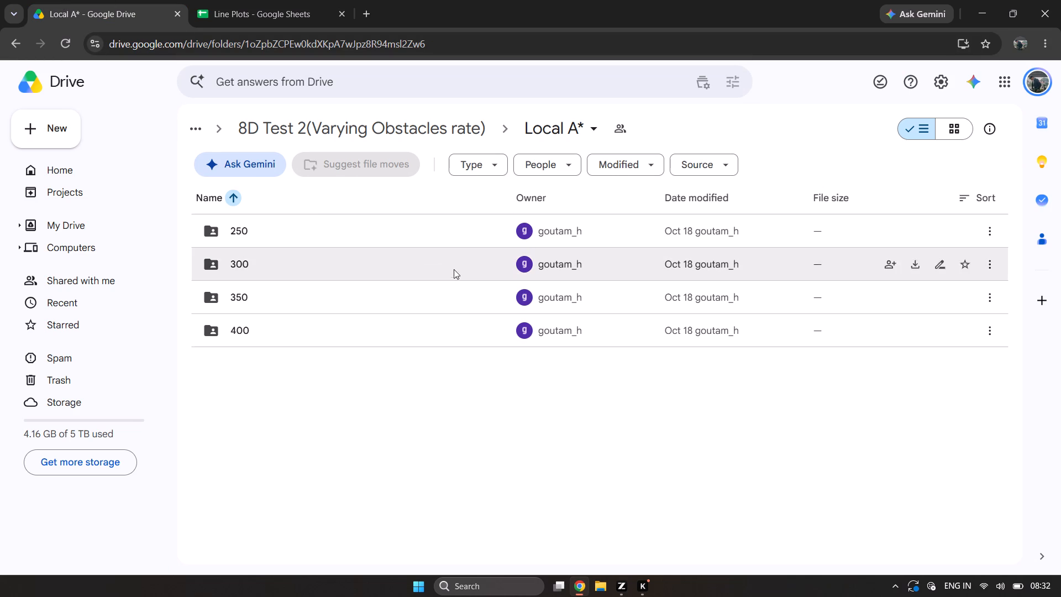
pyautogui.click(368, 383)
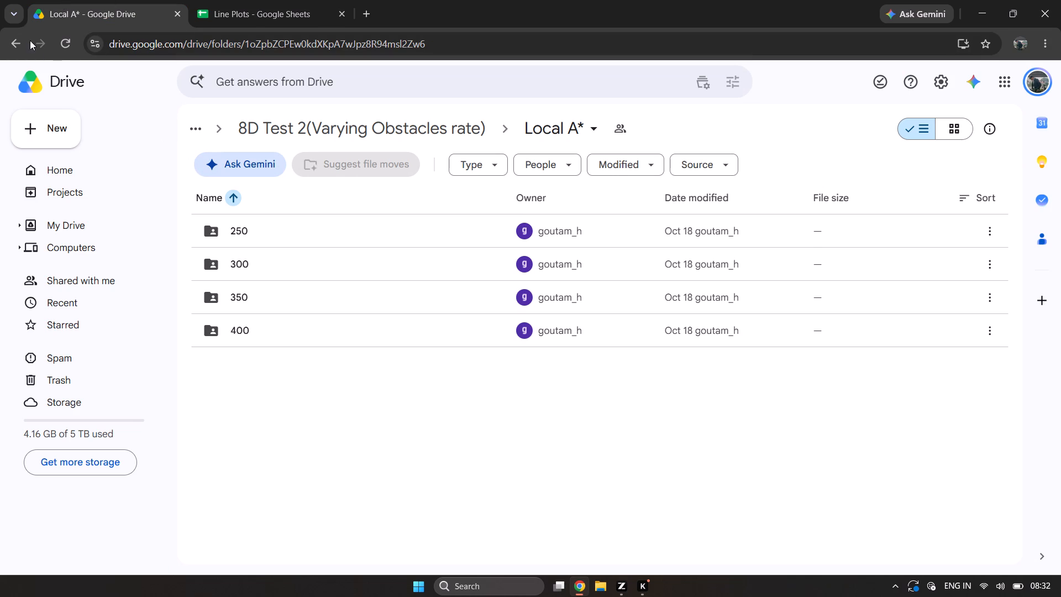
pyautogui.click(13, 38)
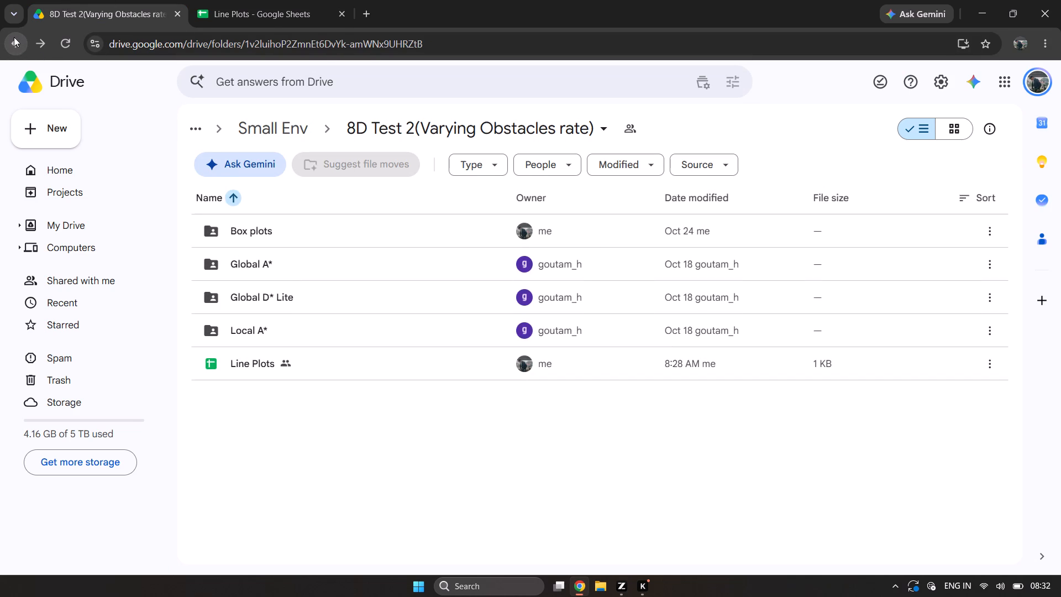
pyautogui.click(342, 421)
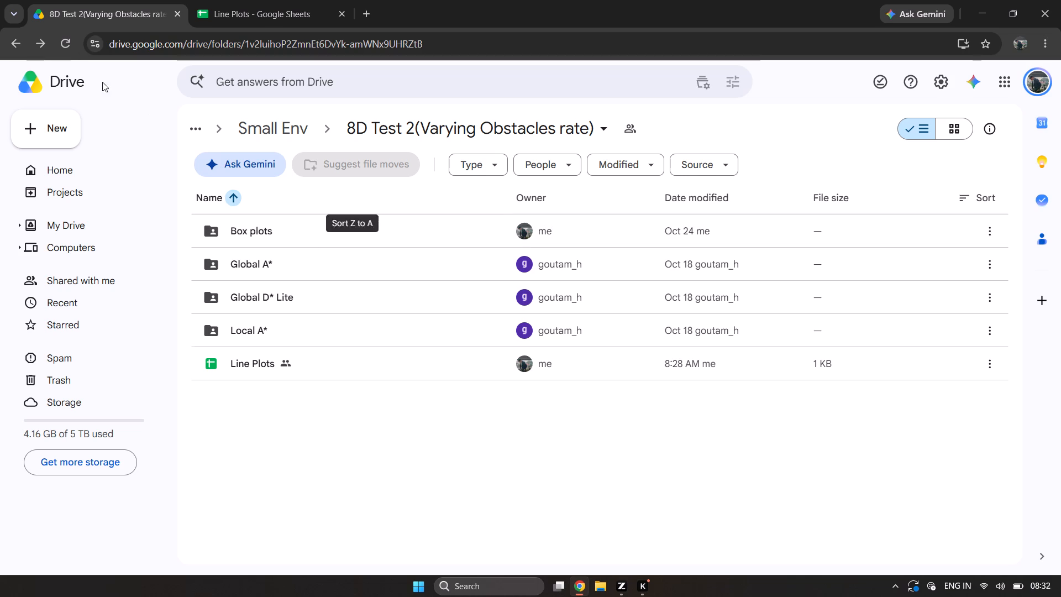
pyautogui.click(10, 42)
pyautogui.doubleClick(339, 236)
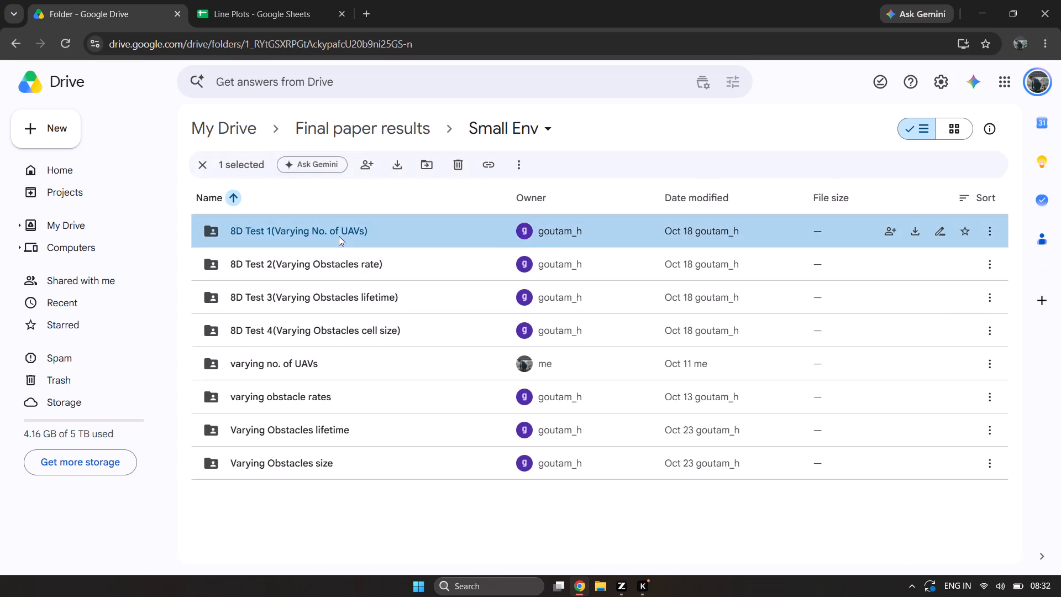
pyautogui.doubleClick(312, 363)
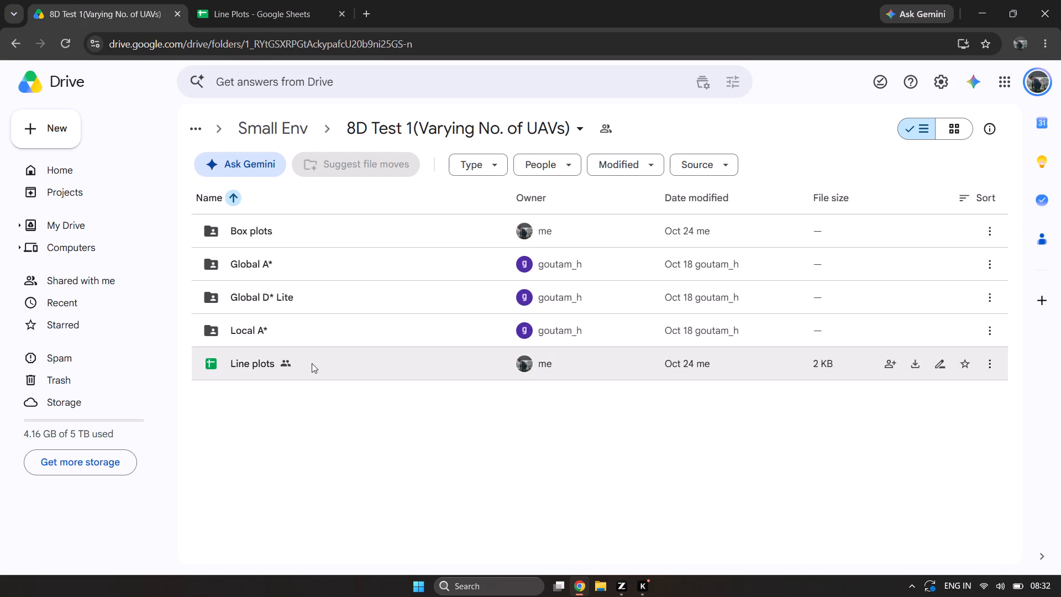
pyautogui.click(169, 48)
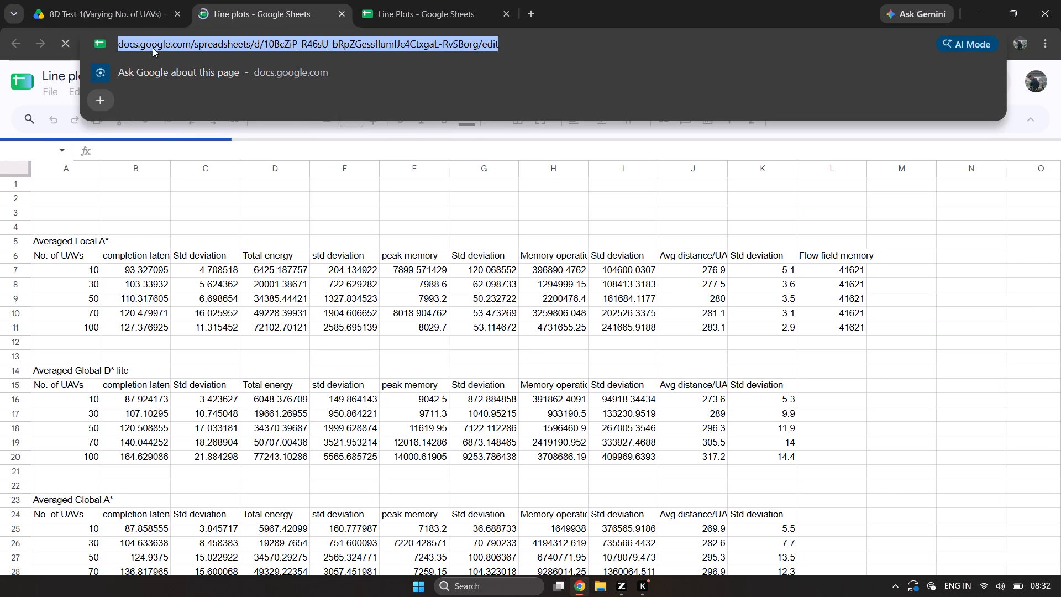
# In Google Drive, go from Small Env to 8D Test 2(Varying Obstacles rate) and open the 250 folder inside Local A*.
pyautogui.click(108, 14)
pyautogui.click(13, 46)
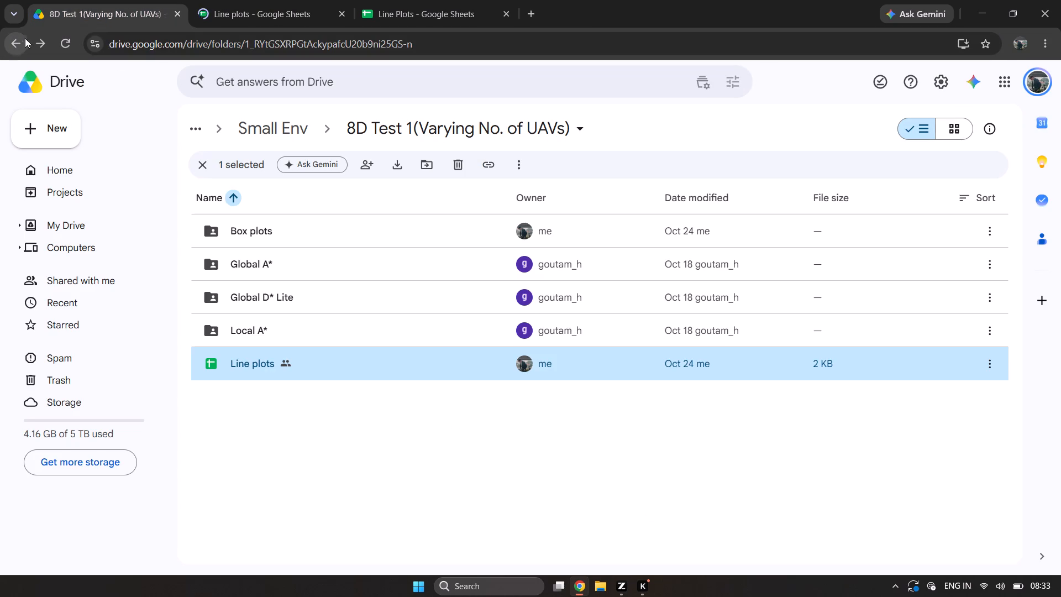
pyautogui.click(353, 488)
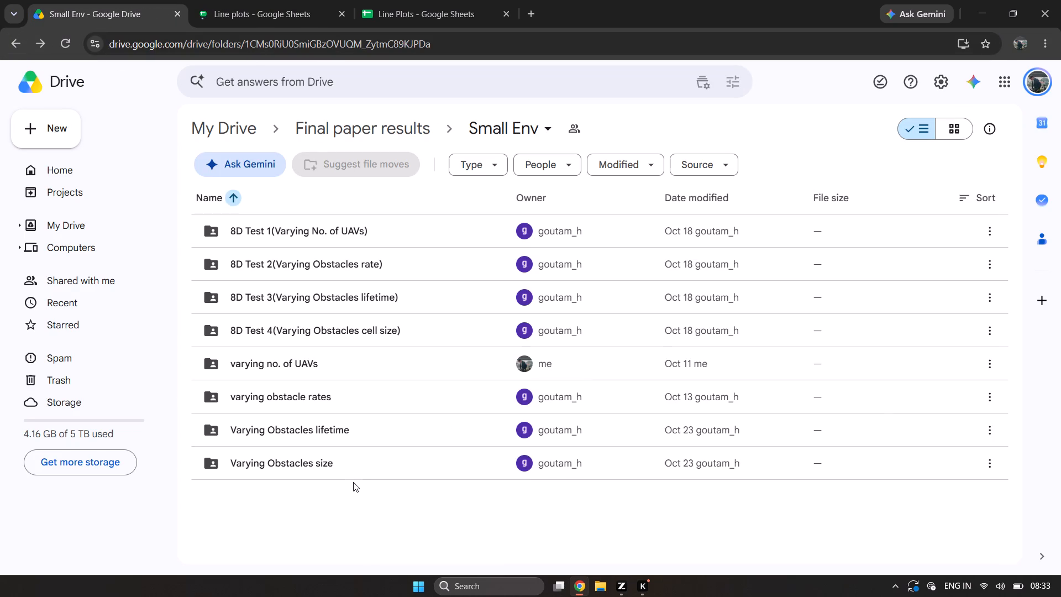
pyautogui.doubleClick(356, 269)
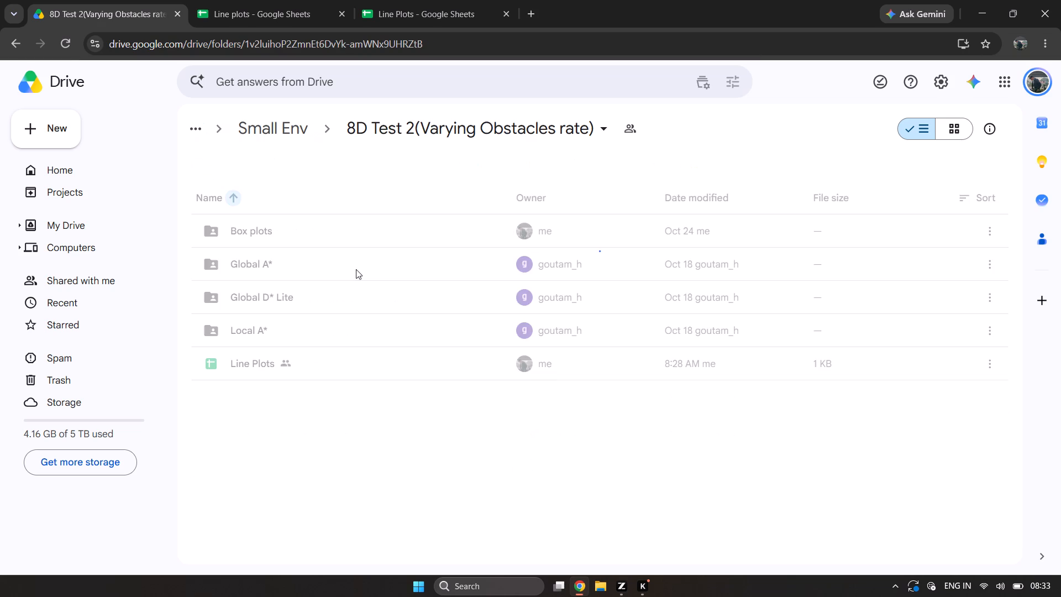
pyautogui.doubleClick(317, 335)
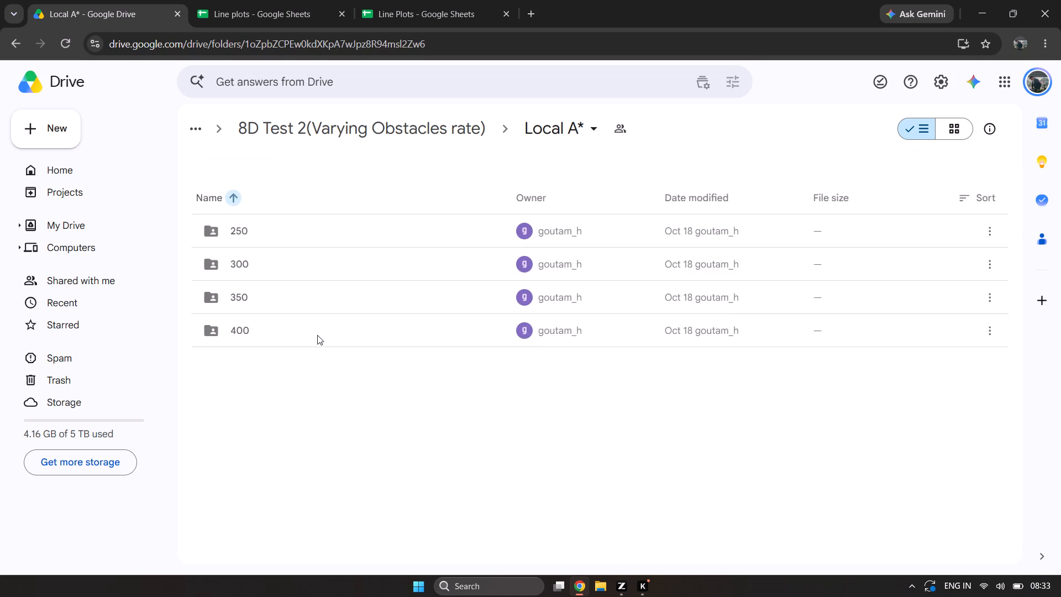
pyautogui.doubleClick(313, 234)
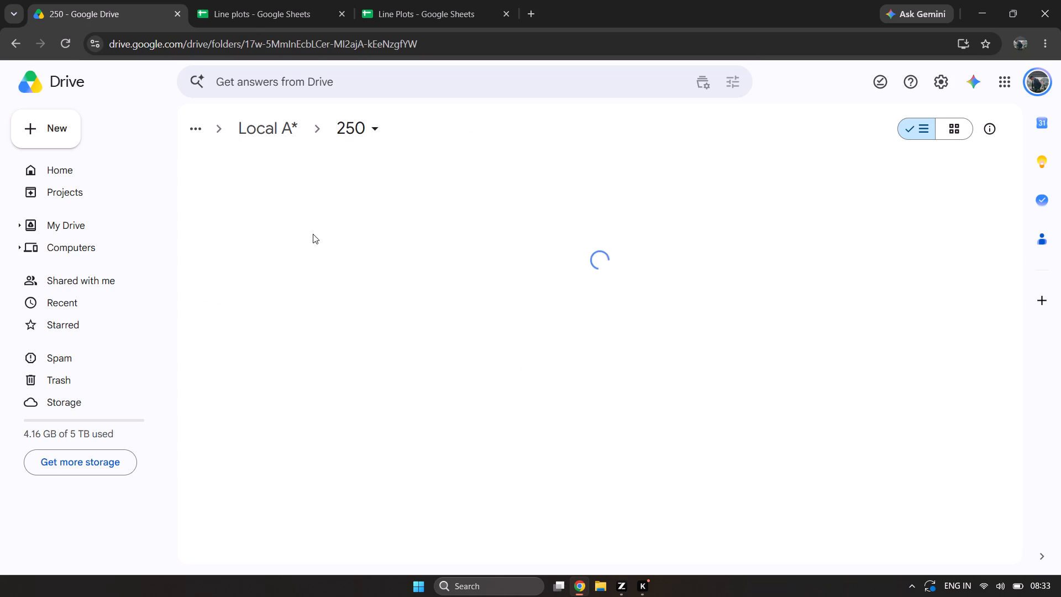
# Find timeline_metrics_latency_summary_averaged.csv near the end of the 250 folder and open its preview.
pyautogui.scroll(-3, 443, 260)
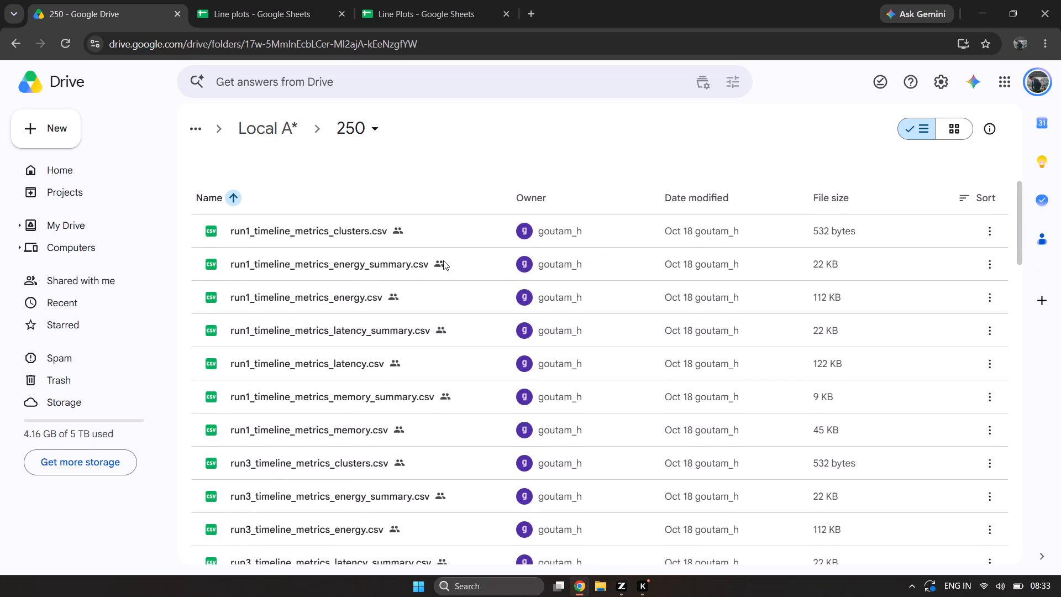
pyautogui.scroll(-5, 443, 260)
pyautogui.scroll(-13, 393, 309)
pyautogui.scroll(-13, 395, 329)
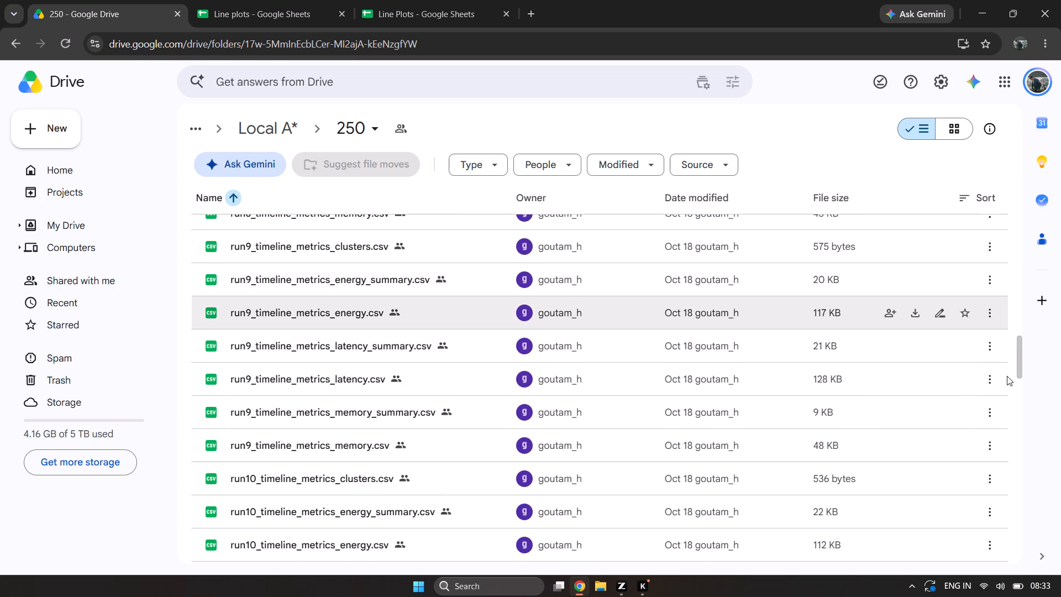
pyautogui.moveTo(1018, 364); pyautogui.dragTo(1020, 480)
pyautogui.scroll(-6, 594, 368)
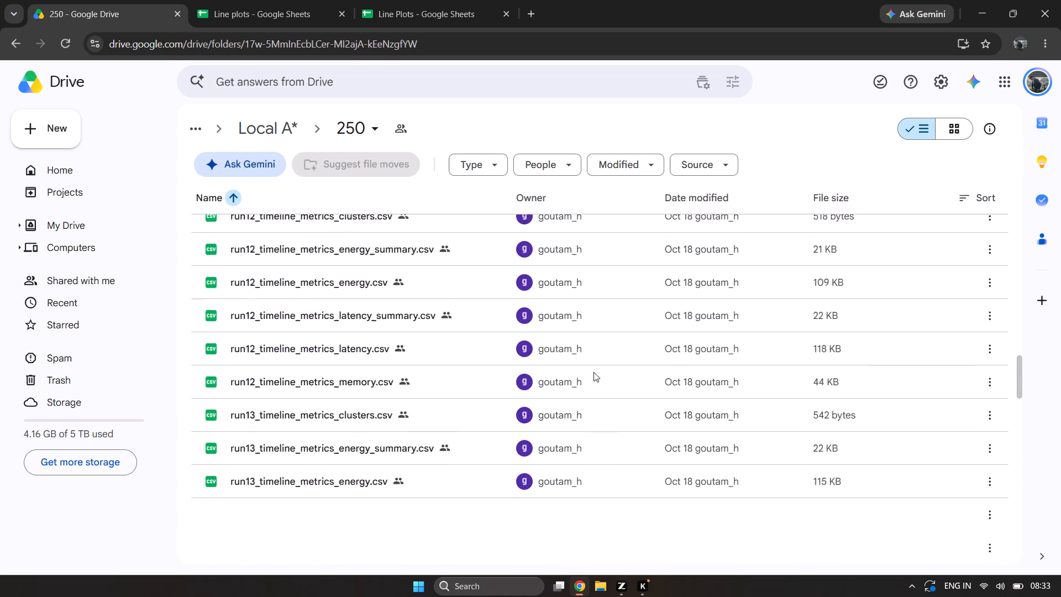
pyautogui.scroll(-20, 593, 372)
pyautogui.scroll(-10, 593, 372)
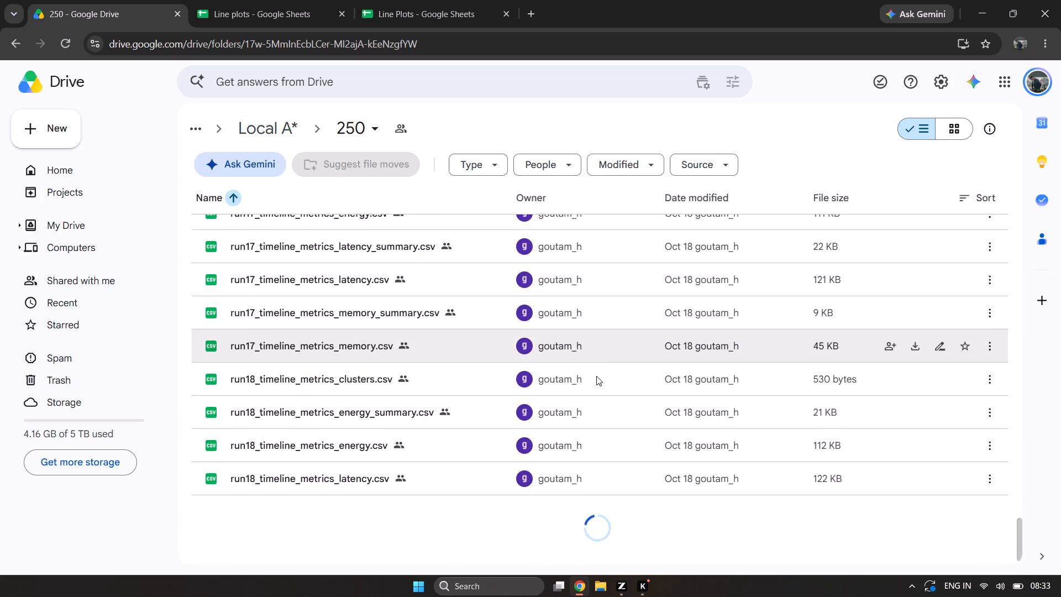
pyautogui.scroll(-8, 598, 376)
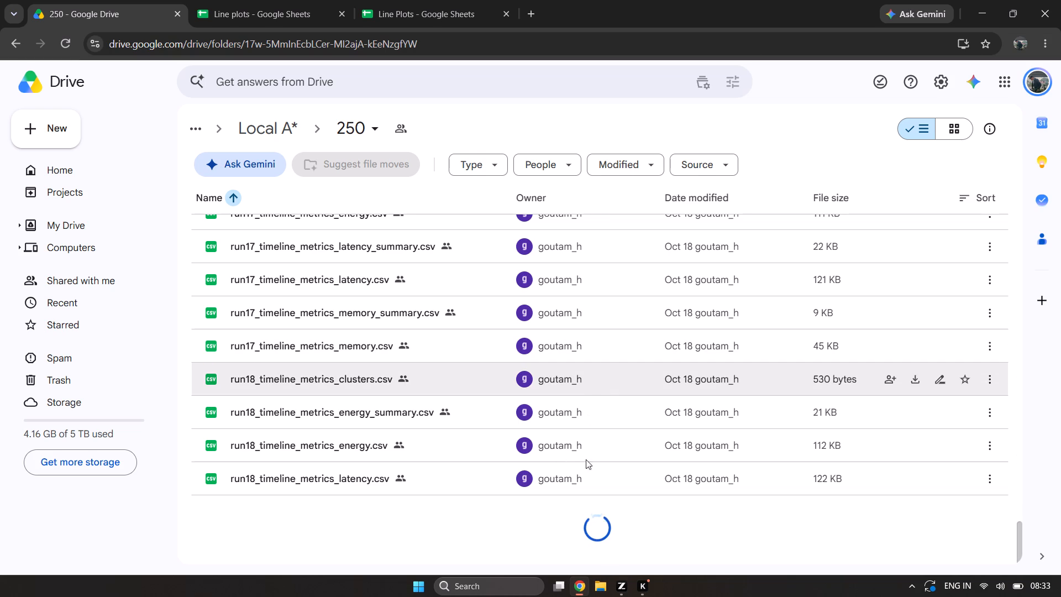
pyautogui.moveTo(642, 588); pyautogui.dragTo(639, 589)
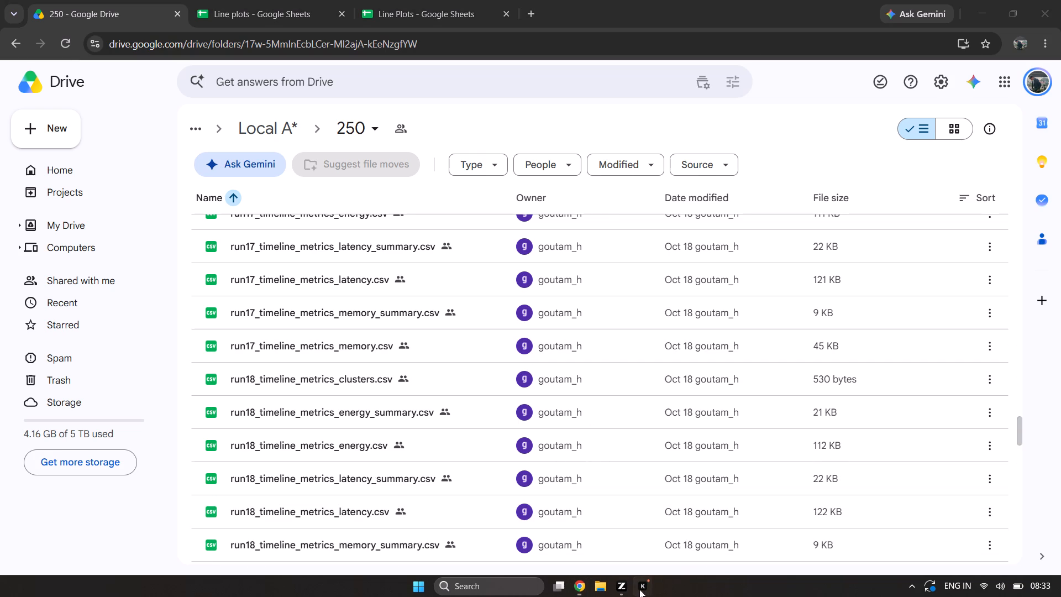
pyautogui.moveTo(639, 589); pyautogui.dragTo(620, 593)
pyautogui.scroll(-7, 479, 460)
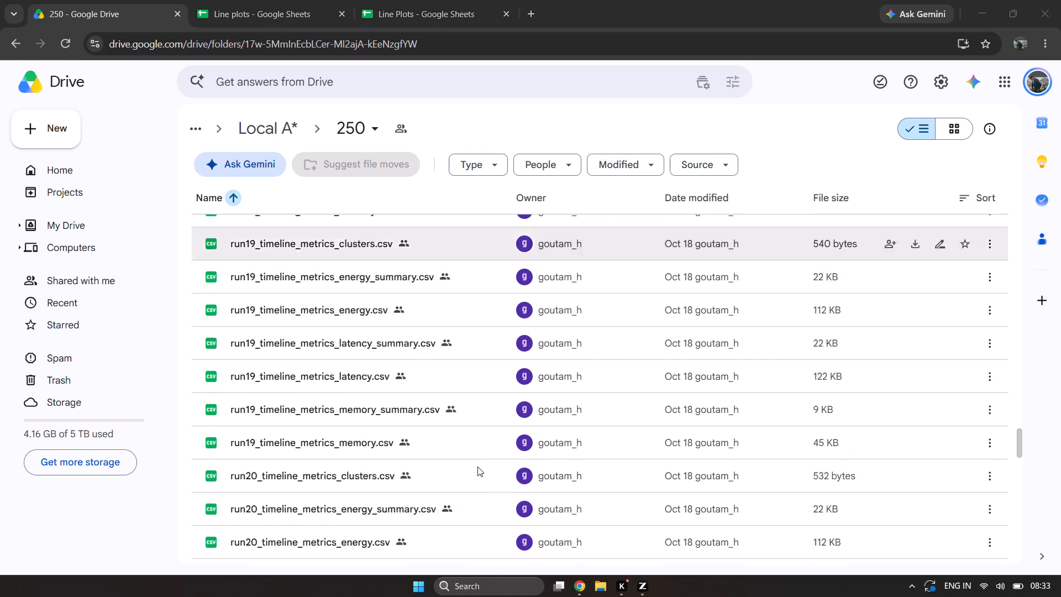
pyautogui.scroll(-17, 477, 467)
pyautogui.scroll(-5, 500, 447)
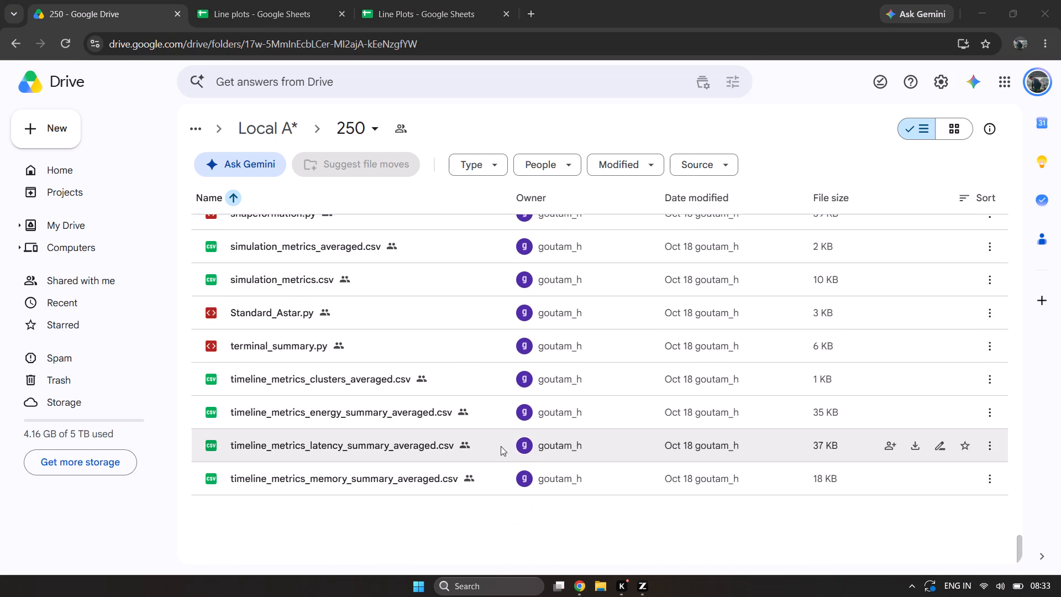
pyautogui.scroll(-2, 501, 446)
pyautogui.scroll(-1, 512, 350)
pyautogui.doubleClick(367, 442)
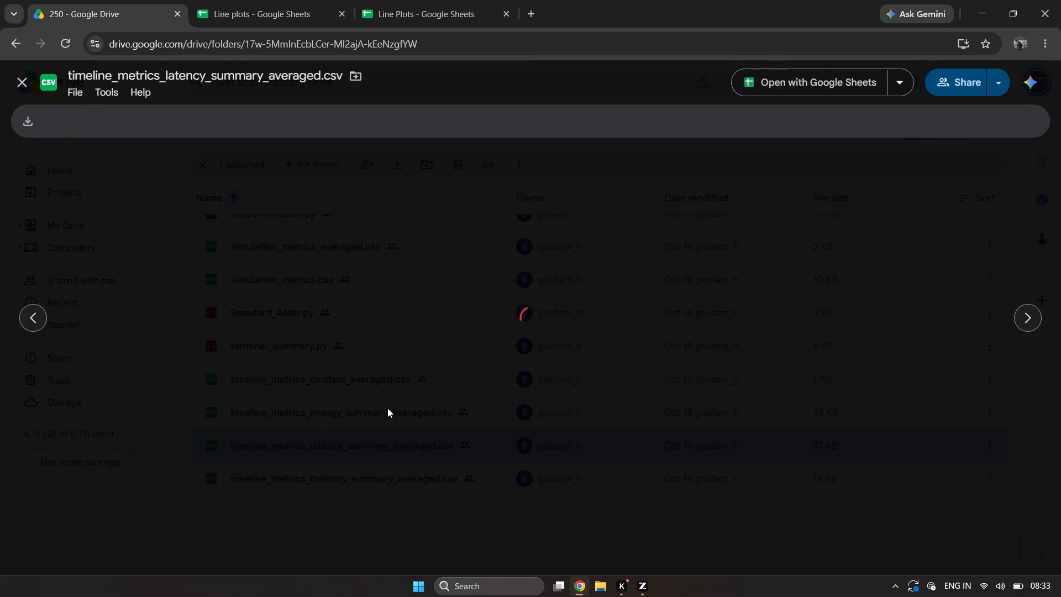
# Examine the overall summary and completion latency rows at the end of the averaged latency CSV.
pyautogui.scroll(-8, 397, 398)
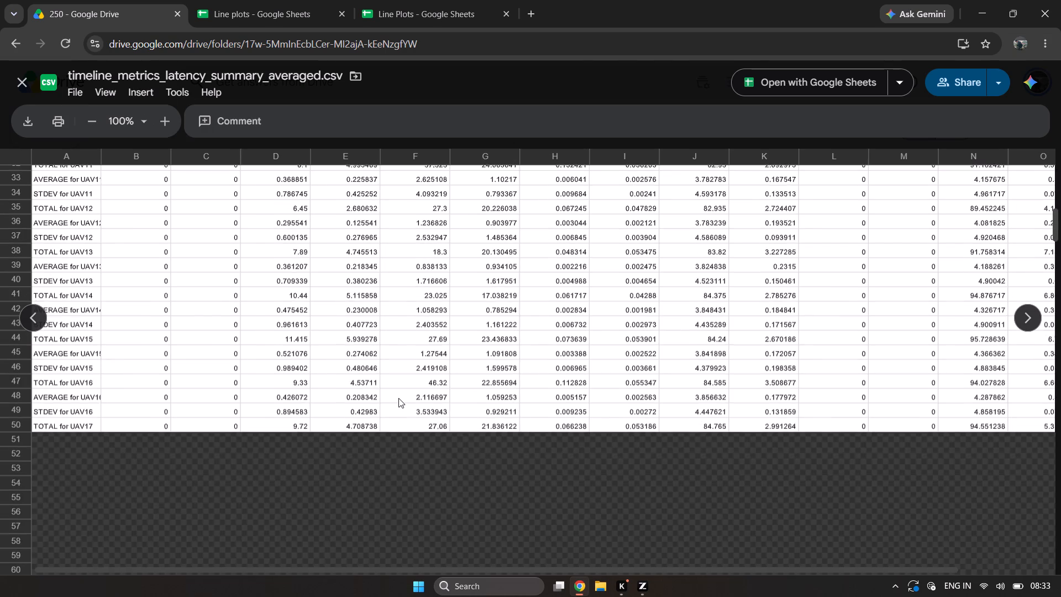
pyautogui.scroll(-9, 398, 398)
pyautogui.scroll(-18, 400, 400)
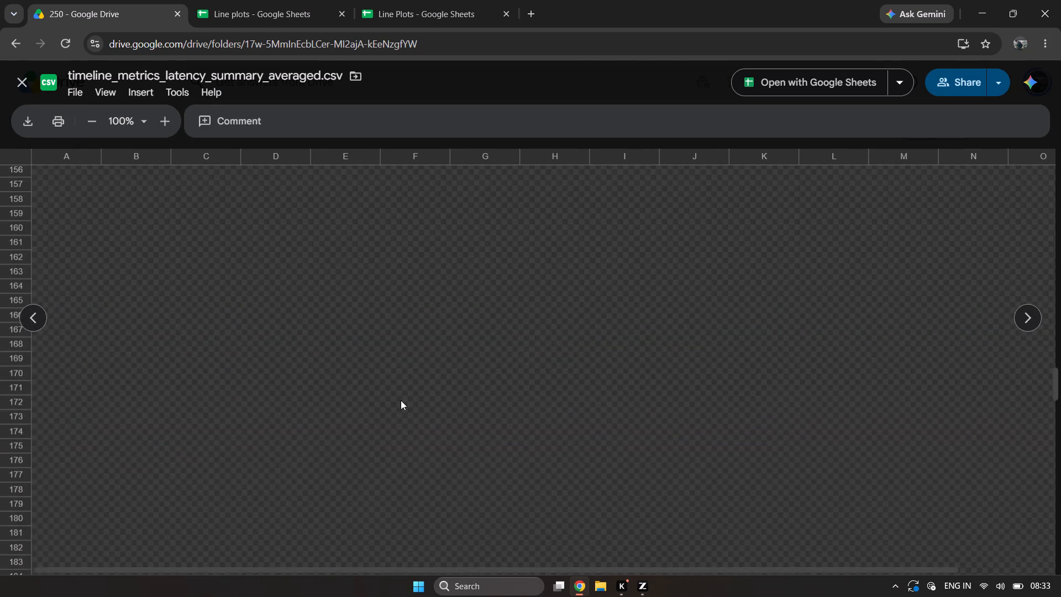
pyautogui.scroll(-20, 401, 400)
pyautogui.scroll(-8, 401, 400)
pyautogui.scroll(1, 407, 376)
pyautogui.scroll(-3, 407, 376)
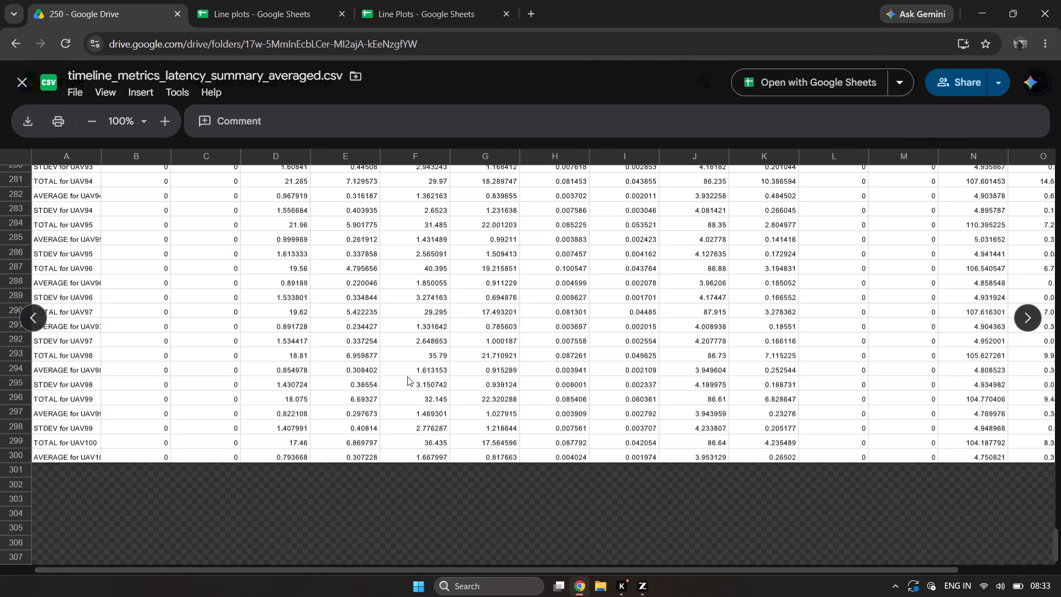
pyautogui.scroll(-6, 407, 376)
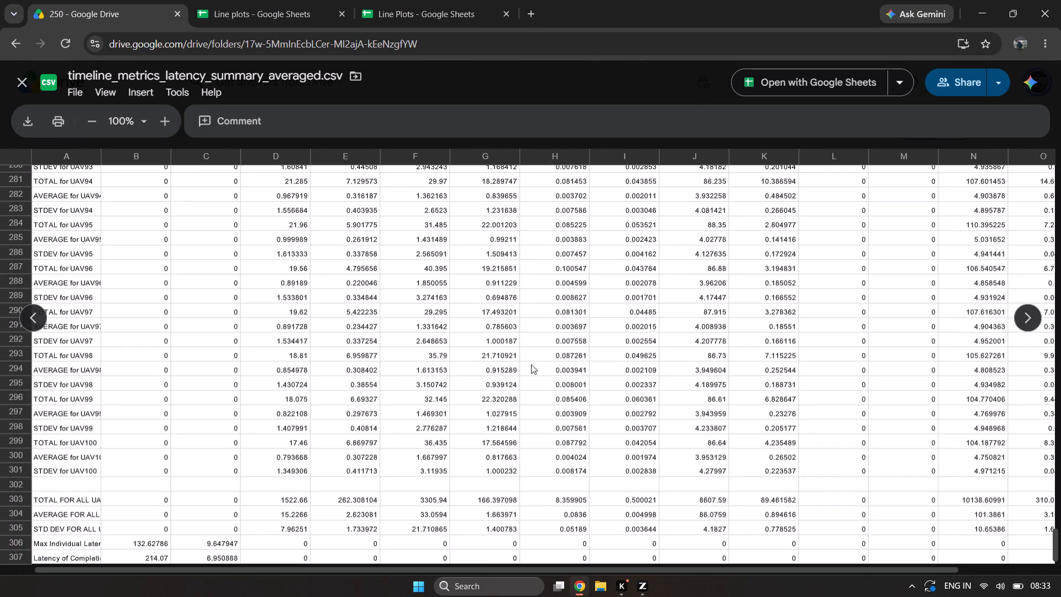
# Copy the 100-UAV row (B11:L11) of 8D Test 1's Averaged Local A* table into the Line Plots 200 obstacle-rate row, starting at B7.
pyautogui.click(270, 0)
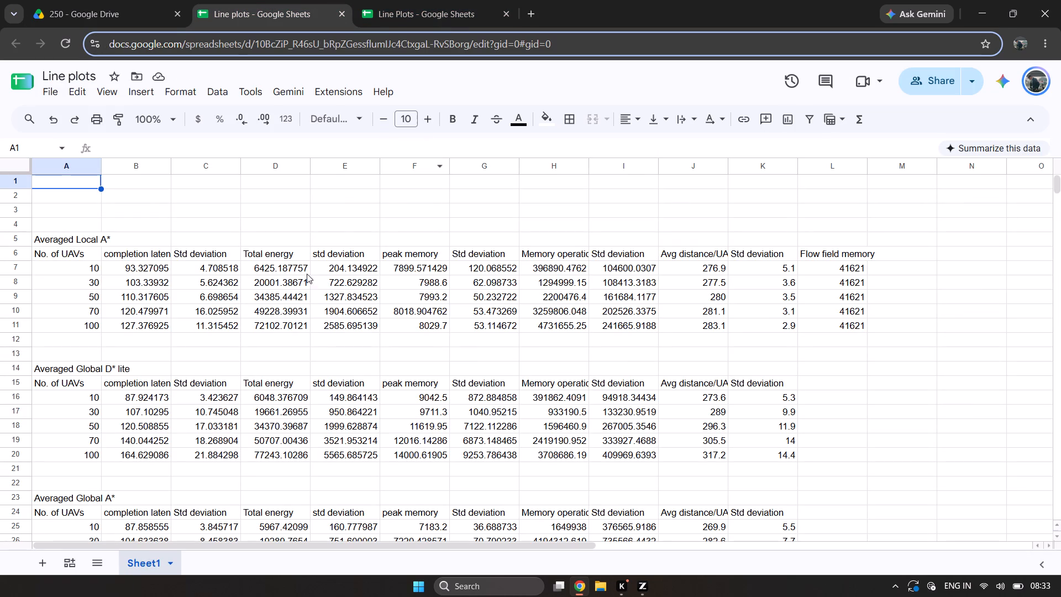
pyautogui.click(50, 0)
pyautogui.click(258, 14)
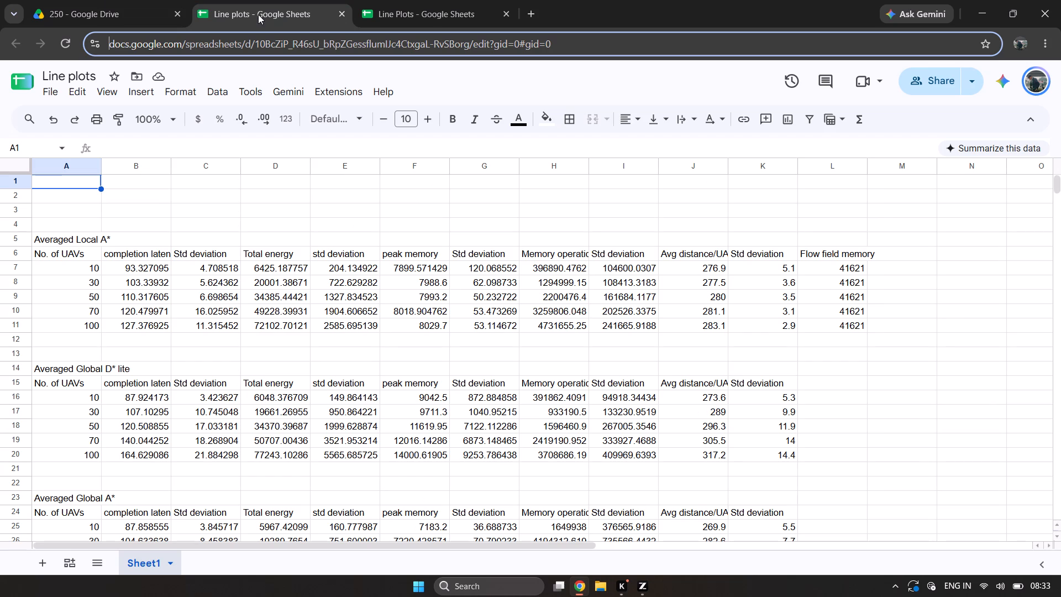
pyautogui.moveTo(138, 325); pyautogui.dragTo(317, 327)
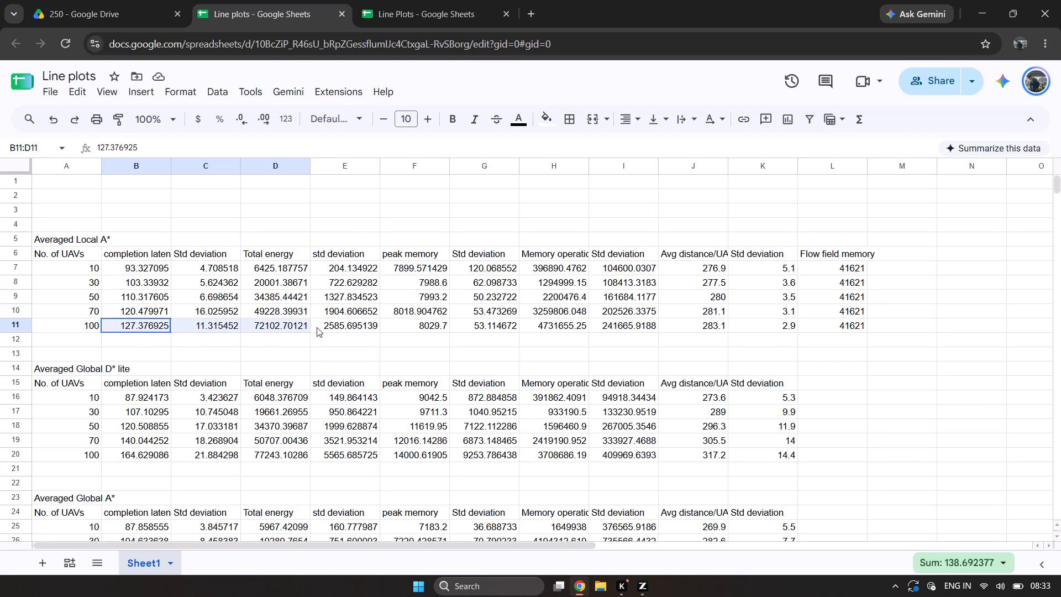
pyautogui.moveTo(317, 327); pyautogui.dragTo(866, 332)
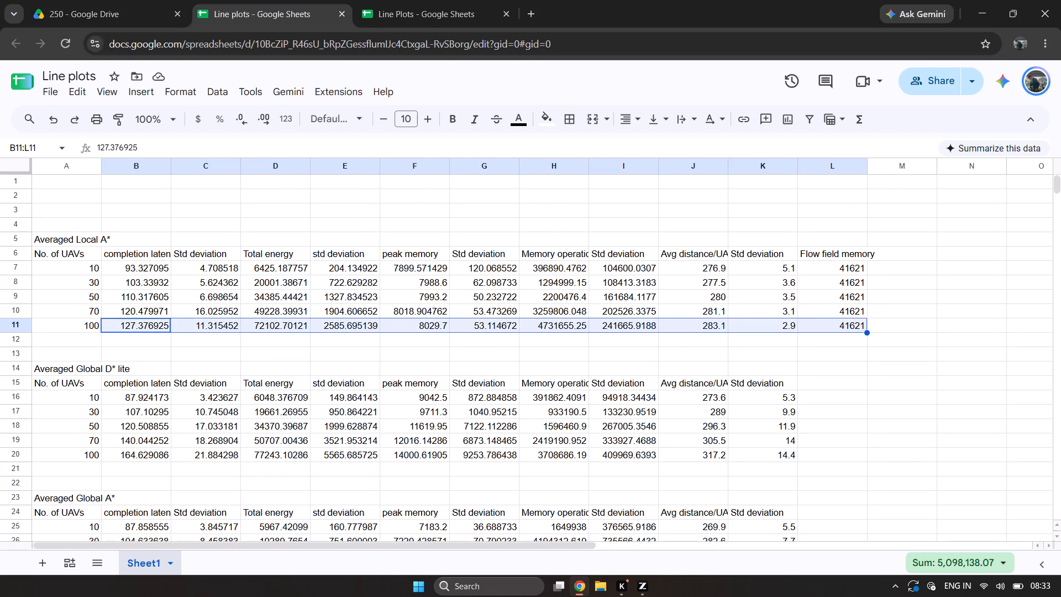
pyautogui.hotkey('ctrl', 'c')
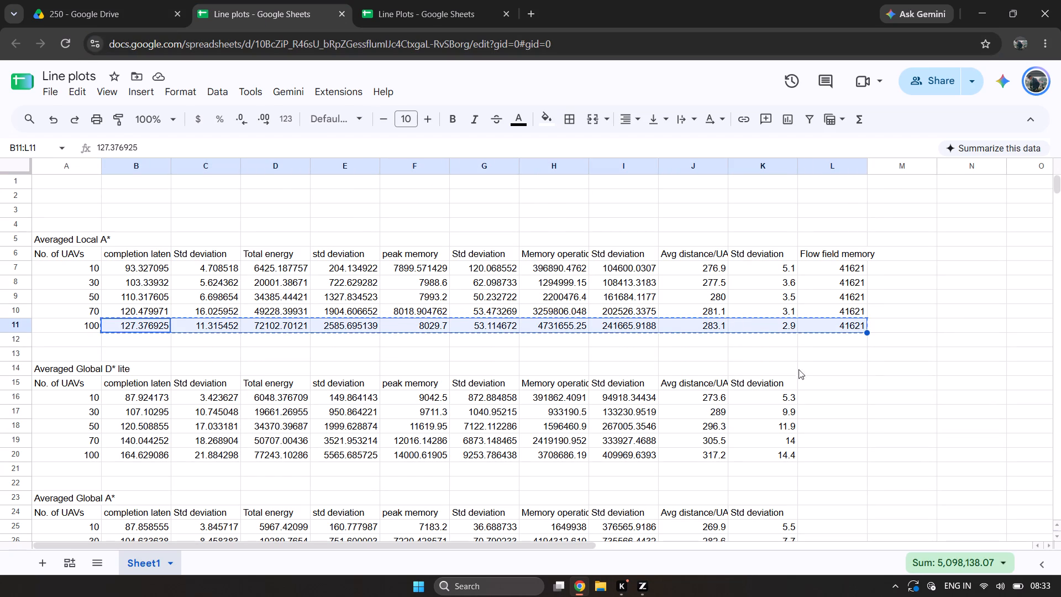
pyautogui.click(453, 13)
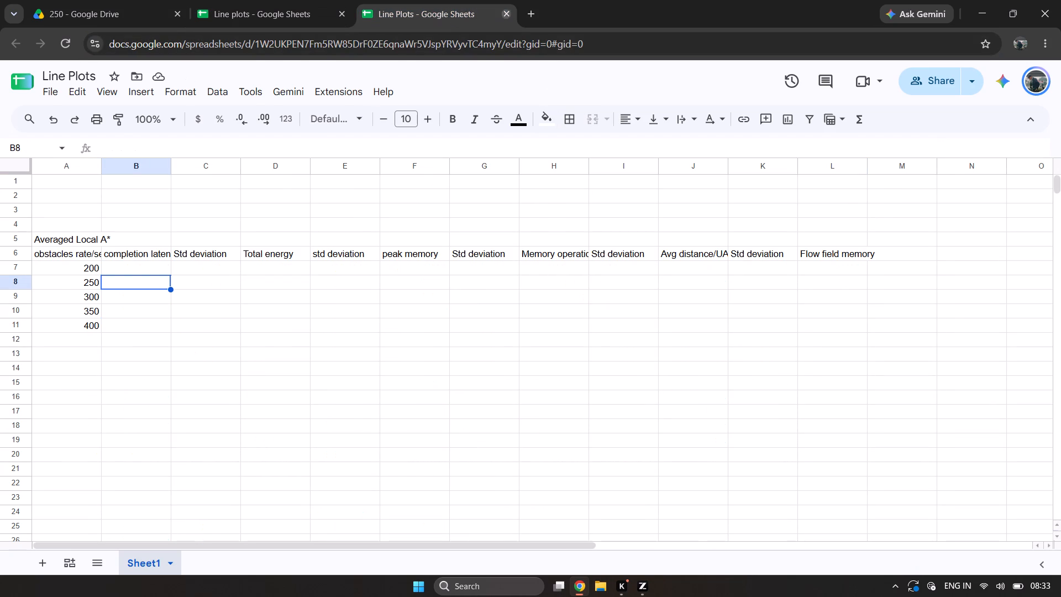
pyautogui.click(146, 267)
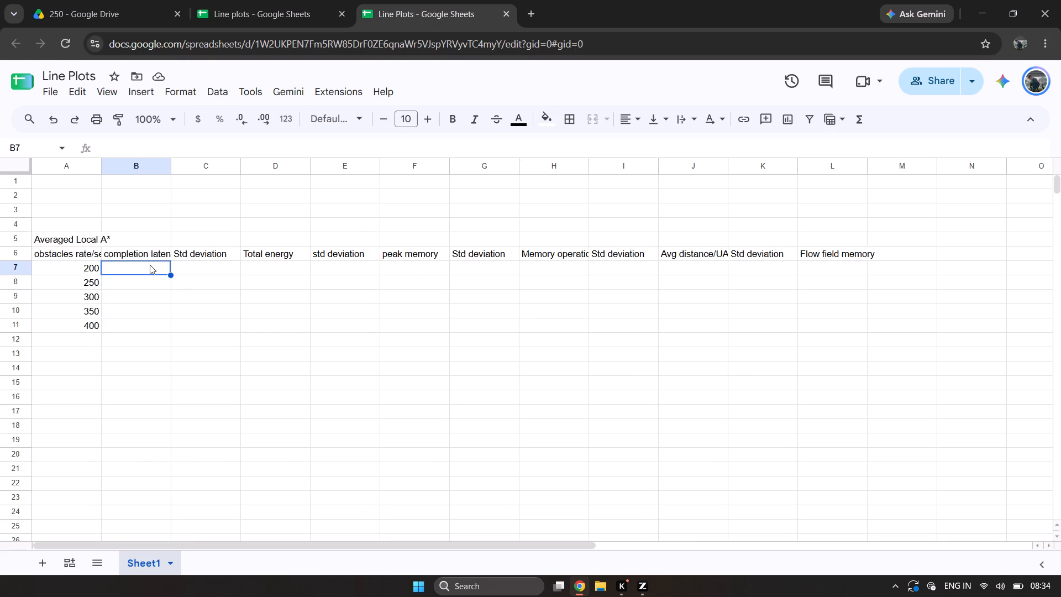
pyautogui.hotkey('ctrl', 'v')
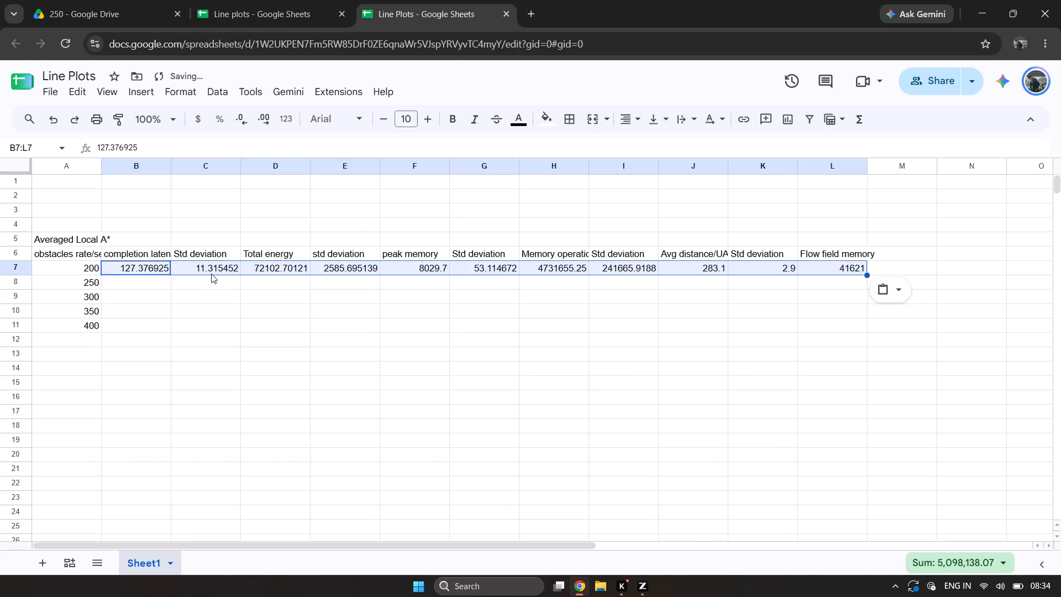
pyautogui.click(262, 310)
pyautogui.scroll(4, 265, 304)
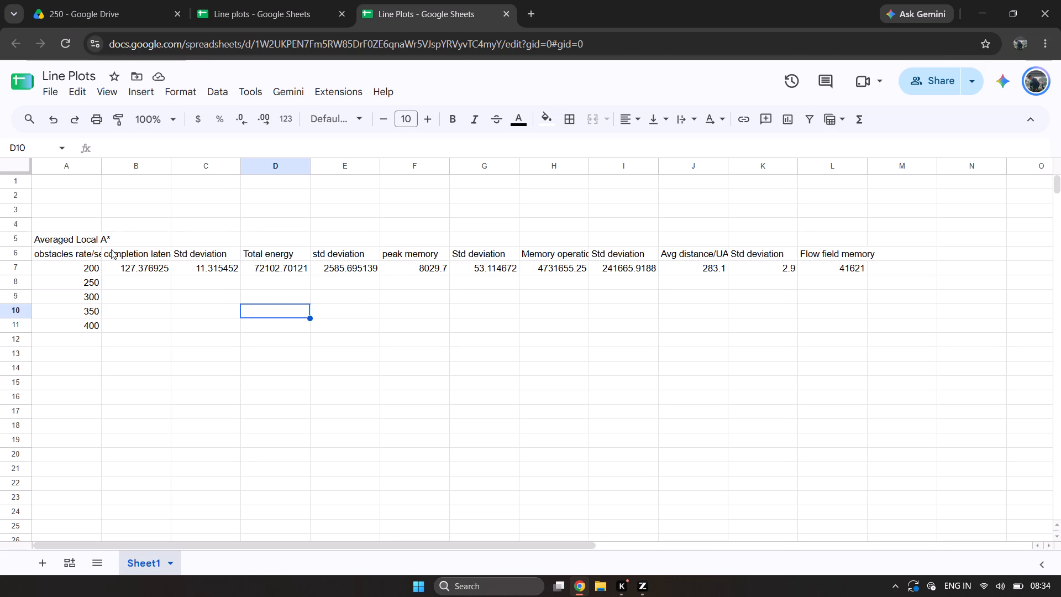
# Copy the Averaged Local A* title and column headers (A5:K6), without the Flow field memory column, to A14 for a second table.
pyautogui.moveTo(78, 236); pyautogui.dragTo(833, 235)
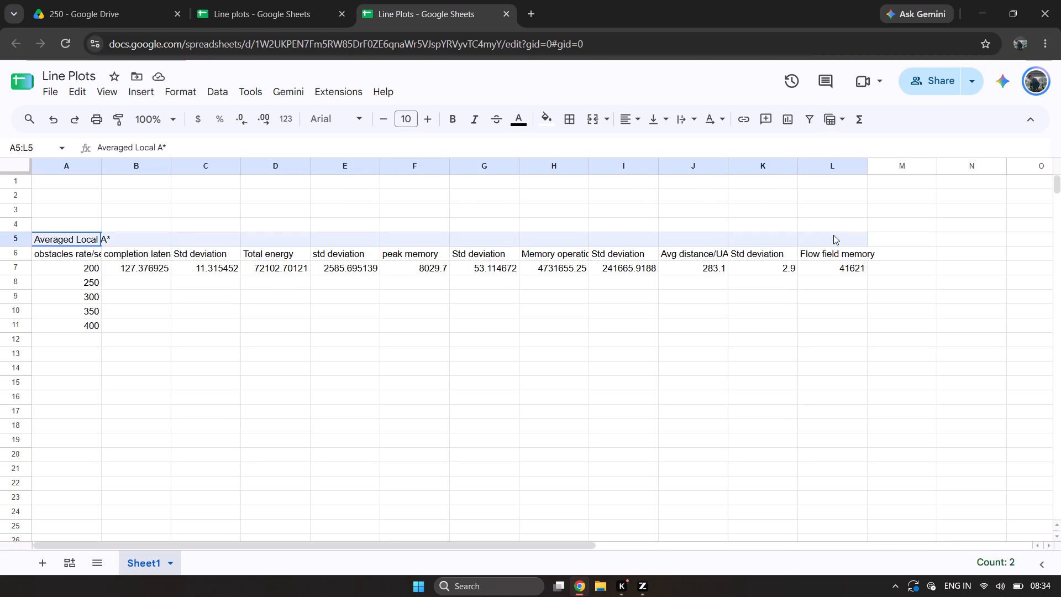
pyautogui.moveTo(833, 235); pyautogui.dragTo(771, 260)
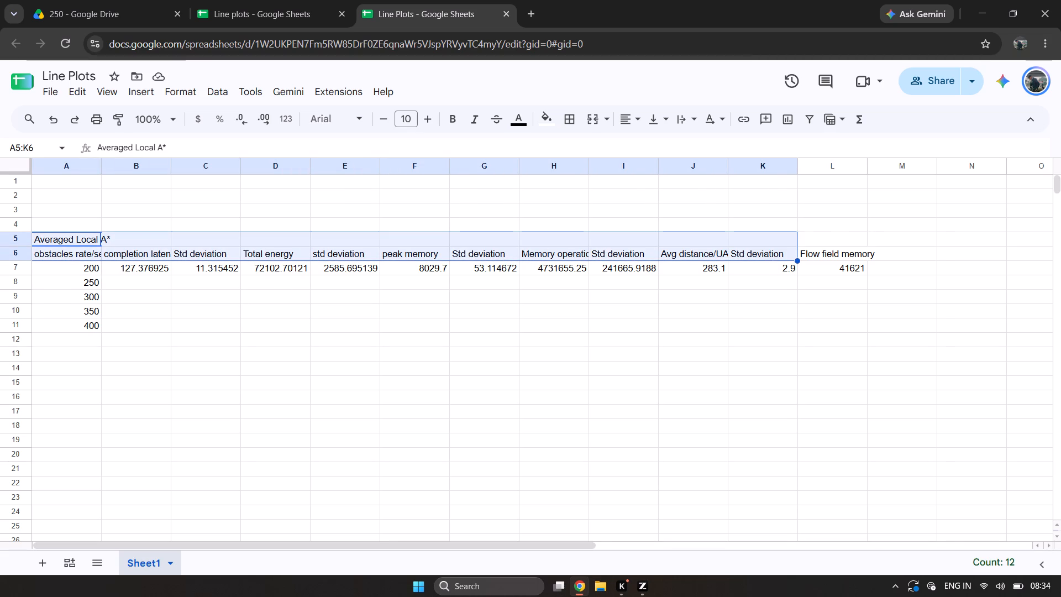
pyautogui.hotkey('ctrl', 'c')
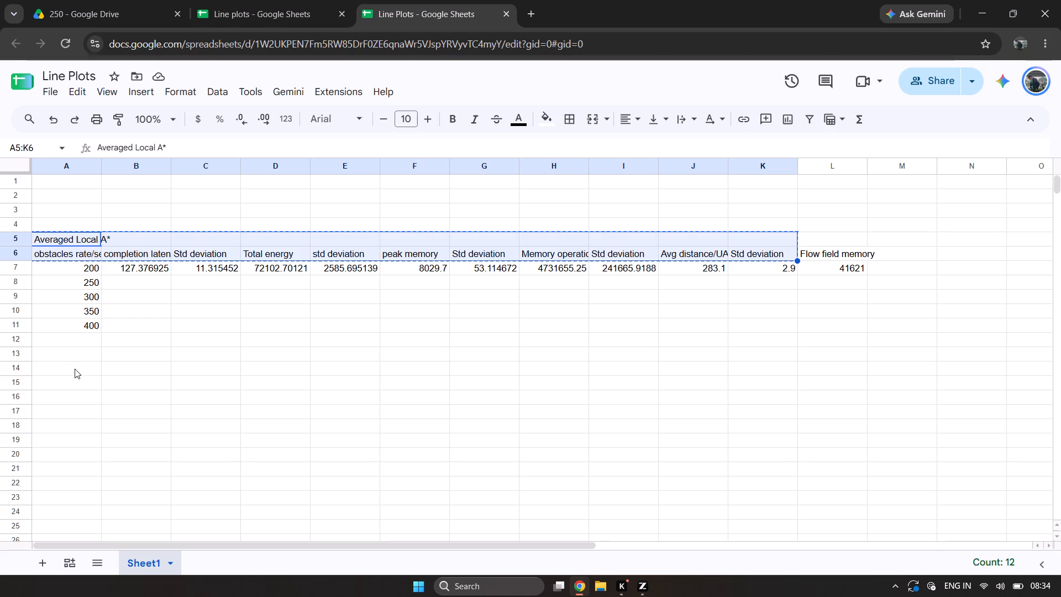
pyautogui.click(74, 370)
pyautogui.hotkey('ctrl', 'v')
pyautogui.click(110, 414)
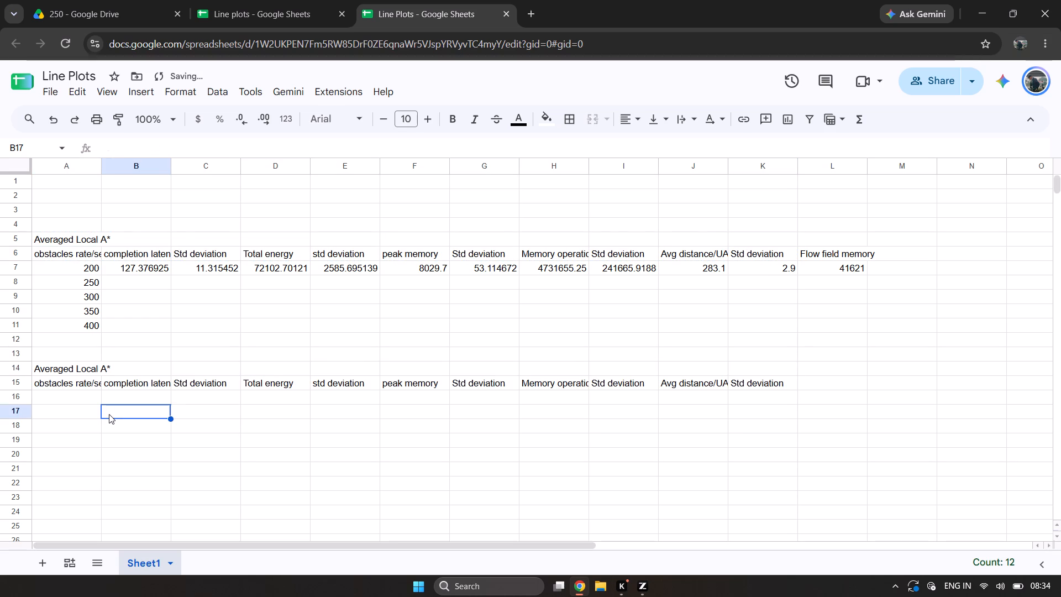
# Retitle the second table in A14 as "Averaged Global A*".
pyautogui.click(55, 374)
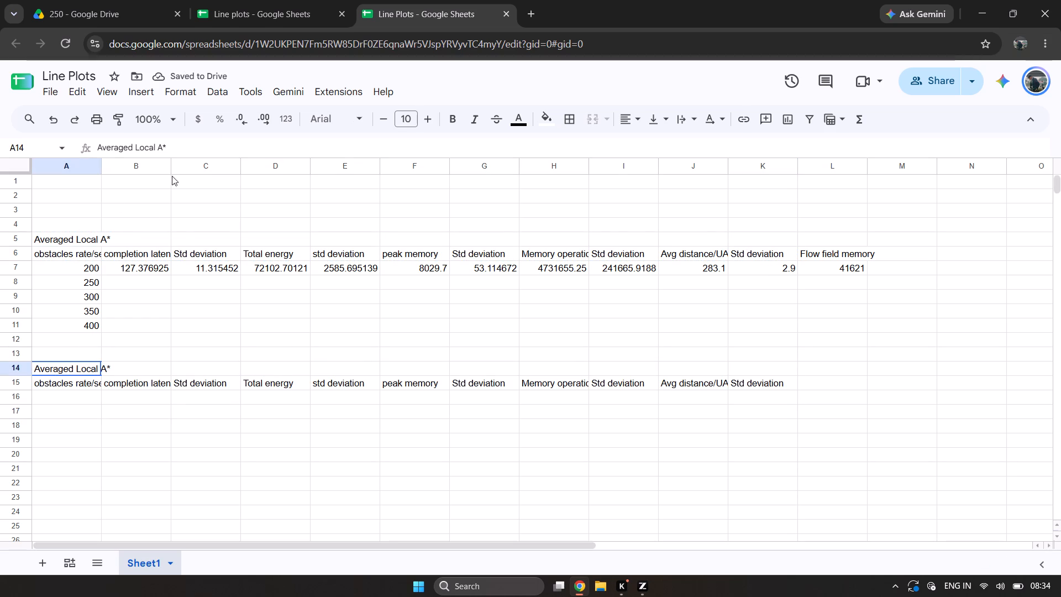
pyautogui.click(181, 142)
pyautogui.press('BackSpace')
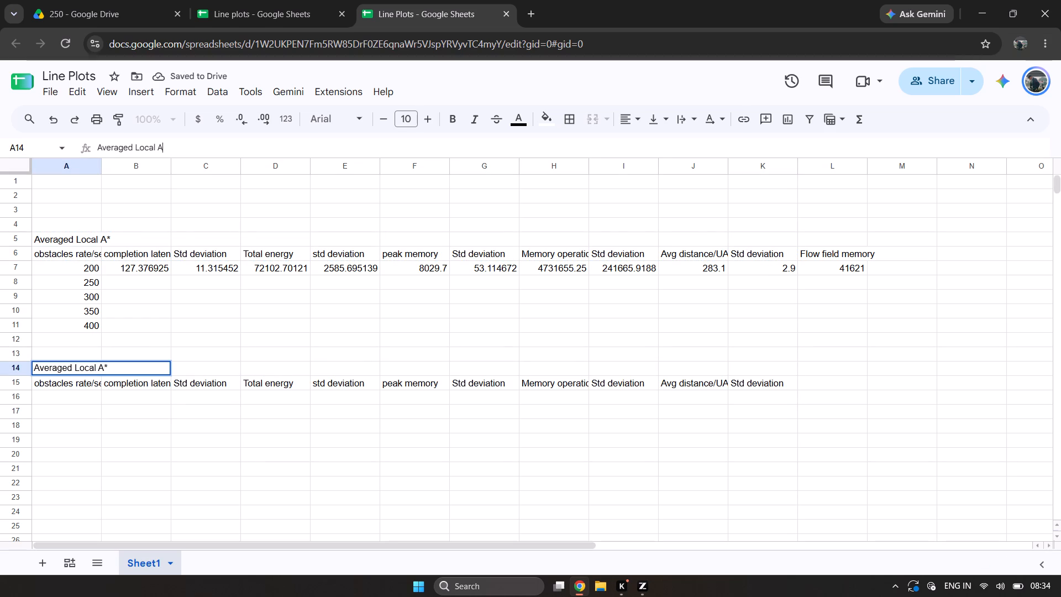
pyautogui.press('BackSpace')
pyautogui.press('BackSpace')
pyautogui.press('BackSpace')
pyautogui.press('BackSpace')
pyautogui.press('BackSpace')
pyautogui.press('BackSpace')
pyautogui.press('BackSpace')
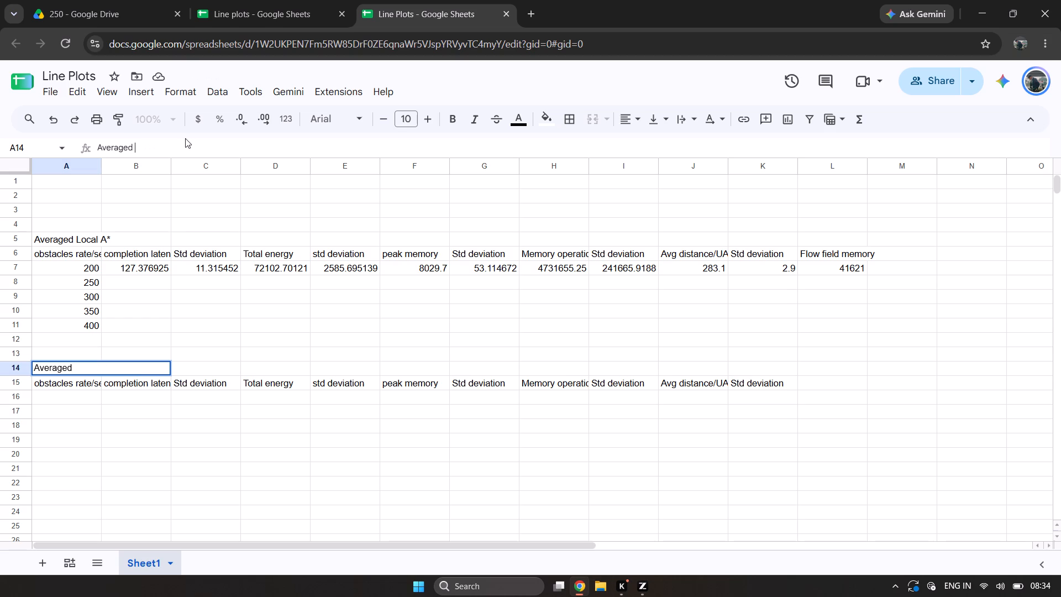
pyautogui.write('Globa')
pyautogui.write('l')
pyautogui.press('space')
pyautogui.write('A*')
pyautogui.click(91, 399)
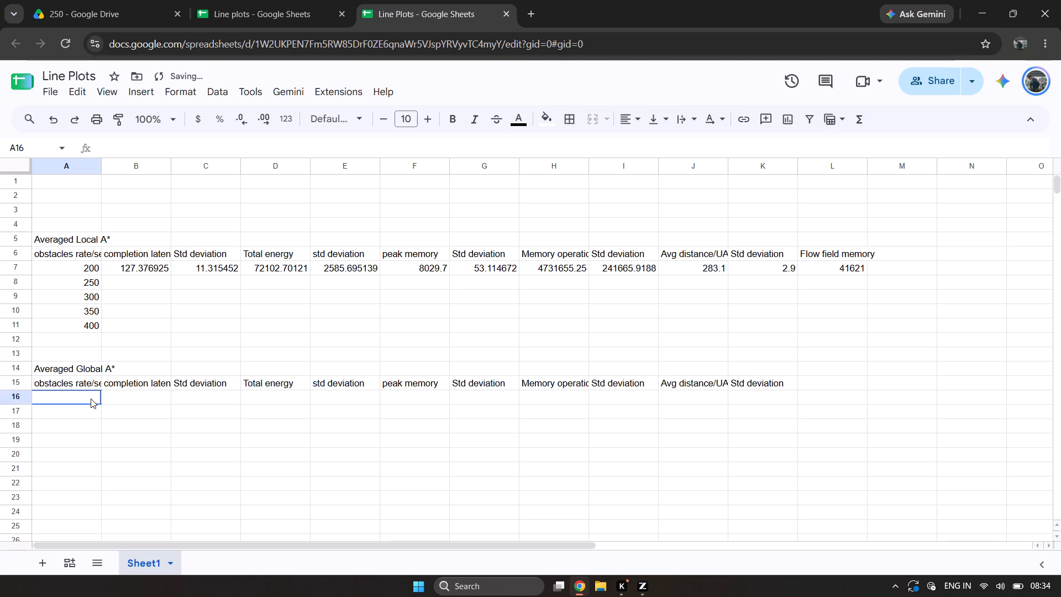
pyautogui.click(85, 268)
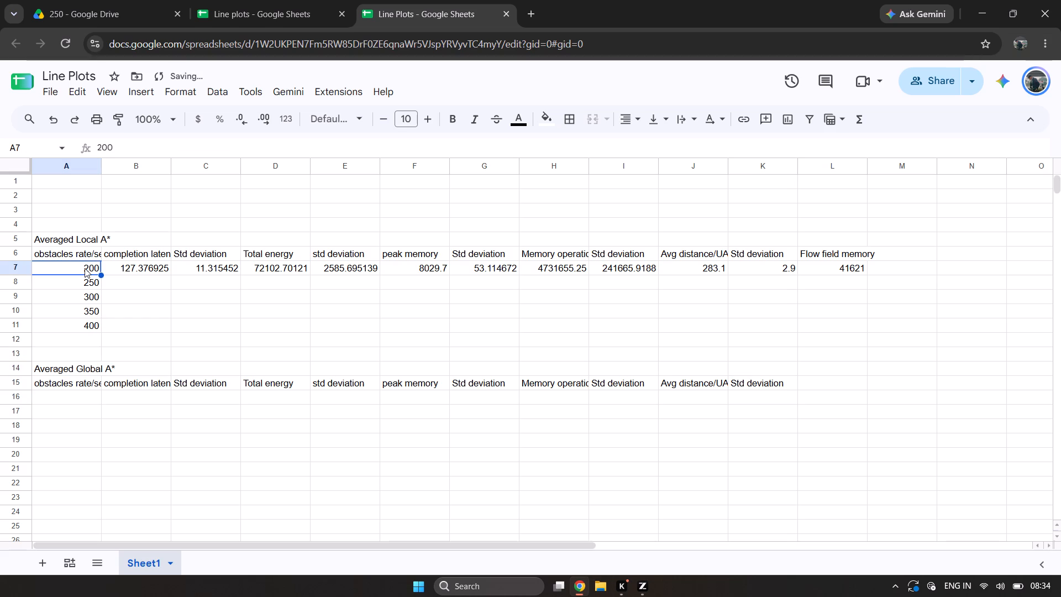
# Change the second table's title in A14 to "Averaged Global D* lite".
pyautogui.click(83, 367)
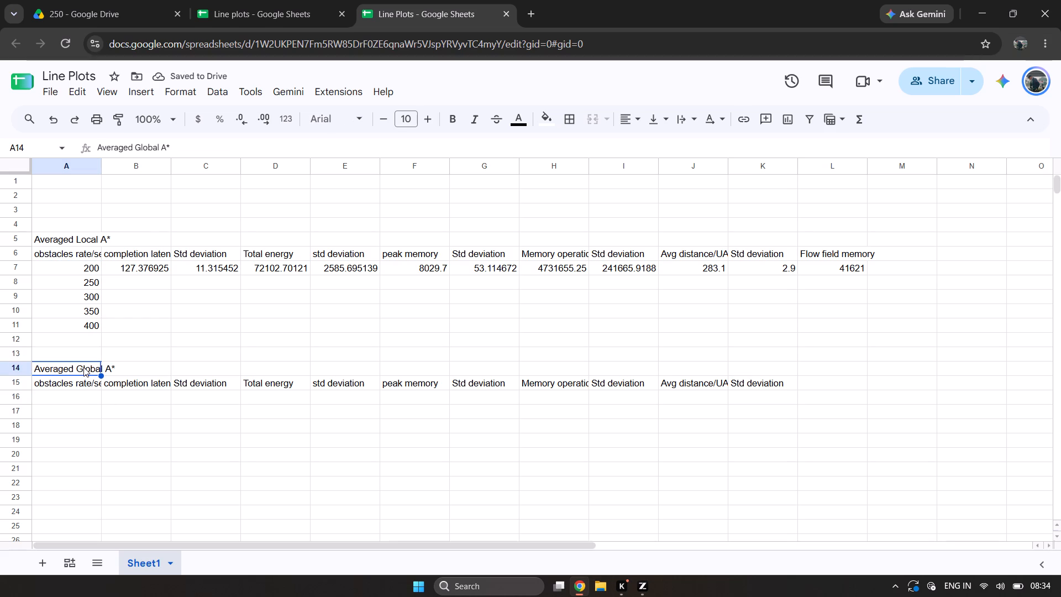
pyautogui.click(193, 150)
pyautogui.press('BackSpace')
pyautogui.press('BackSpace')
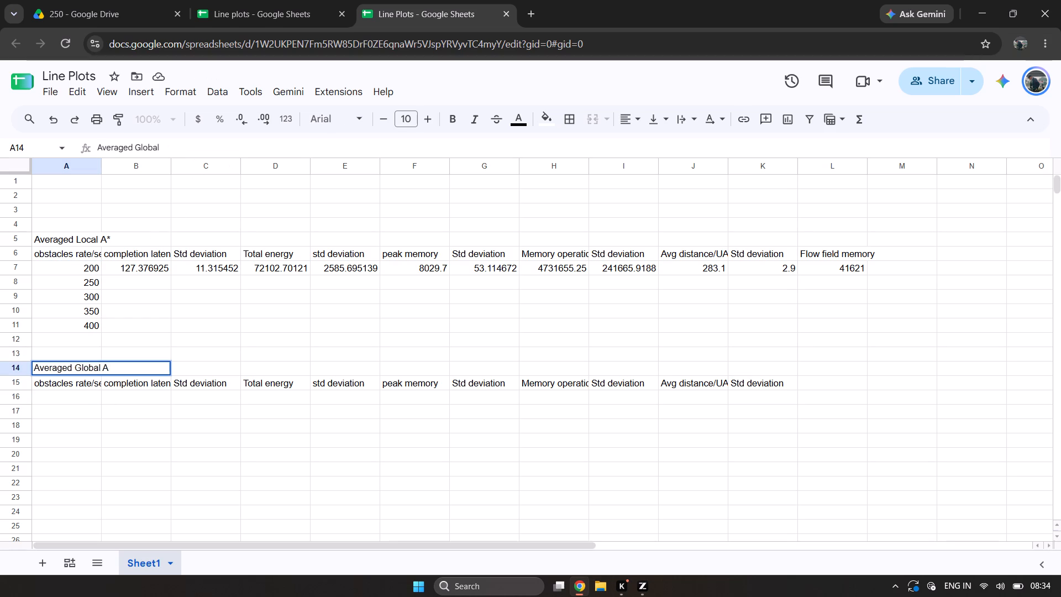
pyautogui.press('BackSpace')
pyautogui.press('space')
pyautogui.write('D')
pyautogui.write('* lite')
pyautogui.click(70, 401)
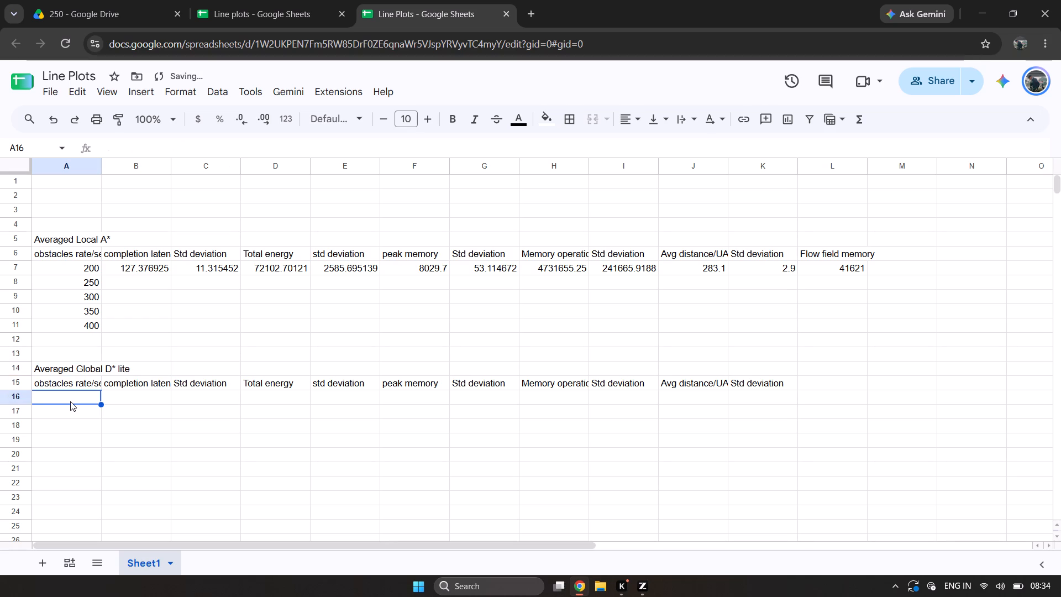
# Copy the obstacle rates 200 to 400 (A7:A11) into the Averaged Global D* lite table, starting at A16.
pyautogui.click(90, 266)
pyautogui.moveTo(90, 266); pyautogui.dragTo(94, 317)
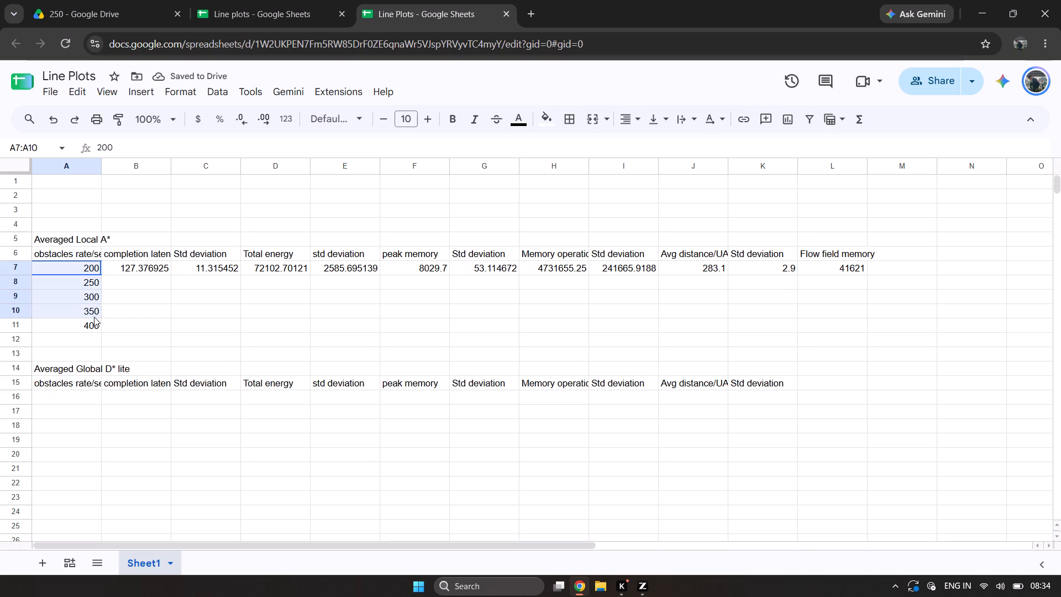
pyautogui.moveTo(94, 317); pyautogui.dragTo(96, 321)
pyautogui.hotkey('ctrl', 'c')
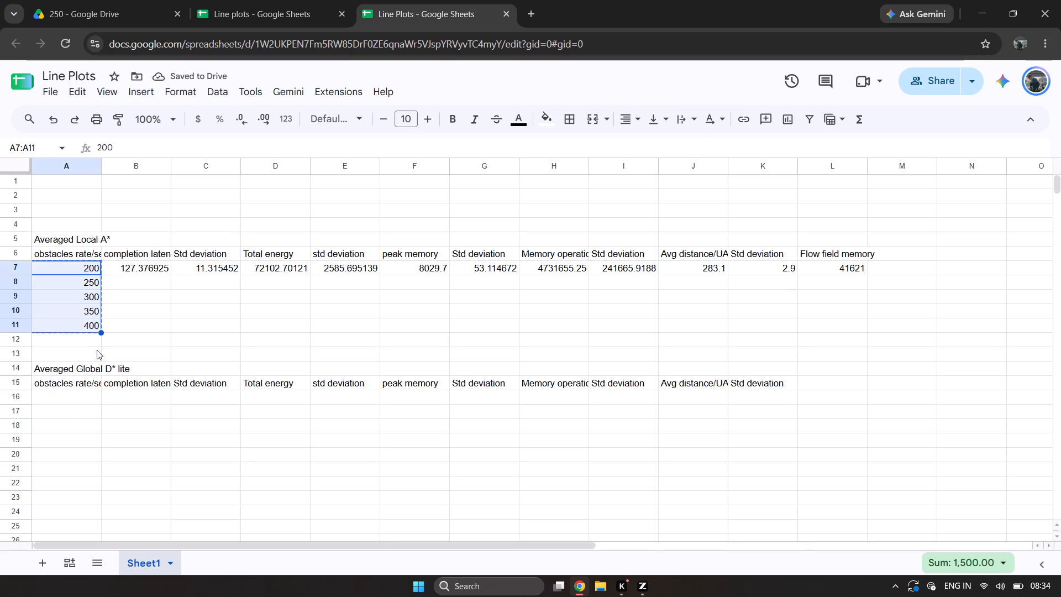
pyautogui.click(85, 402)
pyautogui.hotkey('ctrl', 'v')
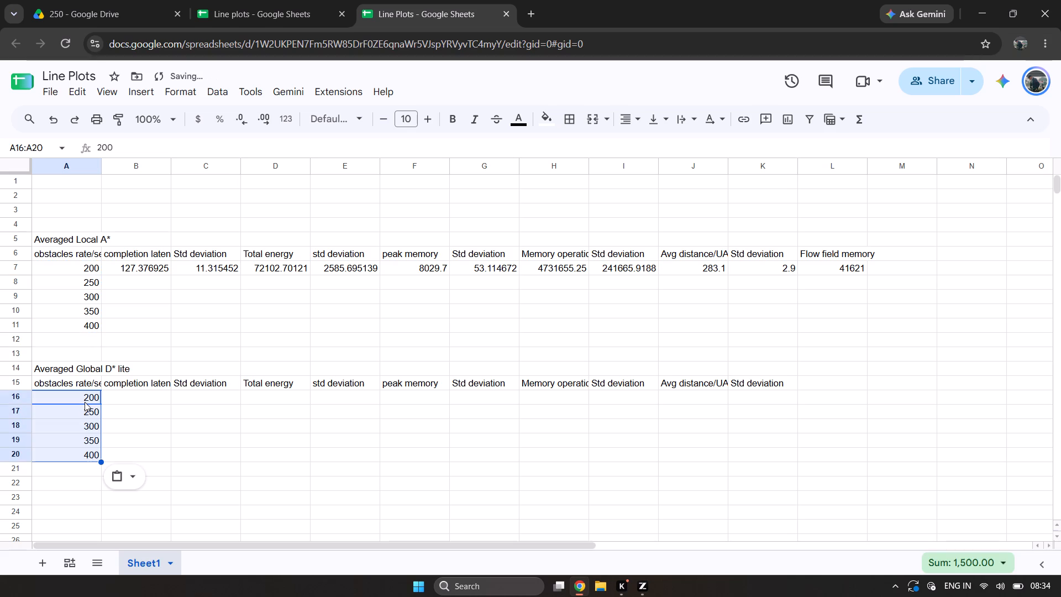
pyautogui.click(137, 431)
# Copy the Averaged Global D* lite title and column headers (A14:K15) to A23 for a third table.
pyautogui.moveTo(85, 369); pyautogui.dragTo(672, 395)
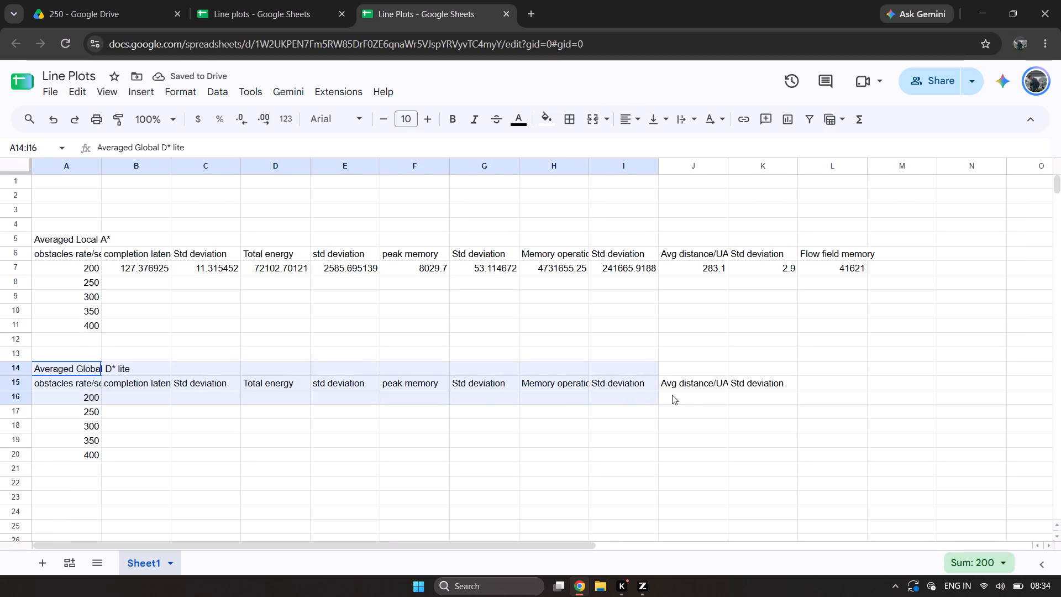
pyautogui.moveTo(672, 395); pyautogui.dragTo(748, 383)
pyautogui.hotkey('ctrl', 'c')
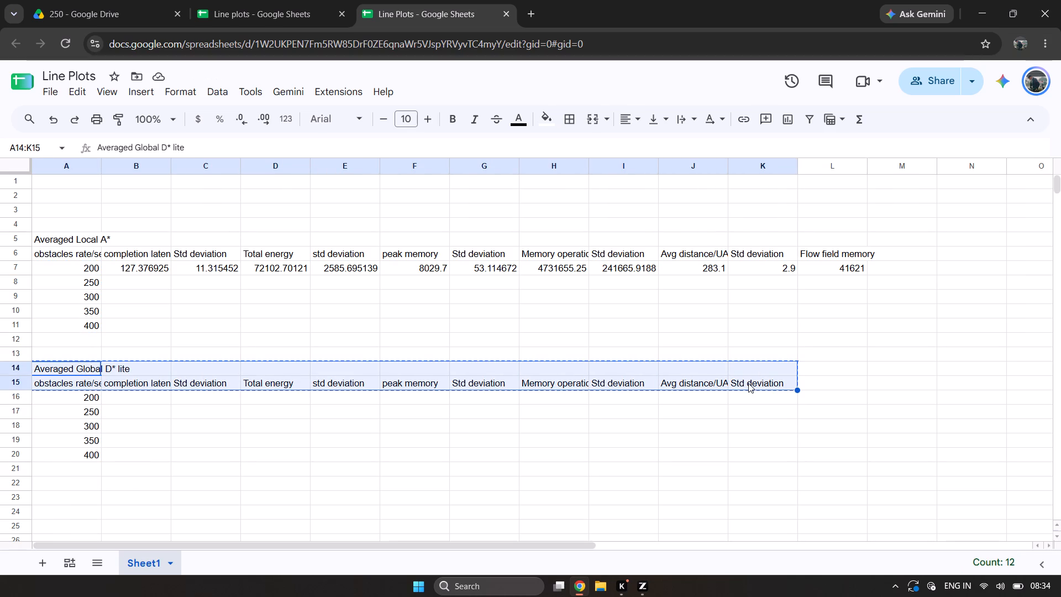
pyautogui.scroll(-1, 748, 383)
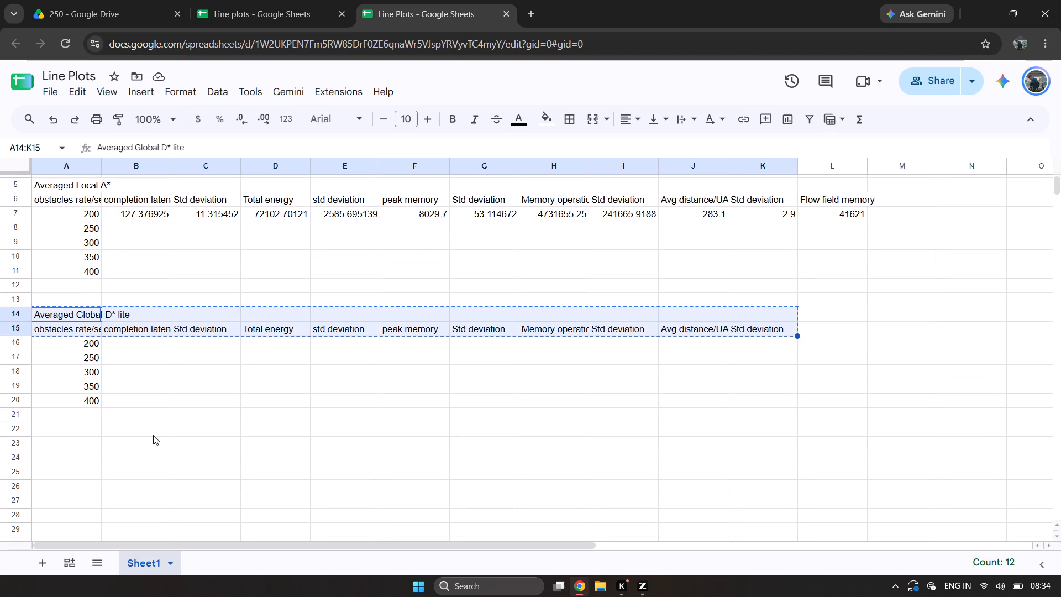
pyautogui.click(83, 443)
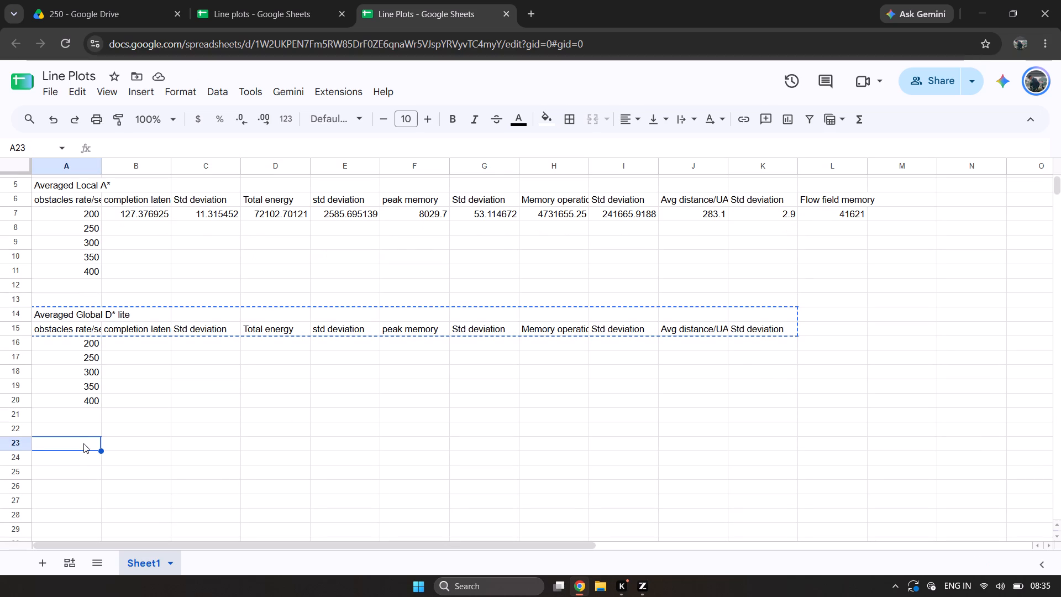
pyautogui.hotkey('ctrl', 'v')
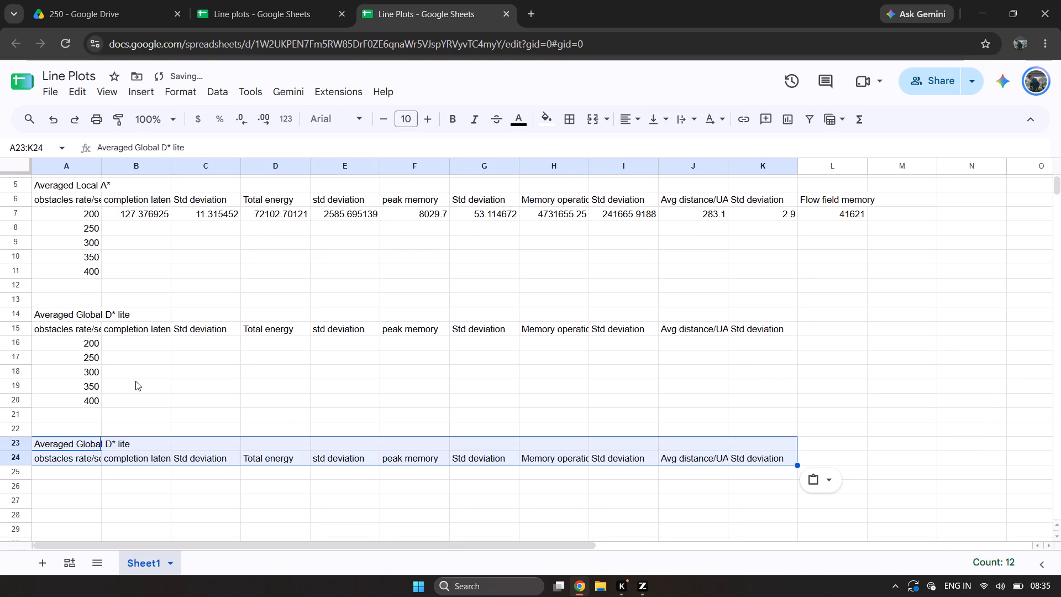
pyautogui.click(136, 390)
# Retitle the third table in A23 as "Averaged Global A*".
pyautogui.click(82, 441)
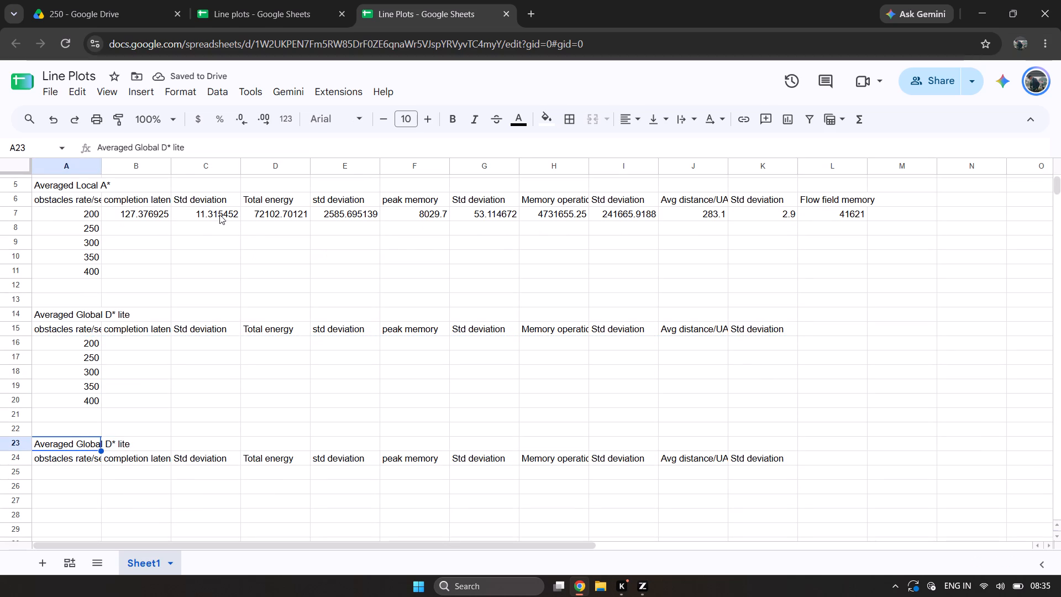
pyautogui.click(189, 143)
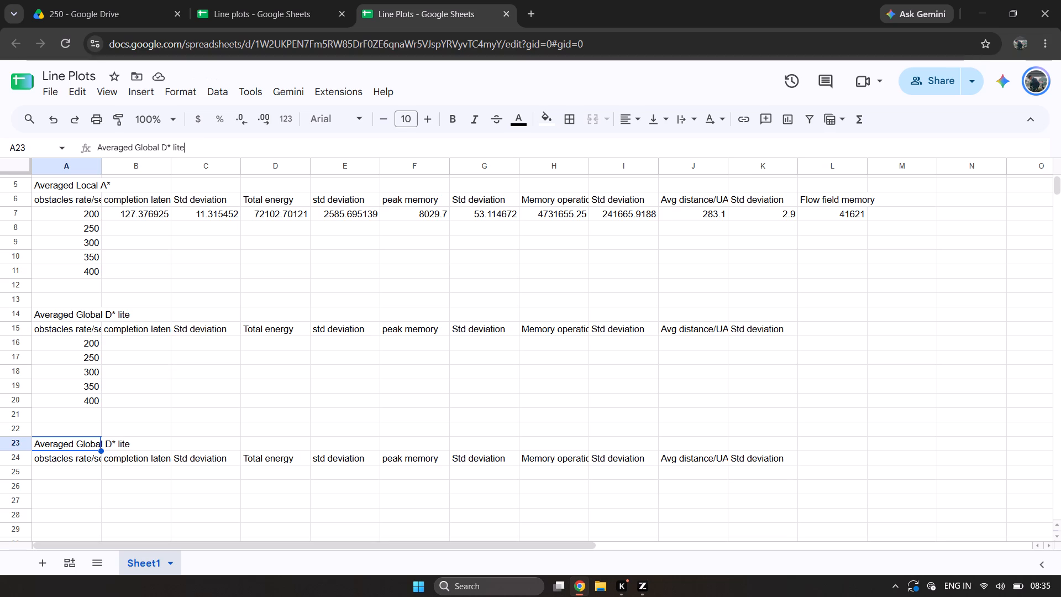
pyautogui.press('BackSpace')
pyautogui.press('BackSpace')
pyautogui.press('BackSpace')
pyautogui.press('BackSpace')
pyautogui.press('BackSpace')
pyautogui.press('BackSpace')
pyautogui.press('BackSpace')
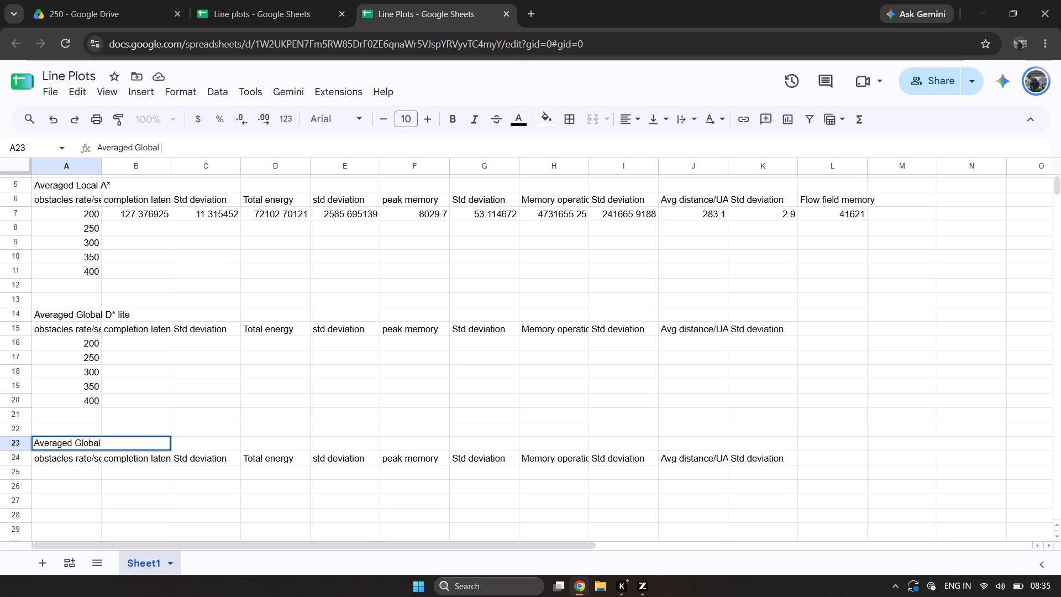
pyautogui.write('A*')
pyautogui.click(80, 475)
# Copy the obstacle rates 200 to 400 (A16:A20) into the Averaged Global A* table, starting at A25.
pyautogui.scroll(-1, 80, 475)
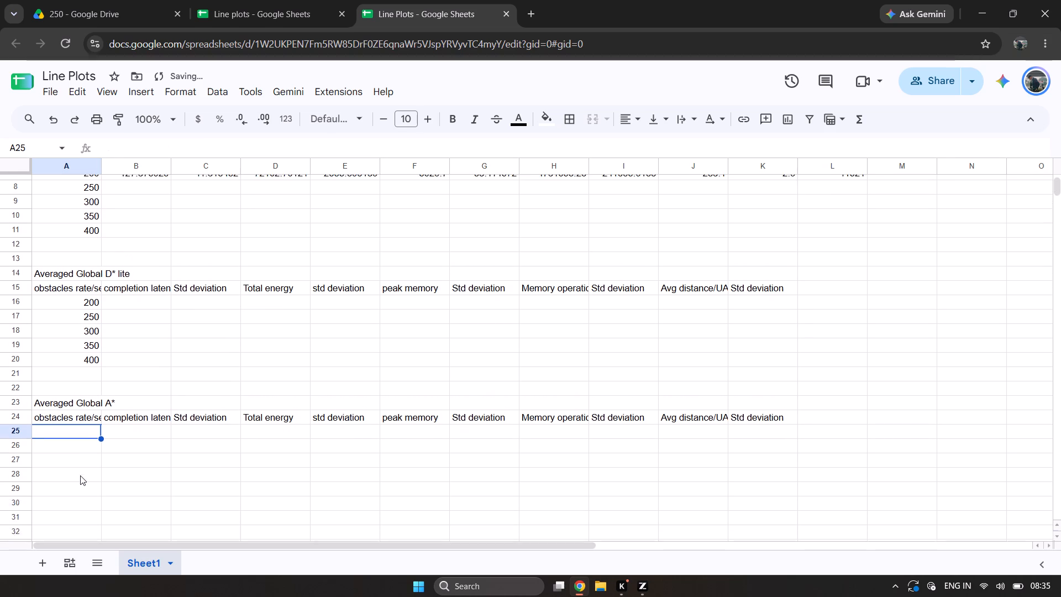
pyautogui.scroll(-1, 80, 475)
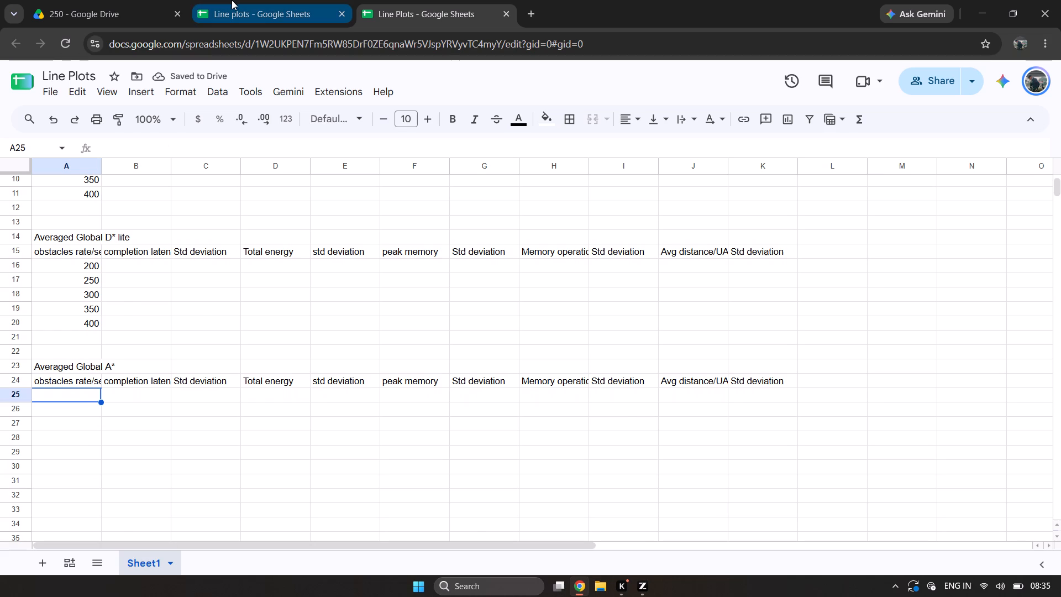
pyautogui.click(232, 0)
pyautogui.click(442, 0)
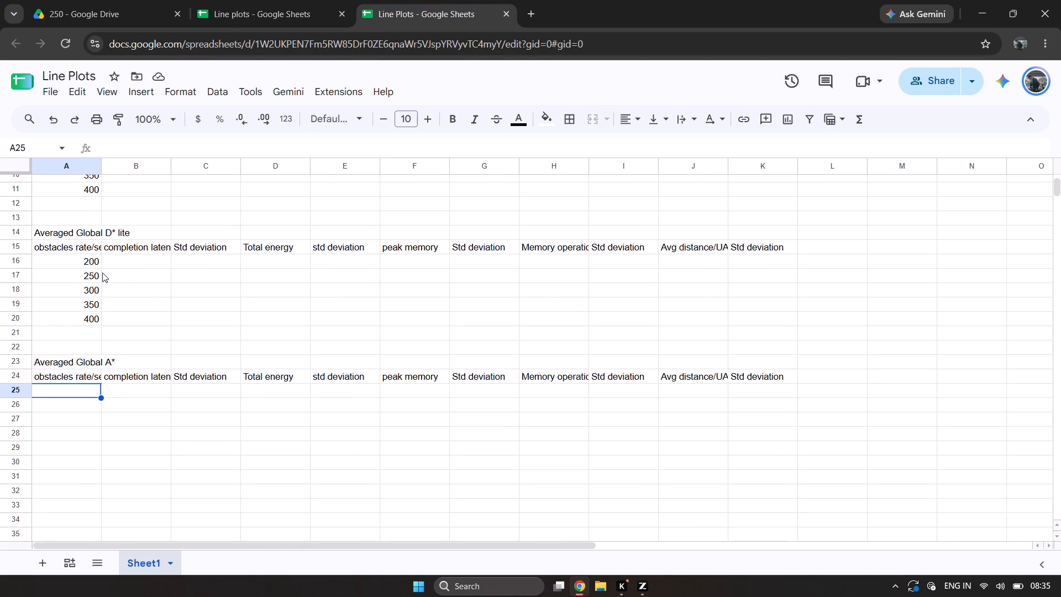
pyautogui.moveTo(87, 261); pyautogui.dragTo(88, 323)
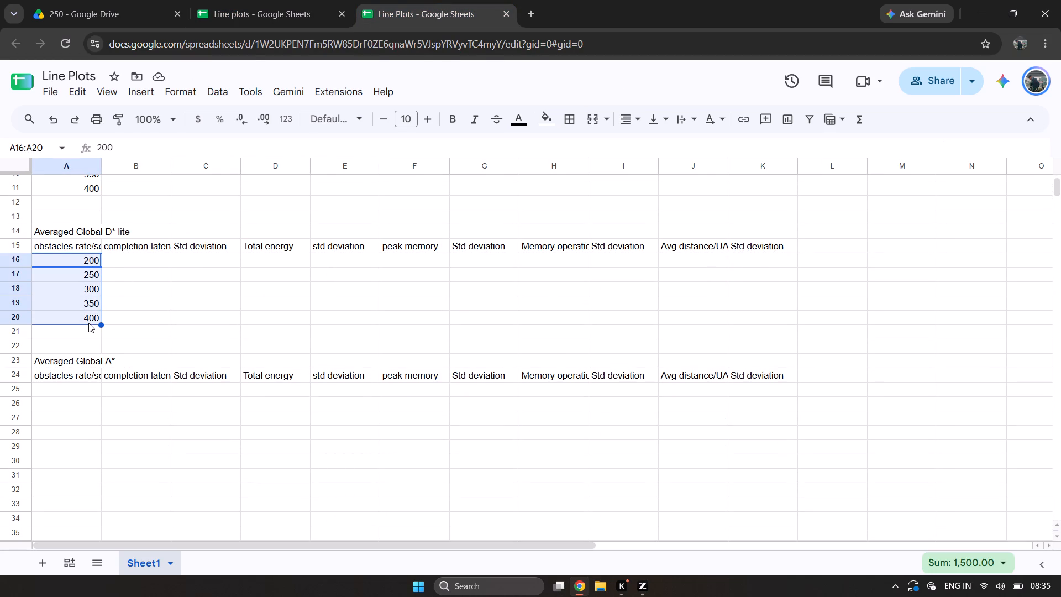
pyautogui.hotkey('ctrl', 'c')
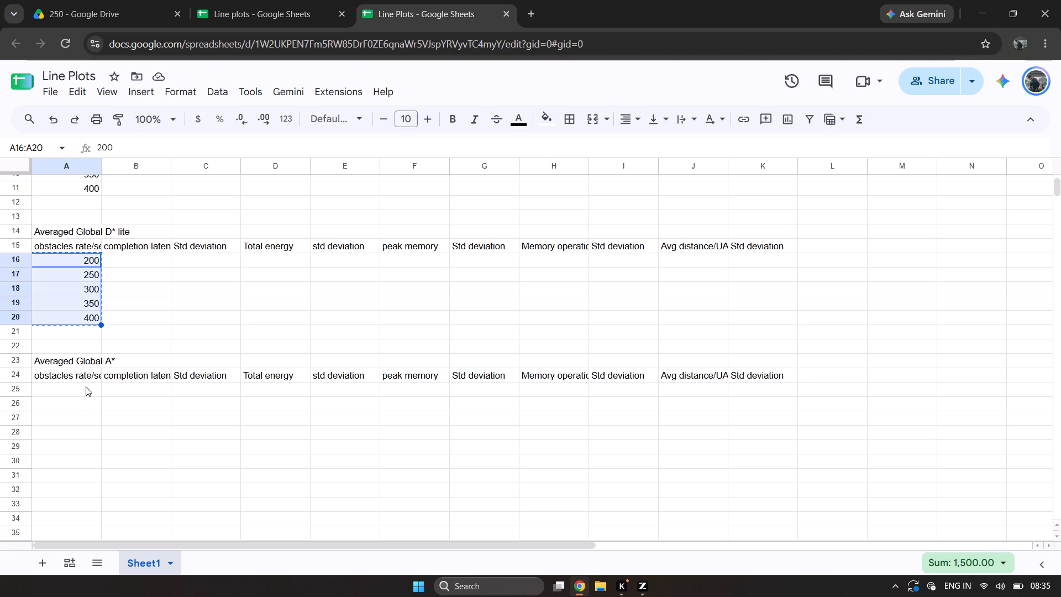
pyautogui.click(86, 386)
pyautogui.hotkey('ctrl', 'v')
pyautogui.click(167, 432)
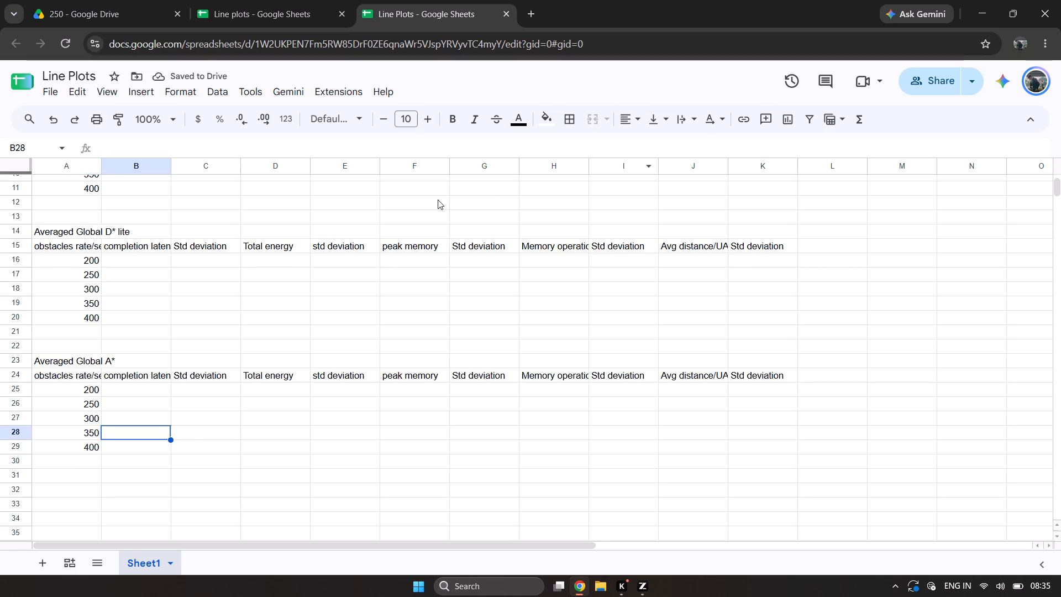
# Copy the 100-UAV results (B20:K20) of the source Line plots' Averaged Global D* lite table into the 200-obstacle row at B16 of Line Plots.
pyautogui.scroll(1, 279, 268)
pyautogui.click(258, 16)
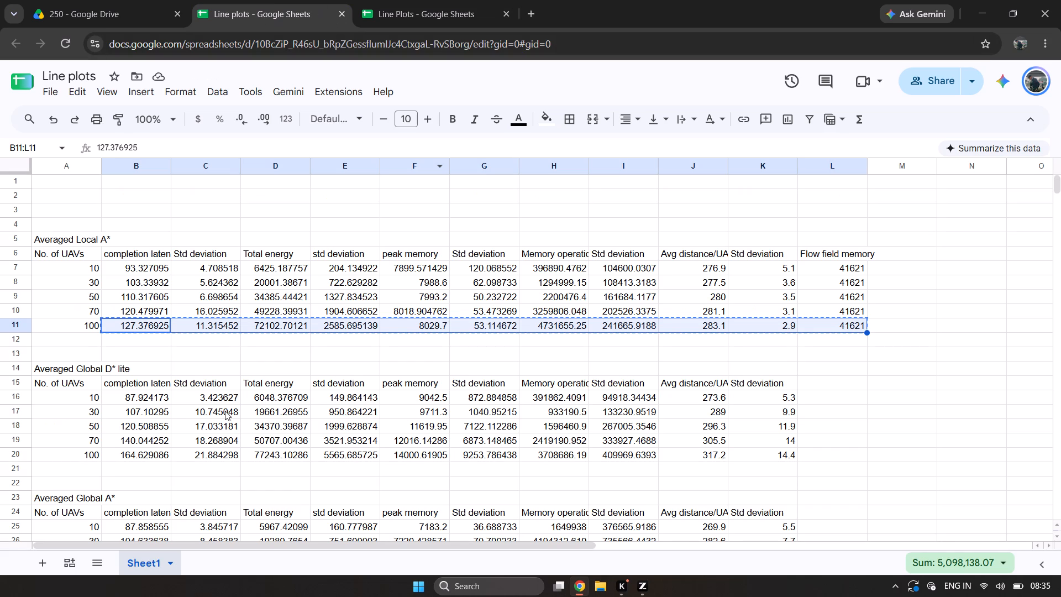
pyautogui.moveTo(132, 458); pyautogui.dragTo(651, 458)
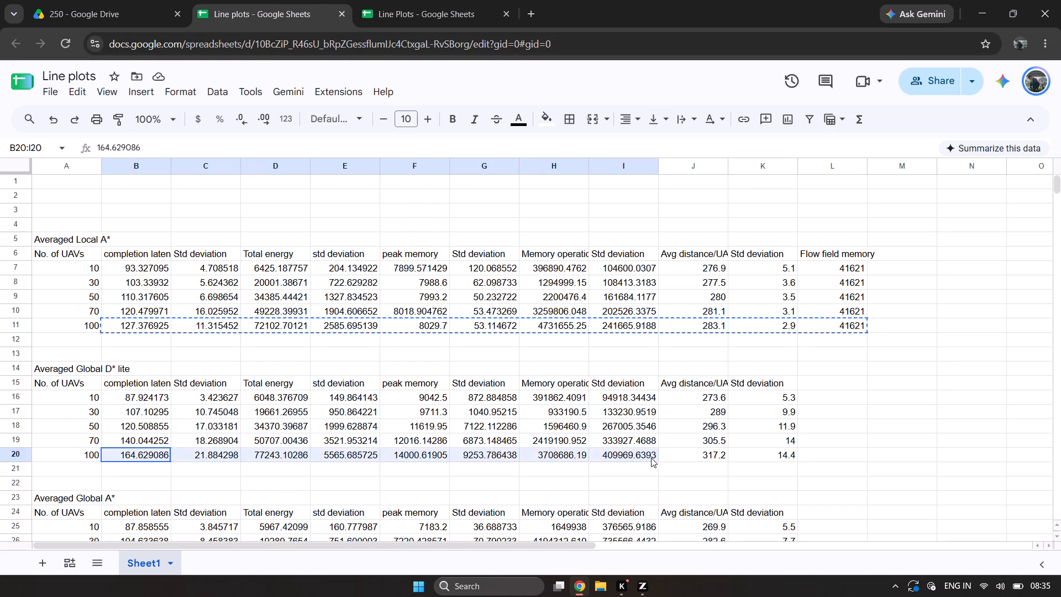
pyautogui.moveTo(651, 458); pyautogui.dragTo(753, 455)
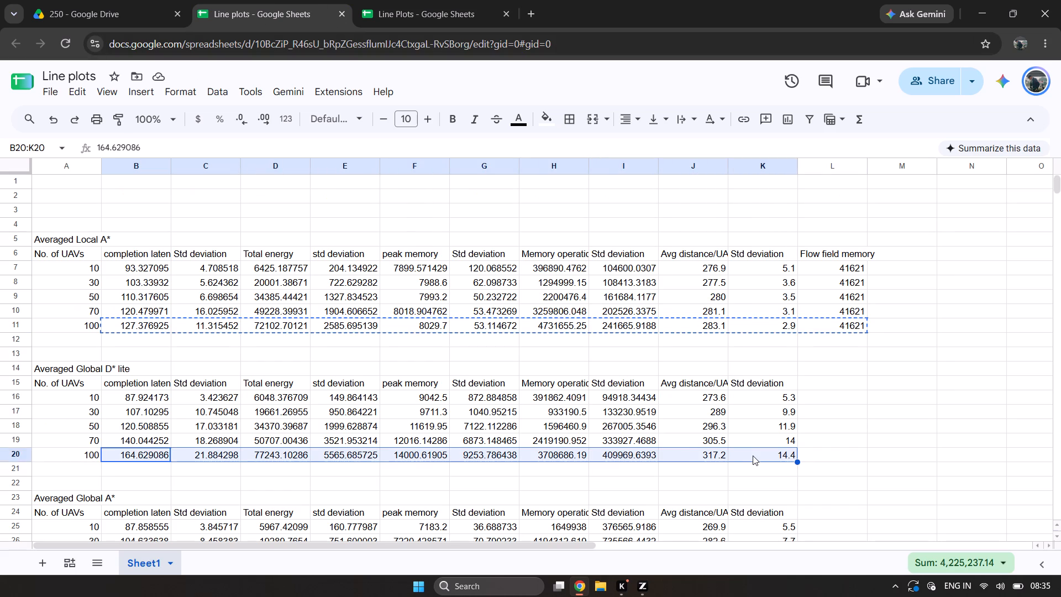
pyautogui.hotkey('ctrl', 'c')
pyautogui.click(469, 0)
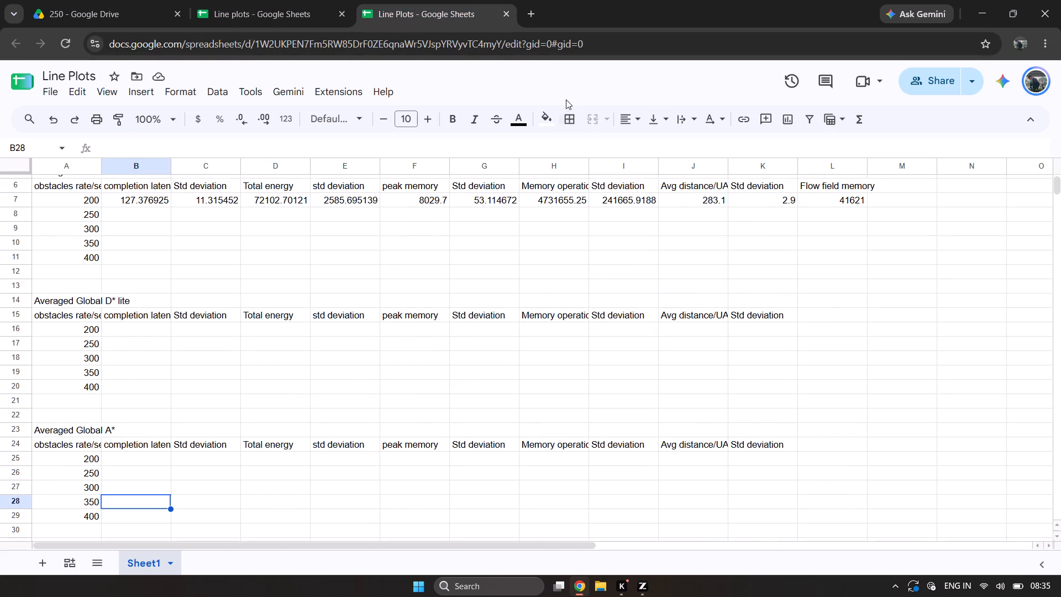
pyautogui.click(146, 332)
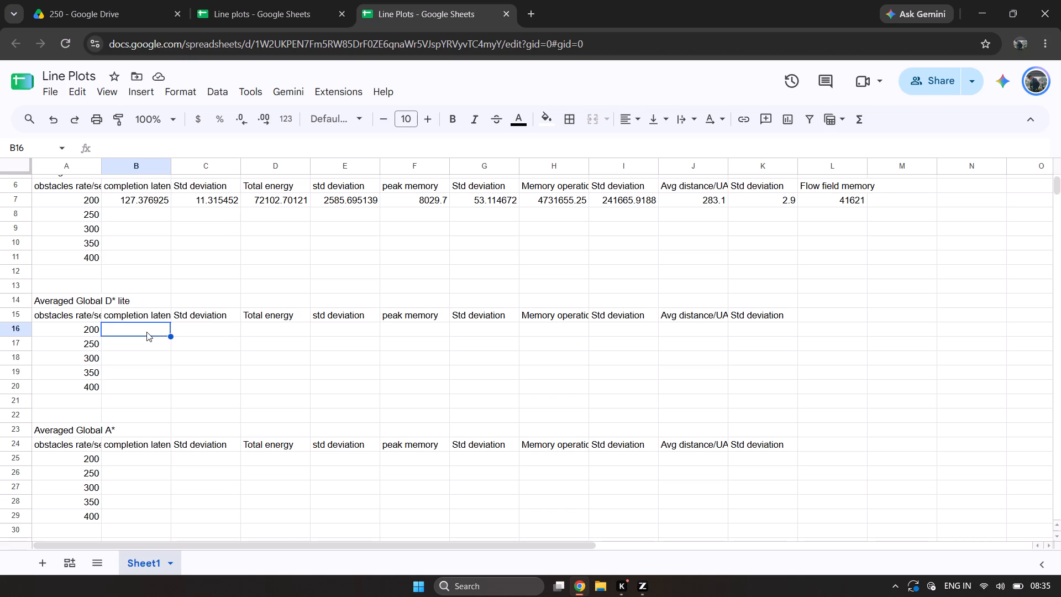
pyautogui.hotkey('ctrl', 'v')
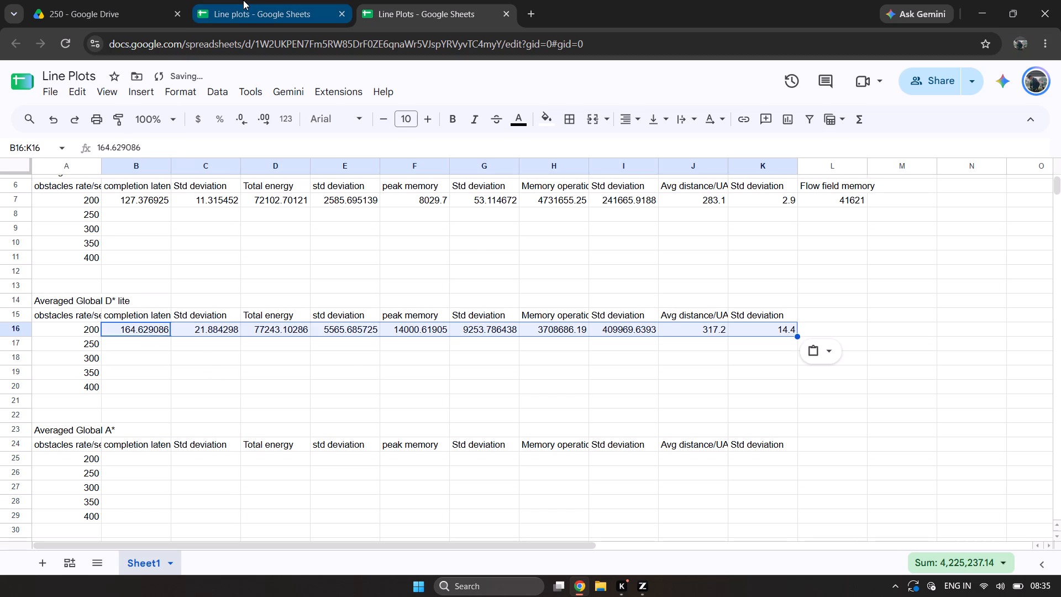
# Copy the 100-UAV results (B29:K29) of the source's Averaged Global A* table into the 200-obstacle row at B25 of Line Plots.
pyautogui.click(243, 0)
pyautogui.scroll(-3, 306, 321)
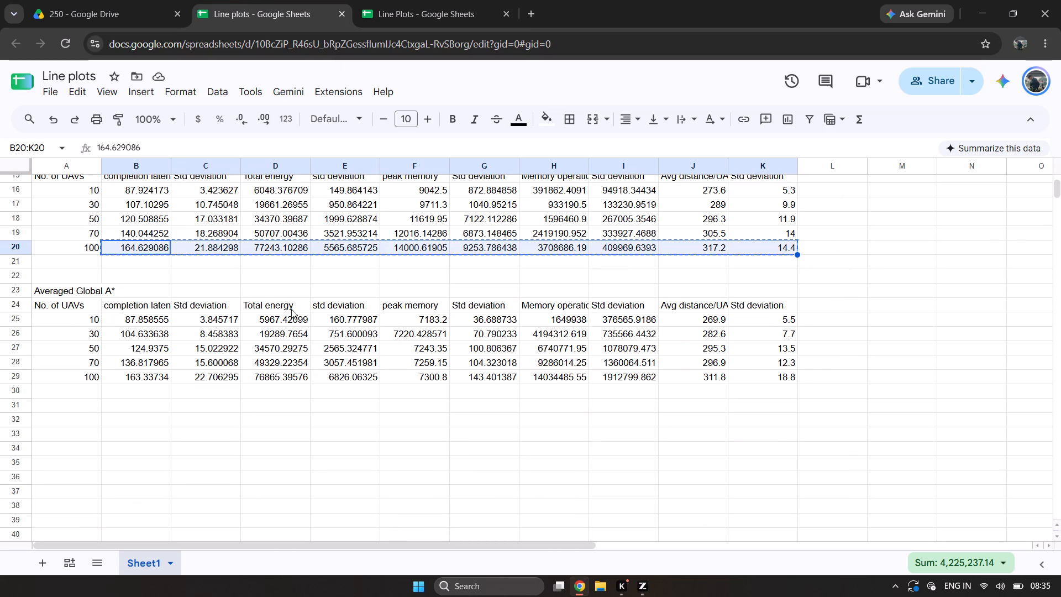
pyautogui.moveTo(153, 379); pyautogui.dragTo(741, 379)
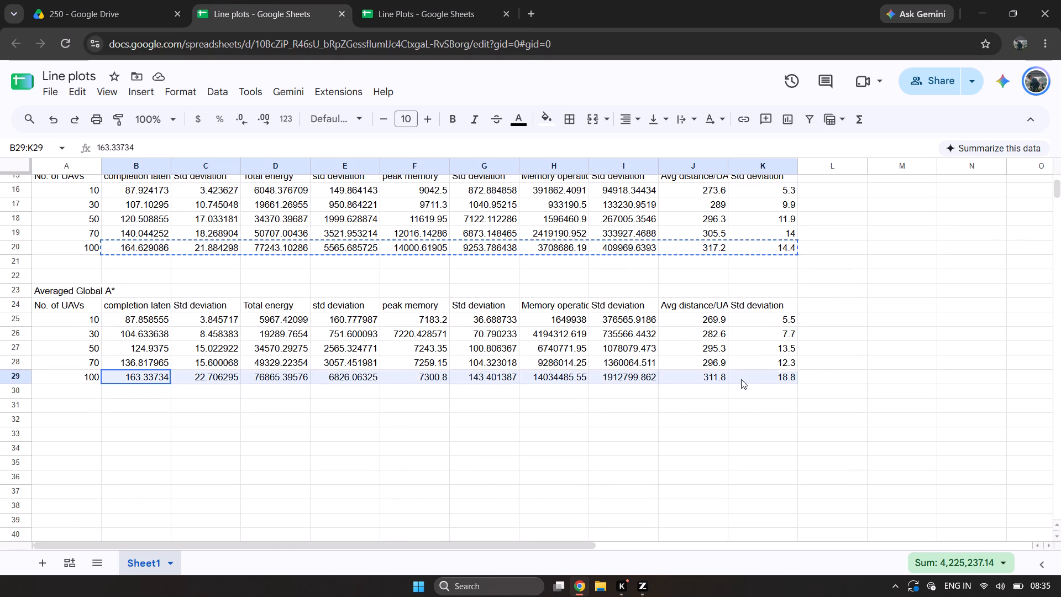
pyautogui.moveTo(741, 379); pyautogui.dragTo(758, 374)
pyautogui.hotkey('ctrl', 'c')
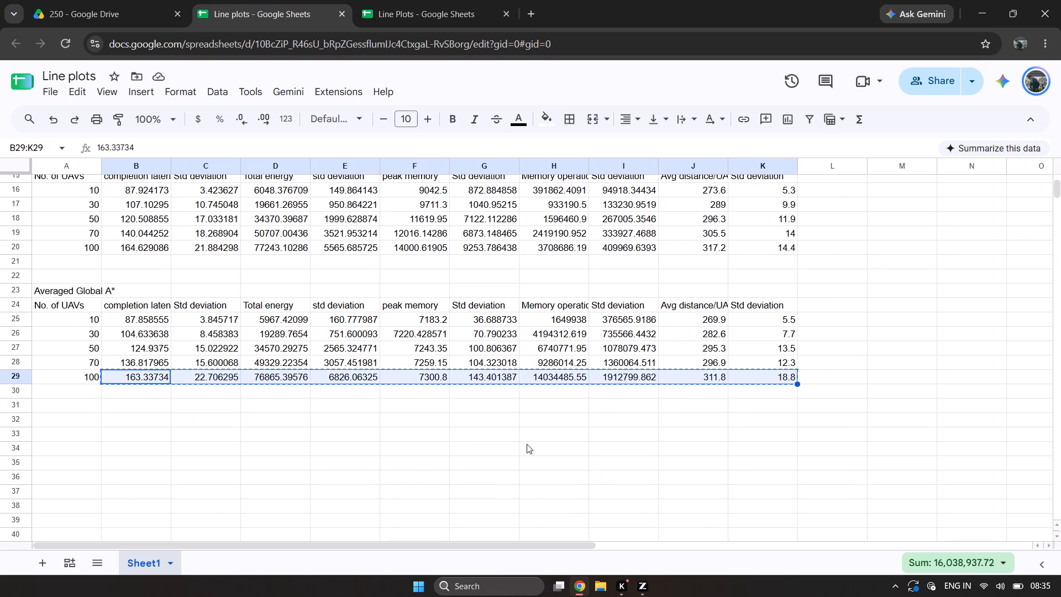
pyautogui.click(415, 10)
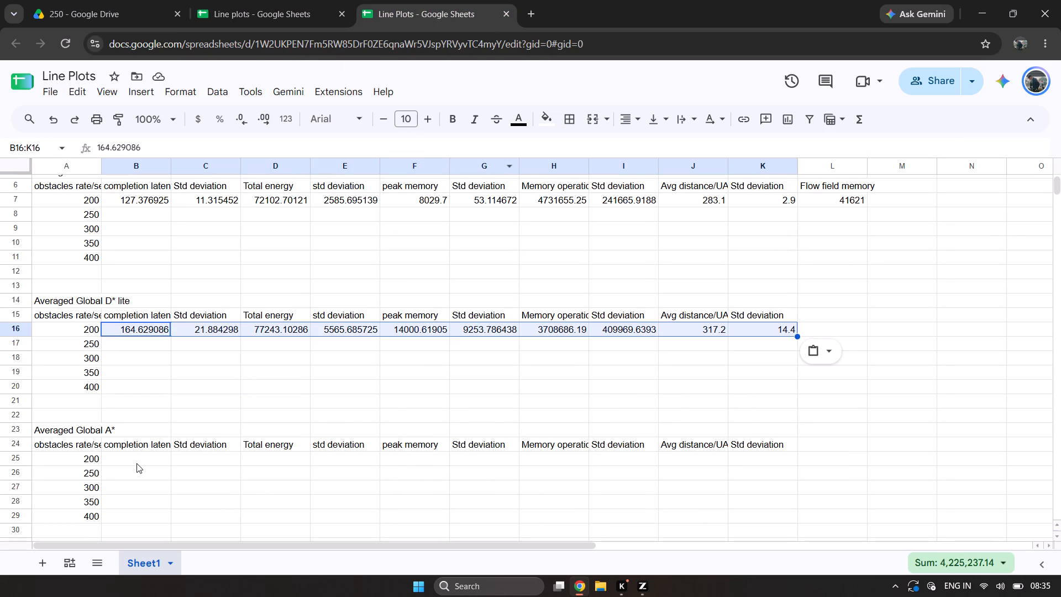
pyautogui.click(136, 463)
pyautogui.hotkey('ctrl', 'v')
pyautogui.click(325, 503)
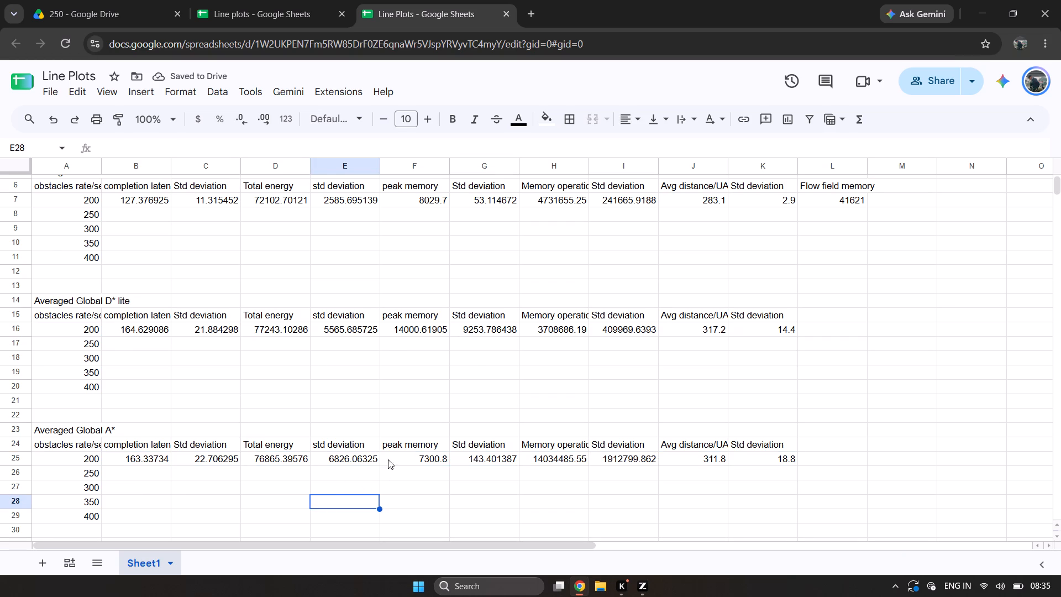
# Close the source Line plots spreadsheet that holds the tables by number of UAVs.
pyautogui.scroll(-1, 403, 454)
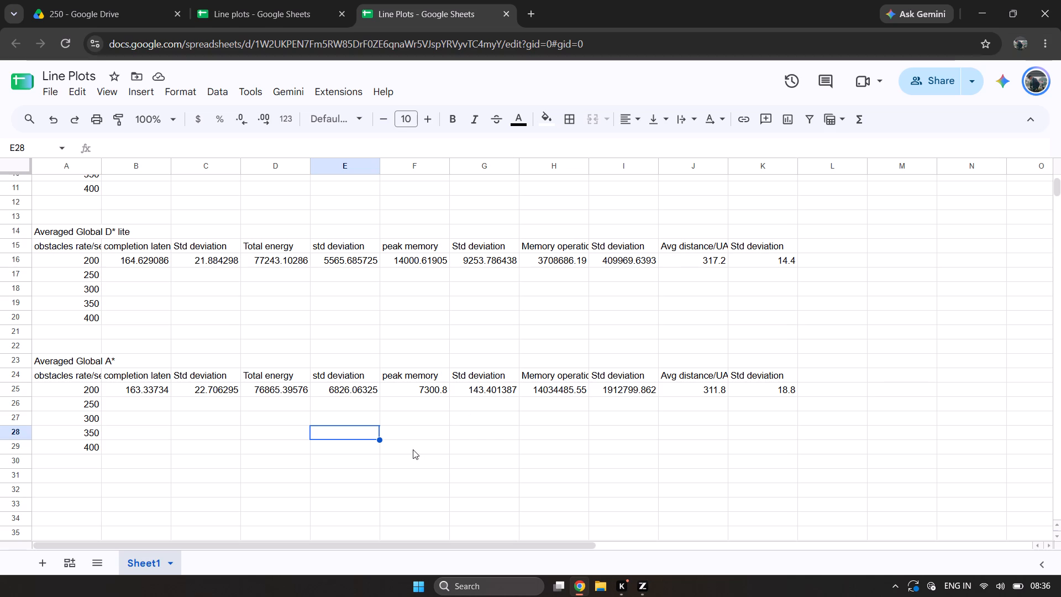
pyautogui.scroll(1, 453, 445)
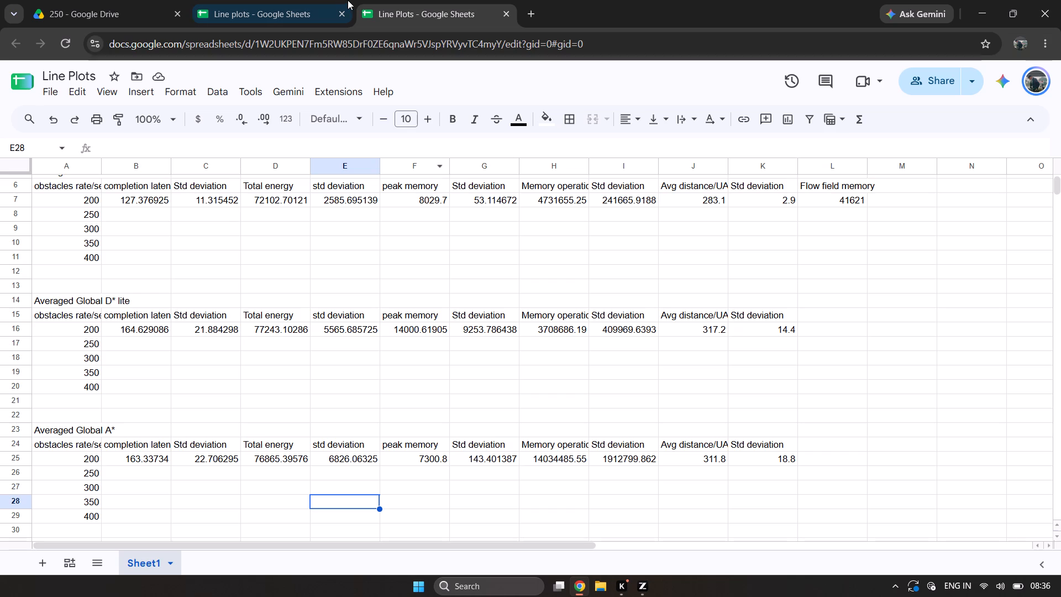
pyautogui.click(312, 0)
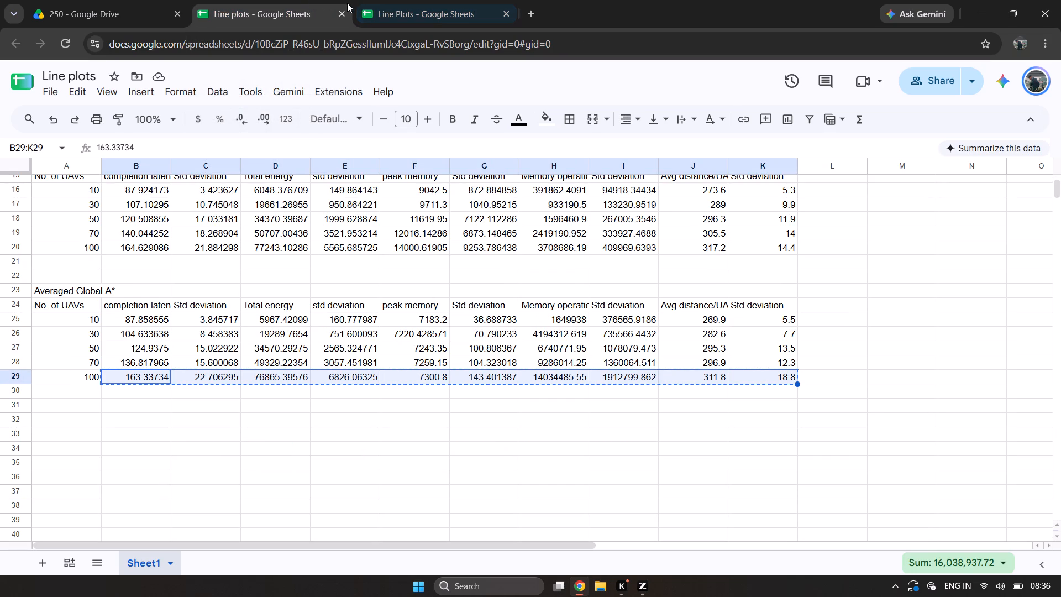
pyautogui.click(344, 13)
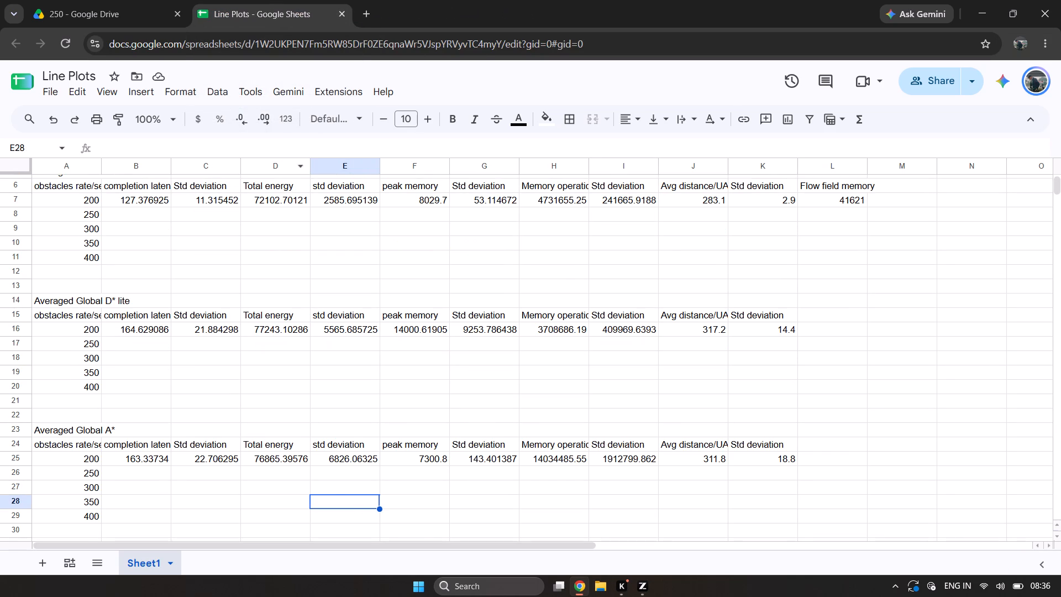
# Copy the Max Individual Latency average and deviation (B306:C306) from the Local A* 250 latency summary into B8:C8 of Line Plots.
pyautogui.click(94, 0)
pyautogui.moveTo(142, 543); pyautogui.dragTo(188, 555)
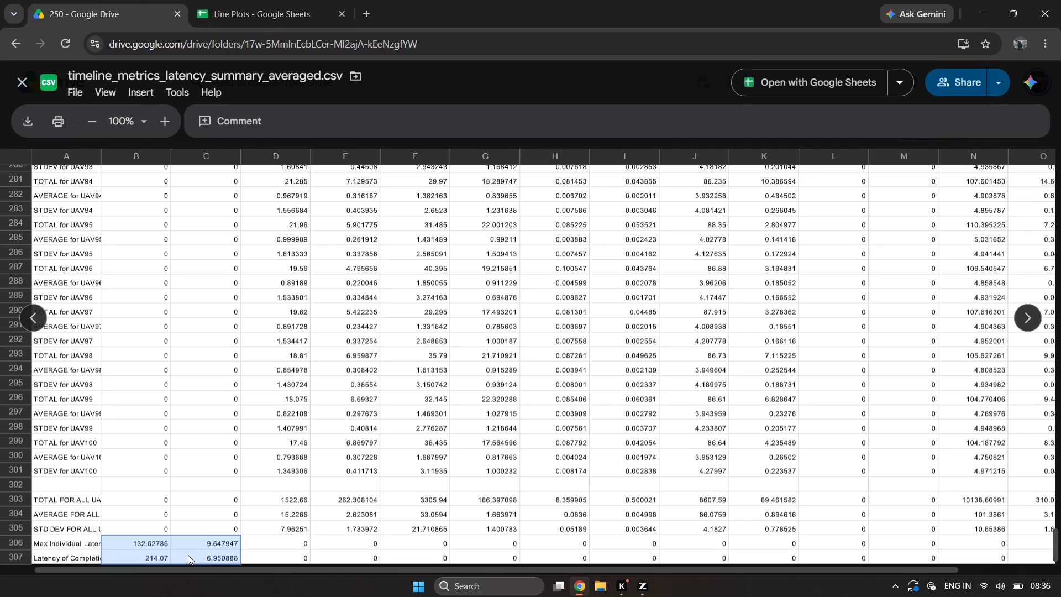
pyautogui.moveTo(188, 555); pyautogui.dragTo(218, 545)
pyautogui.hotkey('ctrl', 'c')
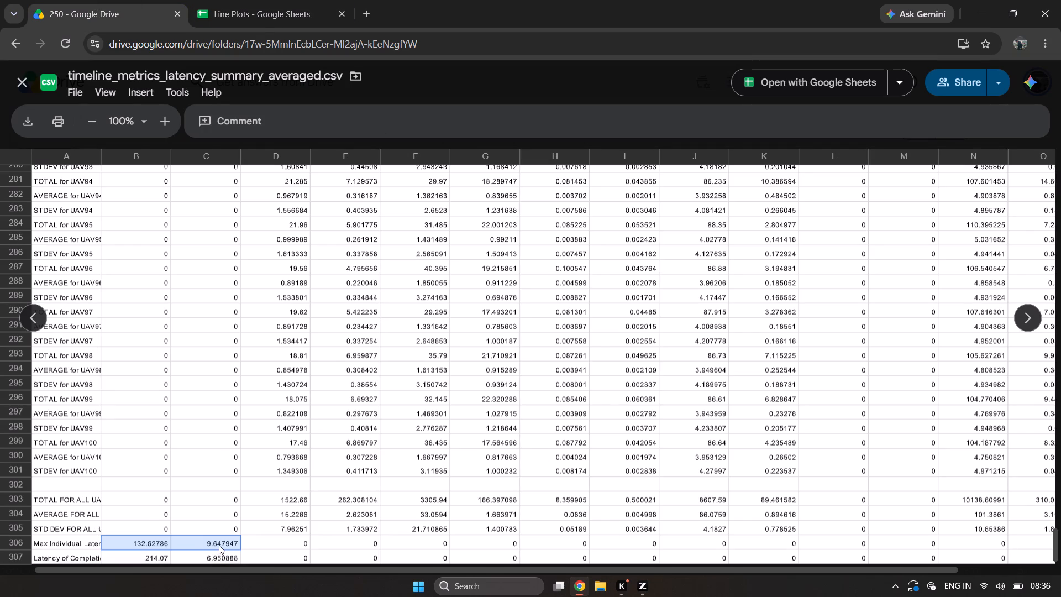
pyautogui.press('c')
pyautogui.click(274, 0)
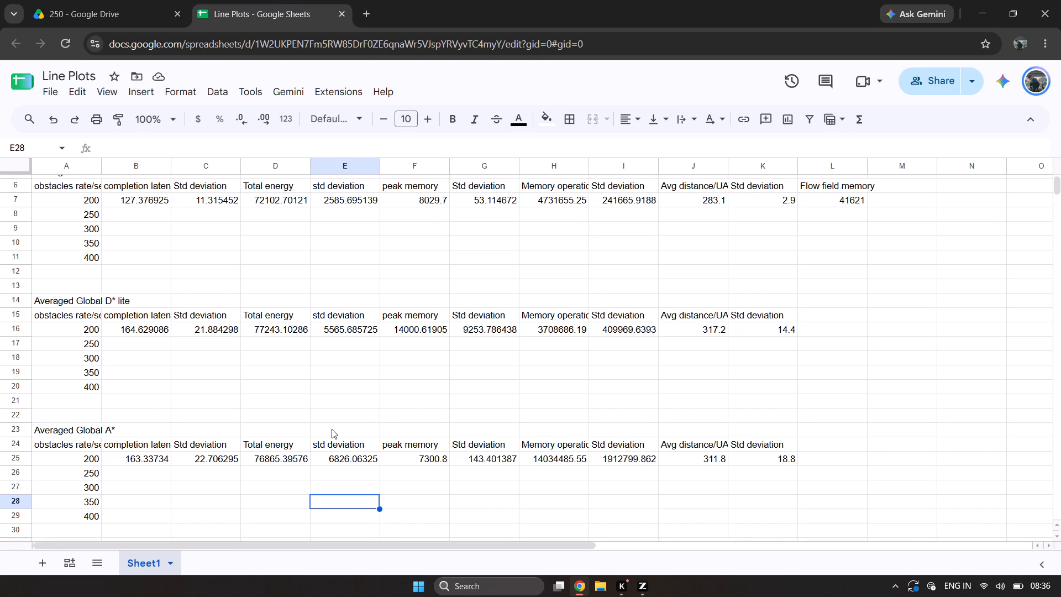
pyautogui.scroll(1, 331, 429)
pyautogui.click(128, 280)
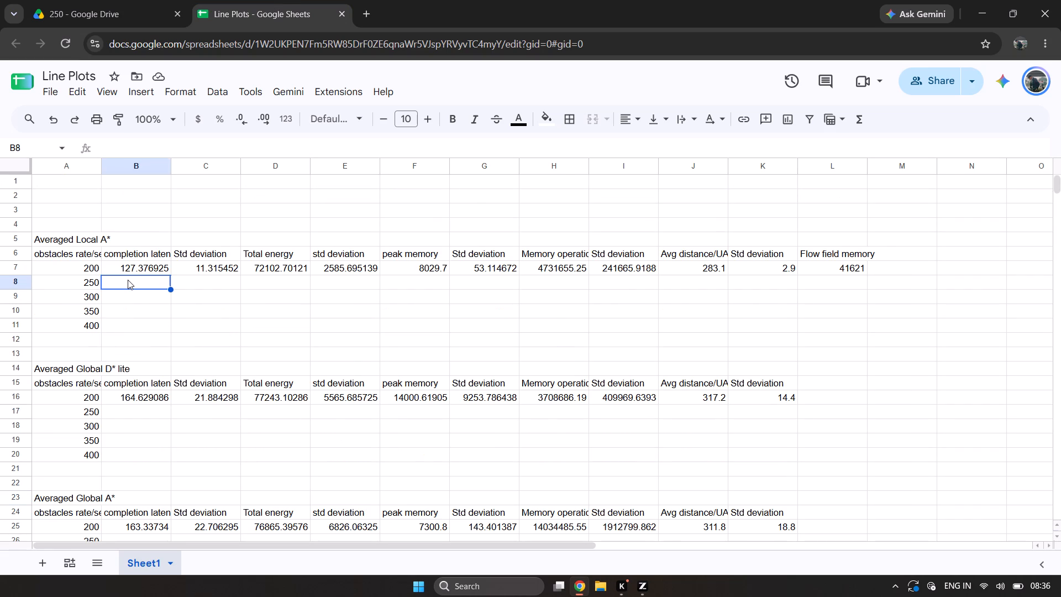
pyautogui.hotkey('ctrl', 'v')
pyautogui.click(191, 316)
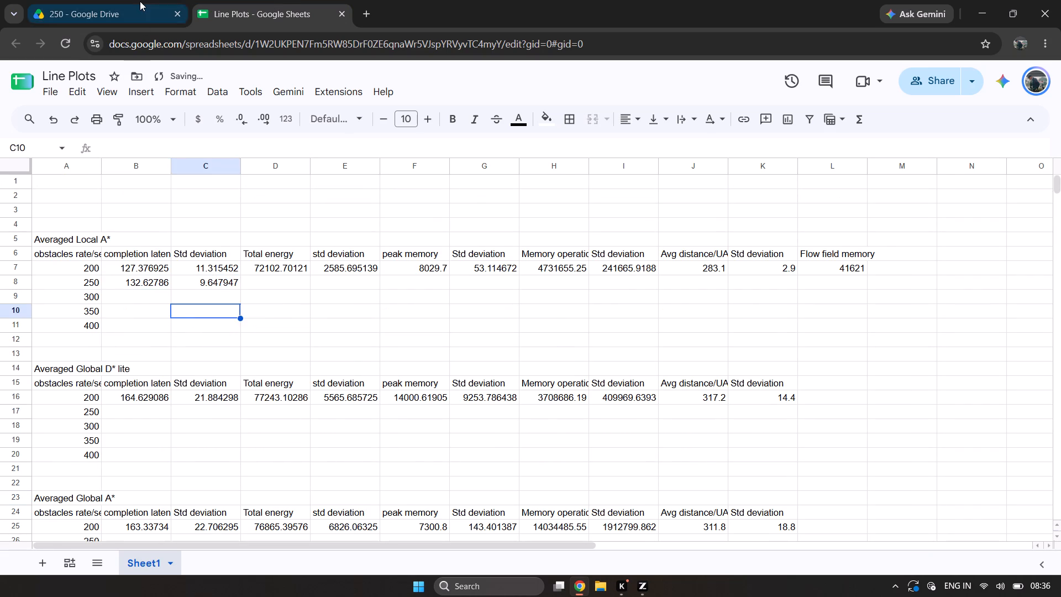
# Close the latency summary CSV preview and return to the Local A* 250 folder in Drive.
pyautogui.click(140, 1)
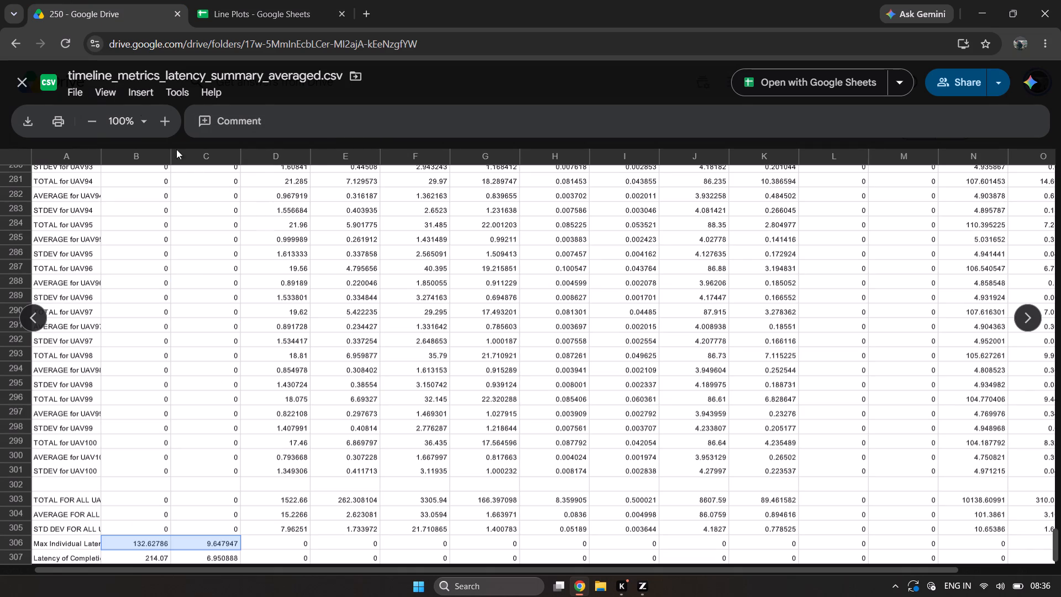
pyautogui.click(31, 86)
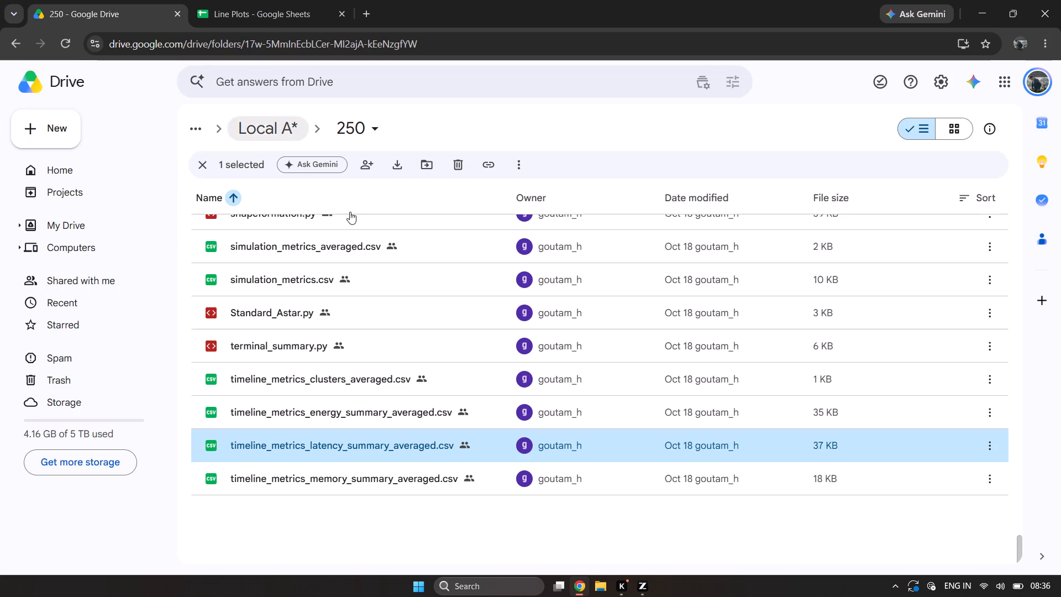
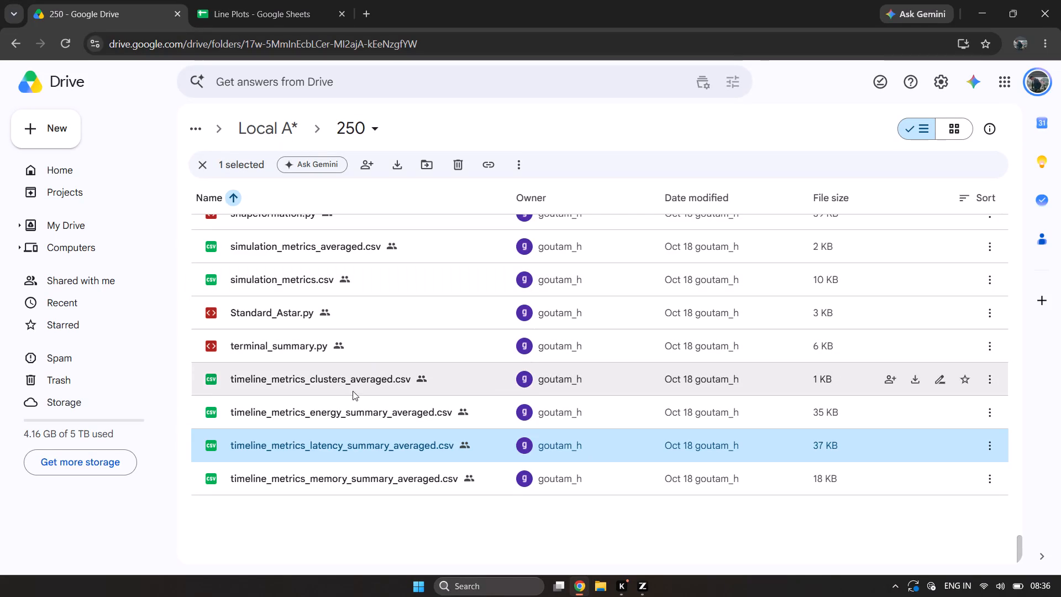
# Copy the all-UAV total energy and deviation (L303:M303) from the Local A* 250 energy summary into D8:E8 of Line Plots and close the preview.
pyautogui.doubleClick(348, 401)
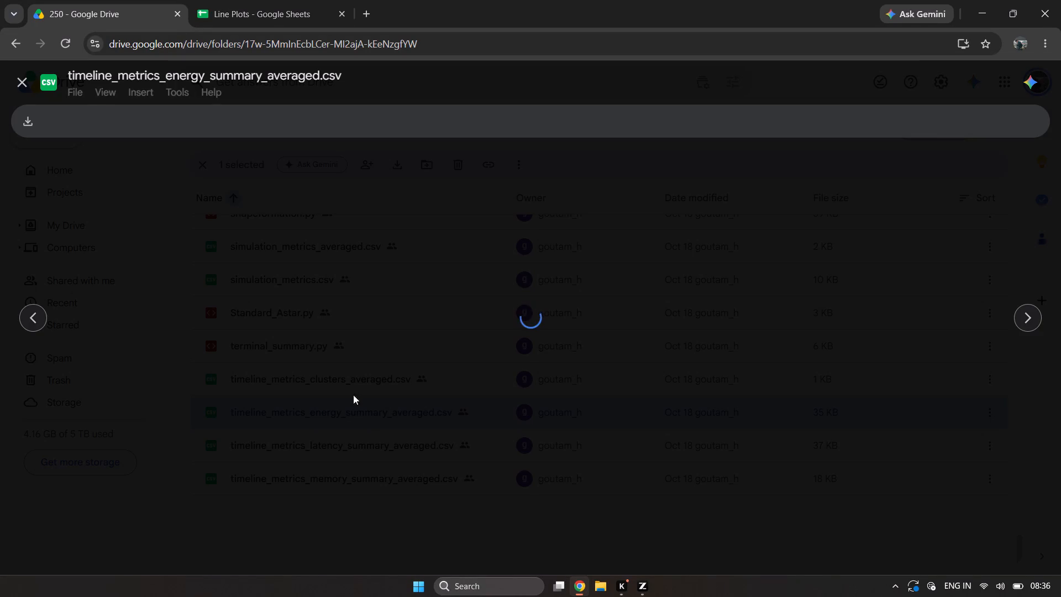
pyautogui.scroll(-9, 433, 337)
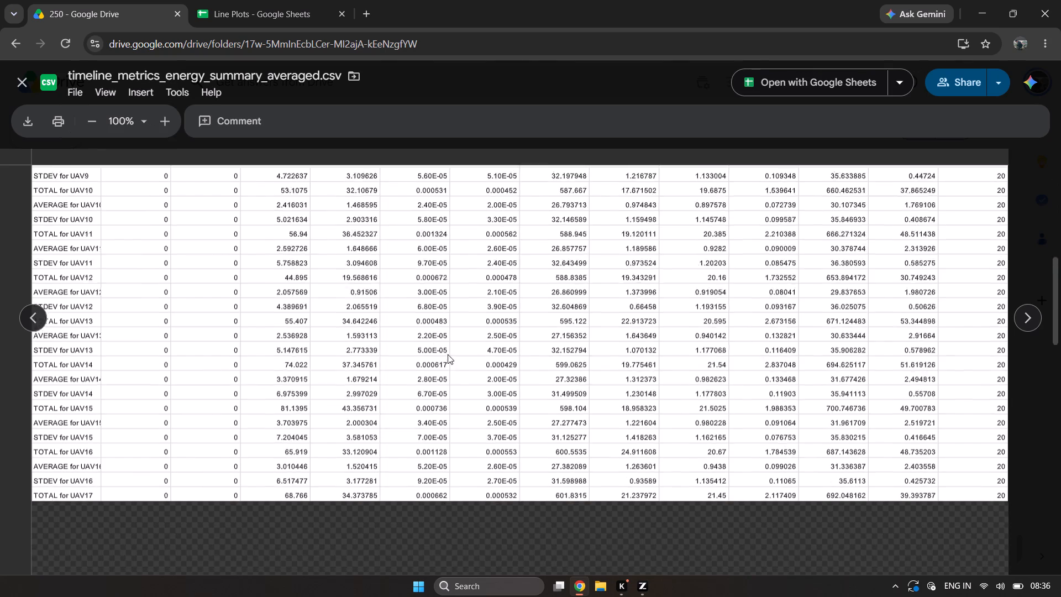
pyautogui.scroll(-14, 448, 355)
pyautogui.scroll(-8, 450, 356)
pyautogui.scroll(-3, 625, 366)
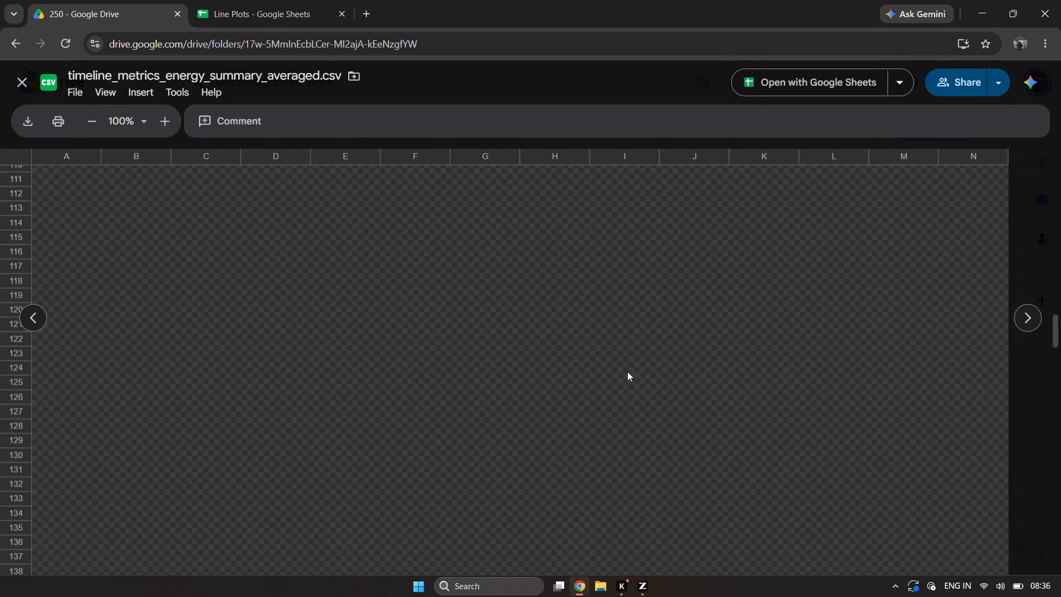
pyautogui.scroll(-6, 627, 371)
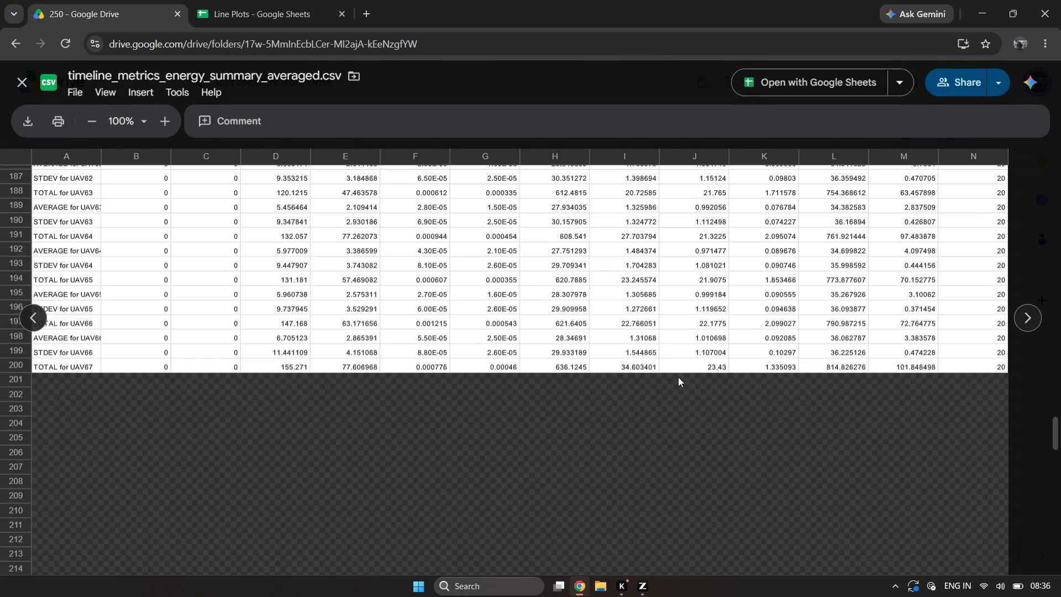
pyautogui.scroll(-15, 738, 392)
pyautogui.scroll(-15, 771, 453)
pyautogui.scroll(-5, 819, 447)
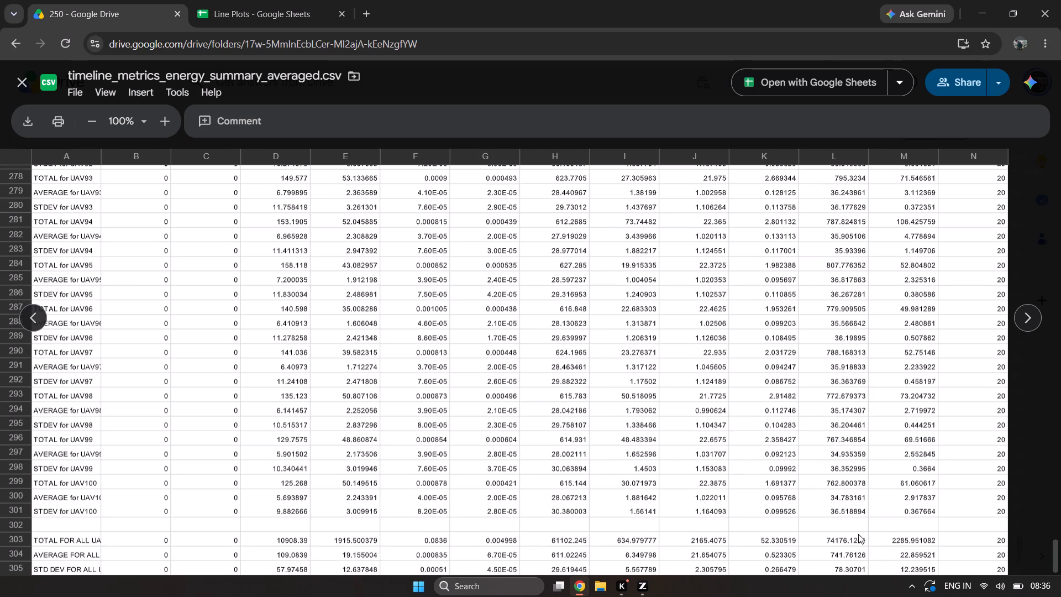
pyautogui.moveTo(843, 541); pyautogui.dragTo(887, 541)
pyautogui.hotkey('ctrl', 'c')
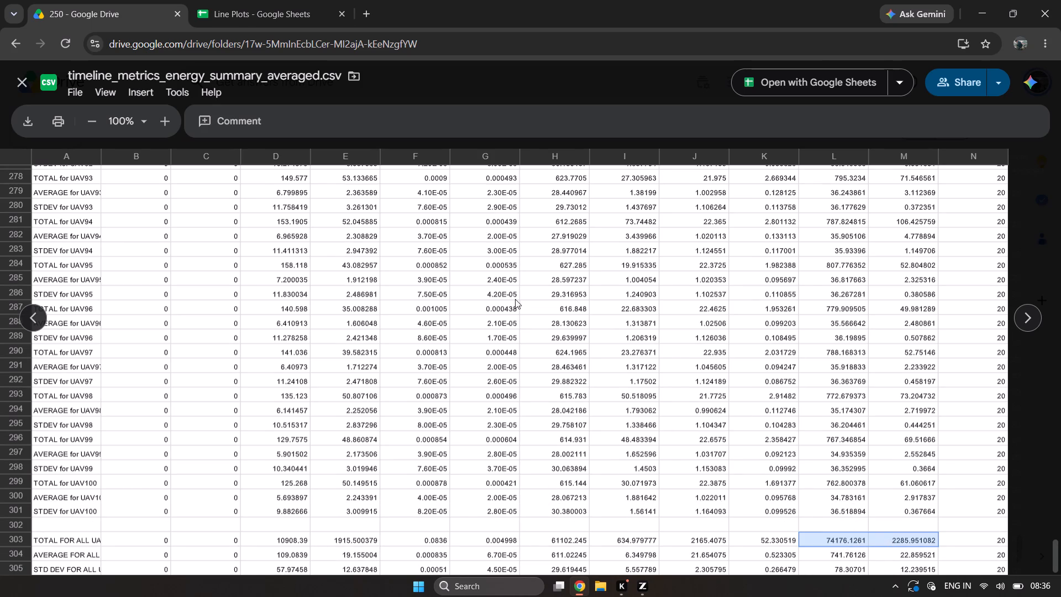
pyautogui.click(237, 0)
pyautogui.click(286, 286)
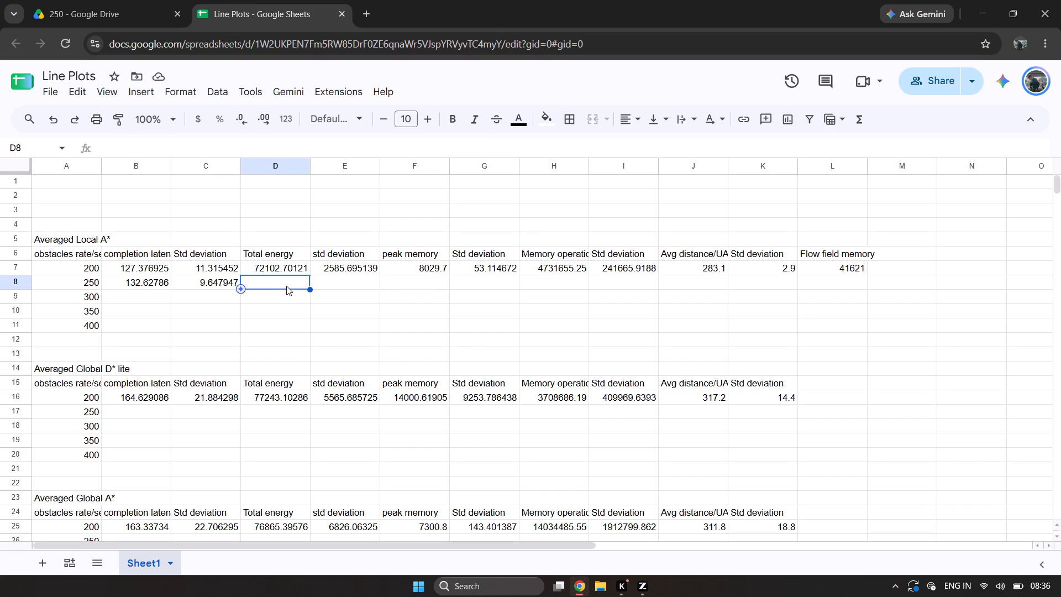
pyautogui.hotkey('ctrl', 'v')
pyautogui.click(118, 0)
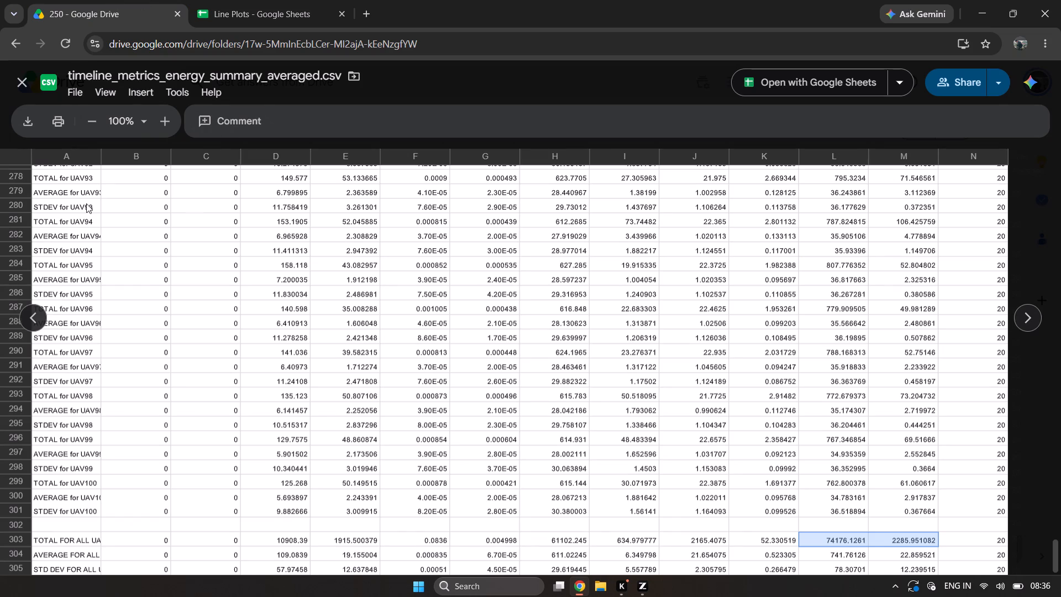
pyautogui.click(13, 79)
# Copy the all-UAV total memory operations and deviation (B303:C303) from the Local A* 250 memory summary into H8:I8 of Line Plots.
pyautogui.doubleClick(386, 475)
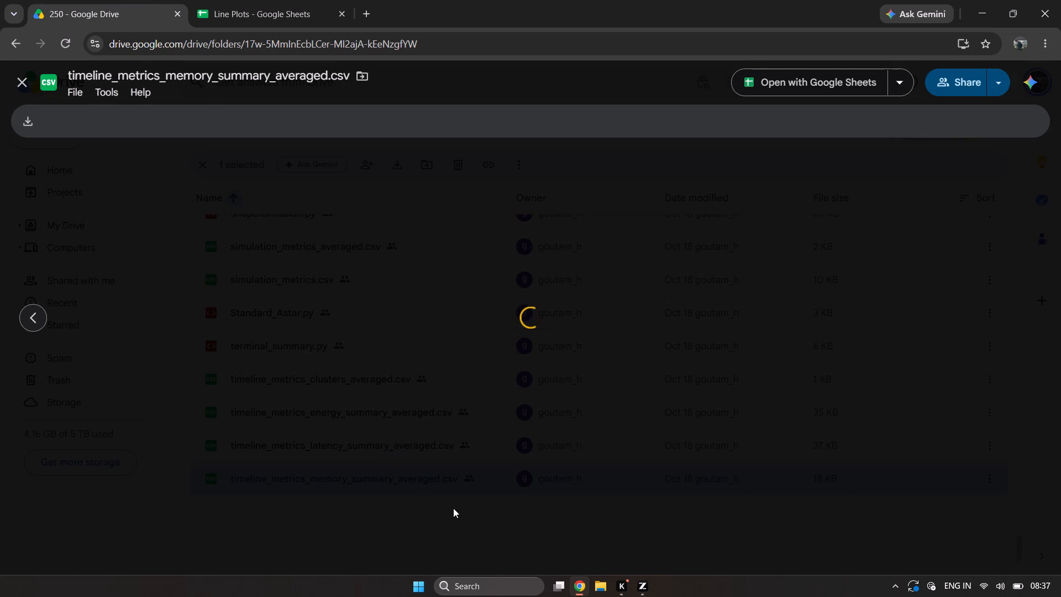
pyautogui.scroll(-1, 451, 441)
pyautogui.scroll(-19, 292, 339)
pyautogui.scroll(-4, 355, 376)
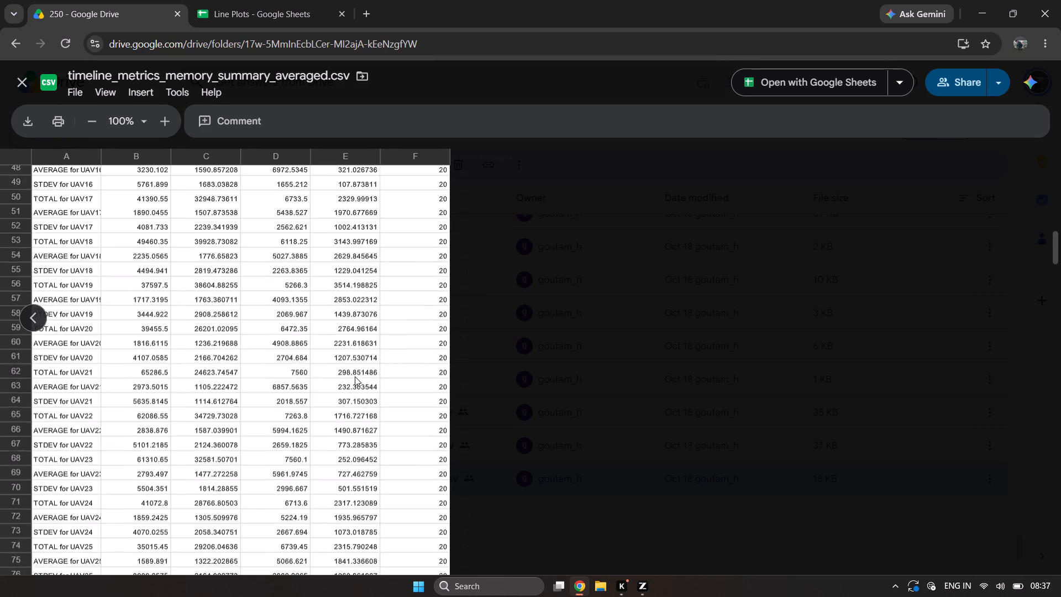
pyautogui.scroll(-20, 355, 376)
pyautogui.scroll(-18, 355, 376)
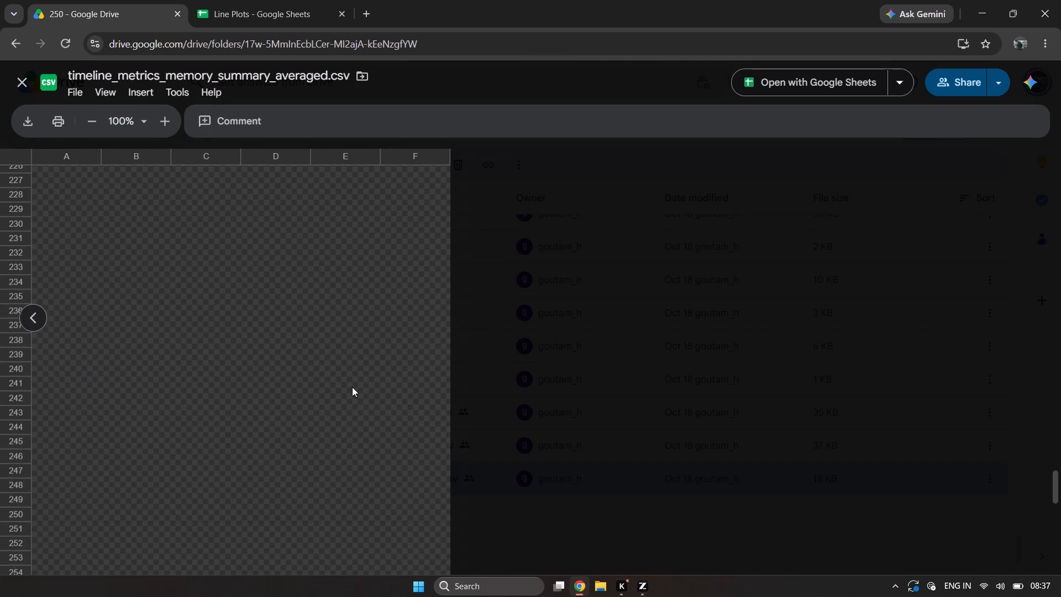
pyautogui.scroll(1, 352, 387)
pyautogui.scroll(-16, 352, 386)
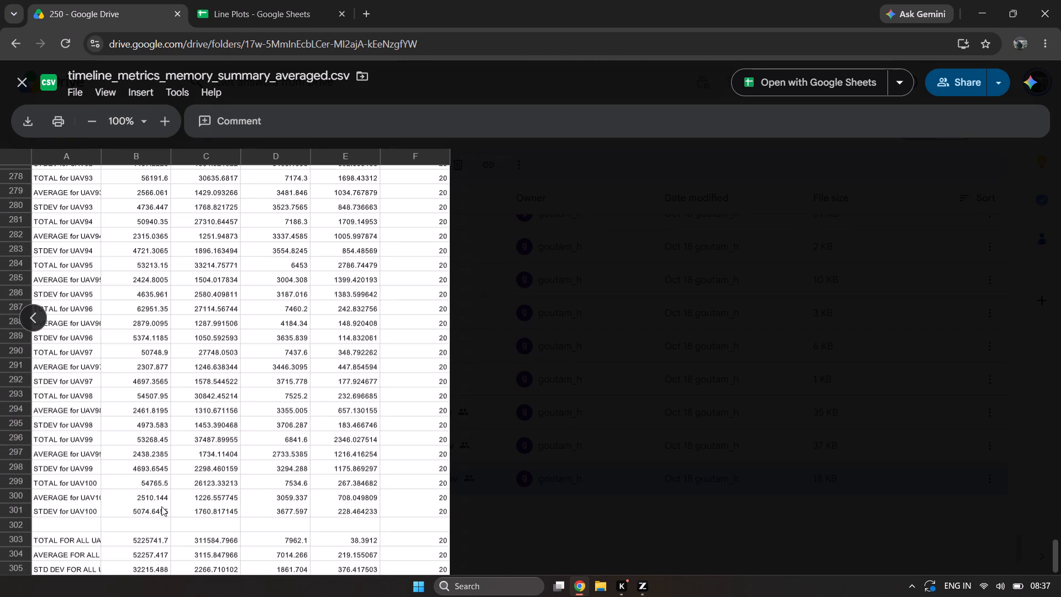
pyautogui.moveTo(150, 536); pyautogui.dragTo(192, 540)
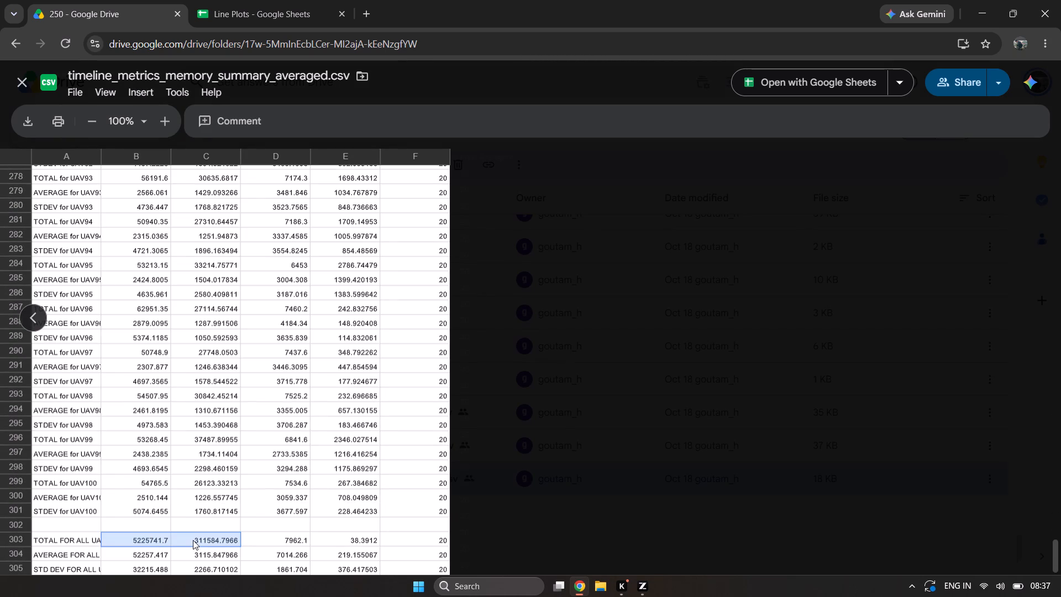
pyautogui.hotkey('ctrl', 'c')
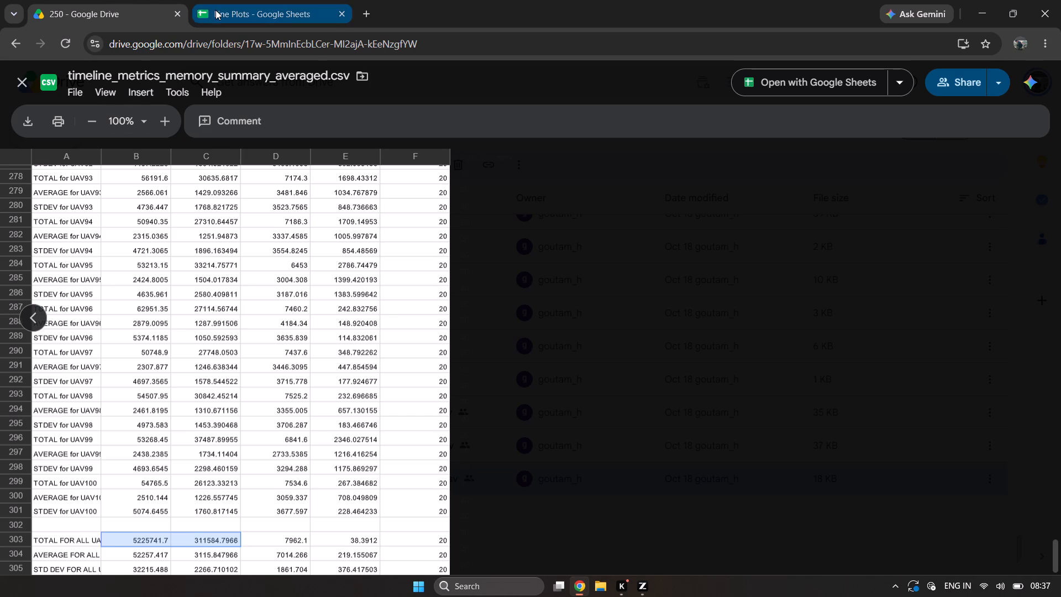
pyautogui.click(216, 10)
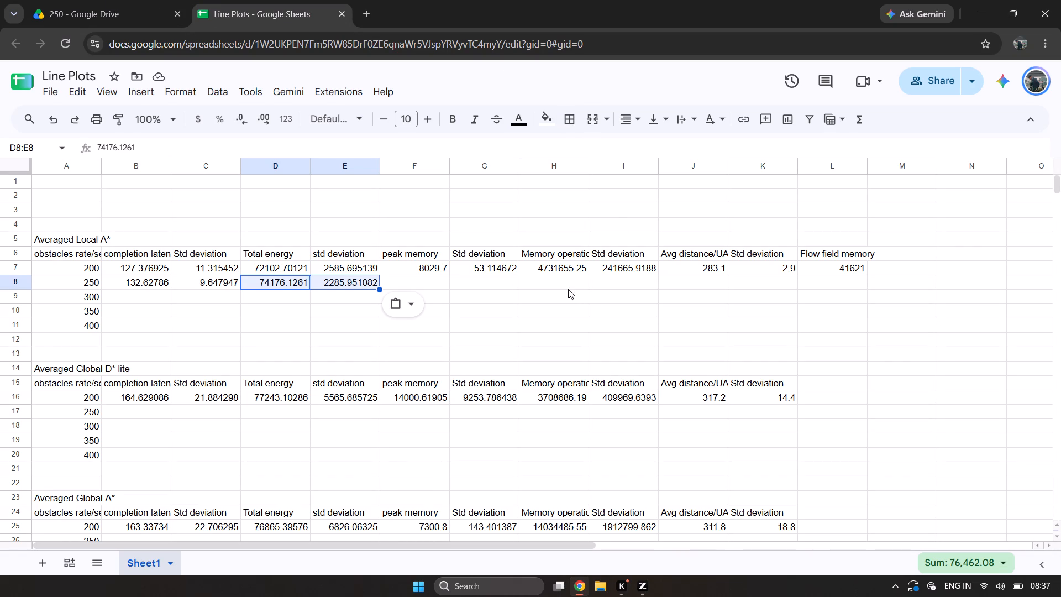
pyautogui.click(568, 289)
pyautogui.hotkey('ctrl', 'v')
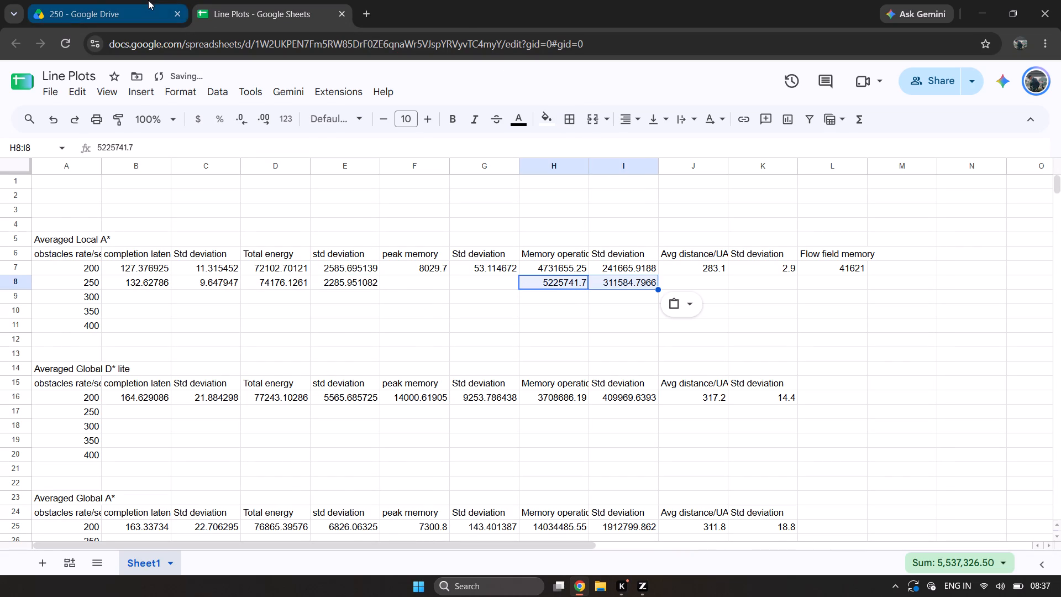
# Copy the all-UAV peak memory and deviation (D303:E303) from the same memory summary into F8:G8 of Line Plots.
pyautogui.click(148, 0)
pyautogui.moveTo(299, 541); pyautogui.dragTo(333, 541)
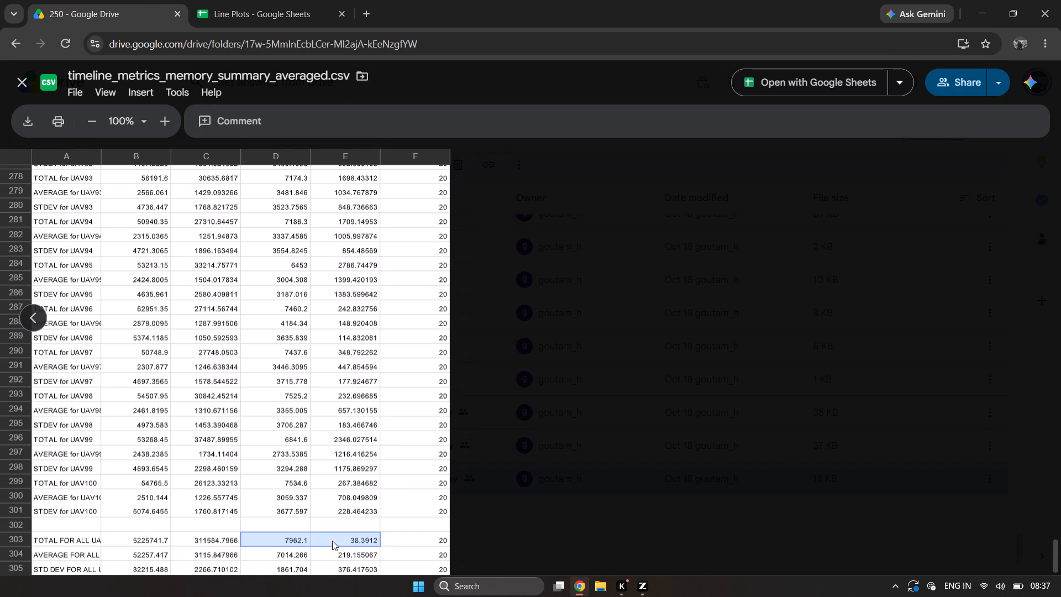
pyautogui.hotkey('ctrl', 'c')
pyautogui.click(217, 0)
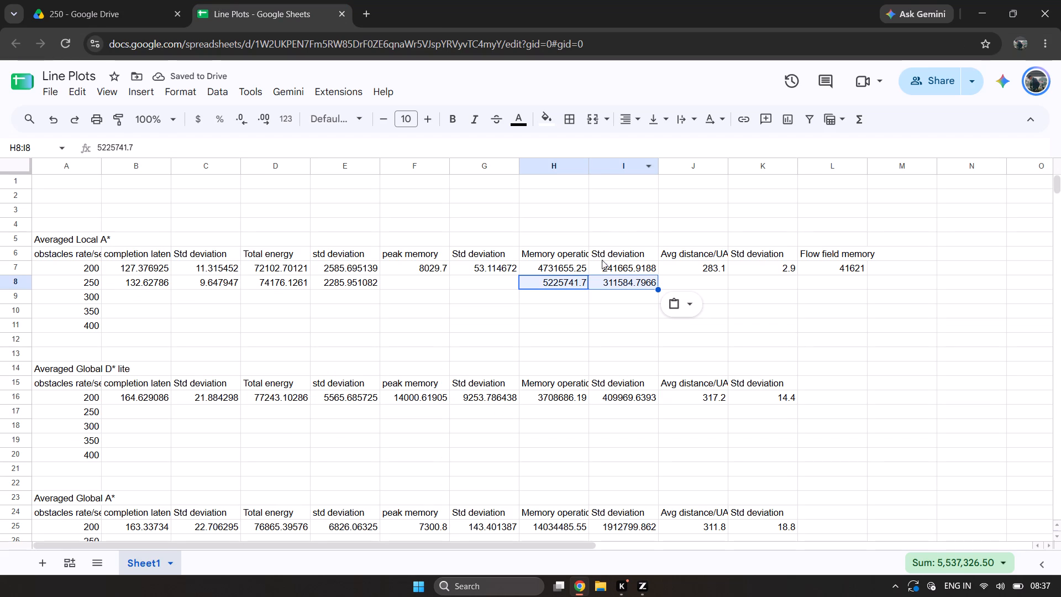
pyautogui.click(427, 281)
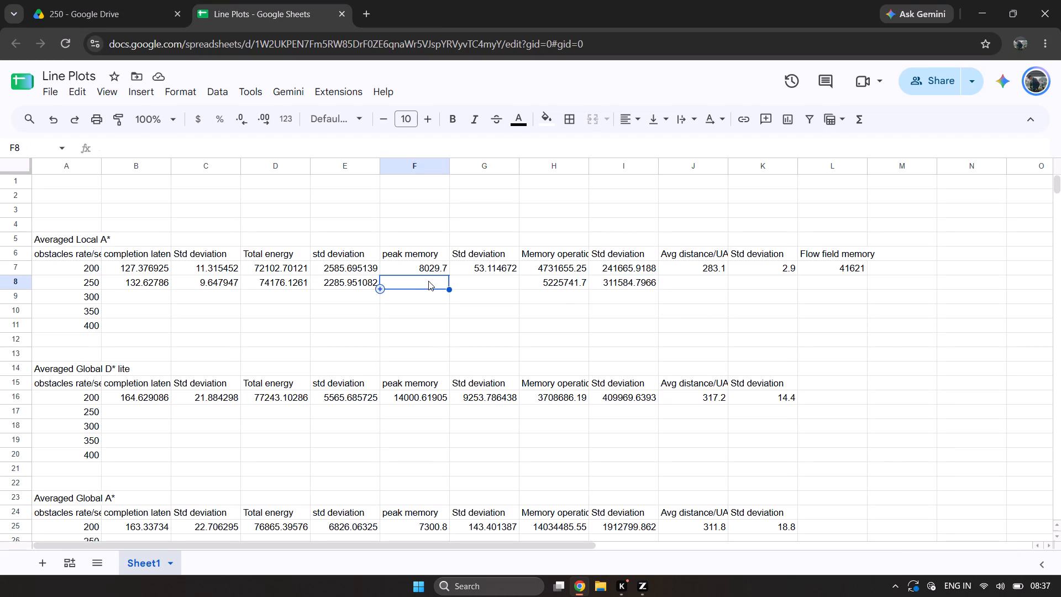
pyautogui.hotkey('ctrl', 'v')
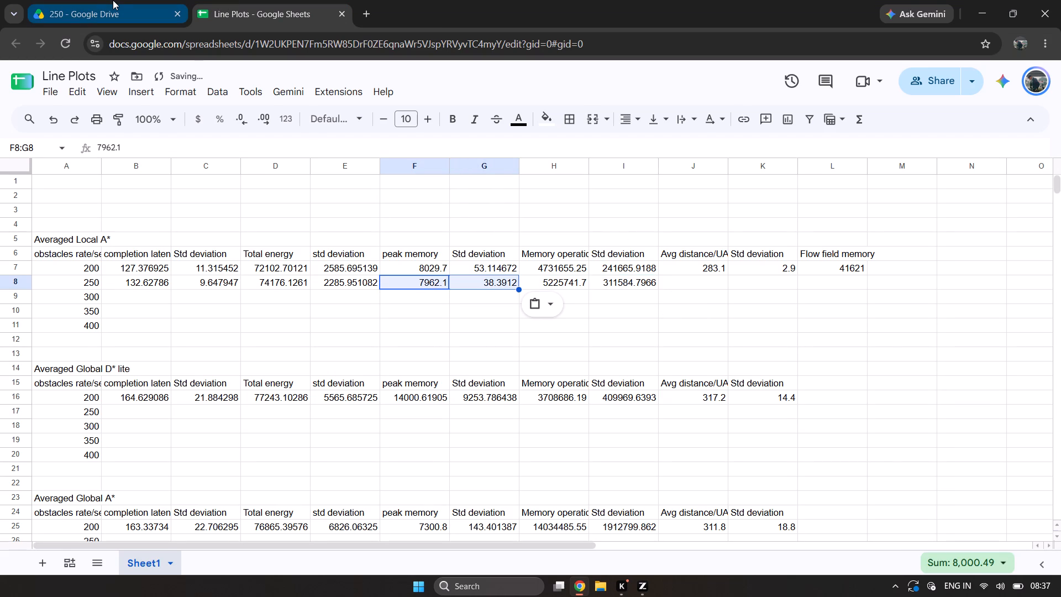
# Copy the Flow field memory value 41621 from L7 into the 250–400 obstacle rows (L8:L11) of the Averaged Local A* table.
pyautogui.click(854, 267)
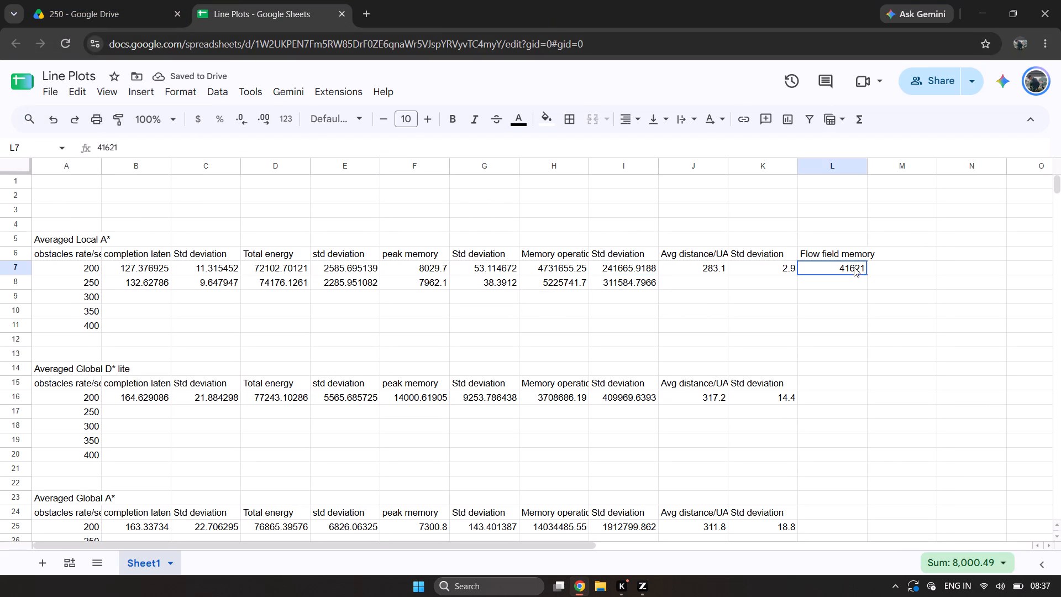
pyautogui.hotkey('ctrl', 'c')
pyautogui.click(848, 289)
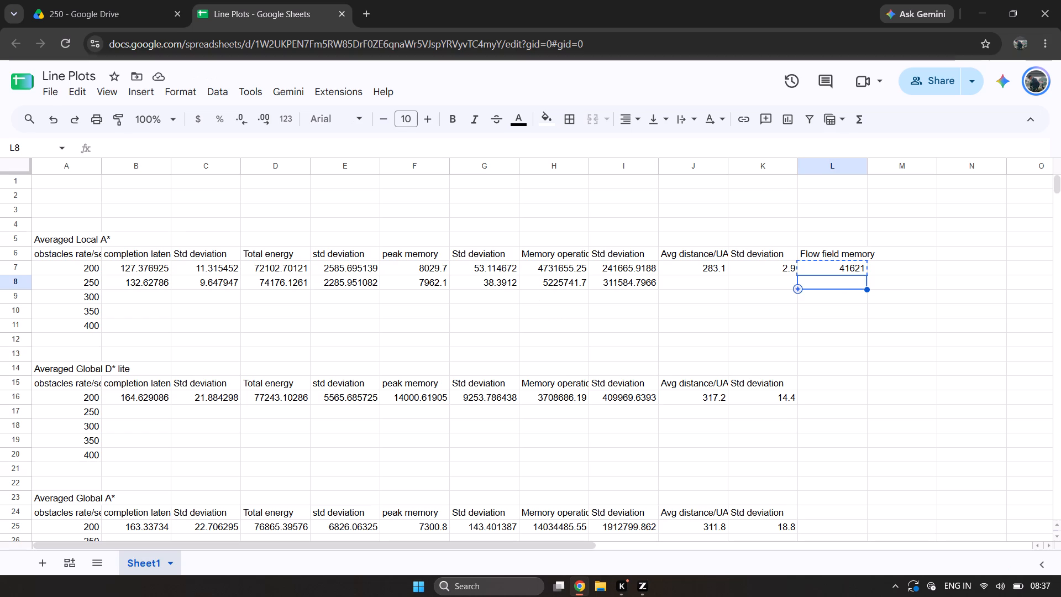
pyautogui.hotkey('ctrl', 'v')
pyautogui.click(836, 296)
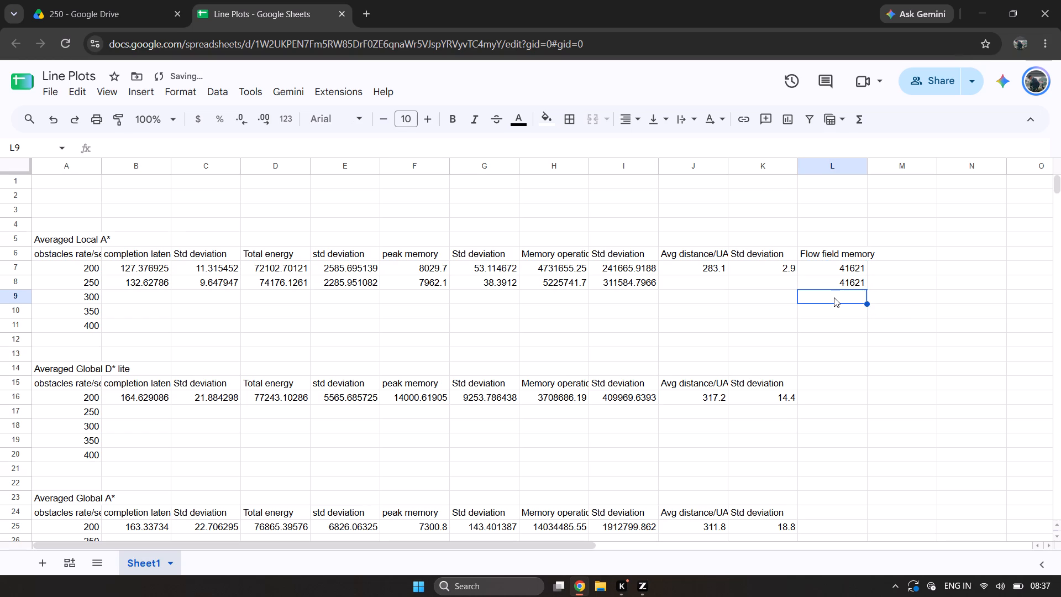
pyautogui.hotkey('ctrl', 'v')
pyautogui.click(831, 313)
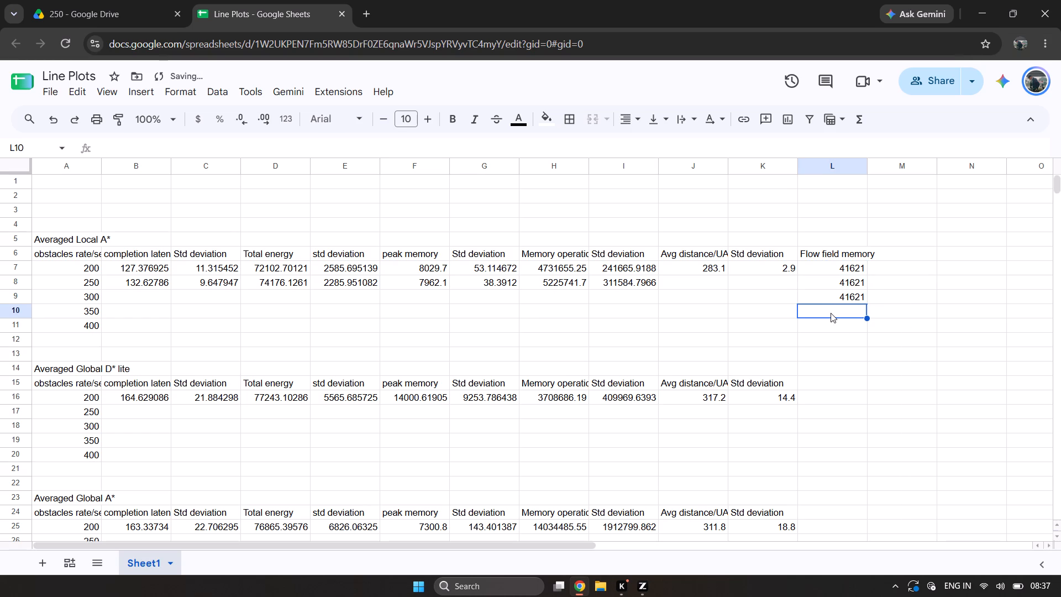
pyautogui.hotkey('ctrl', 'v')
pyautogui.click(833, 327)
pyautogui.hotkey('ctrl', 'v')
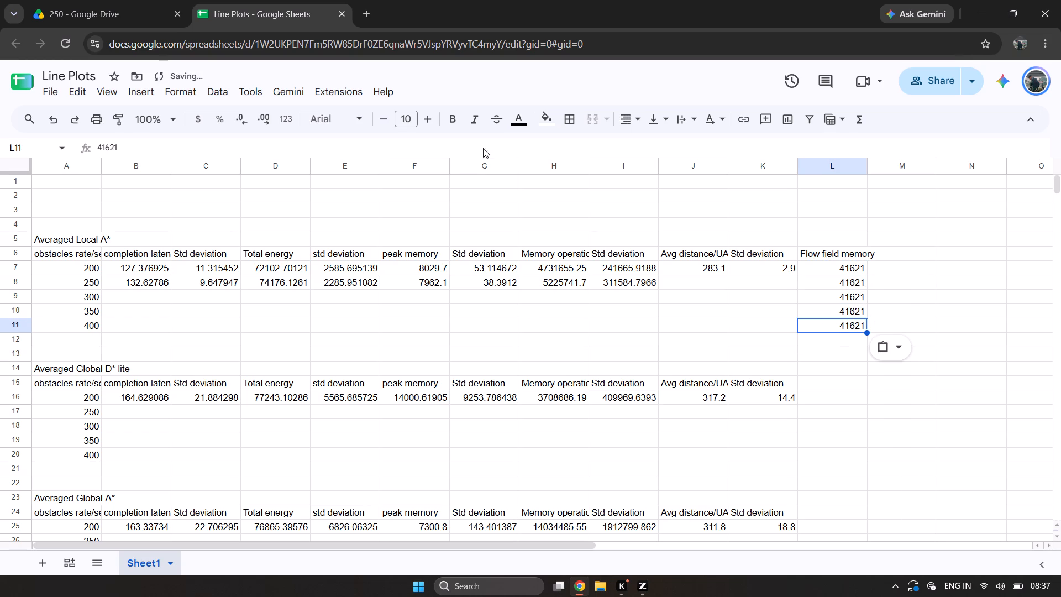
# Close the memory summary CSV preview in the Local A* 250 Drive folder.
pyautogui.click(134, 6)
pyautogui.click(24, 86)
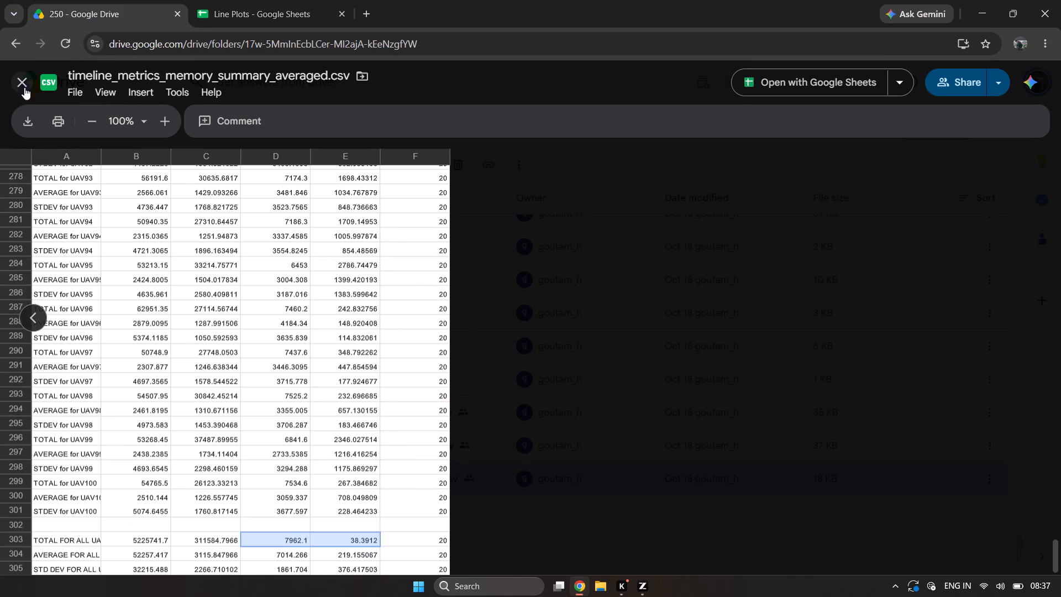
# Copy the average distance per UAV and deviation (AX2:AY2) from Local A* 250's simulation_metrics_averaged.csv into J8:K8 of Line Plots, then close the preview.
pyautogui.scroll(2, 388, 352)
pyautogui.doubleClick(354, 394)
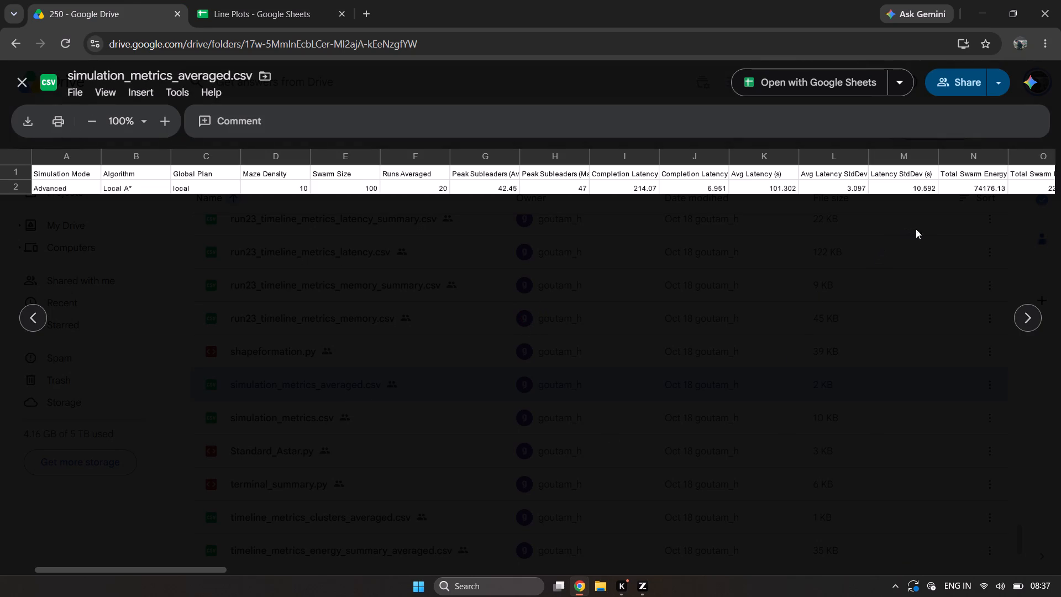
pyautogui.hscroll(-3, 801, 223)
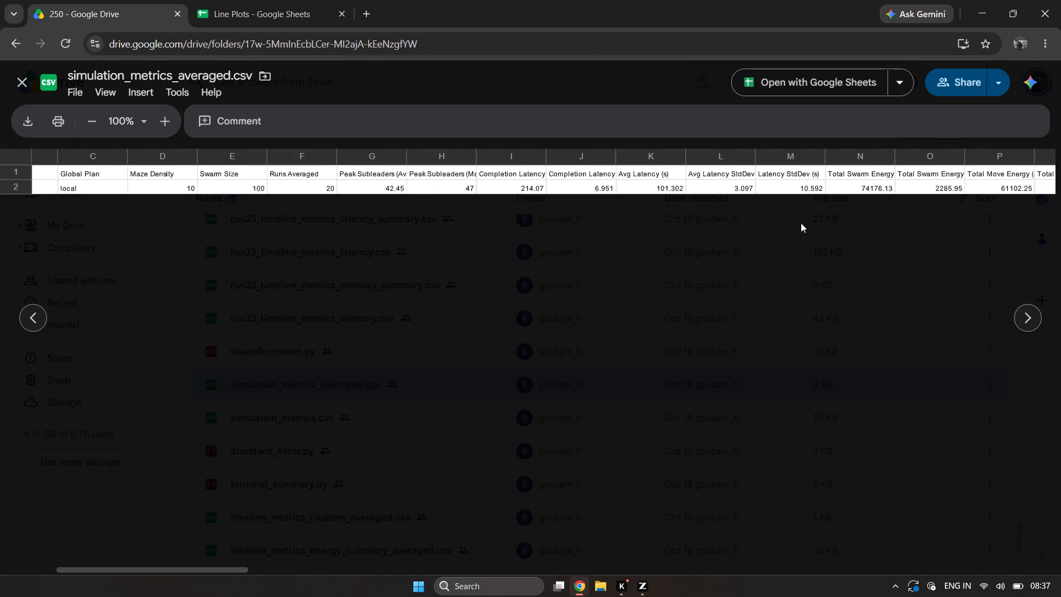
pyautogui.hscroll(-7, 801, 223)
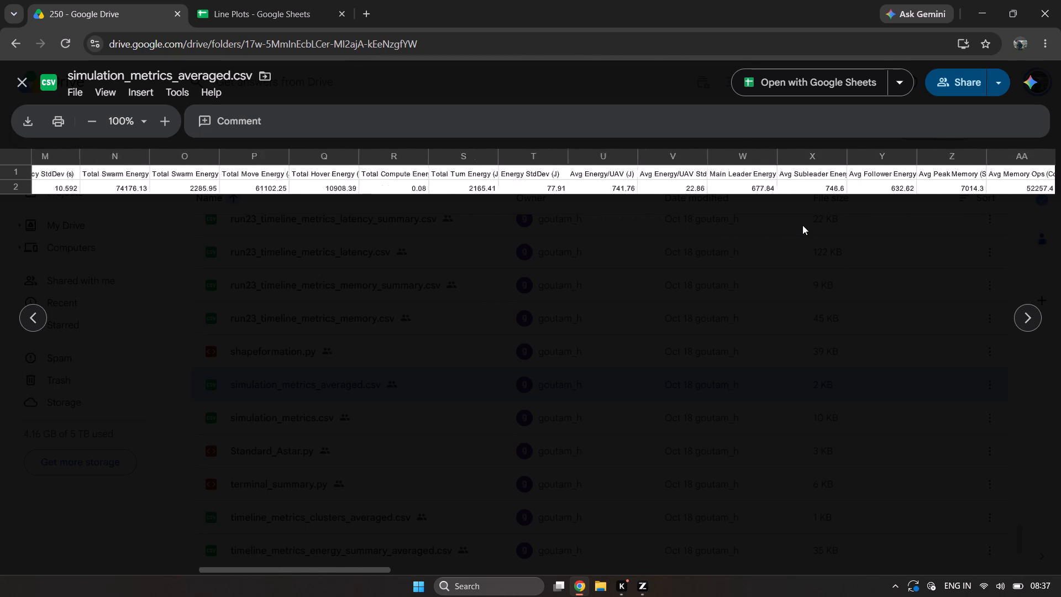
pyautogui.hscroll(-7, 802, 225)
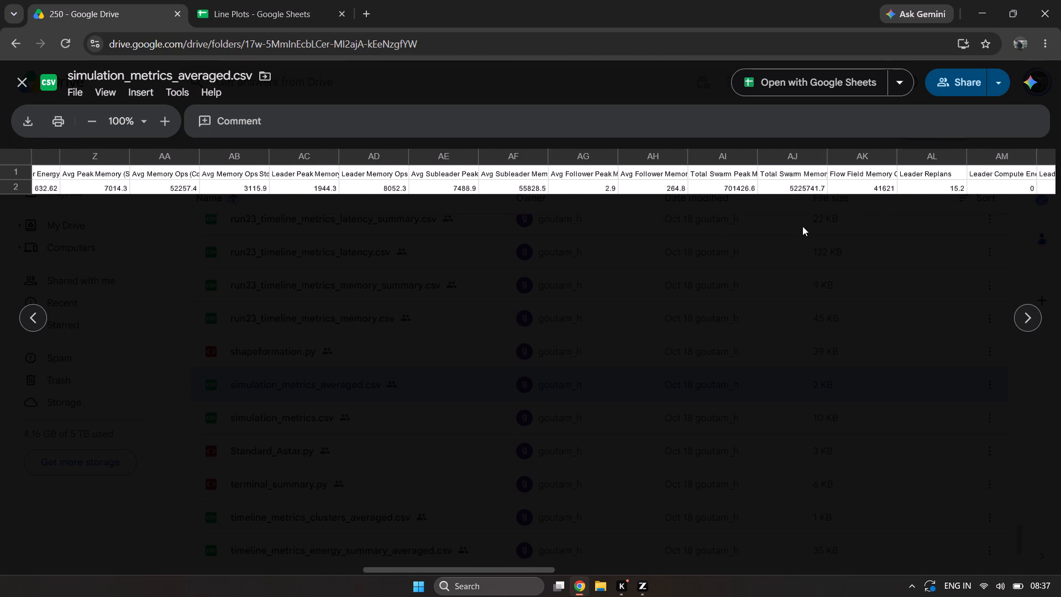
pyautogui.hscroll(-5, 802, 226)
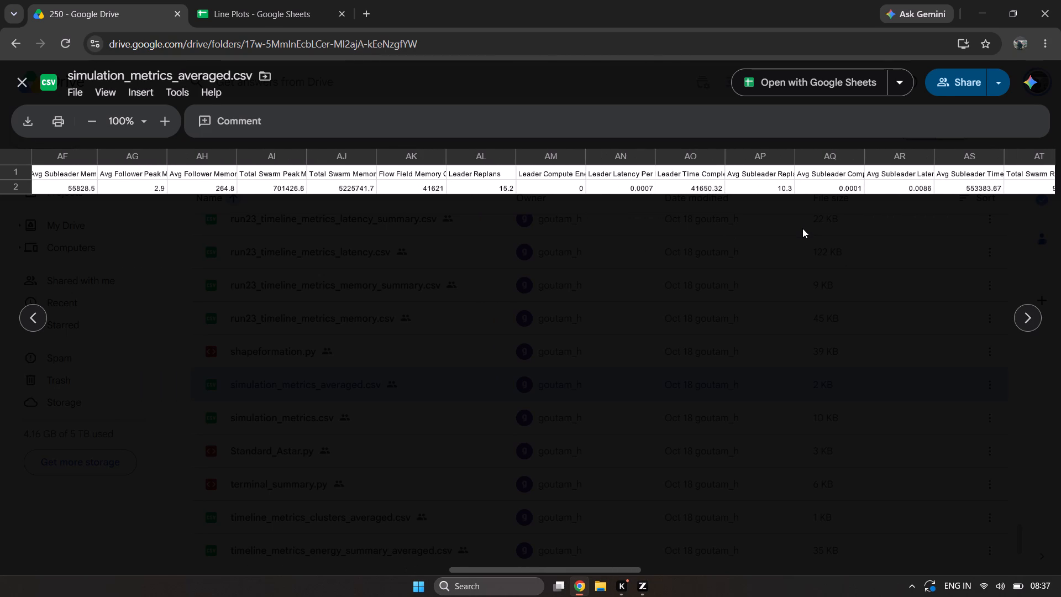
pyautogui.hscroll(-3, 802, 228)
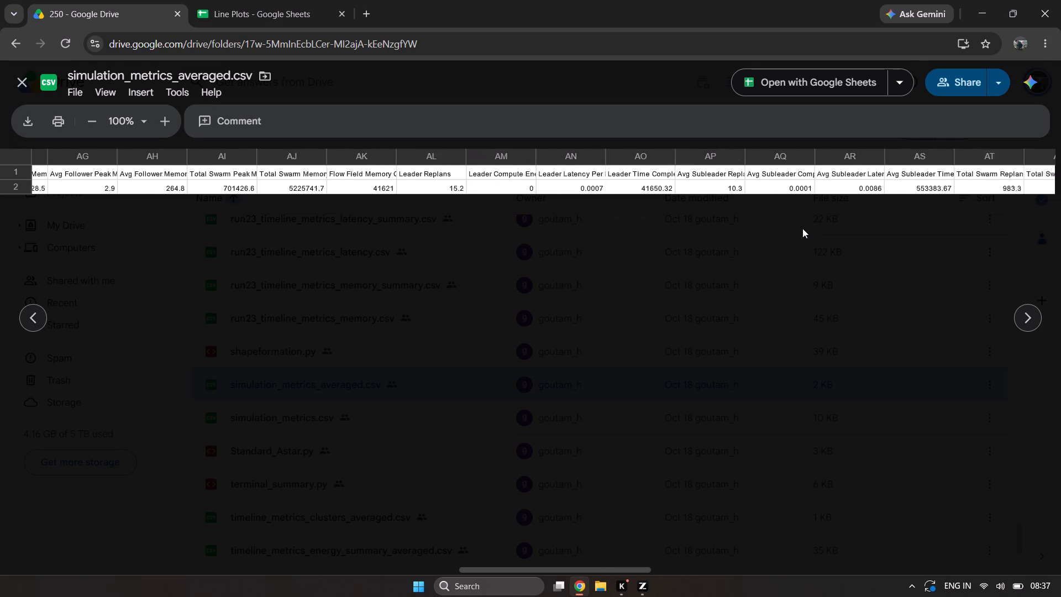
pyautogui.hscroll(-1, 802, 228)
pyautogui.hscroll(-1, 837, 190)
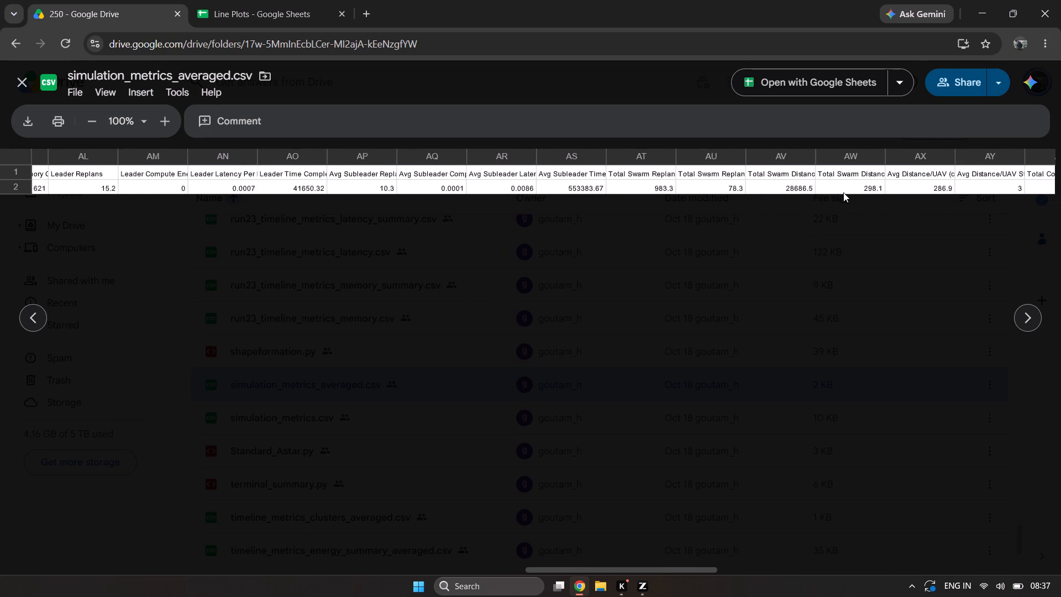
pyautogui.hscroll(-2, 843, 192)
pyautogui.moveTo(863, 187); pyautogui.dragTo(912, 175)
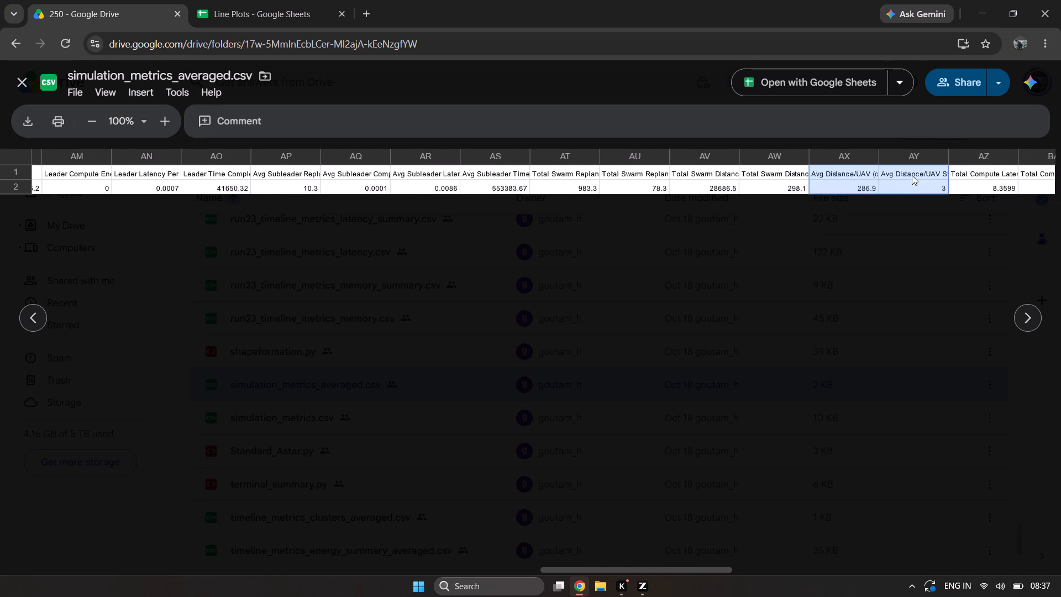
pyautogui.moveTo(912, 175); pyautogui.dragTo(915, 186)
pyautogui.hotkey('ctrl', 'c')
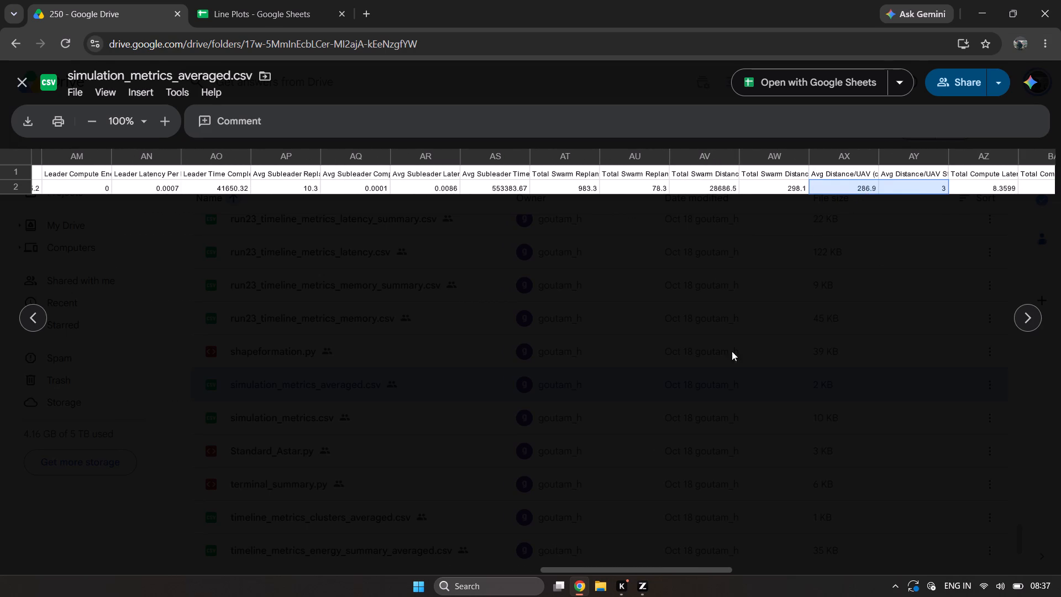
pyautogui.click(238, 0)
pyautogui.click(702, 282)
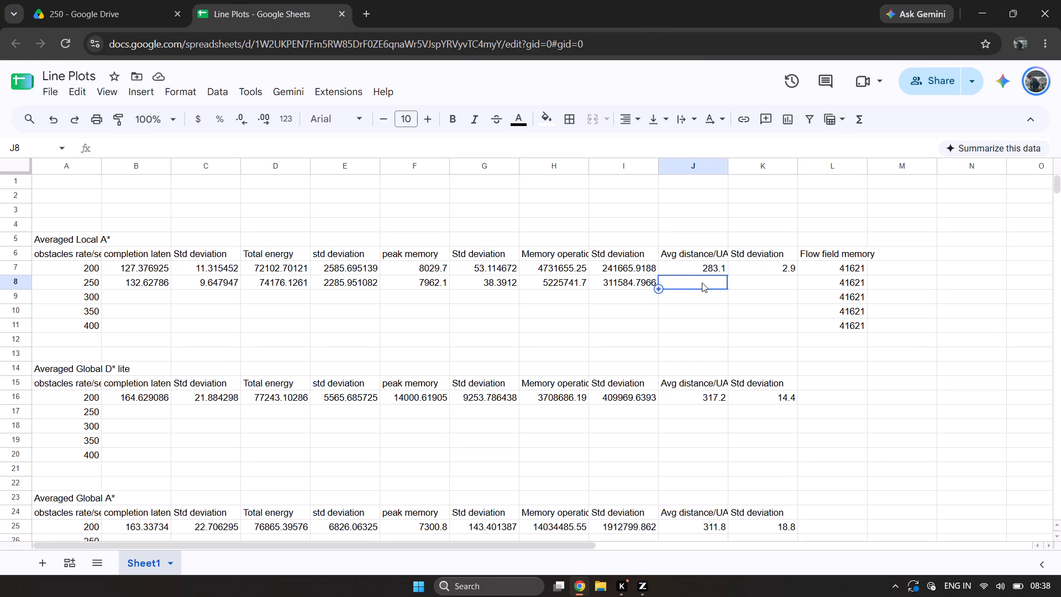
pyautogui.hotkey('ctrl', 'v')
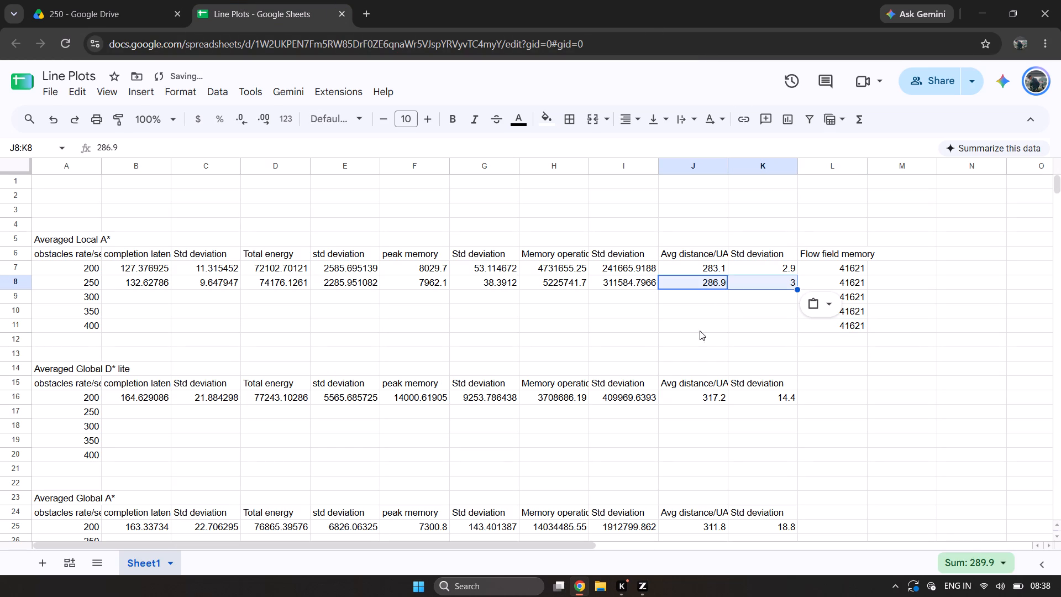
pyautogui.hscroll(1, 632, 336)
pyautogui.click(107, 0)
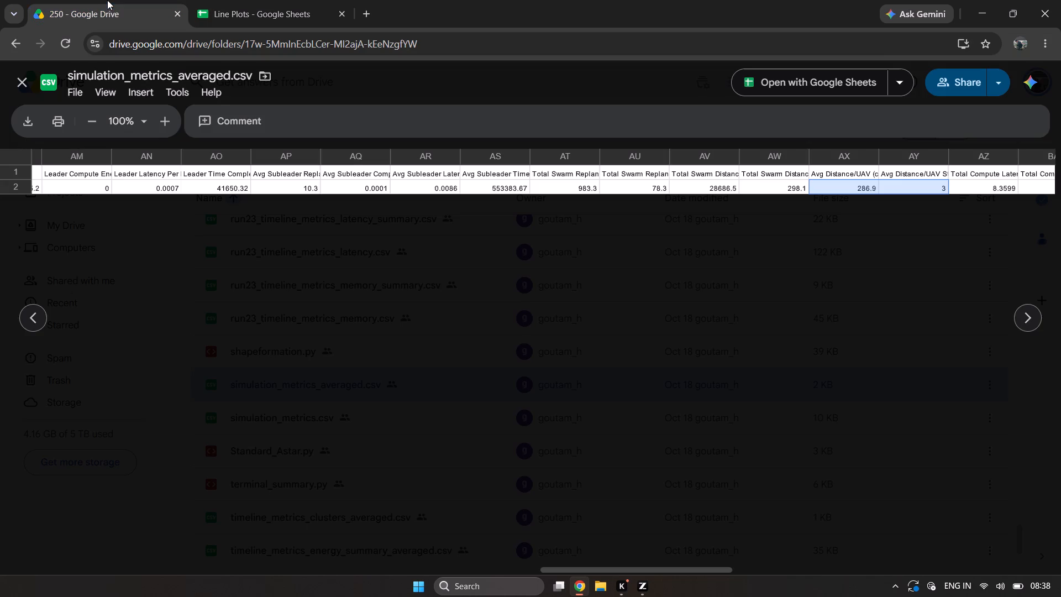
pyautogui.click(28, 75)
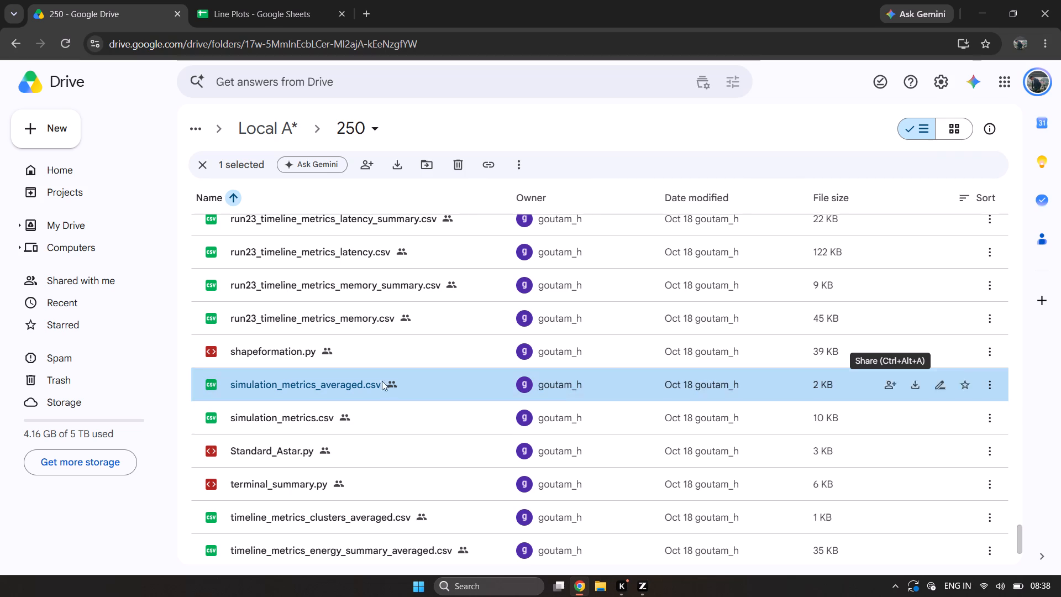
# Open the 300 obstacle-rate folder under Local A* in Google Drive.
pyautogui.click(276, 9)
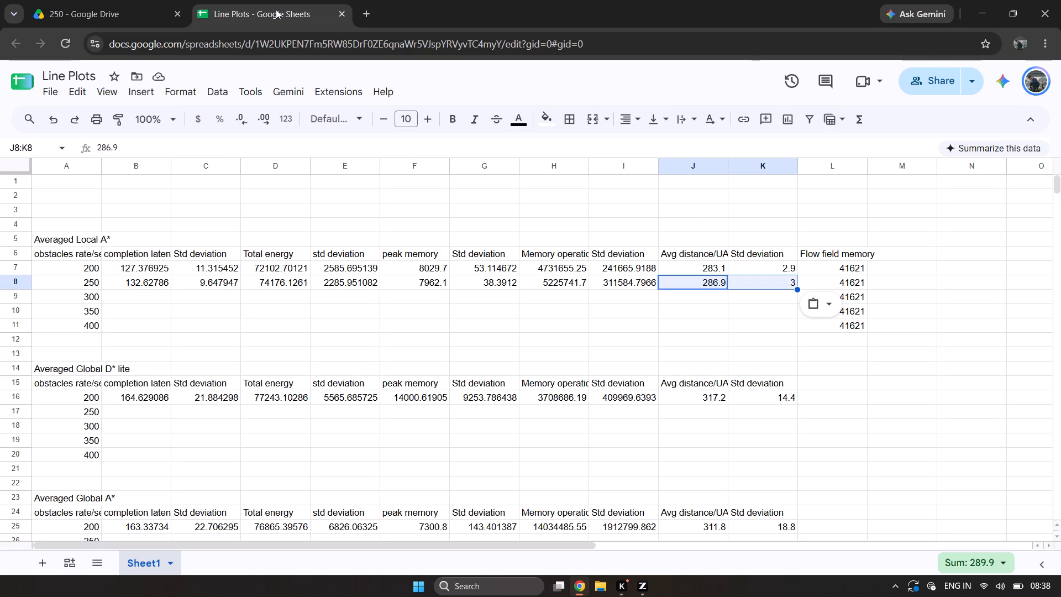
pyautogui.click(111, 2)
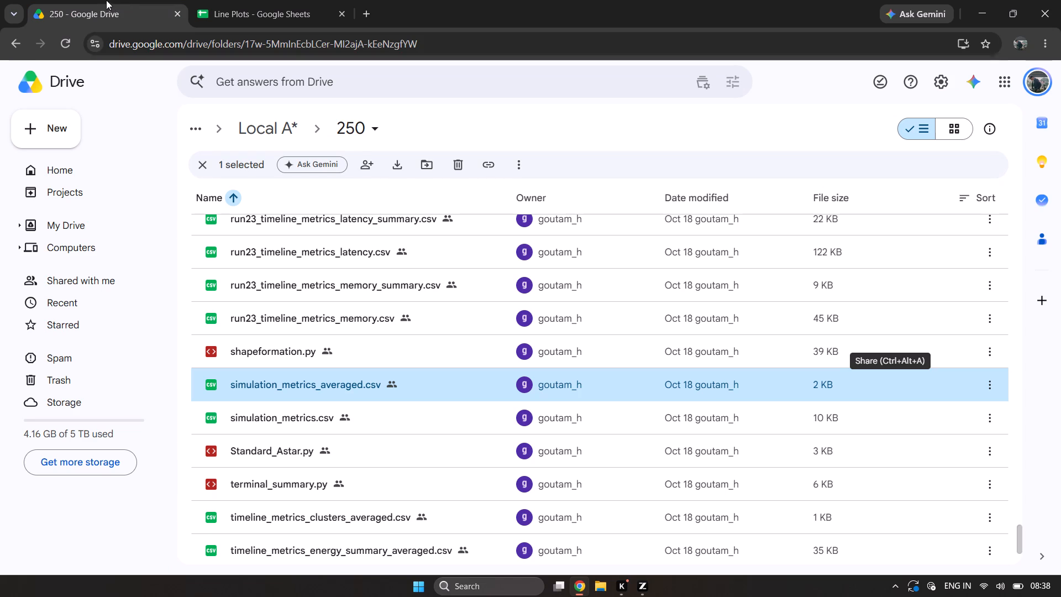
pyautogui.click(5, 47)
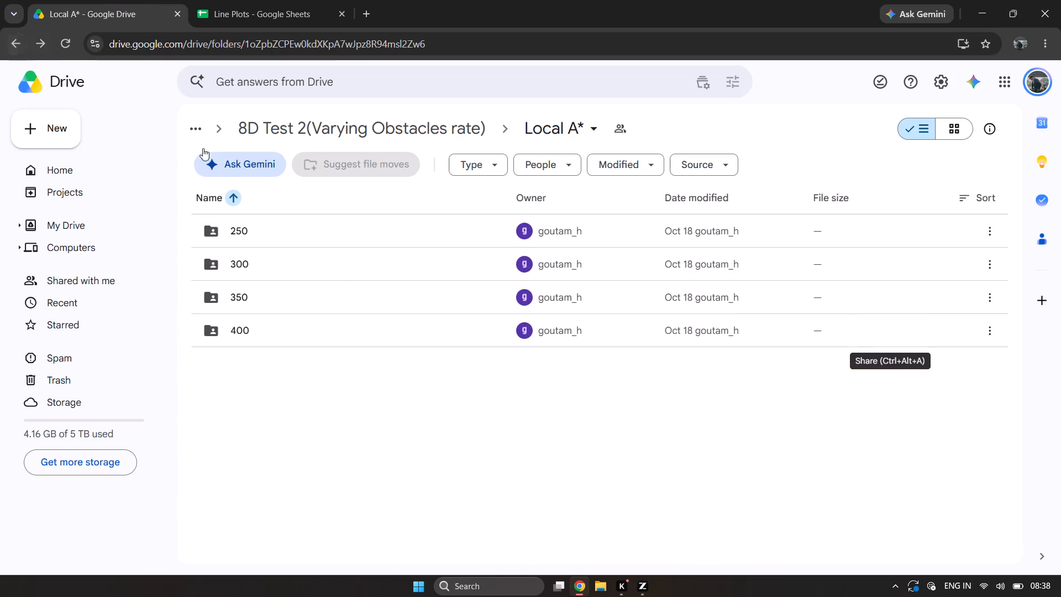
pyautogui.doubleClick(332, 271)
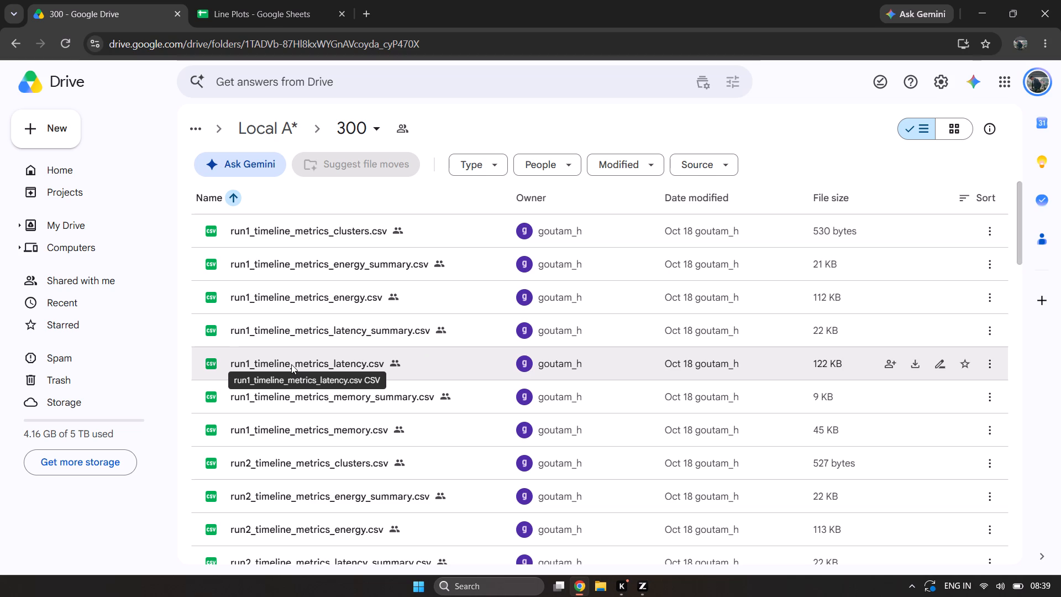
# Open timeline_metrics_latency_summary_averaged.csv from the Local A* 300 folder.
pyautogui.scroll(-14, 337, 307)
pyautogui.scroll(3, 336, 348)
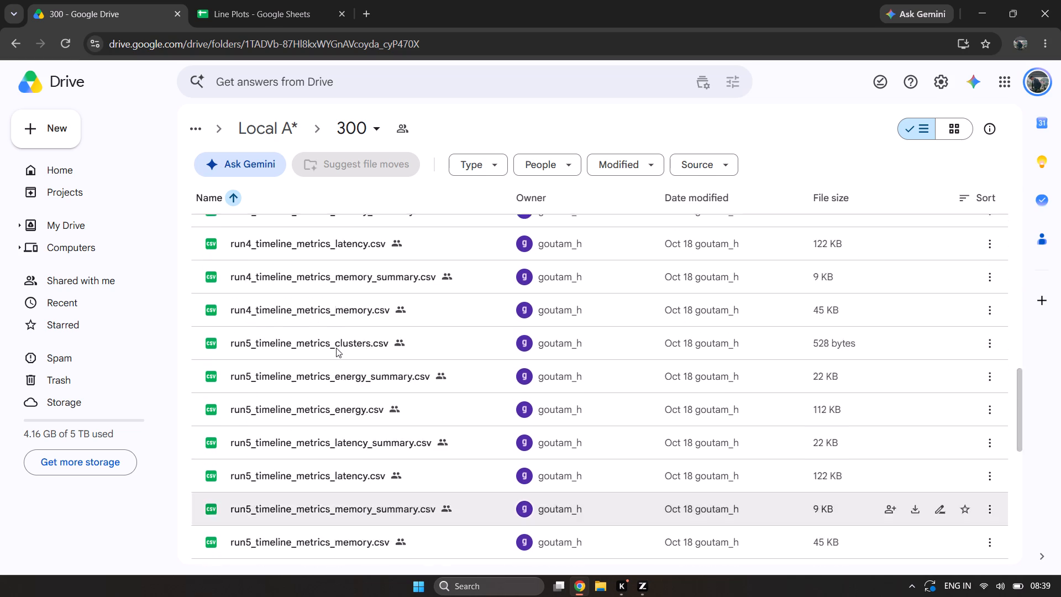
pyautogui.scroll(-19, 338, 357)
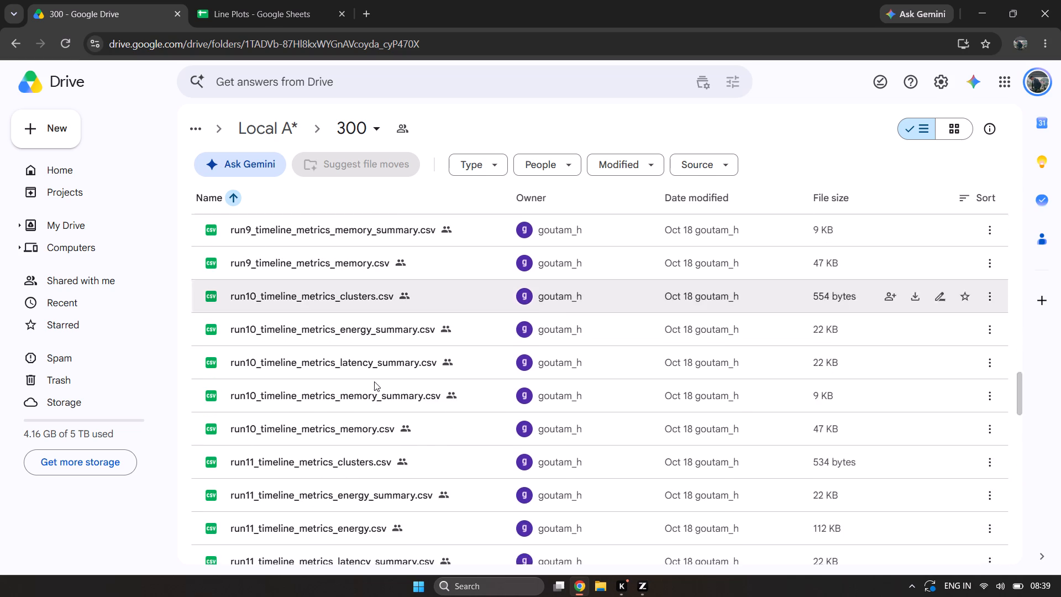
pyautogui.scroll(-18, 376, 380)
pyautogui.scroll(-7, 387, 370)
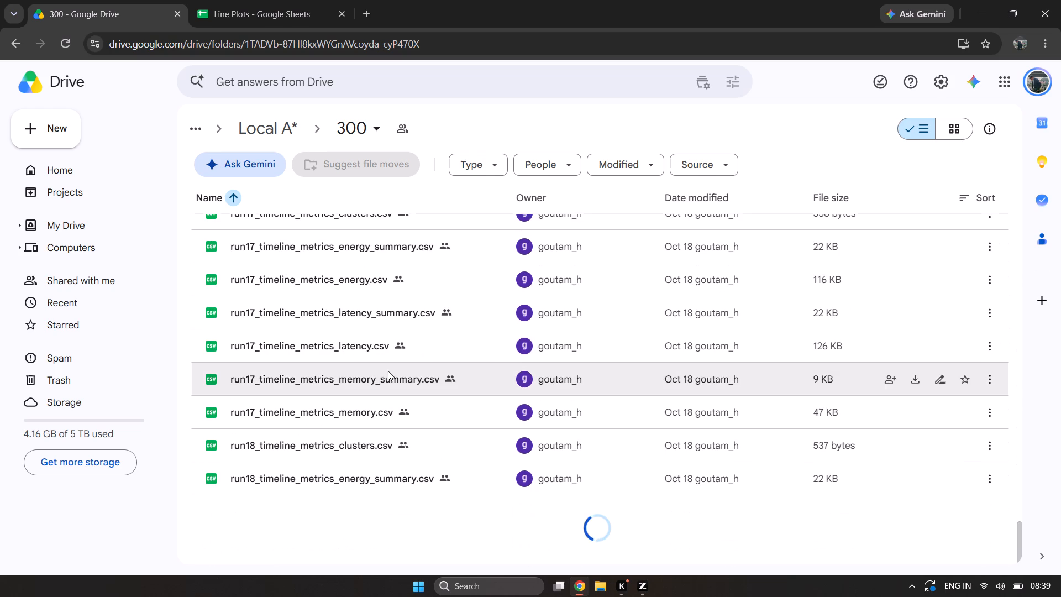
pyautogui.scroll(-5, 434, 442)
pyautogui.scroll(-5, 479, 412)
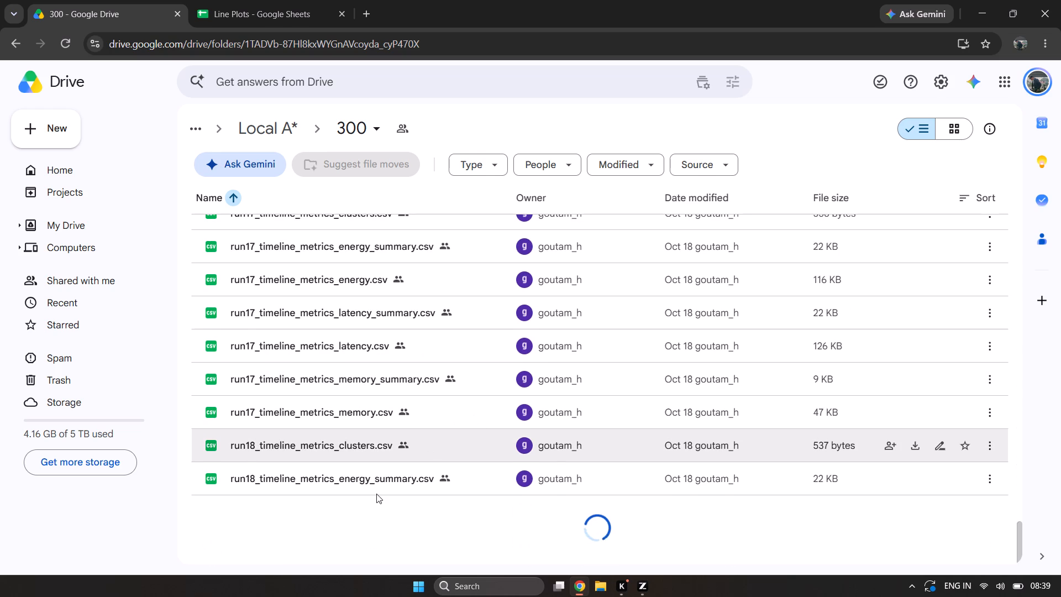
pyautogui.scroll(-1, 376, 494)
pyautogui.scroll(-20, 403, 468)
pyautogui.scroll(-1, 403, 468)
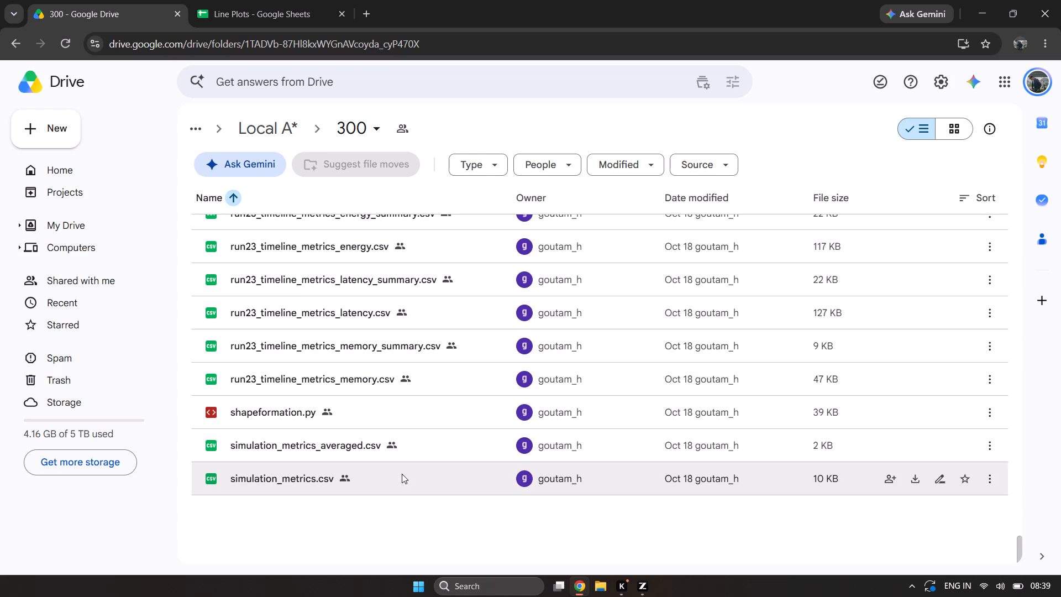
pyautogui.scroll(-3, 402, 474)
pyautogui.scroll(-1, 538, 421)
pyautogui.scroll(-5, 431, 404)
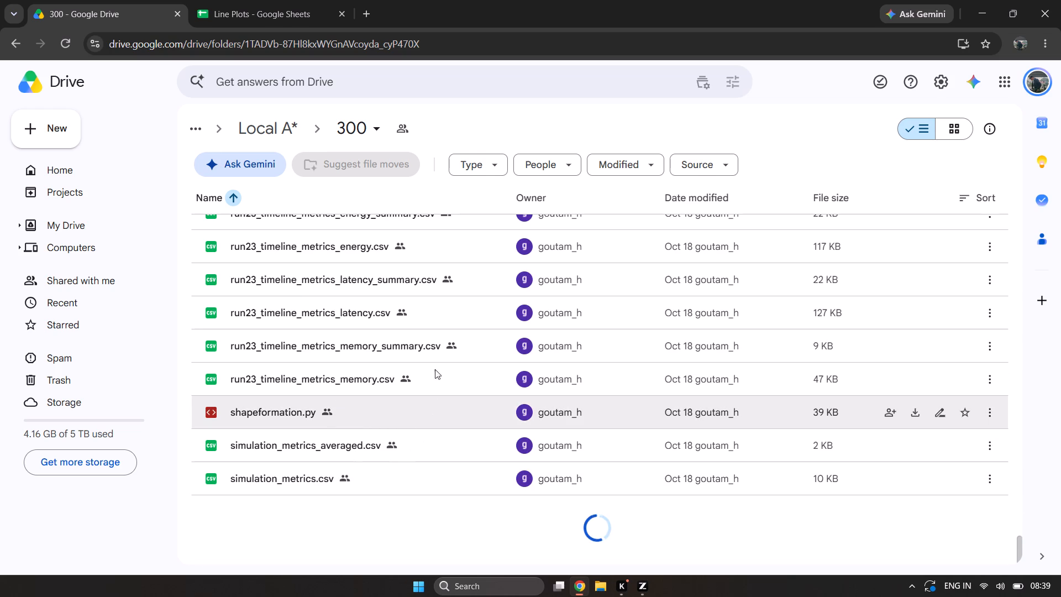
pyautogui.scroll(-6, 432, 449)
pyautogui.scroll(-9, 405, 486)
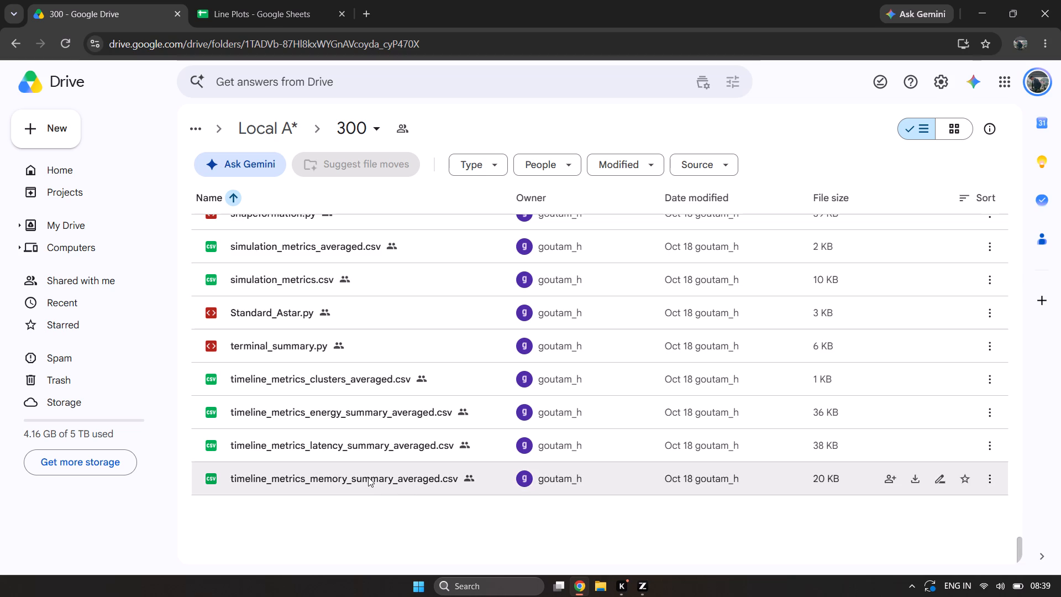
pyautogui.scroll(-10, 368, 477)
pyautogui.doubleClick(406, 448)
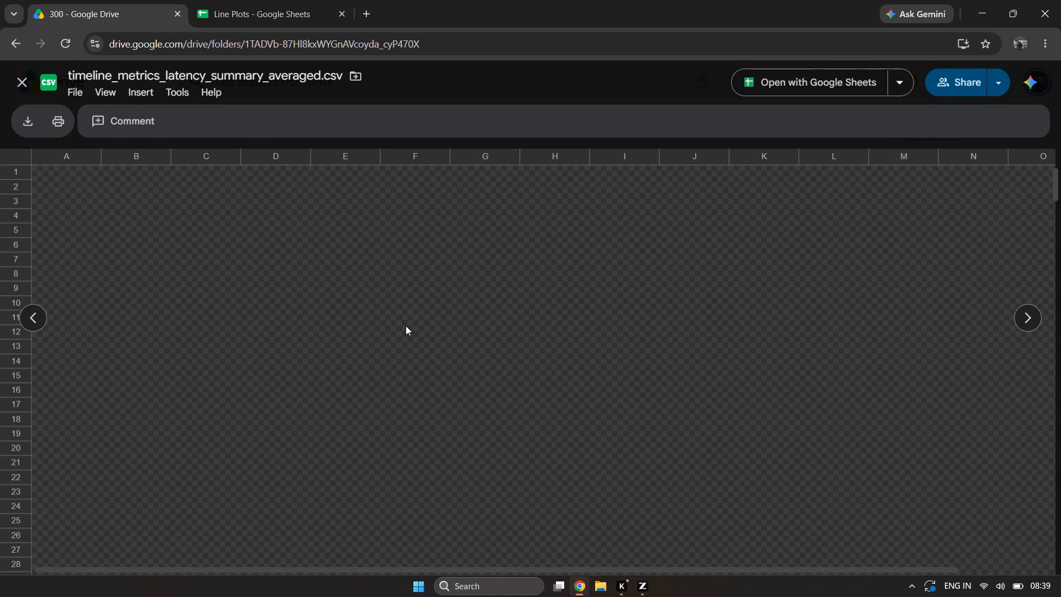
# Copy the Max Individual Latency value and deviation (B306:C306) from the latency summary into B9:C9 of Line Plots, then close the preview.
pyautogui.scroll(-18, 406, 326)
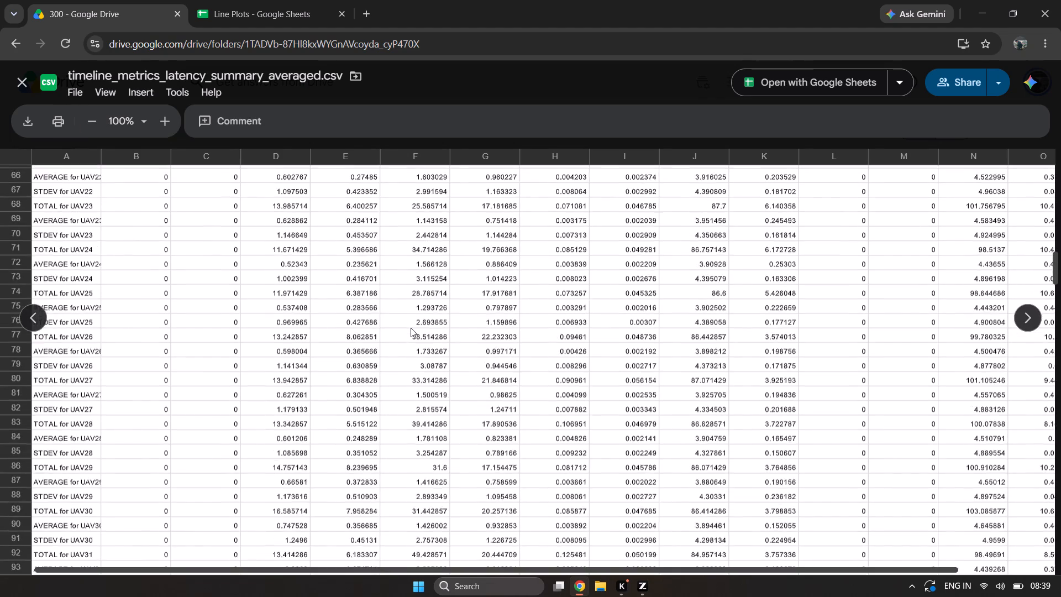
pyautogui.scroll(-20, 411, 328)
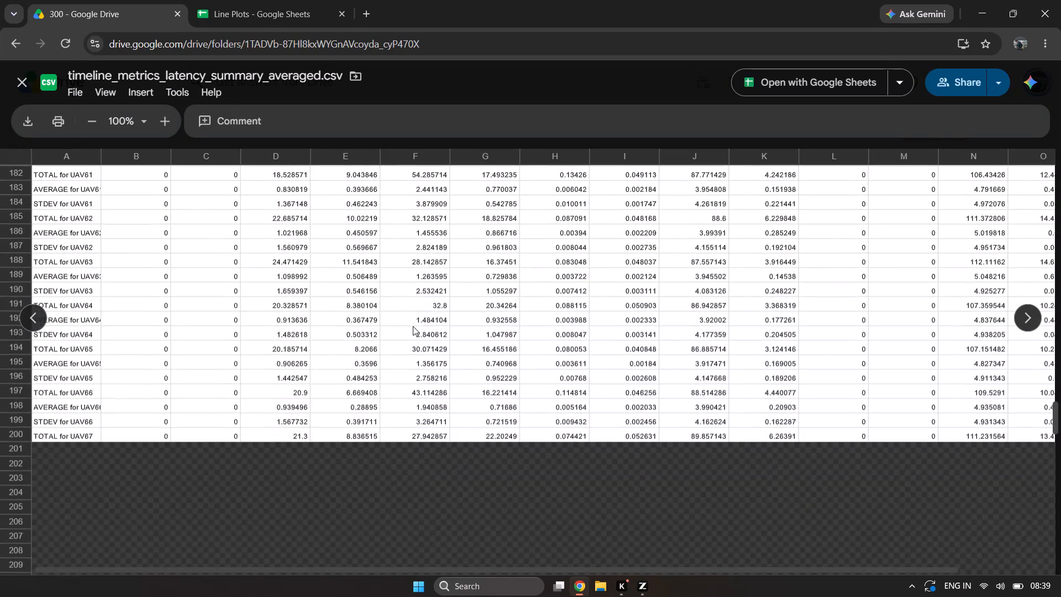
pyautogui.scroll(-15, 413, 326)
pyautogui.scroll(-7, 413, 326)
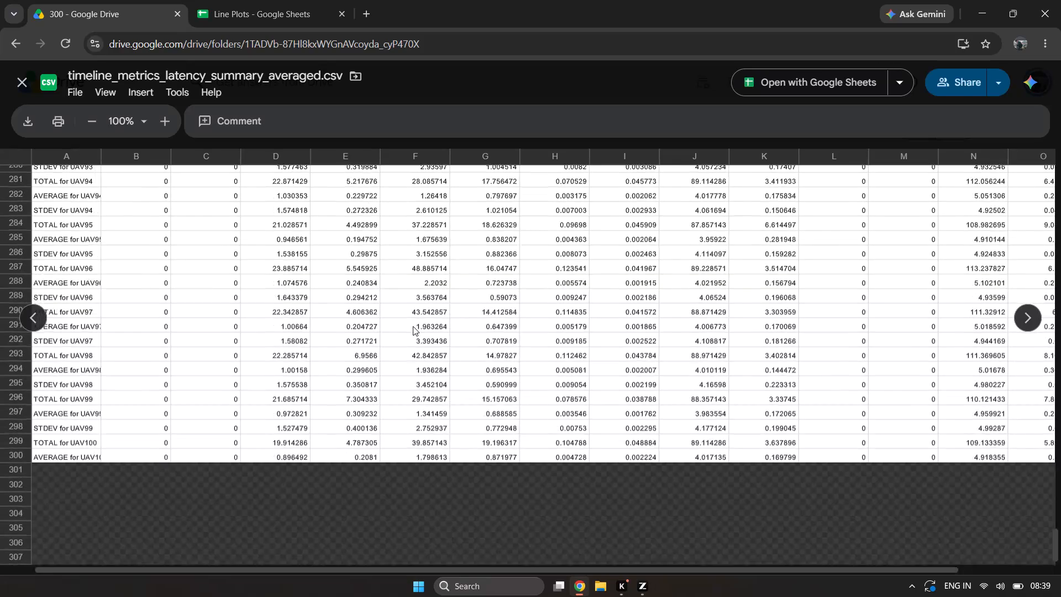
pyautogui.scroll(-12, 413, 326)
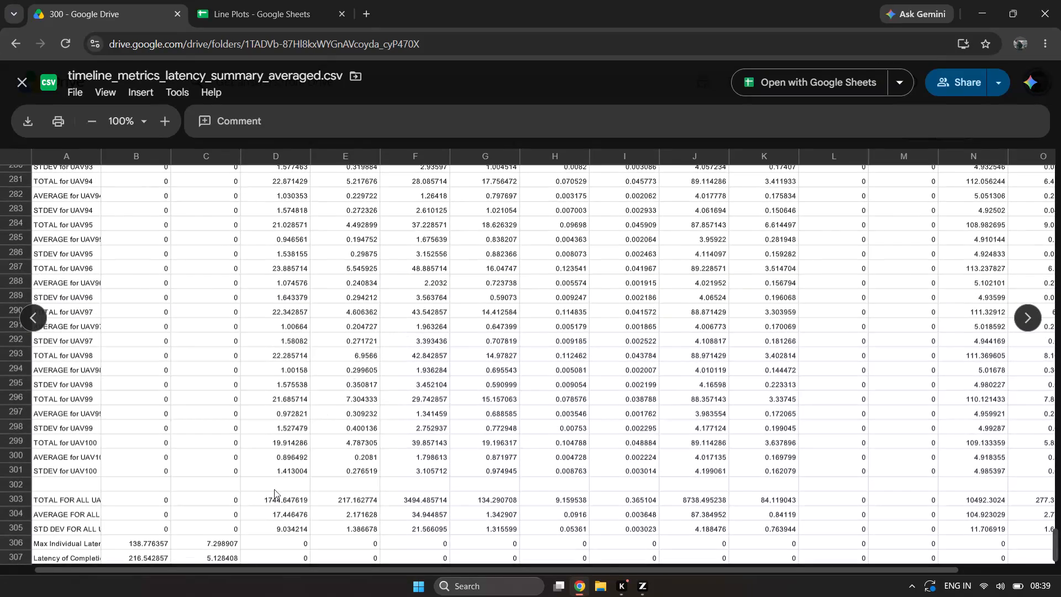
pyautogui.moveTo(154, 544); pyautogui.dragTo(199, 537)
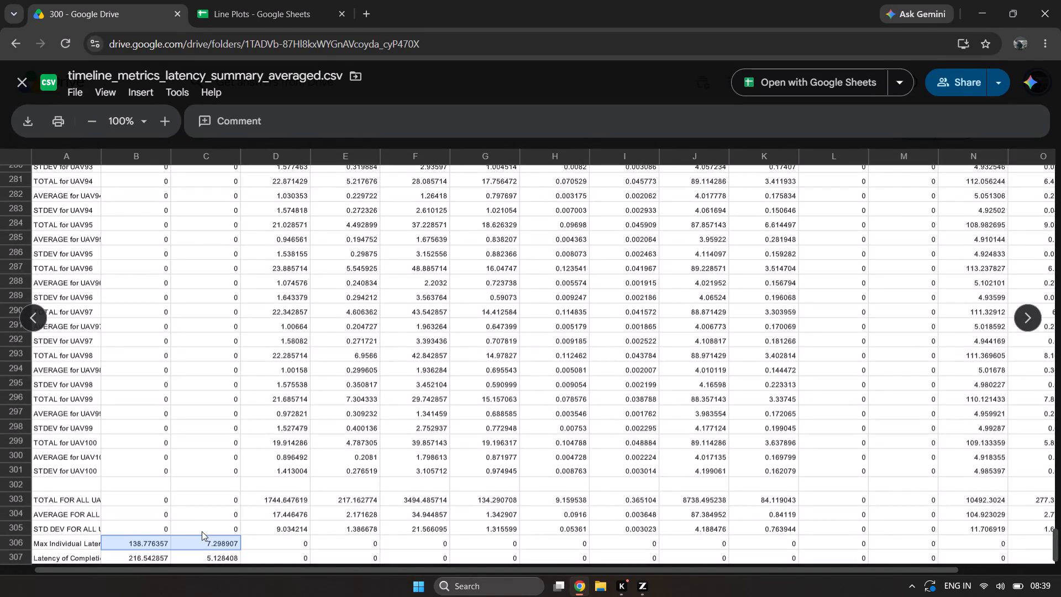
pyautogui.hotkey('ctrl', 'c')
pyautogui.click(277, 0)
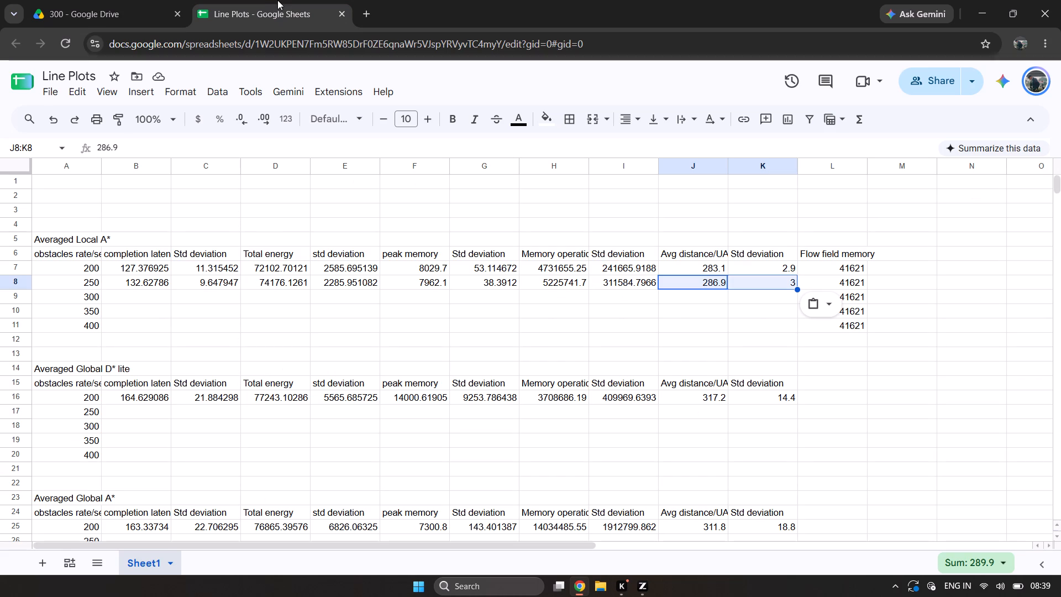
pyautogui.click(152, 300)
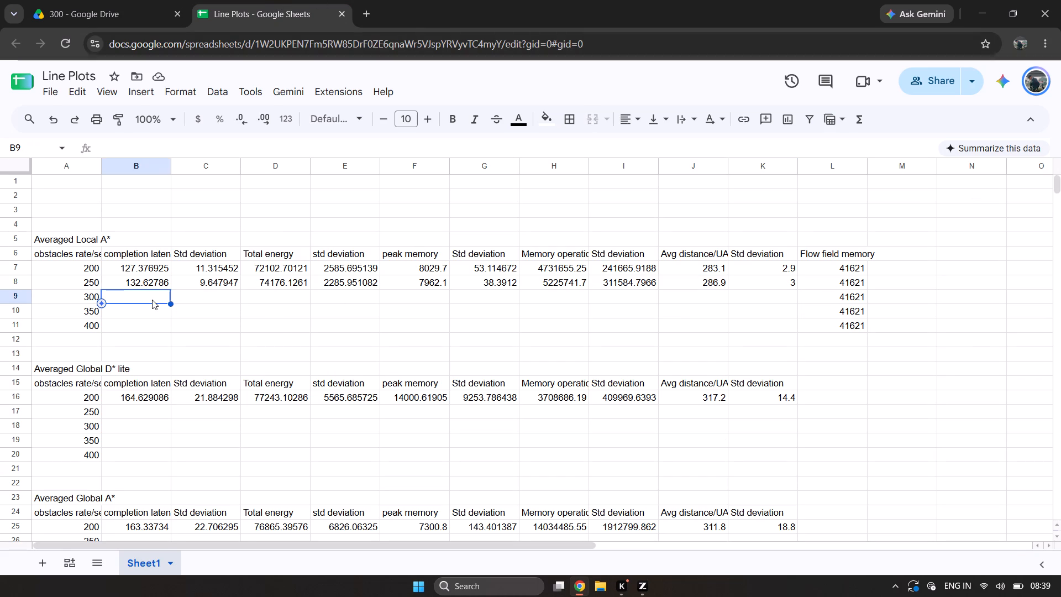
pyautogui.hotkey('ctrl', 'v')
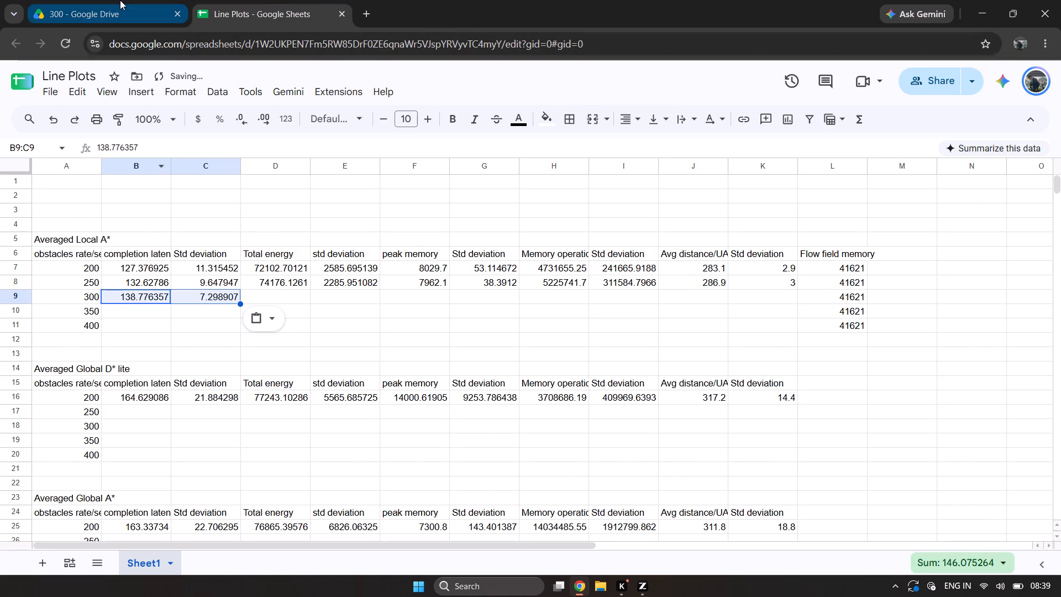
pyautogui.click(120, 0)
pyautogui.click(23, 80)
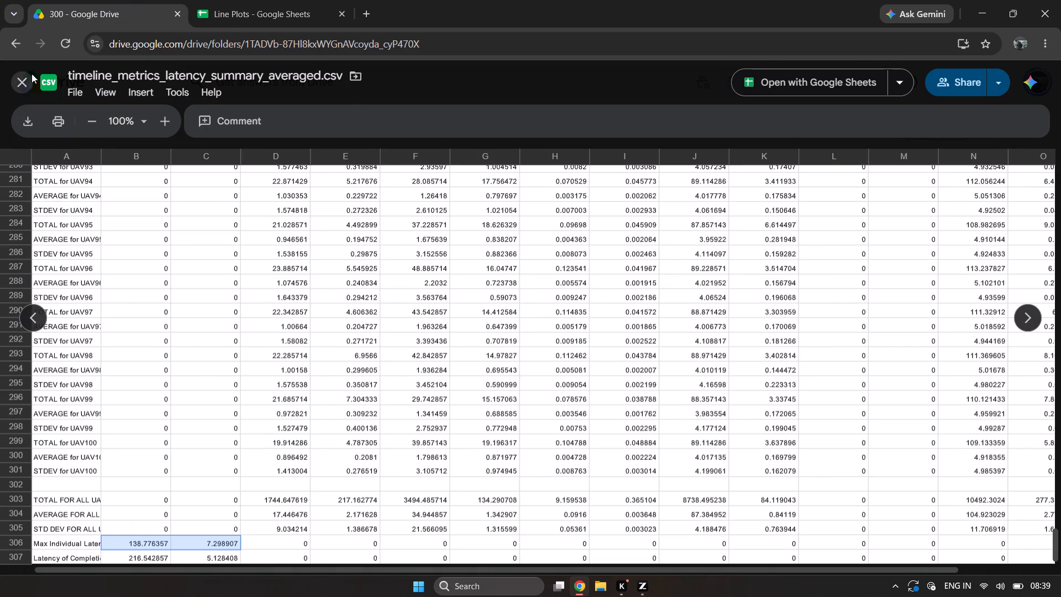
# Copy the all-UAV total energy and deviation (L303:M303) from timeline_metrics_energy_summary_averaged.csv into D9:E9 of Line Plots, then close the preview.
pyautogui.doubleClick(369, 426)
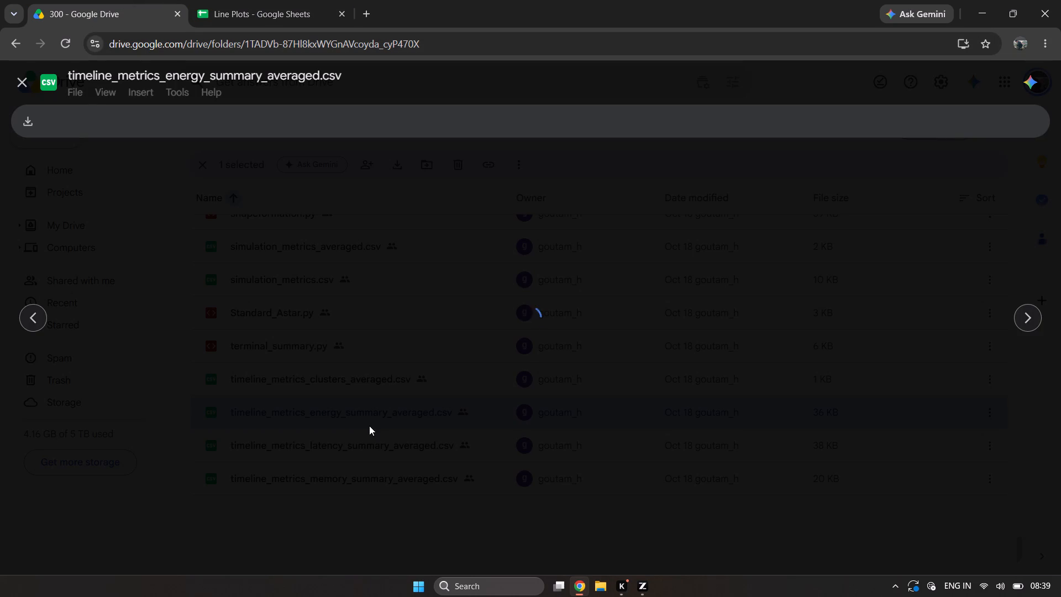
pyautogui.scroll(-8, 399, 366)
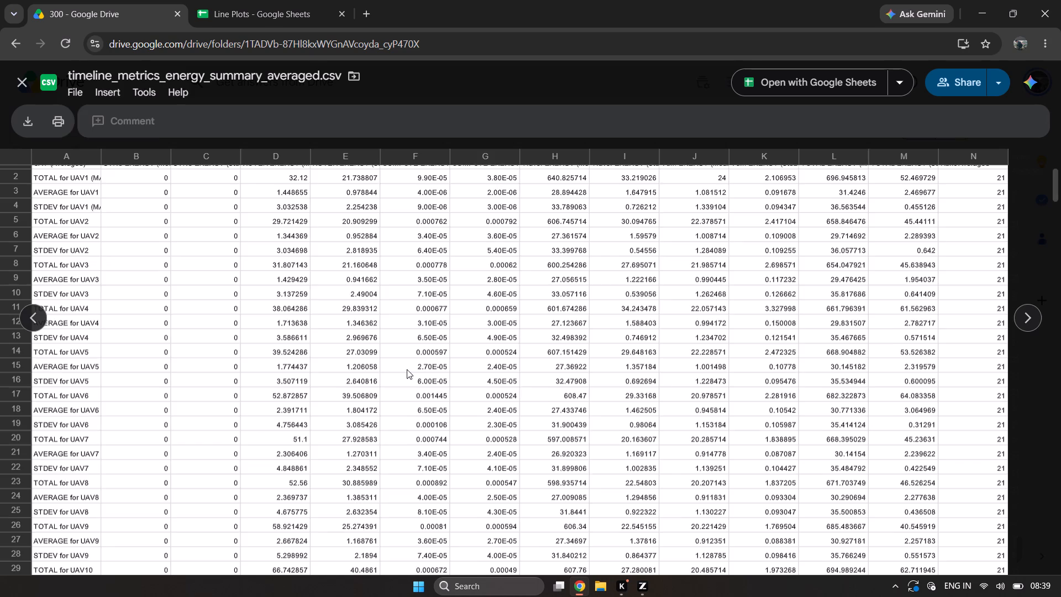
pyautogui.scroll(-20, 407, 369)
pyautogui.scroll(-15, 407, 369)
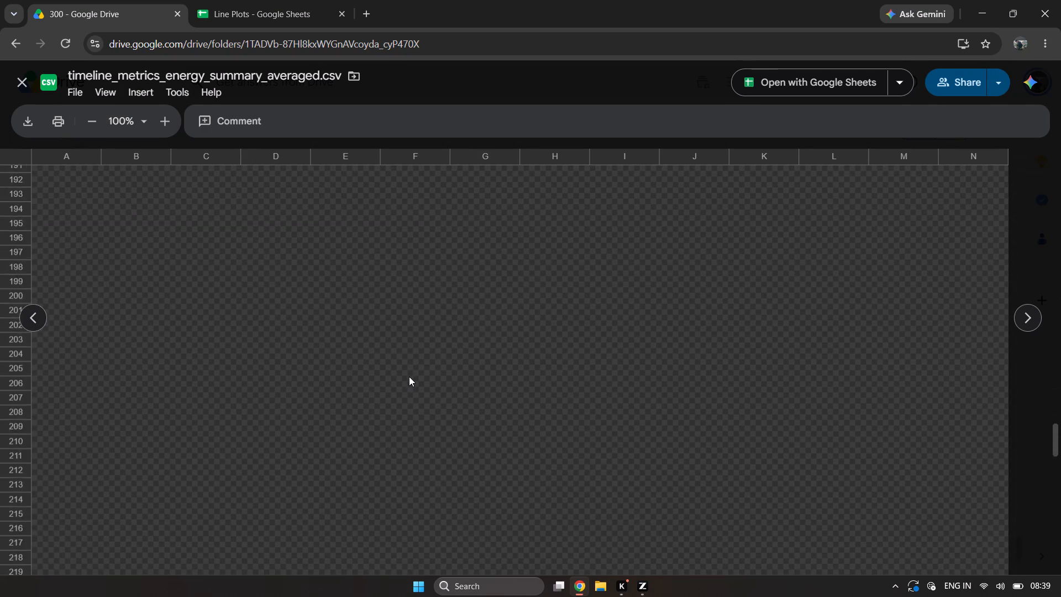
pyautogui.scroll(-1, 409, 376)
pyautogui.scroll(1, 409, 376)
pyautogui.scroll(-20, 409, 378)
pyautogui.scroll(-4, 409, 378)
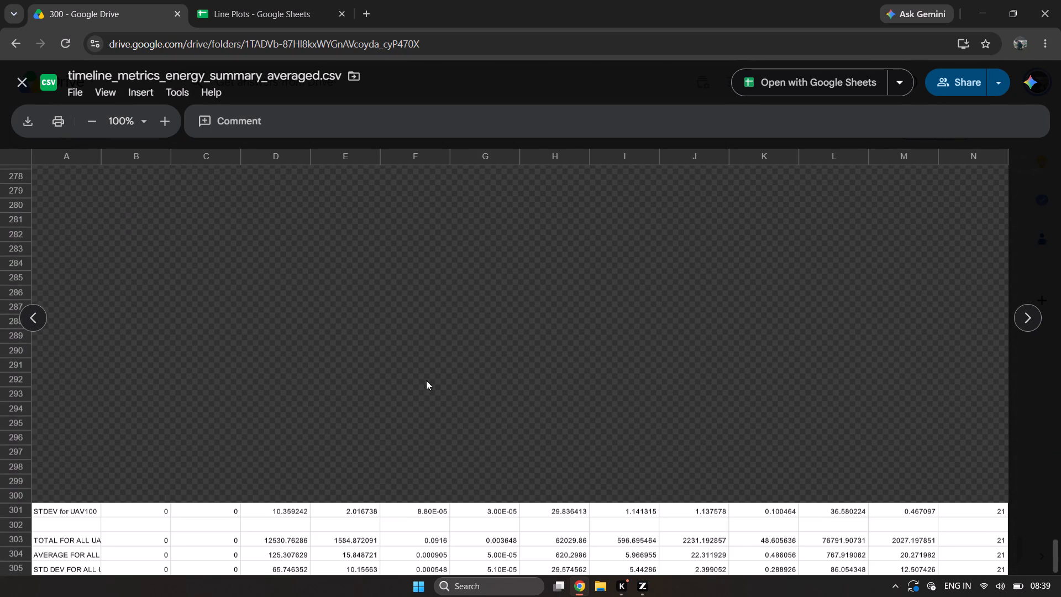
pyautogui.moveTo(844, 538); pyautogui.dragTo(863, 541)
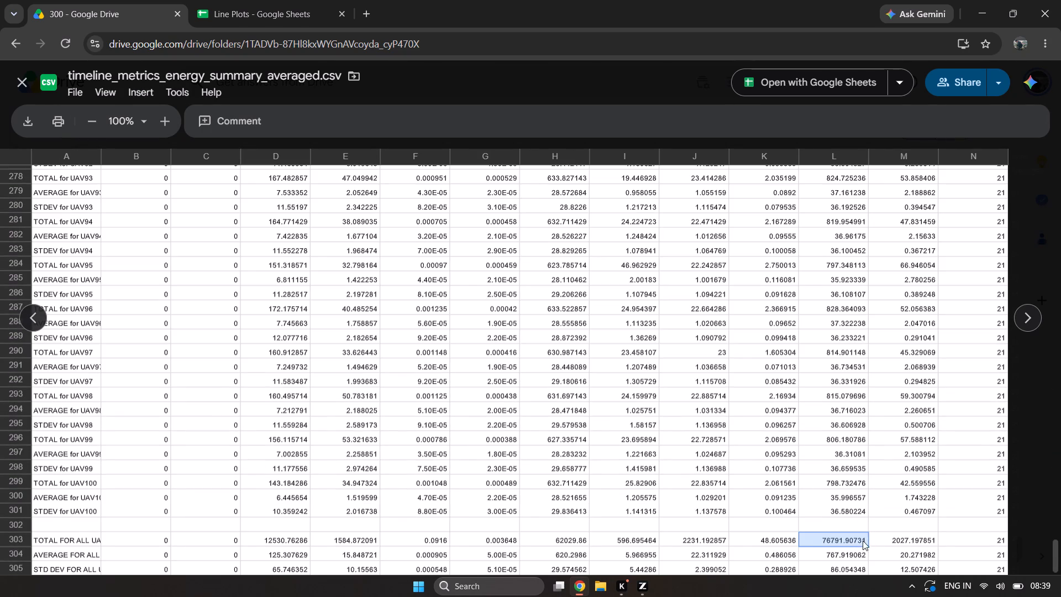
pyautogui.moveTo(863, 541); pyautogui.dragTo(880, 537)
pyautogui.hotkey('ctrl', 'c')
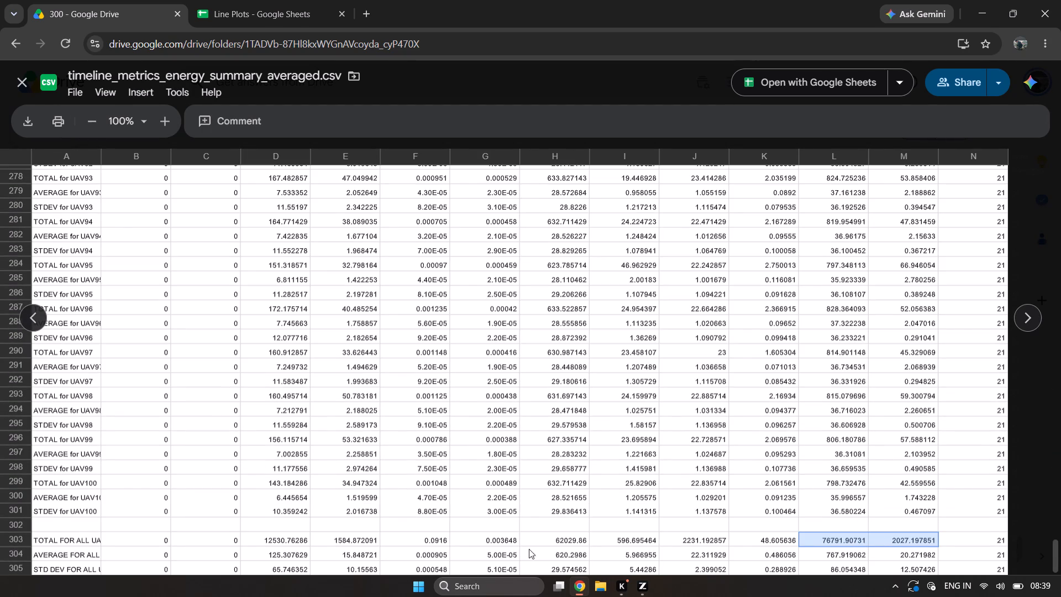
pyautogui.click(295, 27)
pyautogui.click(308, 301)
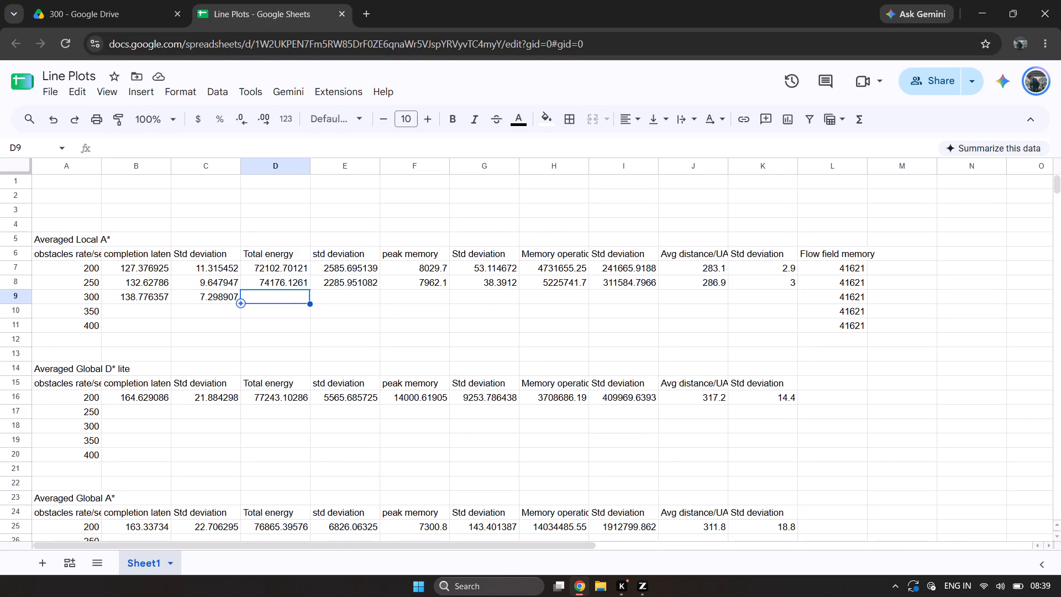
pyautogui.hotkey('ctrl', 'v')
pyautogui.click(98, 0)
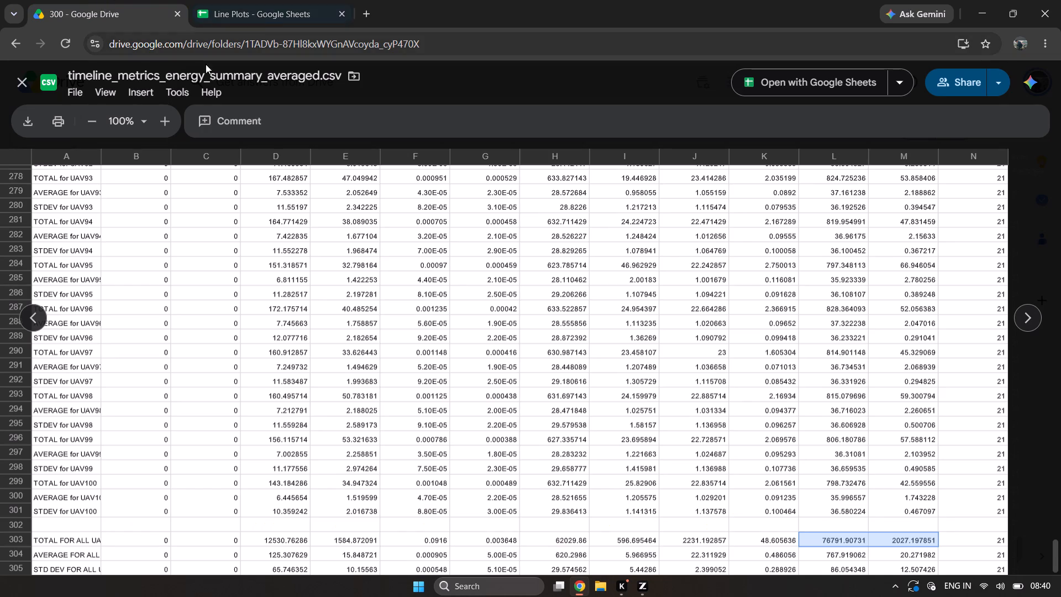
pyautogui.click(29, 74)
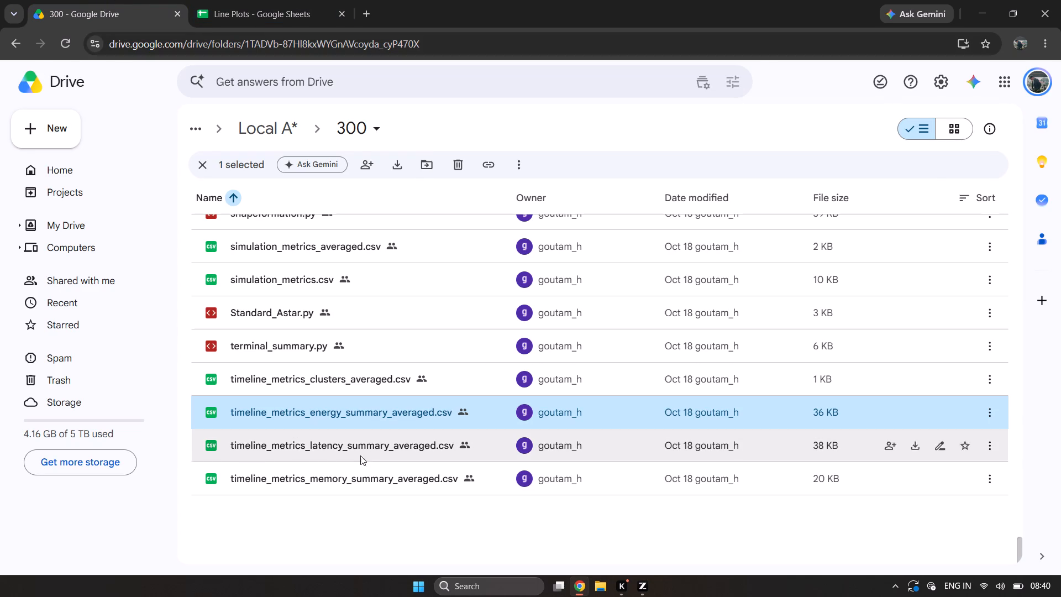
# Copy the all-UAV total memory operations and deviation (B303:C303) from Local A* 300's timeline_metrics_memory_summary_averaged.csv into H9:I9 of Line Plots.
pyautogui.doubleClick(344, 479)
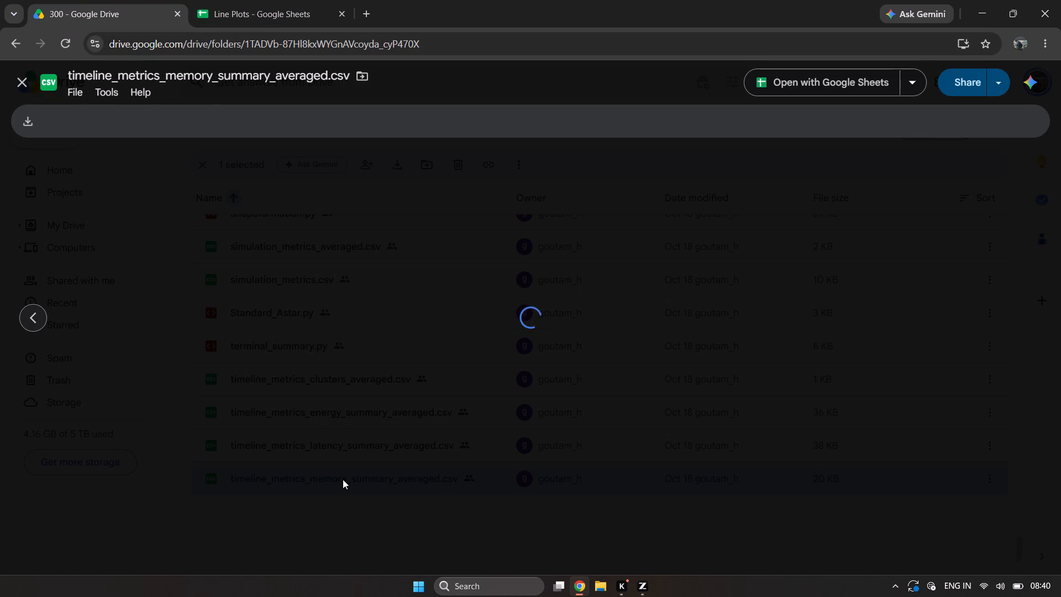
pyautogui.scroll(-8, 279, 353)
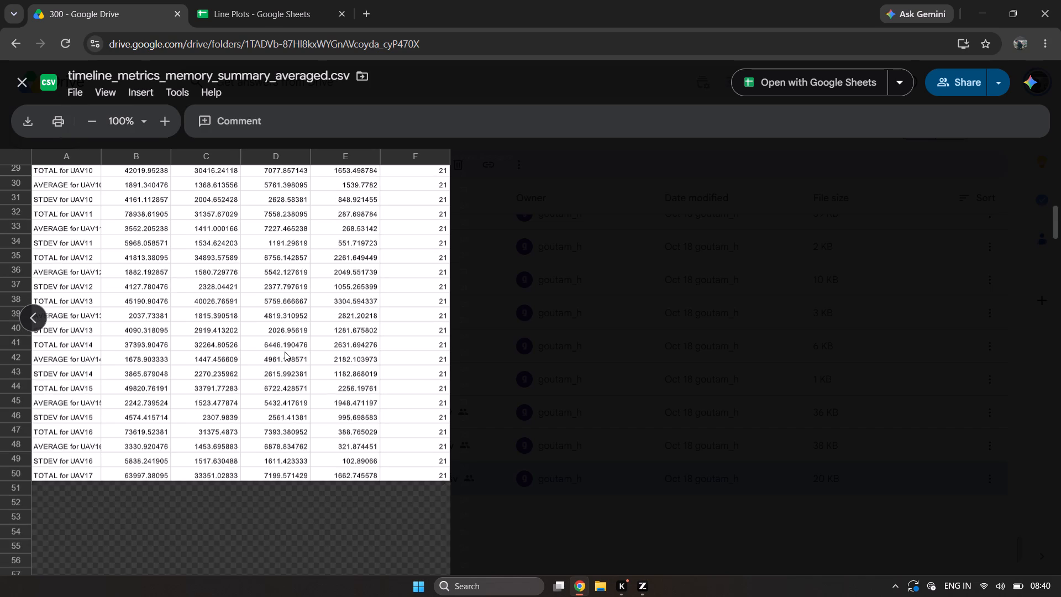
pyautogui.scroll(-20, 285, 352)
pyautogui.scroll(-13, 285, 352)
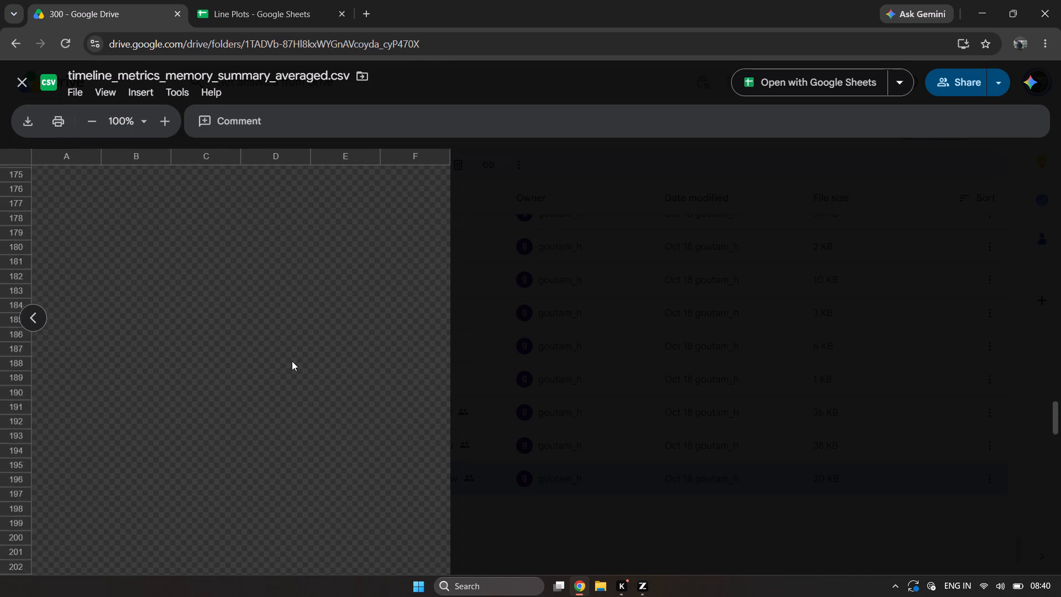
pyautogui.scroll(-20, 292, 361)
pyautogui.scroll(-14, 292, 361)
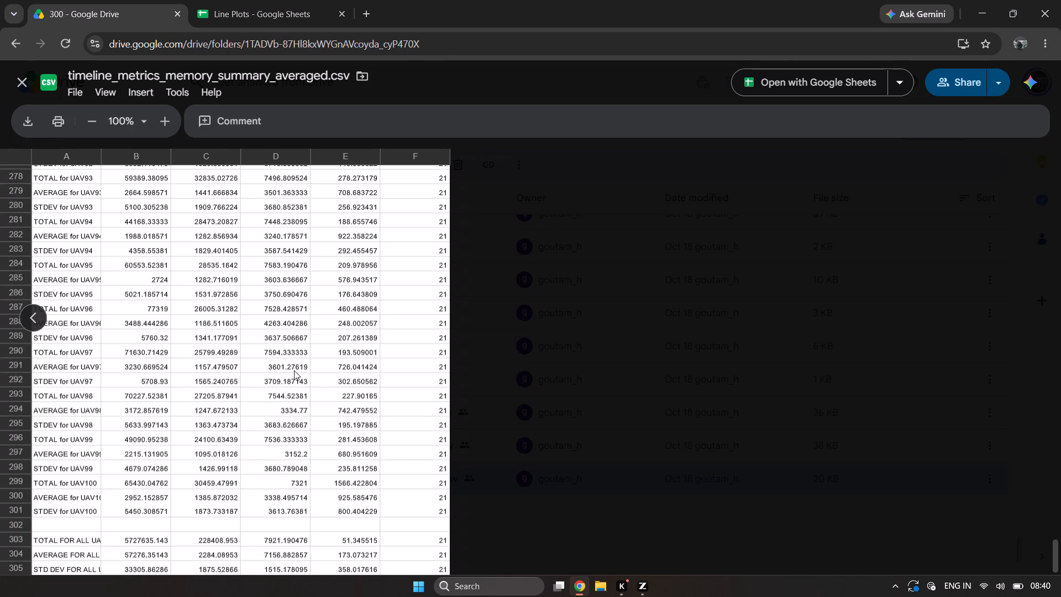
pyautogui.moveTo(145, 540); pyautogui.dragTo(200, 543)
pyautogui.hotkey('ctrl', 'c')
pyautogui.click(224, 0)
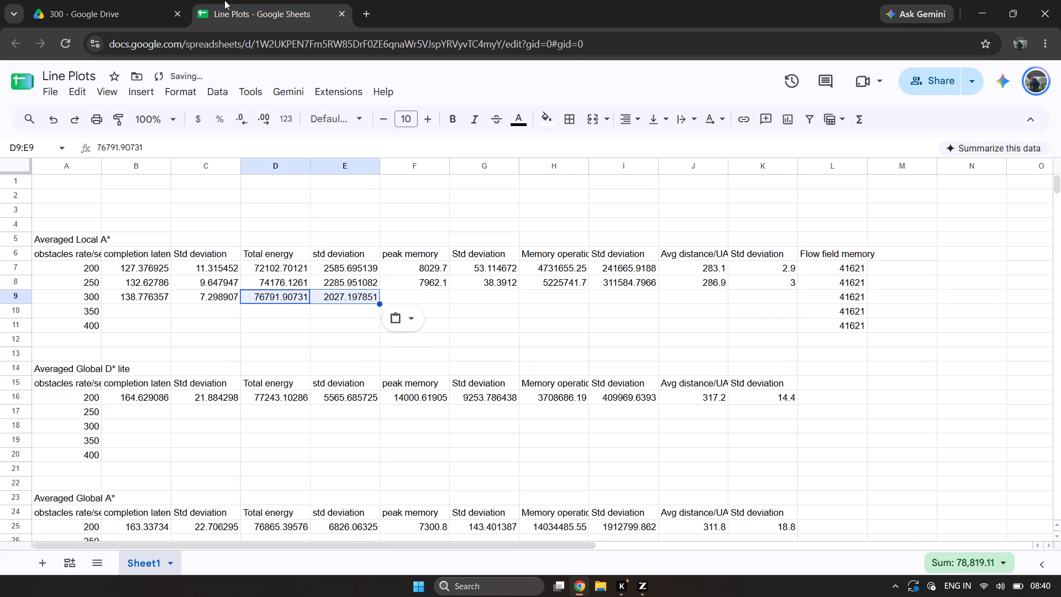
pyautogui.click(567, 299)
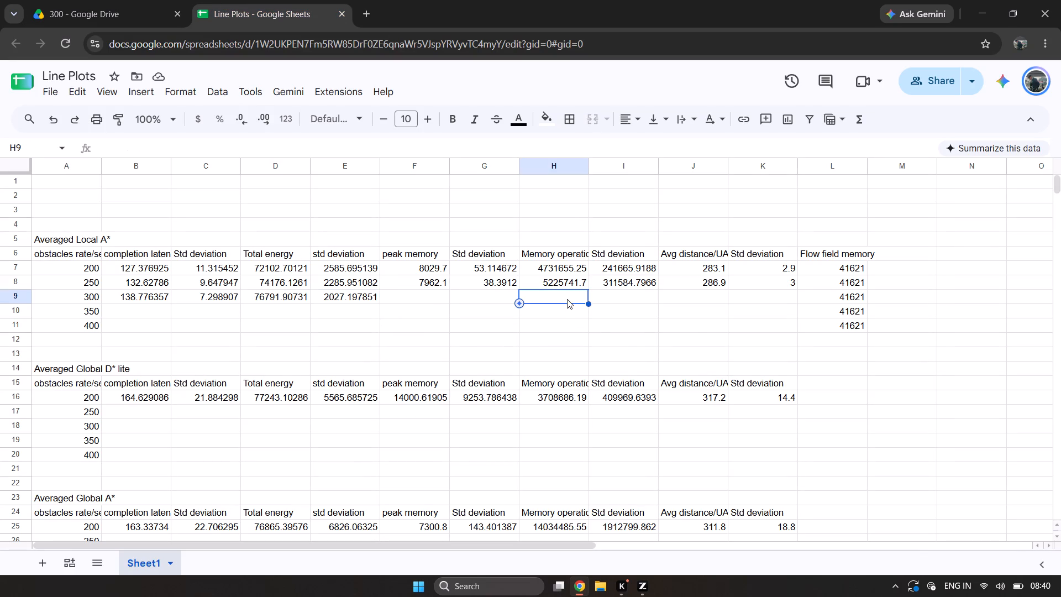
pyautogui.hotkey('ctrl', 'v')
# Copy the all-UAV peak memory and deviation (D303:E303) from the memory summary into F9:G9 of Line Plots, then close the preview.
pyautogui.click(143, 0)
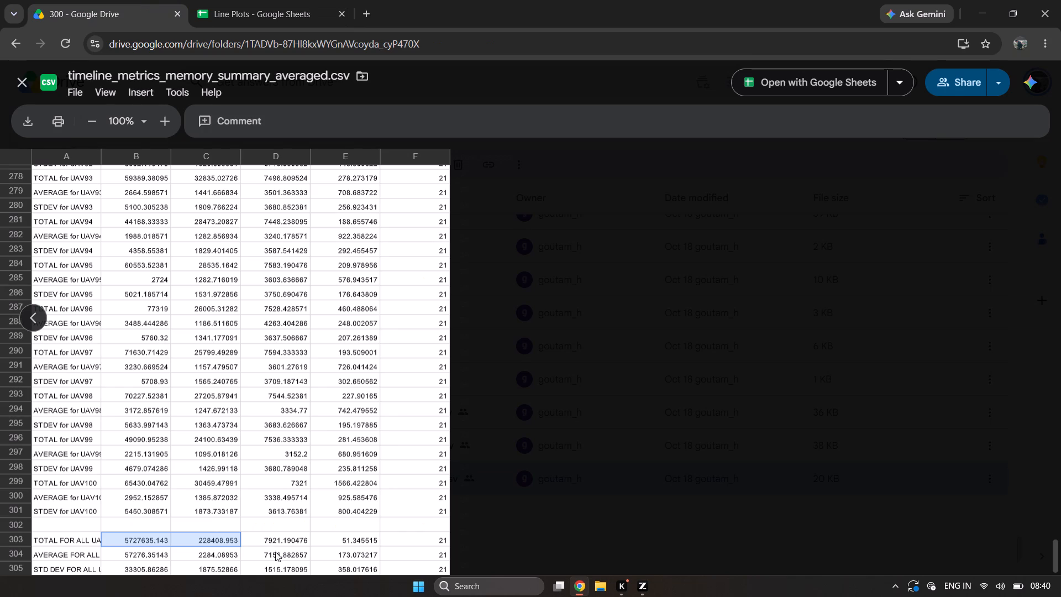
pyautogui.moveTo(297, 535); pyautogui.dragTo(350, 535)
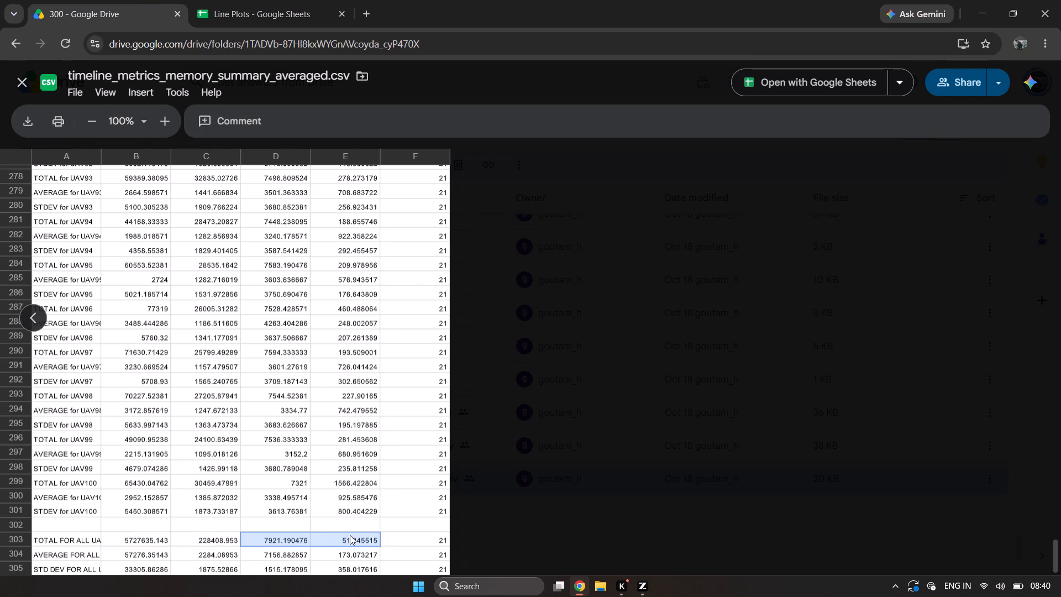
pyautogui.hotkey('ctrl', 'c')
pyautogui.click(297, 0)
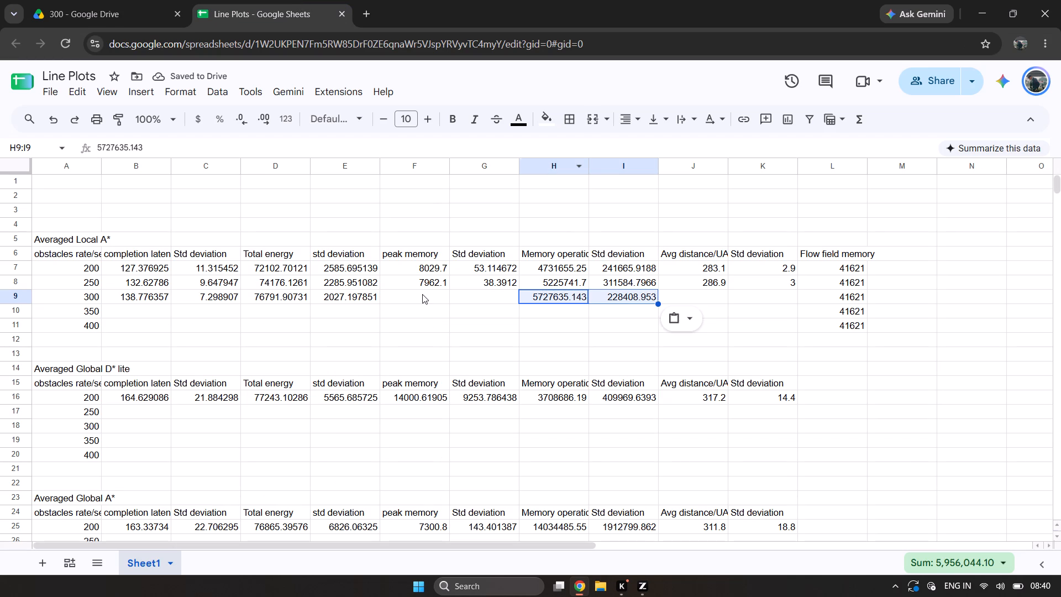
pyautogui.click(422, 294)
pyautogui.hotkey('ctrl', 'v')
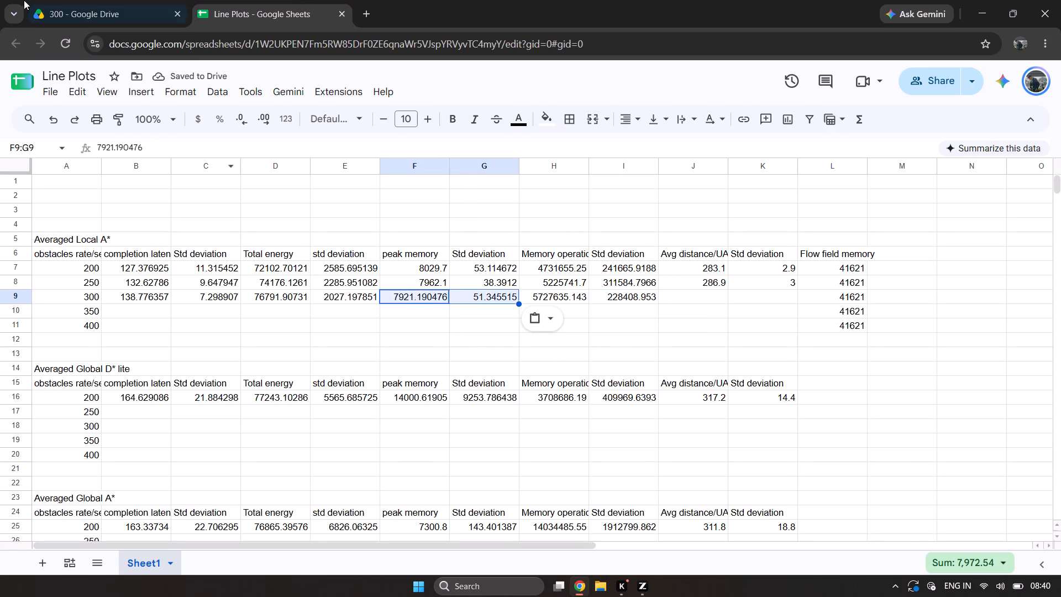
pyautogui.click(50, 0)
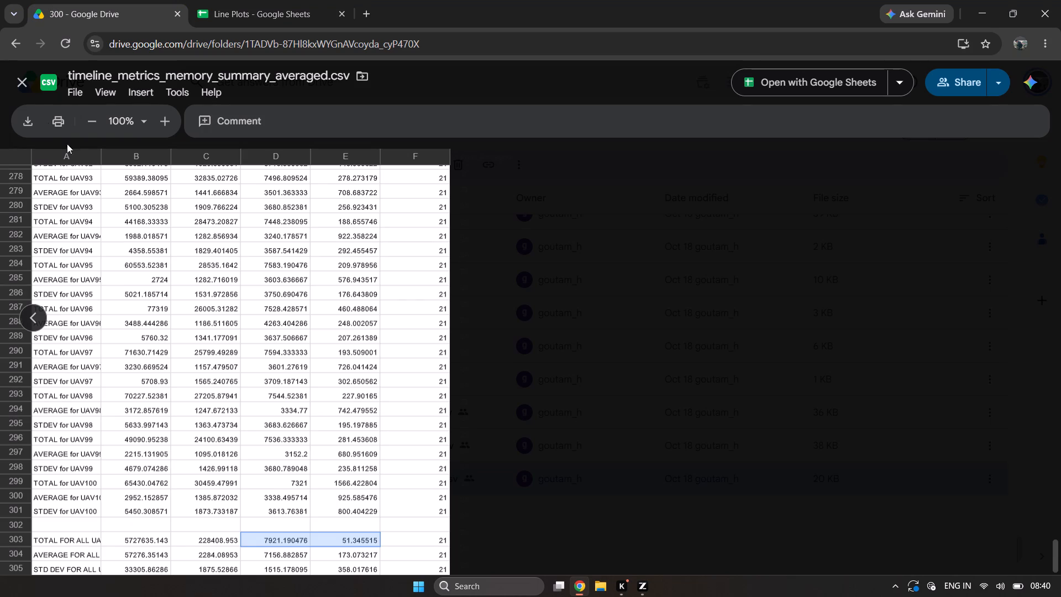
pyautogui.click(25, 87)
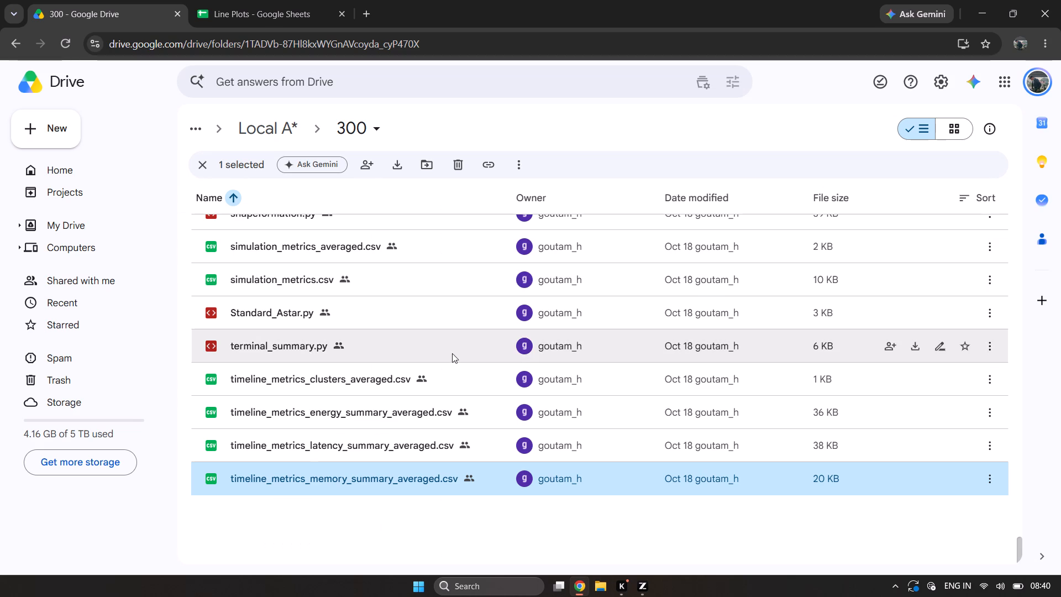
# Copy the average distance per UAV and deviation (AX2:AY2) from Local A* 300's simulation_metrics_averaged.csv into J9:K9 of Line Plots, then close the preview.
pyautogui.doubleClick(379, 252)
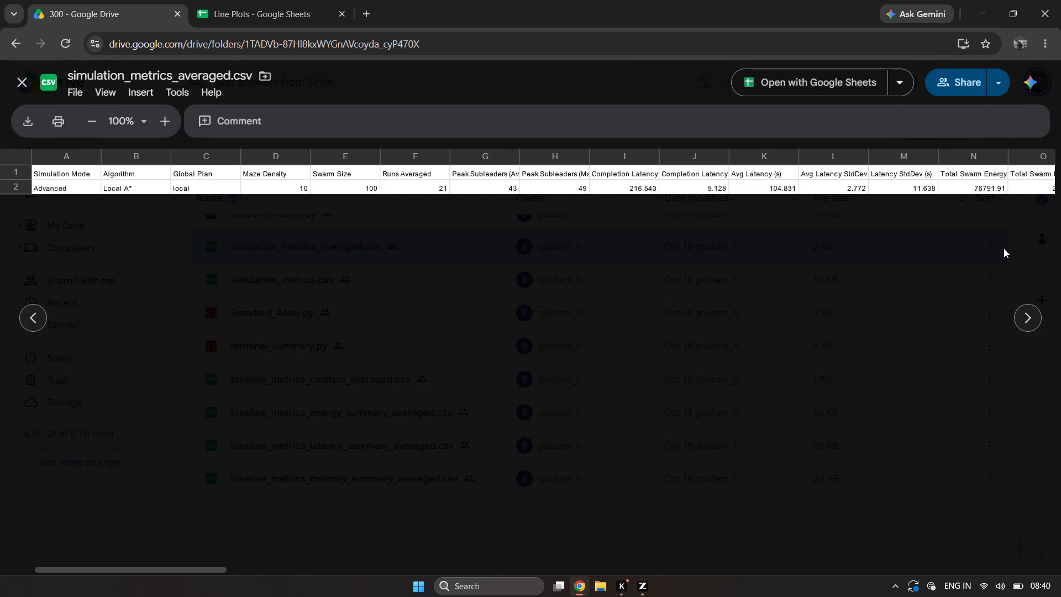
pyautogui.hscroll(-8, 1002, 249)
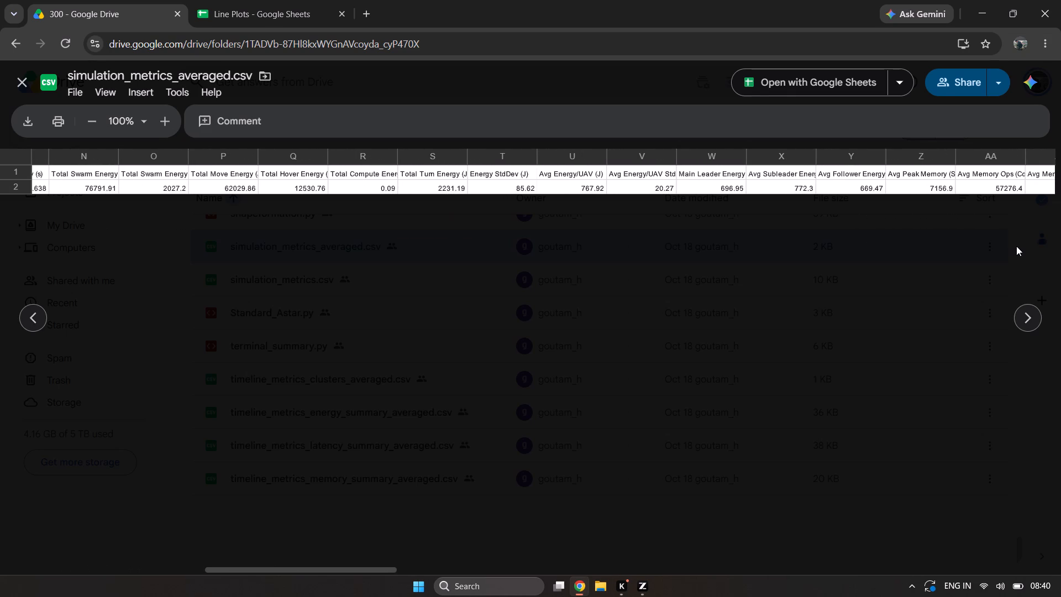
pyautogui.hscroll(-11, 1017, 243)
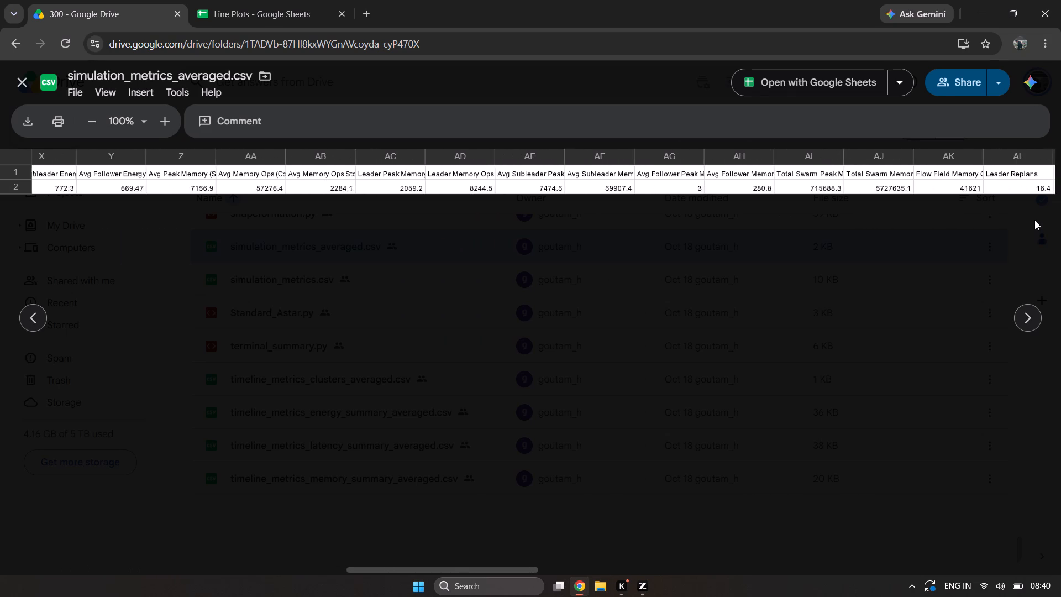
pyautogui.hscroll(-3, 968, 236)
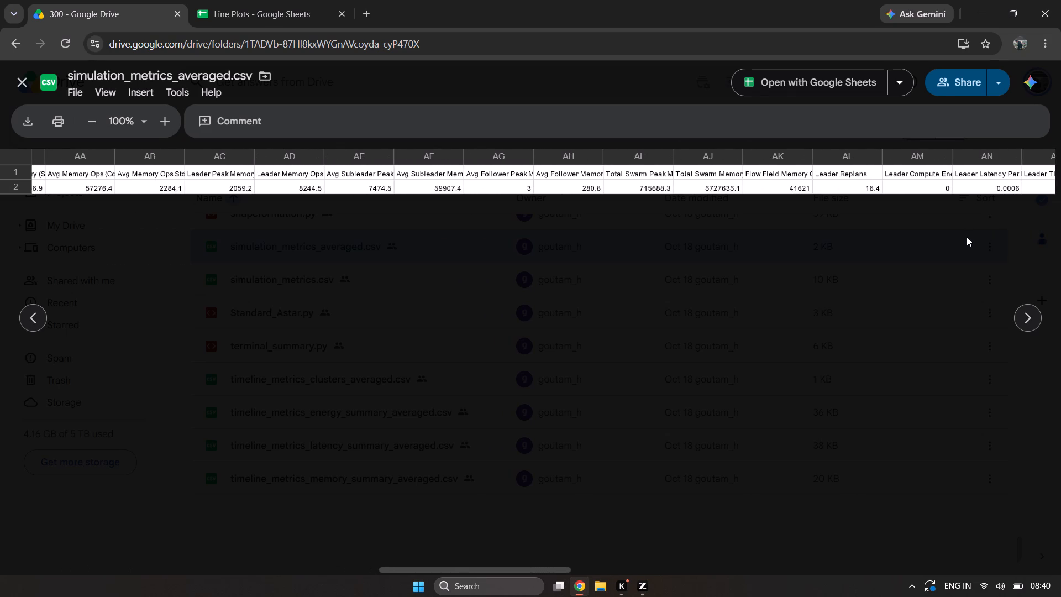
pyautogui.hscroll(-6, 967, 237)
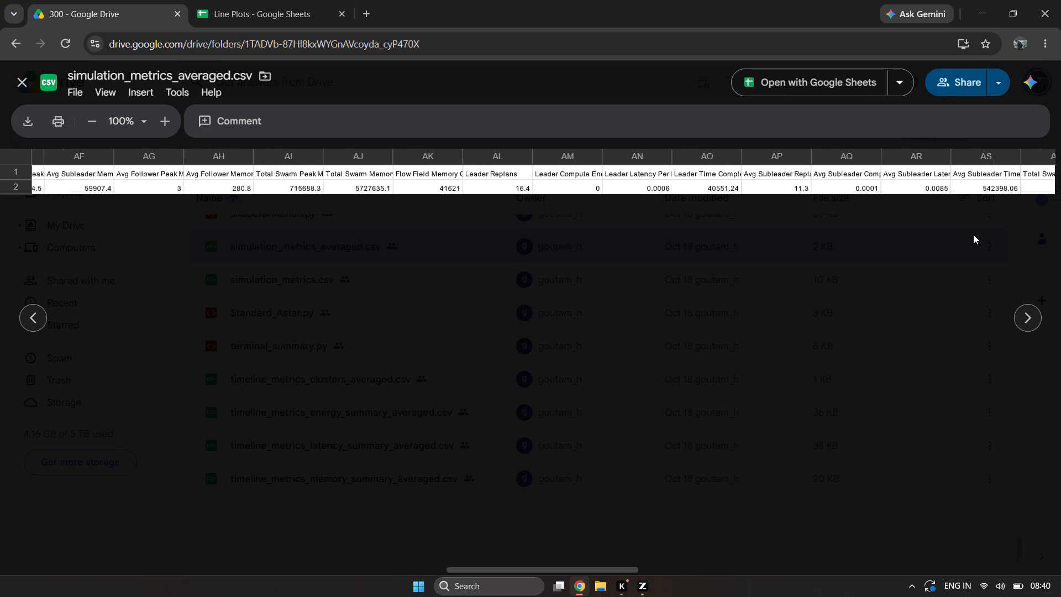
pyautogui.hscroll(-5, 973, 234)
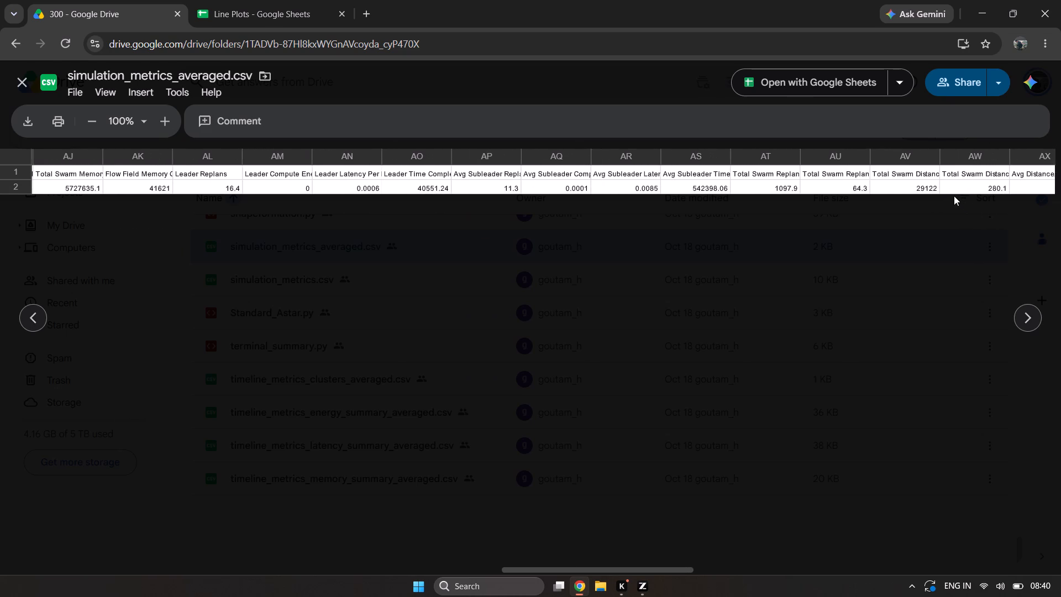
pyautogui.hscroll(-2, 954, 196)
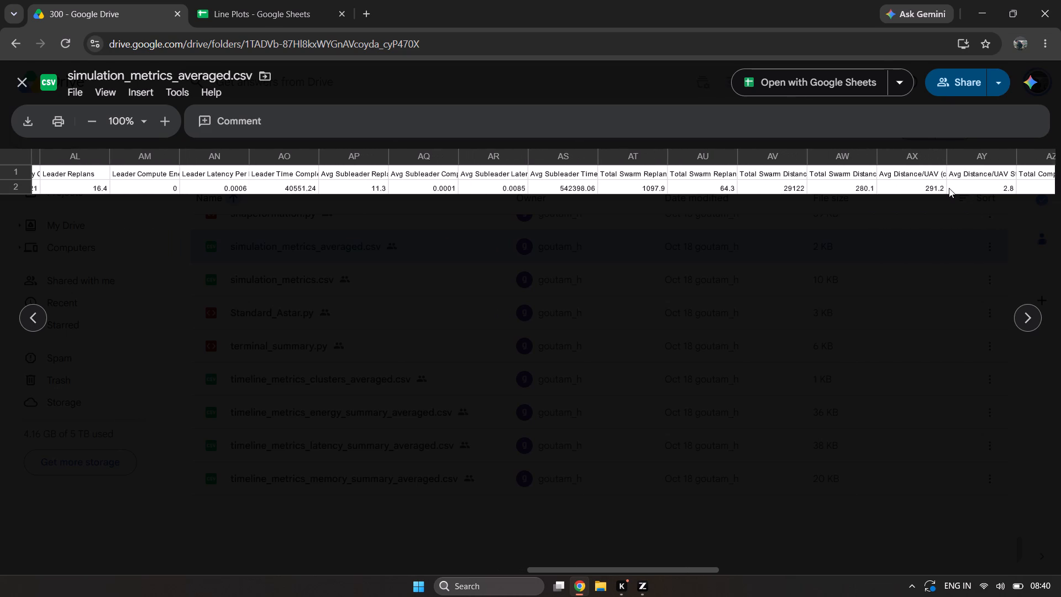
pyautogui.moveTo(932, 187); pyautogui.dragTo(959, 186)
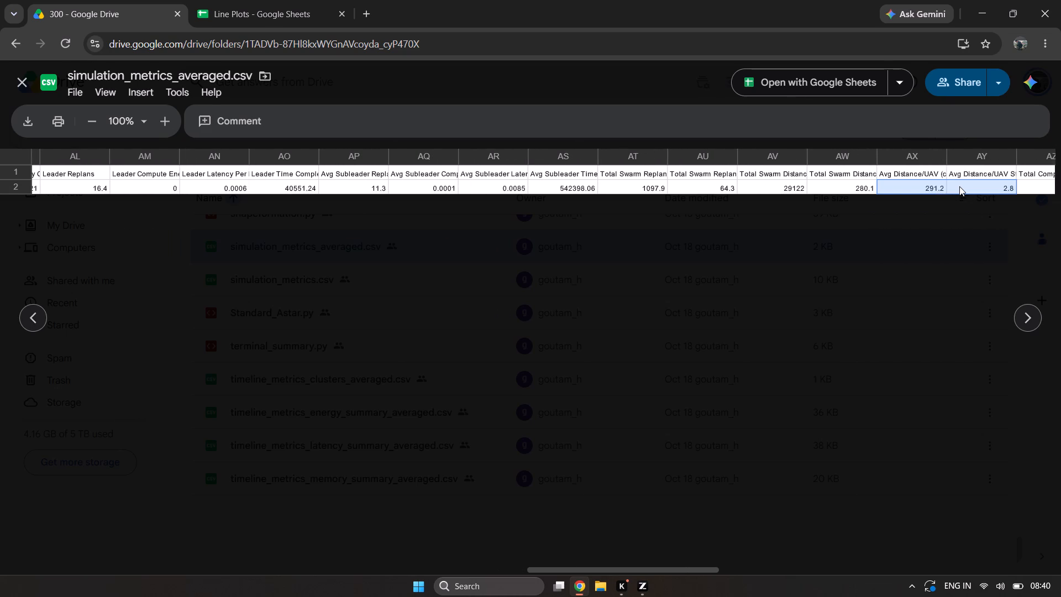
pyautogui.hotkey('ctrl', 'c')
pyautogui.click(297, 0)
pyautogui.click(696, 303)
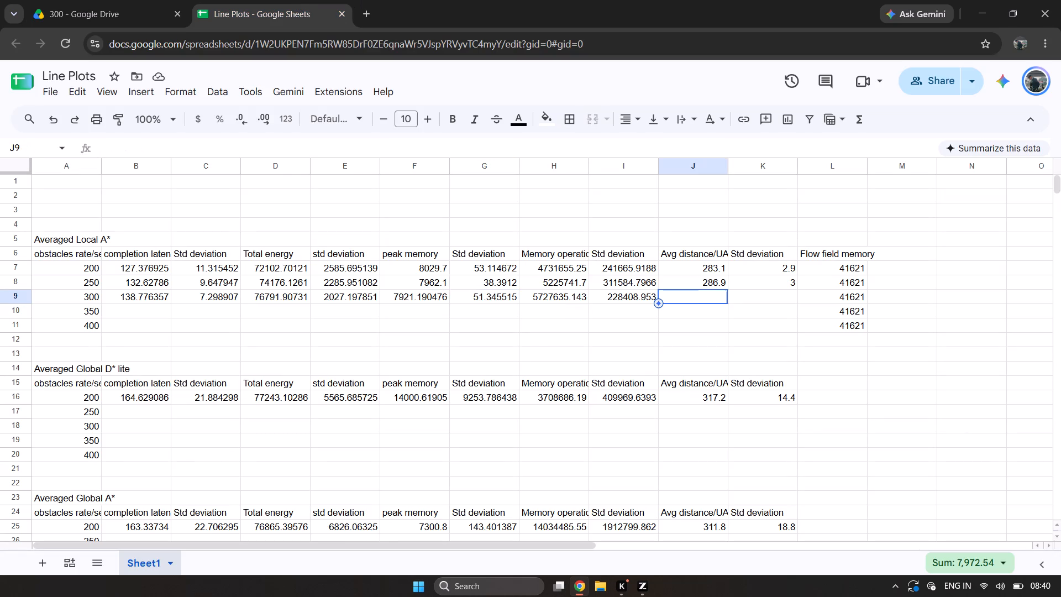
pyautogui.hotkey('ctrl', 'v')
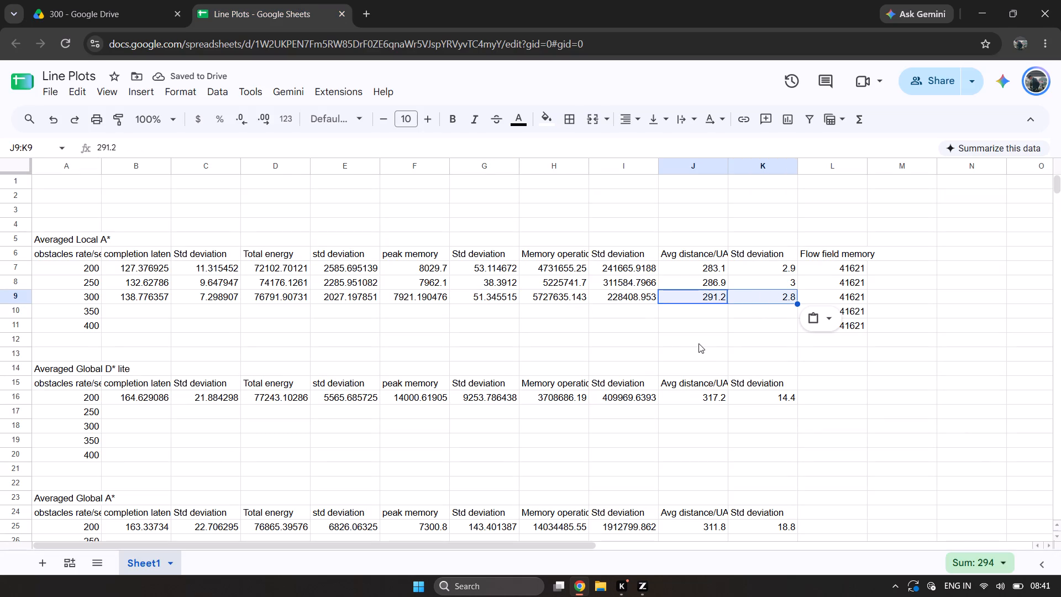
pyautogui.click(128, 7)
pyautogui.click(18, 81)
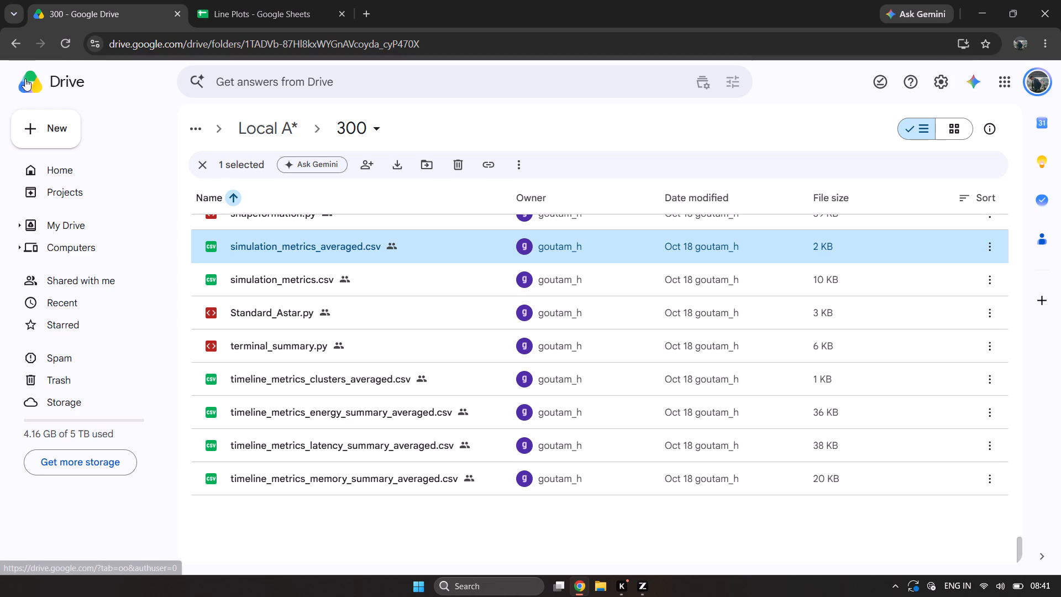
# Go back to the Local A* folder and open its 350 subfolder.
pyautogui.click(14, 36)
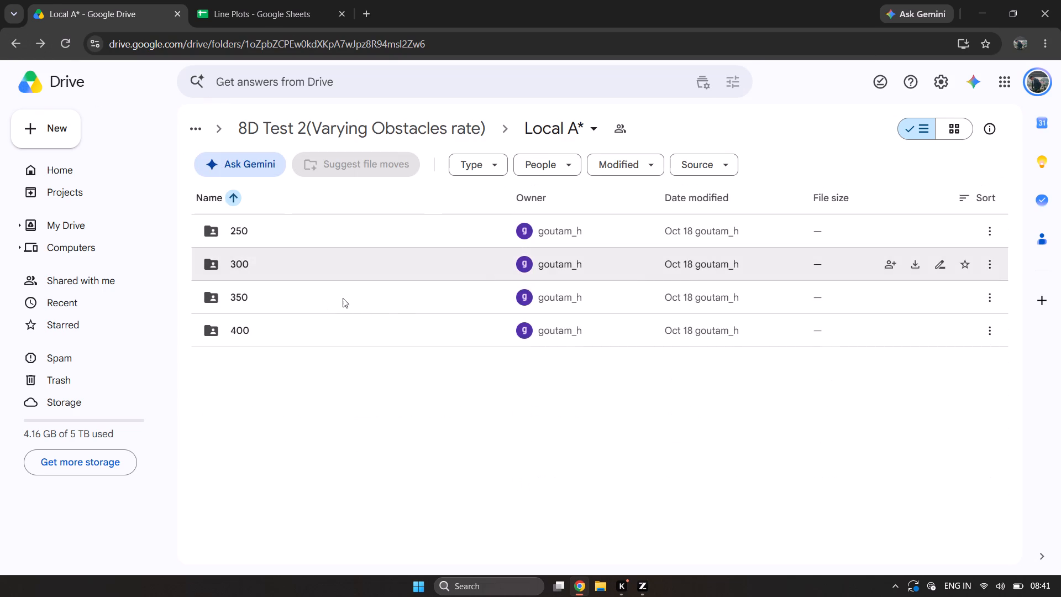
pyautogui.doubleClick(343, 297)
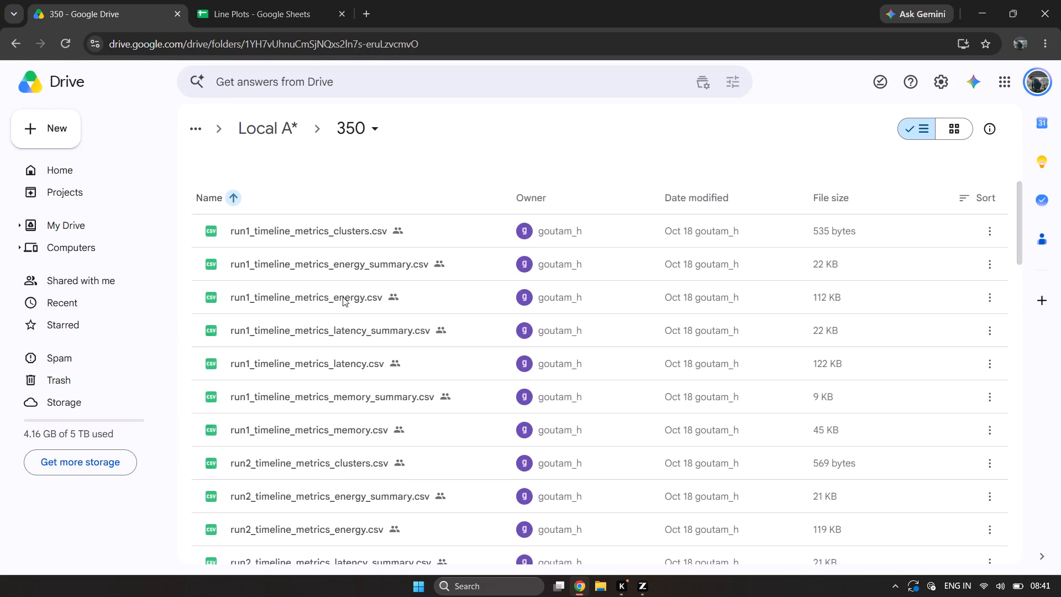
pyautogui.click(274, 0)
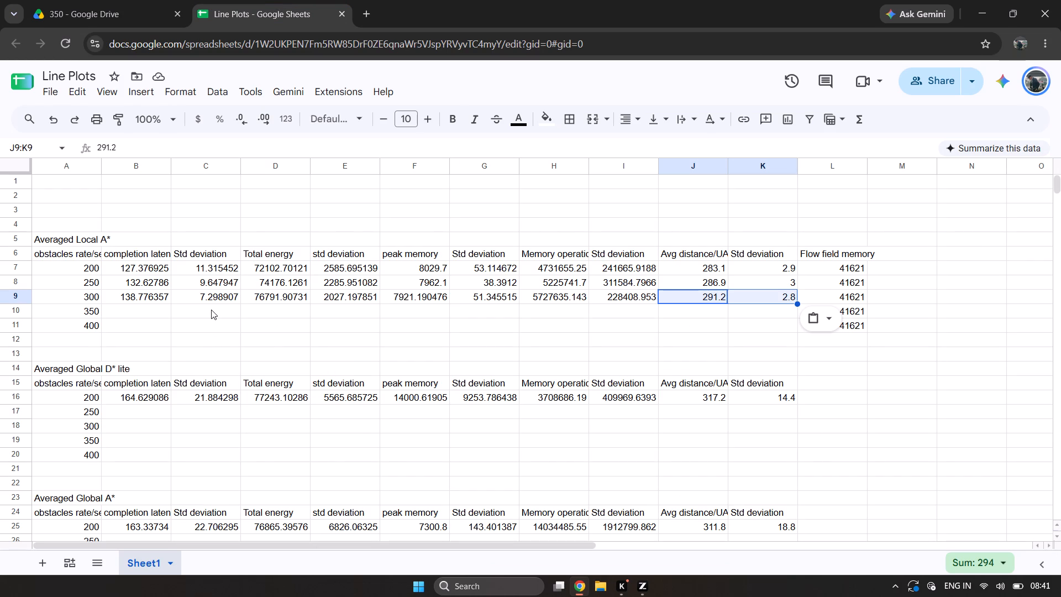
pyautogui.click(136, 8)
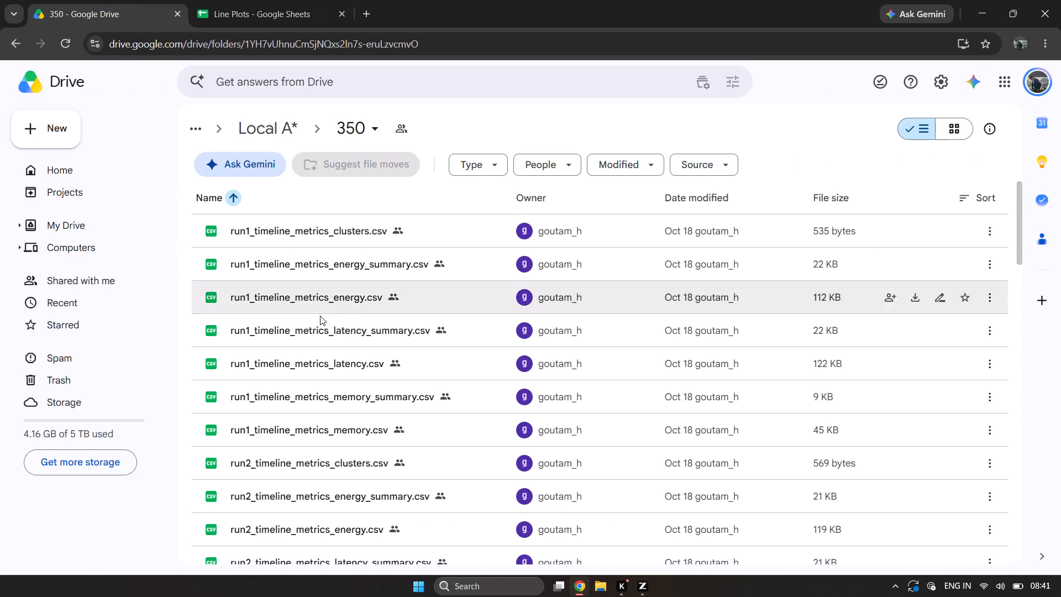
# Copy the Max Individual Latency value and deviation (B306:C306) from timeline_metrics_latency_summary_averaged.csv into B10:C10 of Line Plots, then close the preview.
pyautogui.scroll(-8, 333, 330)
pyautogui.scroll(-7, 366, 364)
pyautogui.scroll(-9, 495, 416)
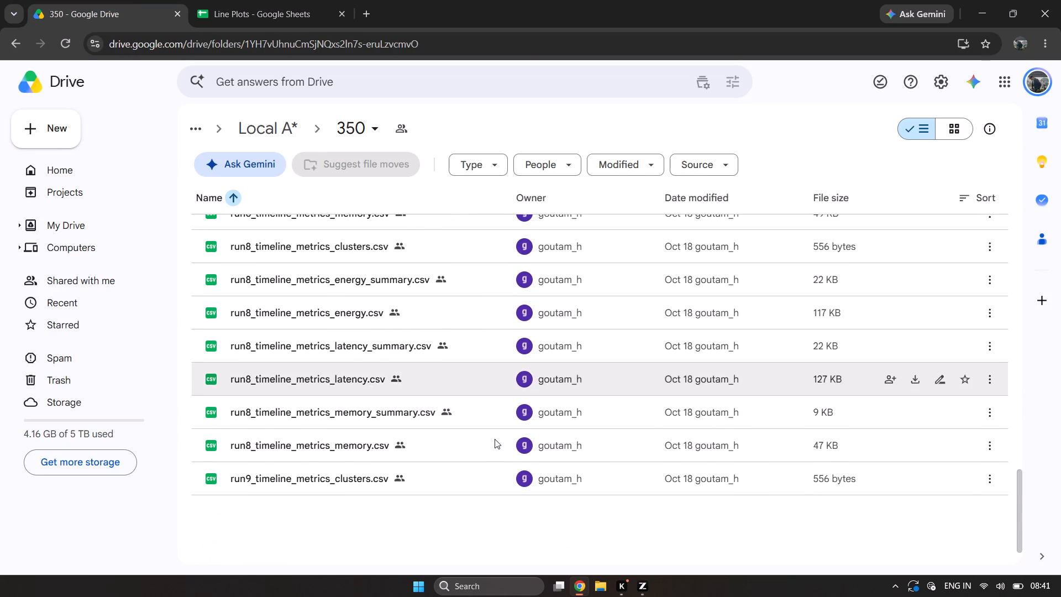
pyautogui.scroll(-14, 494, 439)
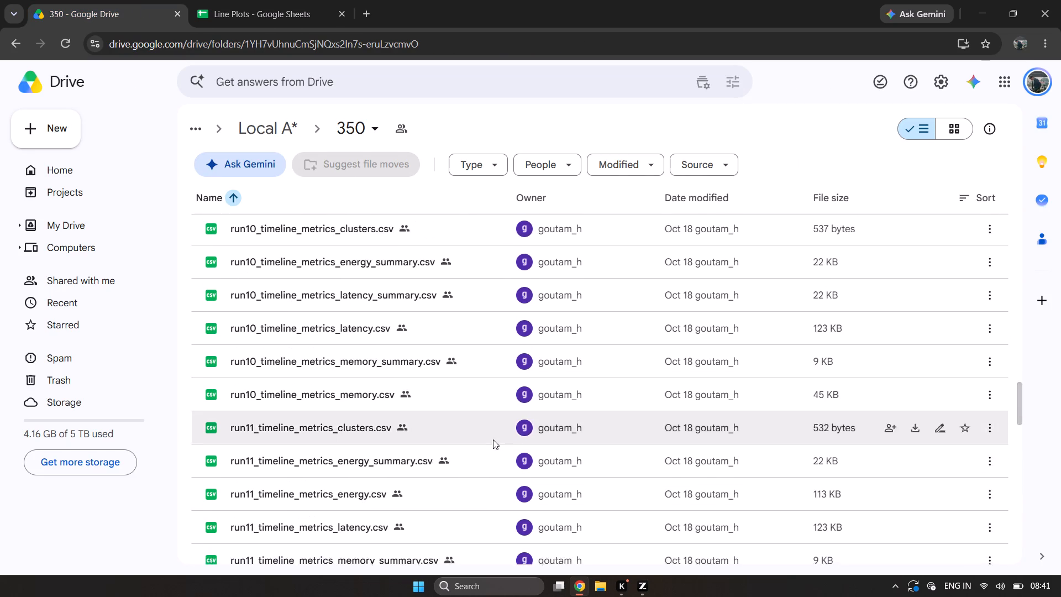
pyautogui.scroll(-20, 493, 439)
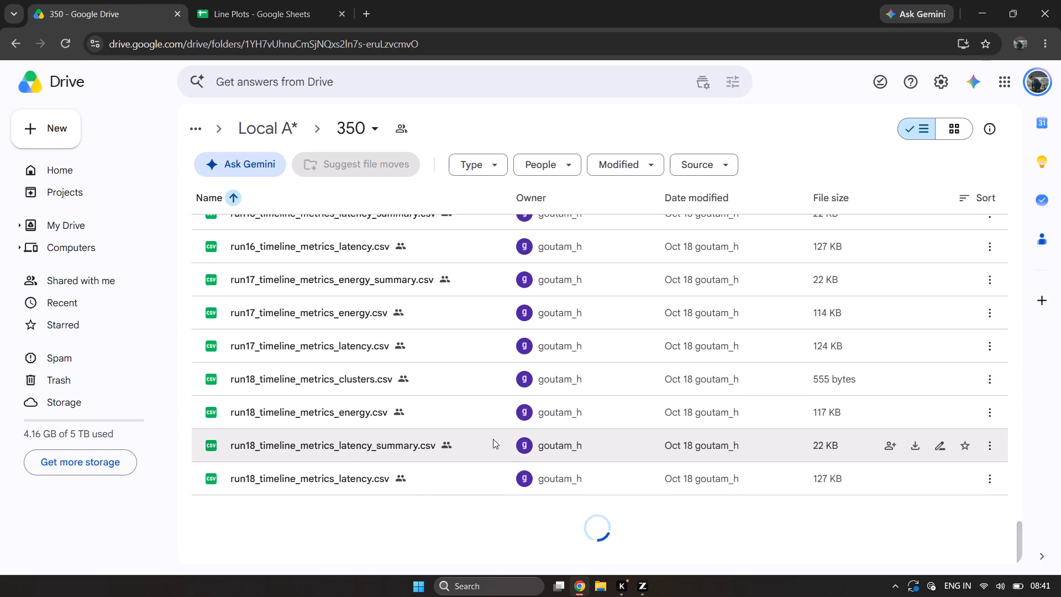
pyautogui.scroll(-10, 492, 438)
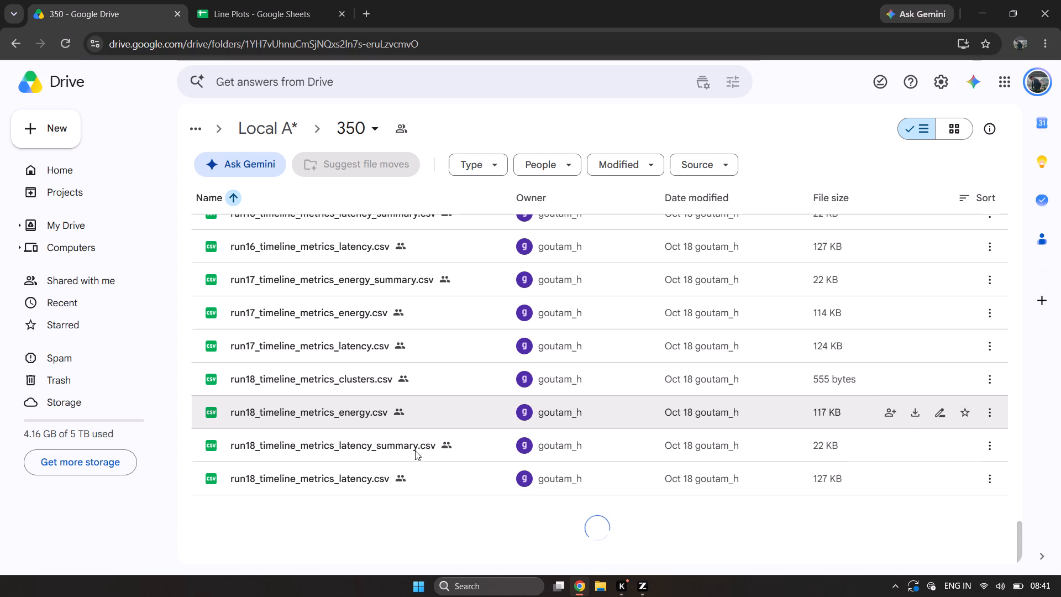
pyautogui.scroll(-9, 577, 437)
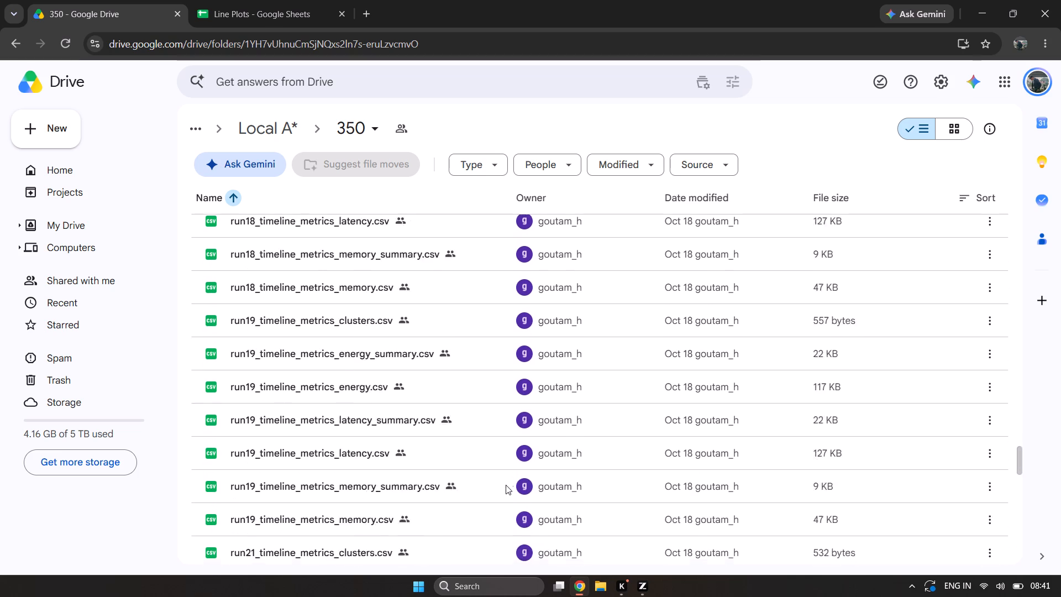
pyautogui.scroll(-15, 506, 478)
pyautogui.scroll(-6, 507, 474)
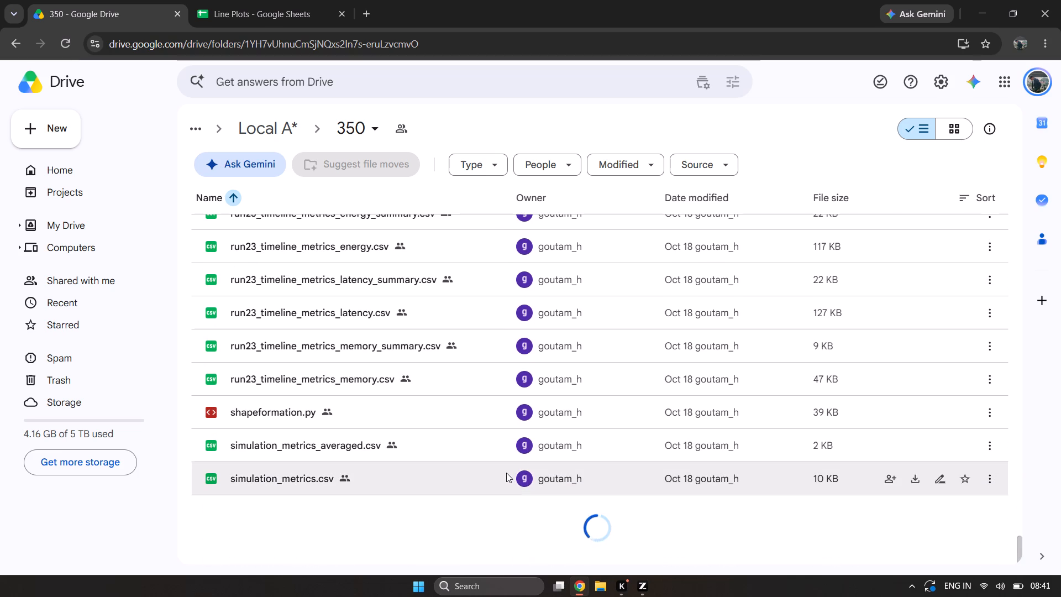
pyautogui.scroll(-4, 469, 449)
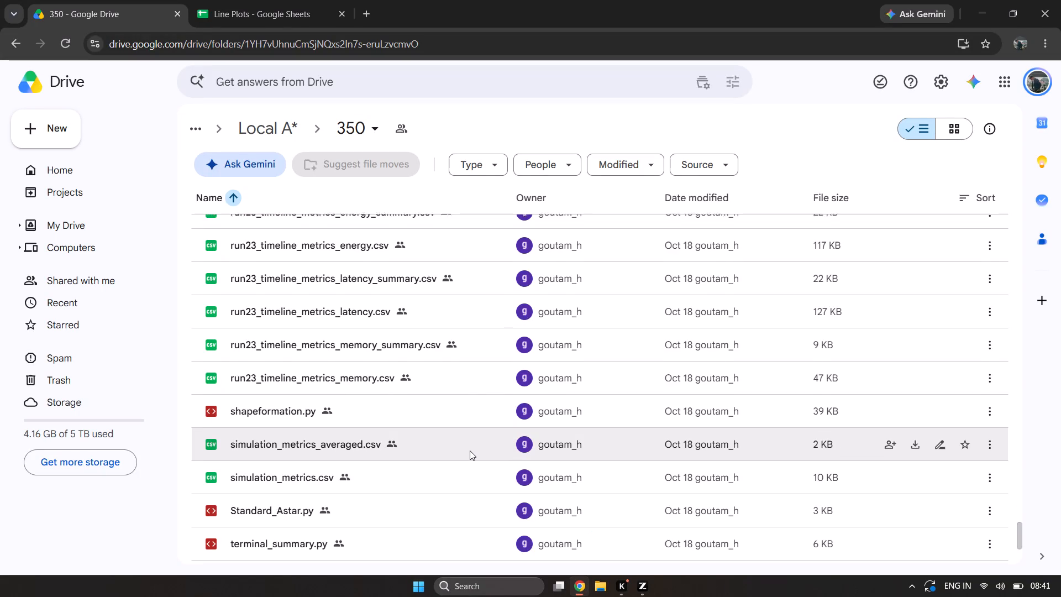
pyautogui.scroll(-9, 470, 451)
pyautogui.doubleClick(382, 442)
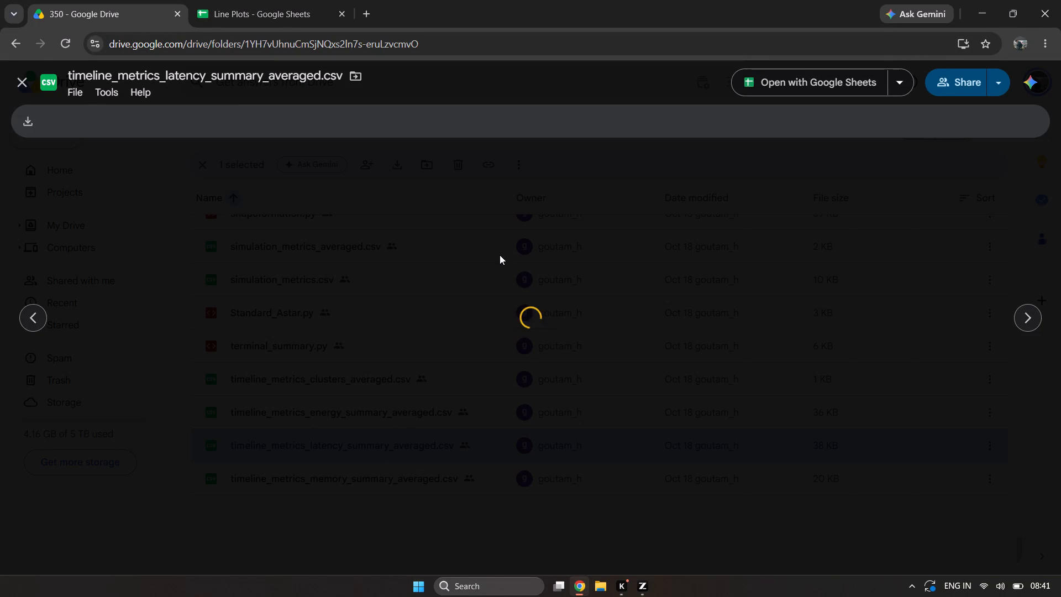
pyautogui.scroll(-7, 500, 255)
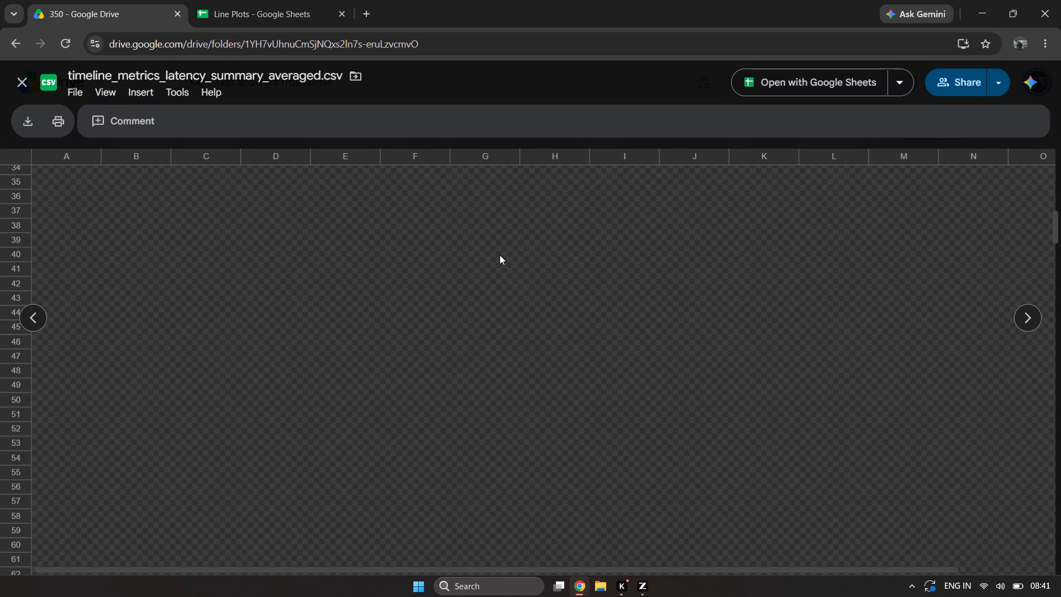
pyautogui.scroll(-17, 500, 255)
pyautogui.scroll(-7, 500, 271)
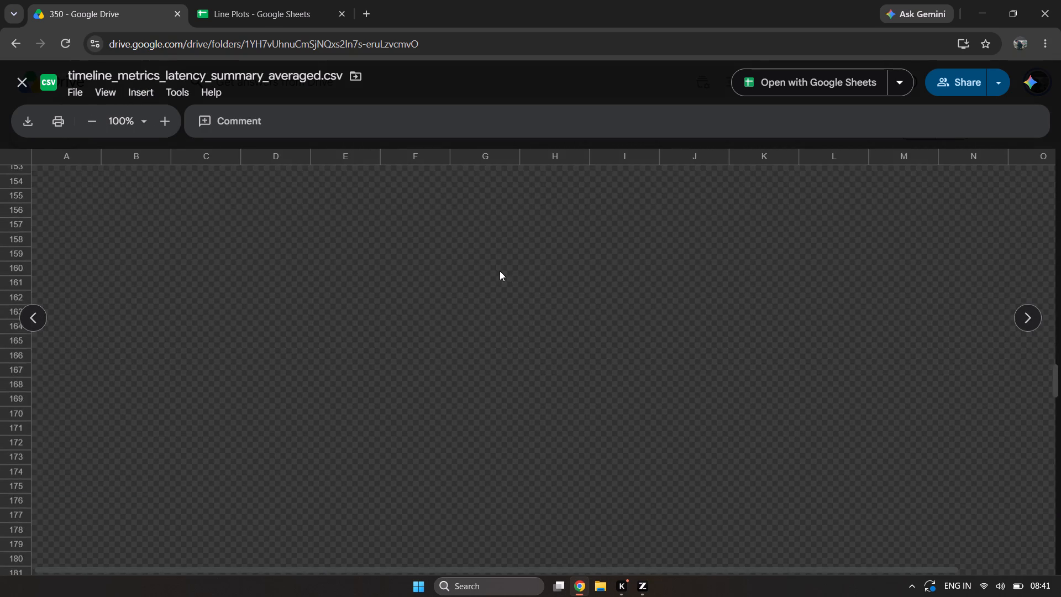
pyautogui.scroll(-11, 500, 271)
pyautogui.scroll(-18, 501, 277)
pyautogui.scroll(-9, 502, 277)
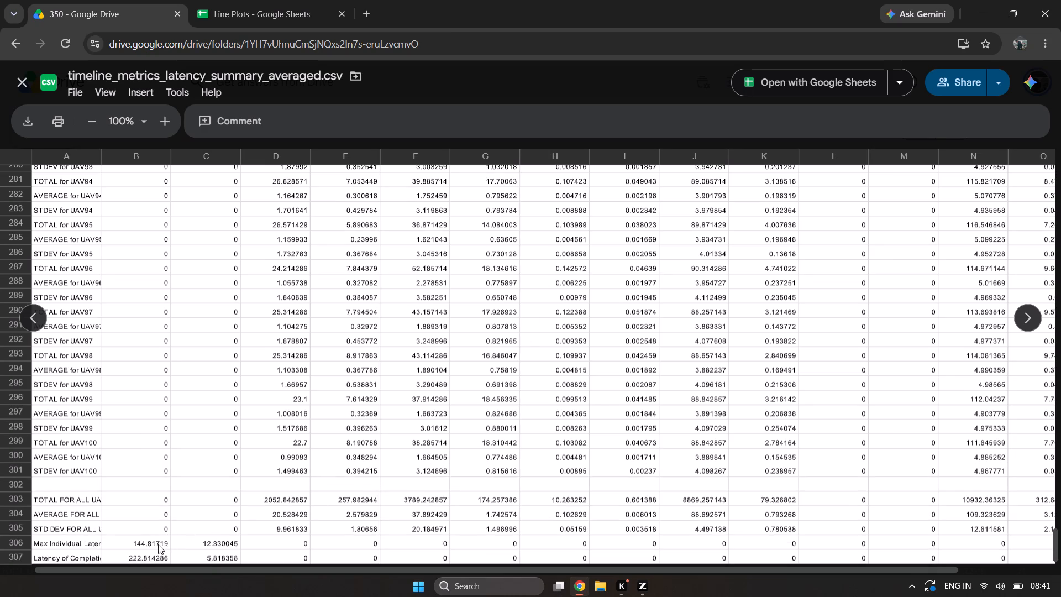
pyautogui.moveTo(158, 544); pyautogui.dragTo(179, 545)
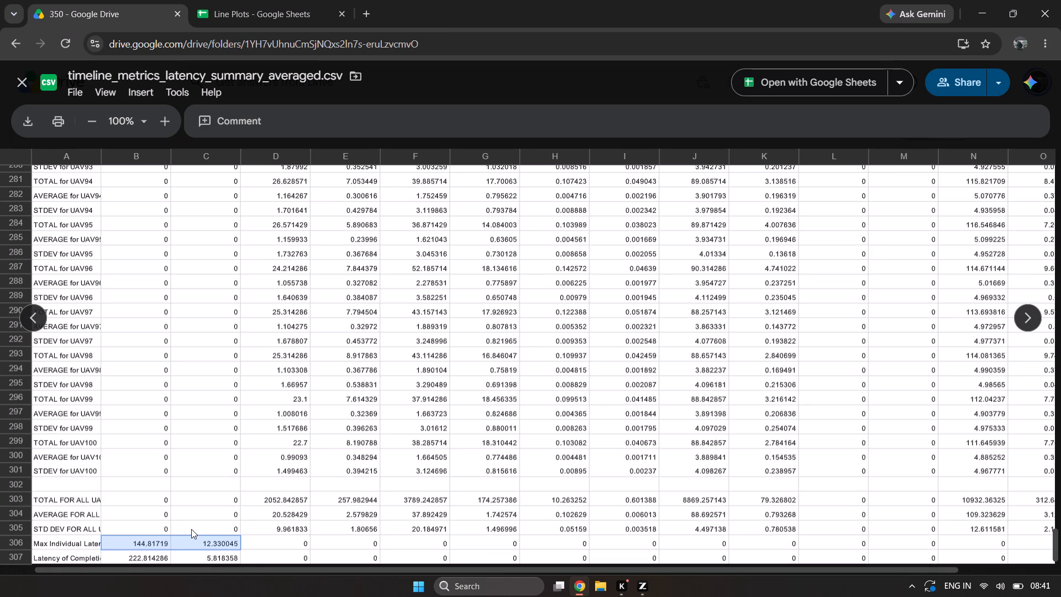
pyautogui.hotkey('ctrl', 'c')
pyautogui.click(240, 0)
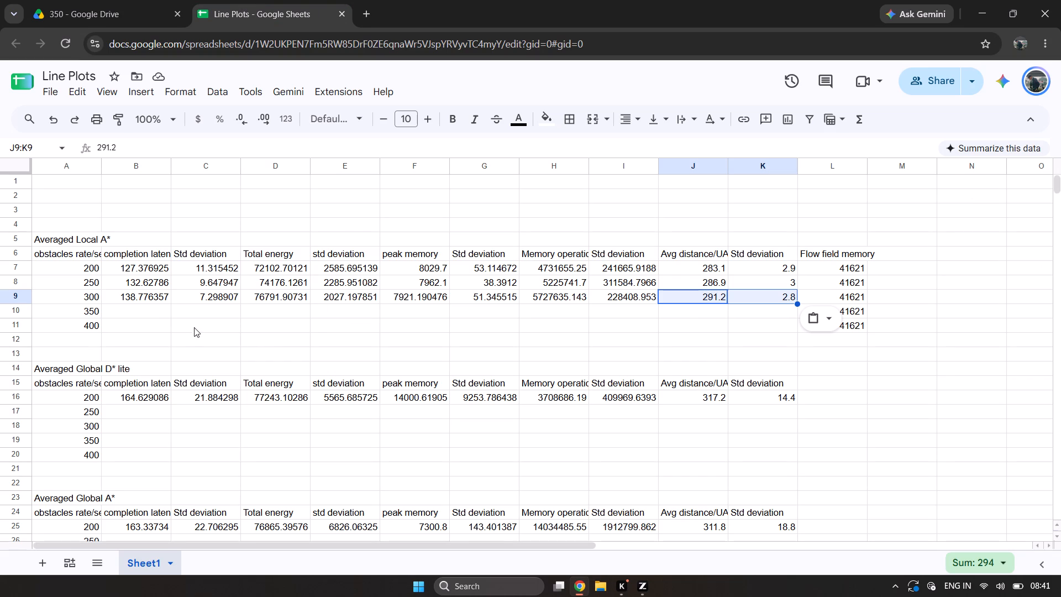
pyautogui.click(159, 313)
pyautogui.hotkey('ctrl', 'v')
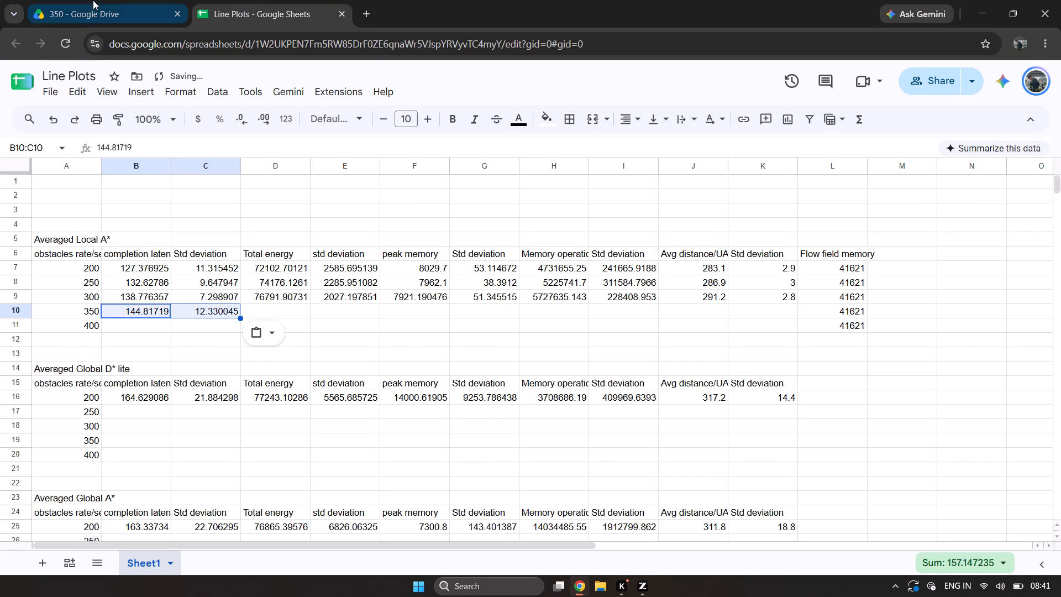
pyautogui.click(93, 0)
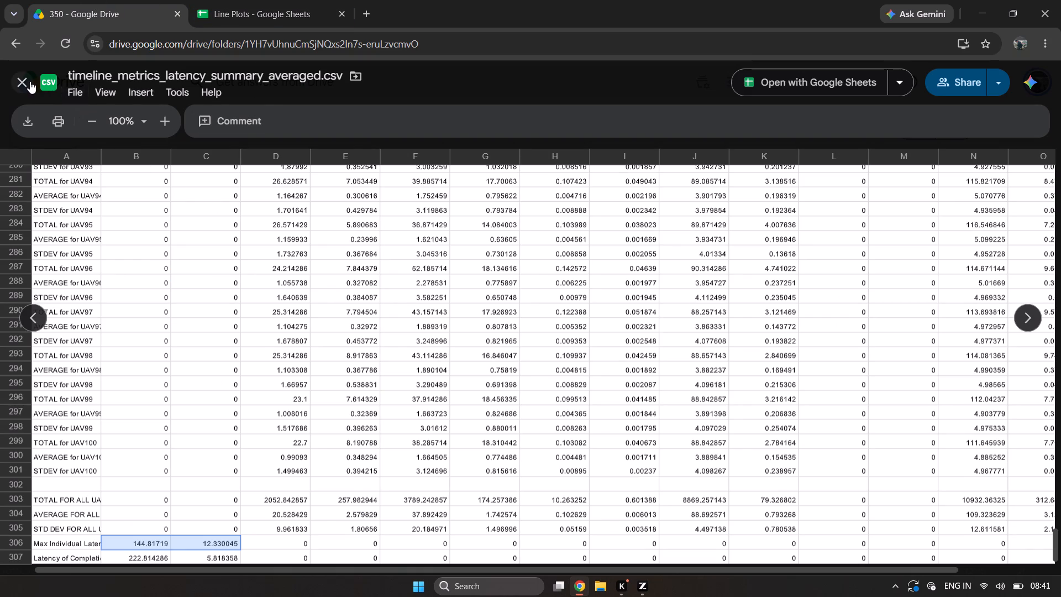
pyautogui.click(28, 81)
# Copy the all-UAV total energy and deviation (L303:M303) from timeline_metrics_energy_summary_averaged.csv into D10:E10 of Line Plots, then close the preview.
pyautogui.doubleClick(313, 411)
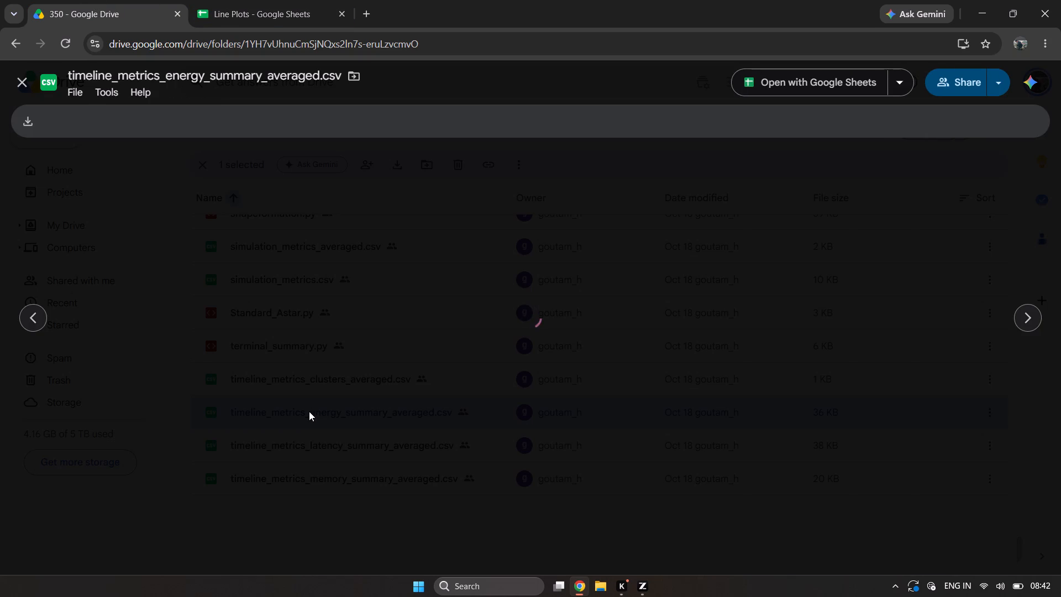
pyautogui.scroll(-18, 495, 341)
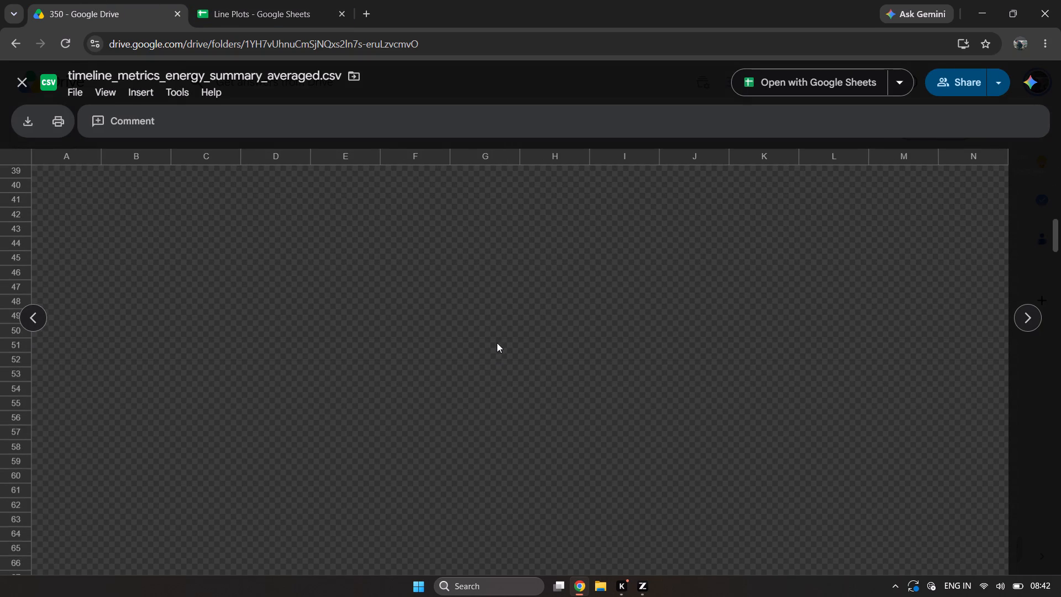
pyautogui.scroll(-10, 501, 339)
pyautogui.scroll(-16, 501, 339)
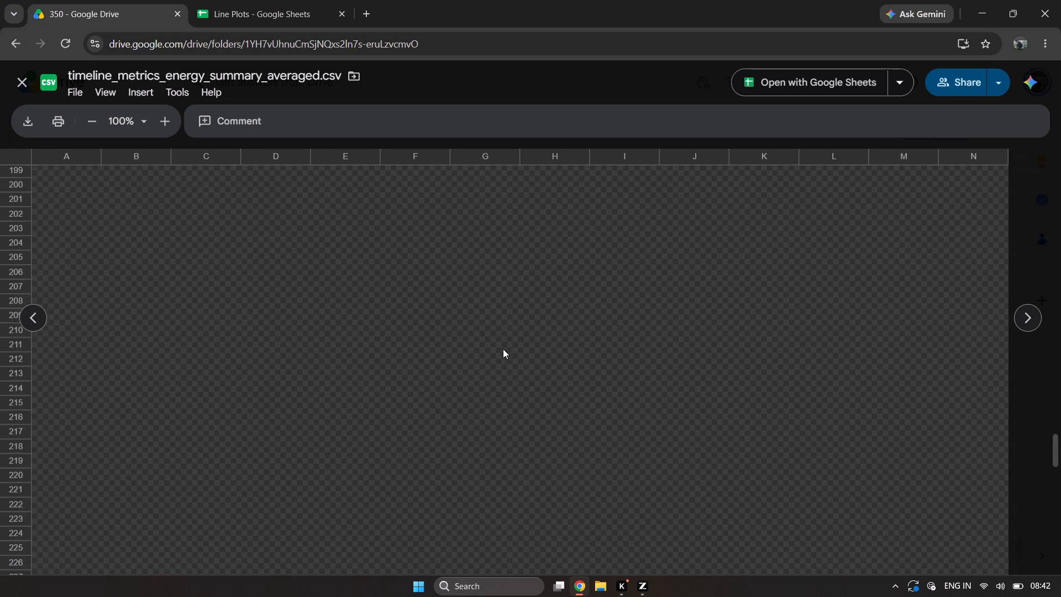
pyautogui.scroll(-17, 513, 339)
pyautogui.scroll(-6, 524, 341)
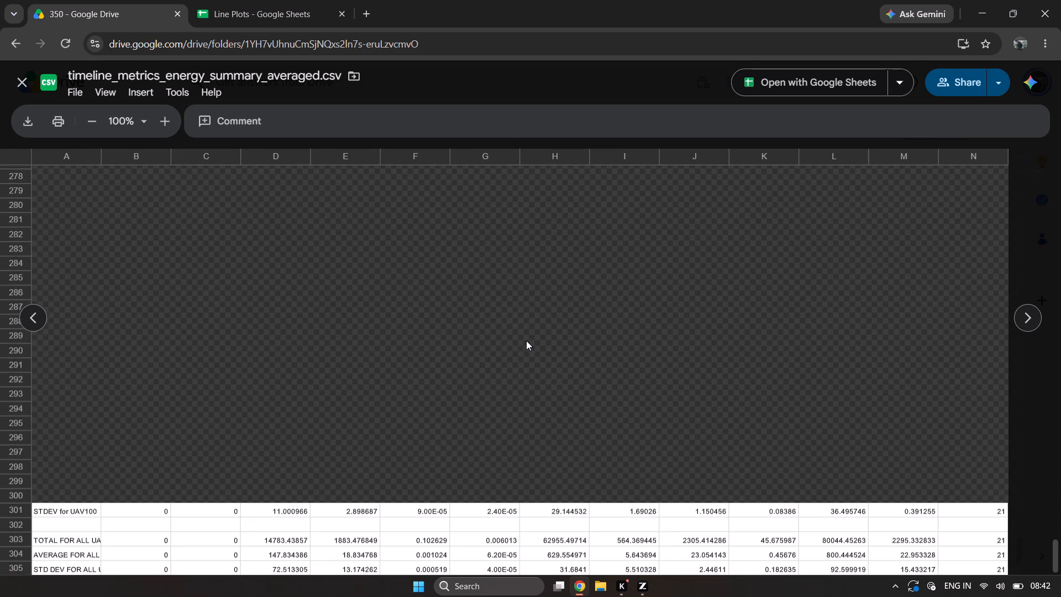
pyautogui.scroll(-1, 526, 341)
pyautogui.moveTo(852, 544); pyautogui.dragTo(880, 538)
pyautogui.hotkey('ctrl', 'c')
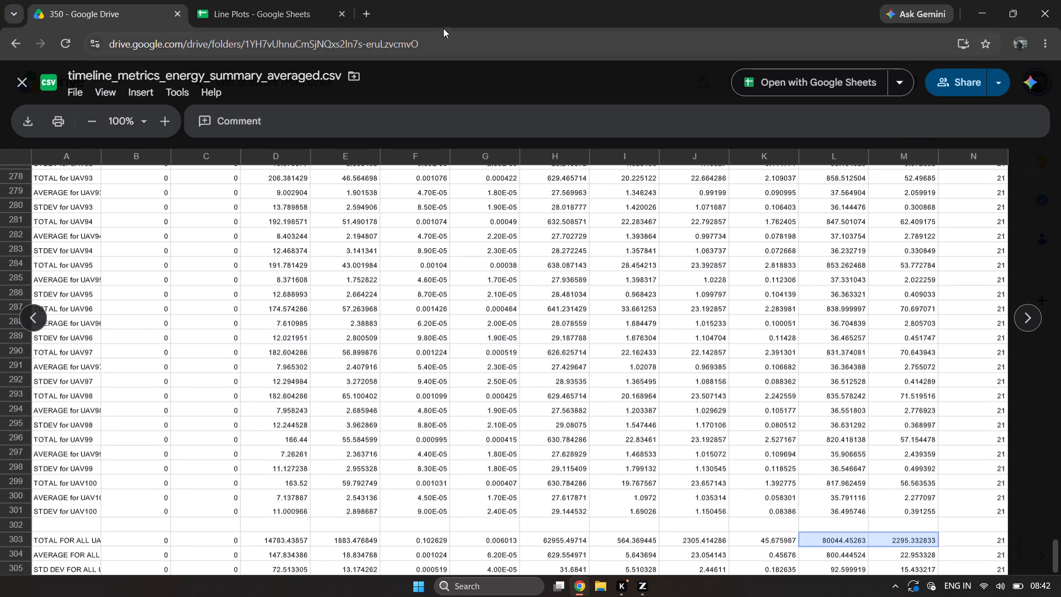
pyautogui.click(298, 0)
pyautogui.click(285, 311)
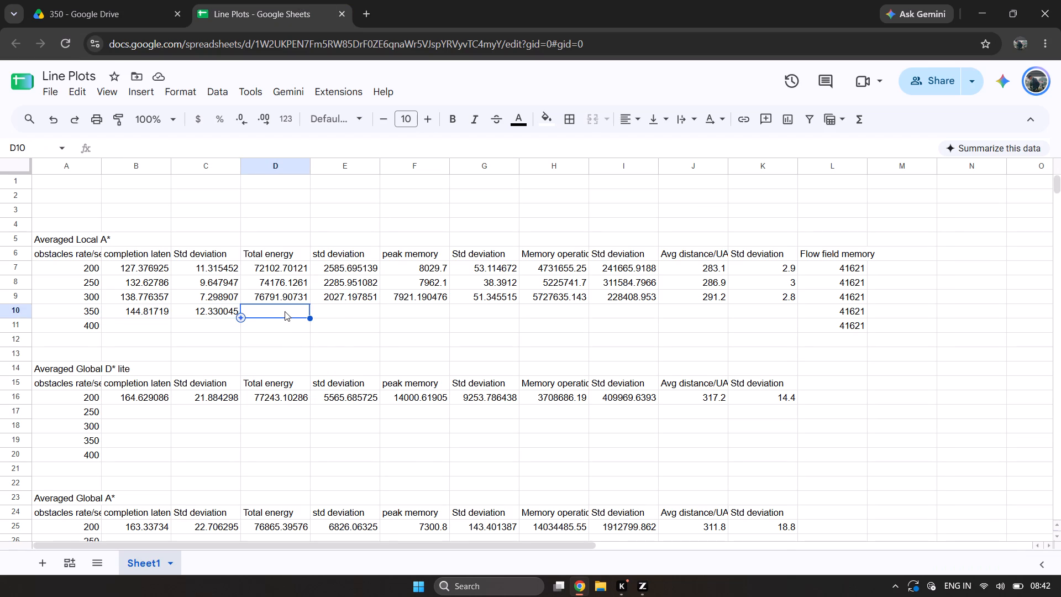
pyautogui.hotkey('ctrl', 'v')
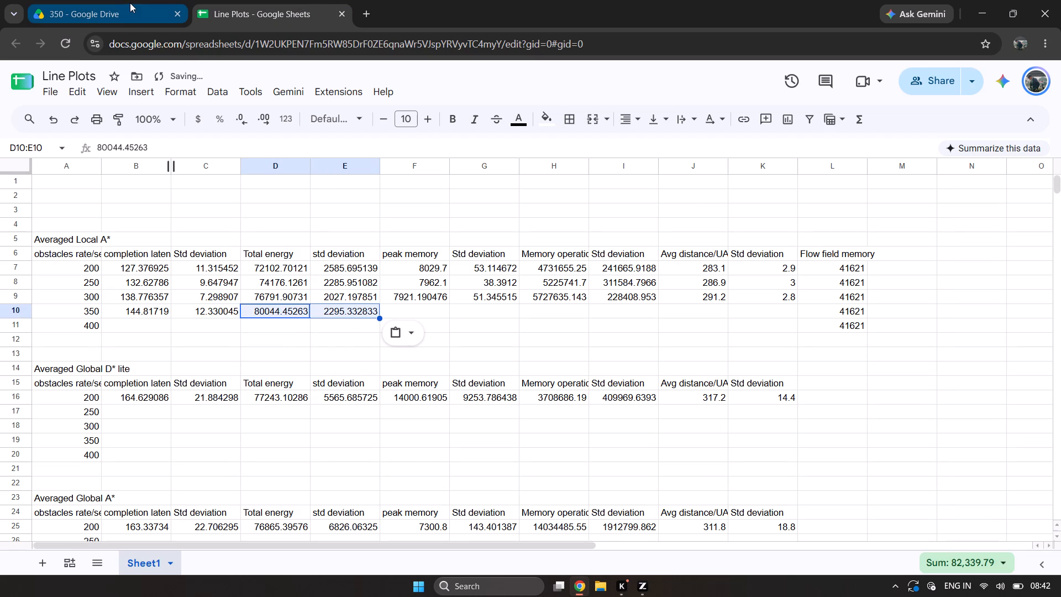
pyautogui.click(126, 4)
pyautogui.click(15, 78)
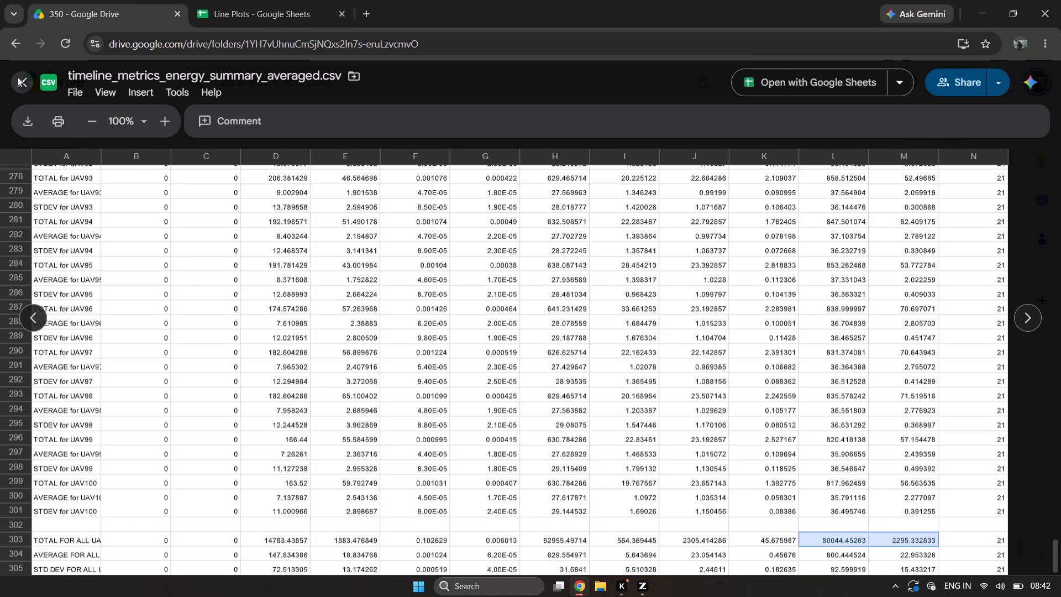
# Copy the all-UAV memory operations total and deviation (B303:C303) from timeline_metrics_memory_summary_averaged.csv into H10:I10 of Line Plots.
pyautogui.doubleClick(348, 471)
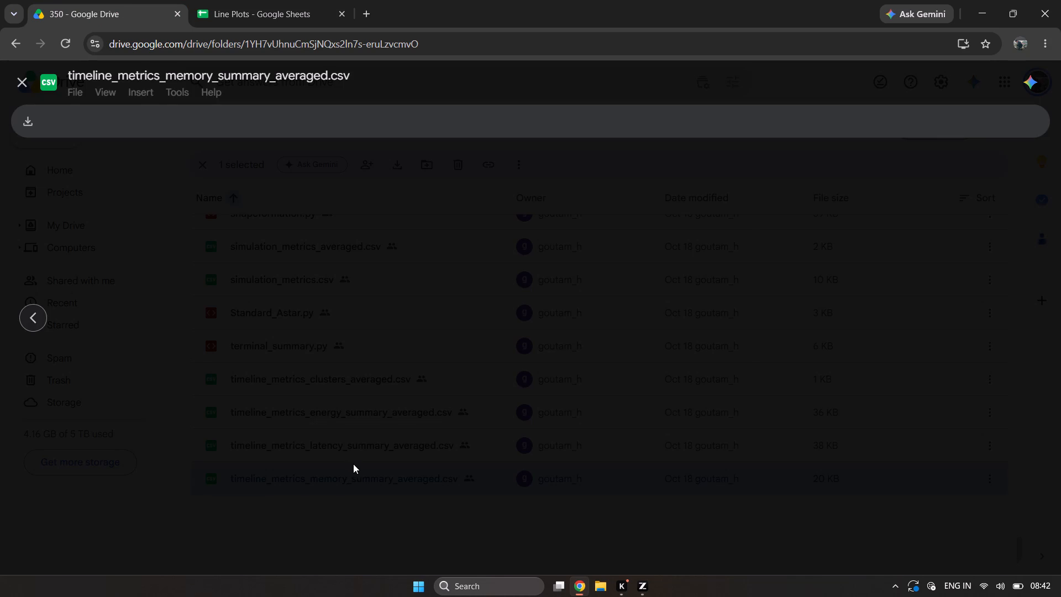
pyautogui.scroll(-2, 397, 368)
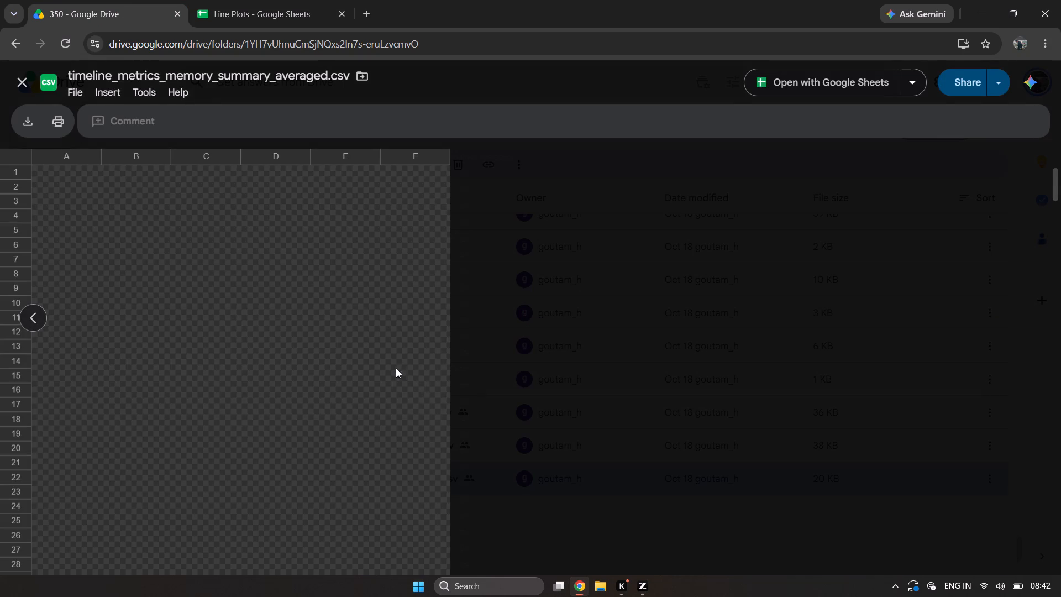
pyautogui.scroll(-13, 396, 368)
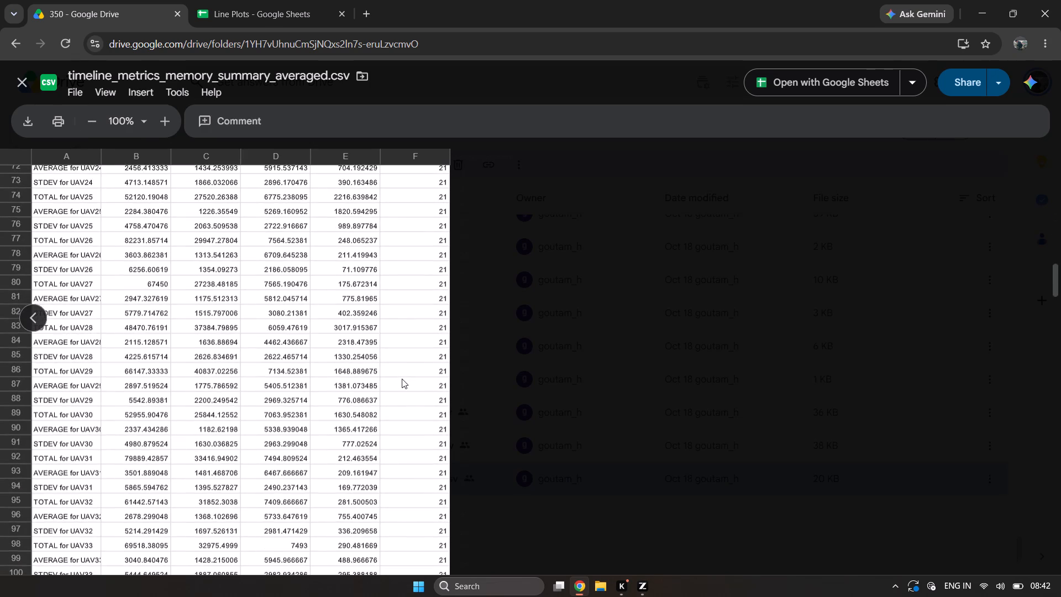
pyautogui.scroll(-17, 402, 379)
pyautogui.scroll(-8, 411, 369)
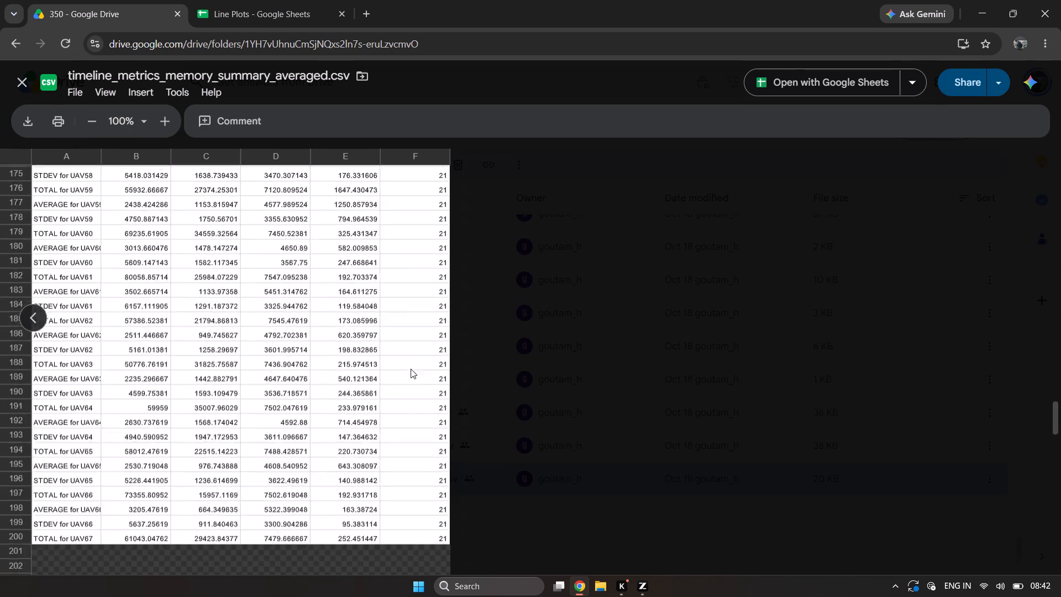
pyautogui.scroll(-12, 415, 365)
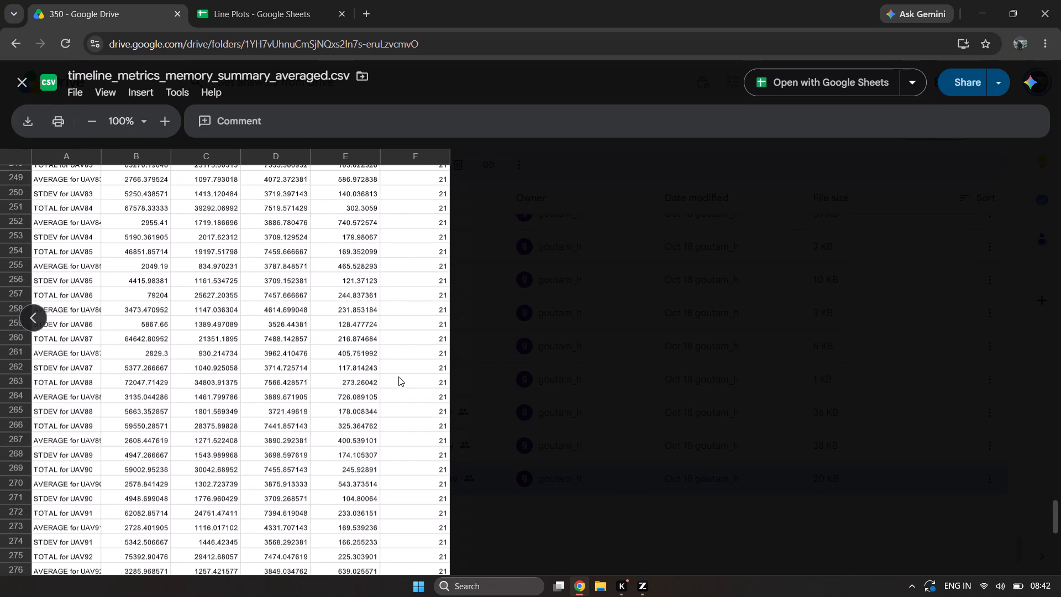
pyautogui.scroll(-16, 398, 376)
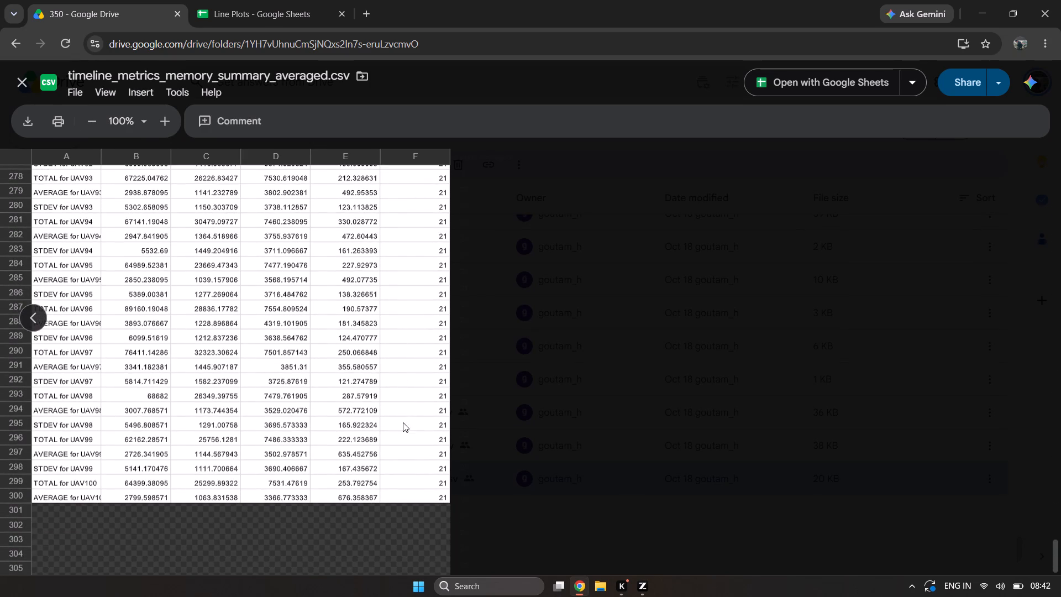
pyautogui.moveTo(153, 537); pyautogui.dragTo(226, 542)
pyautogui.hotkey('ctrl', 'c')
pyautogui.click(280, 0)
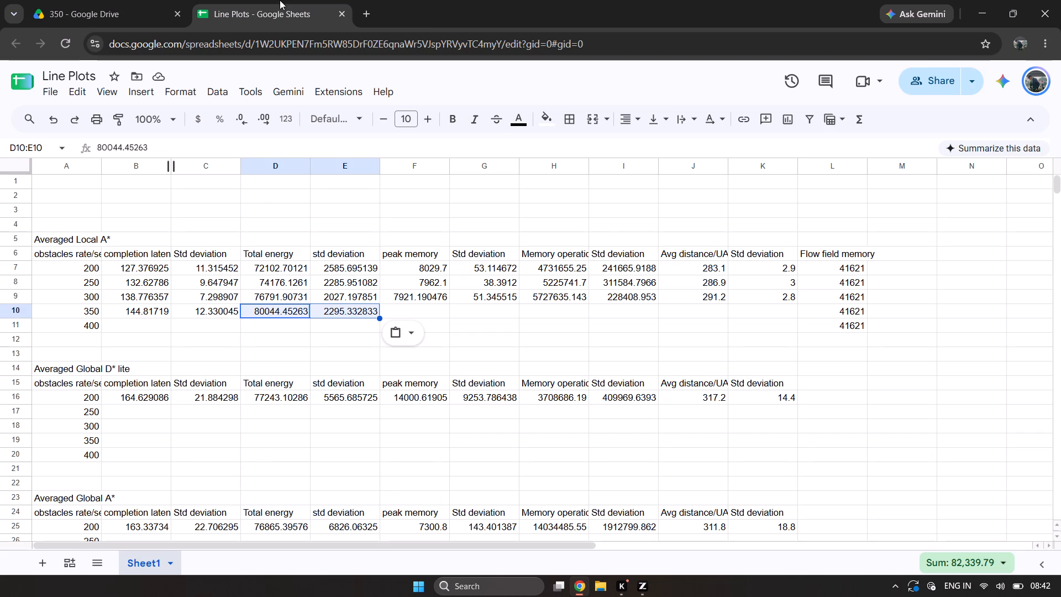
pyautogui.click(560, 307)
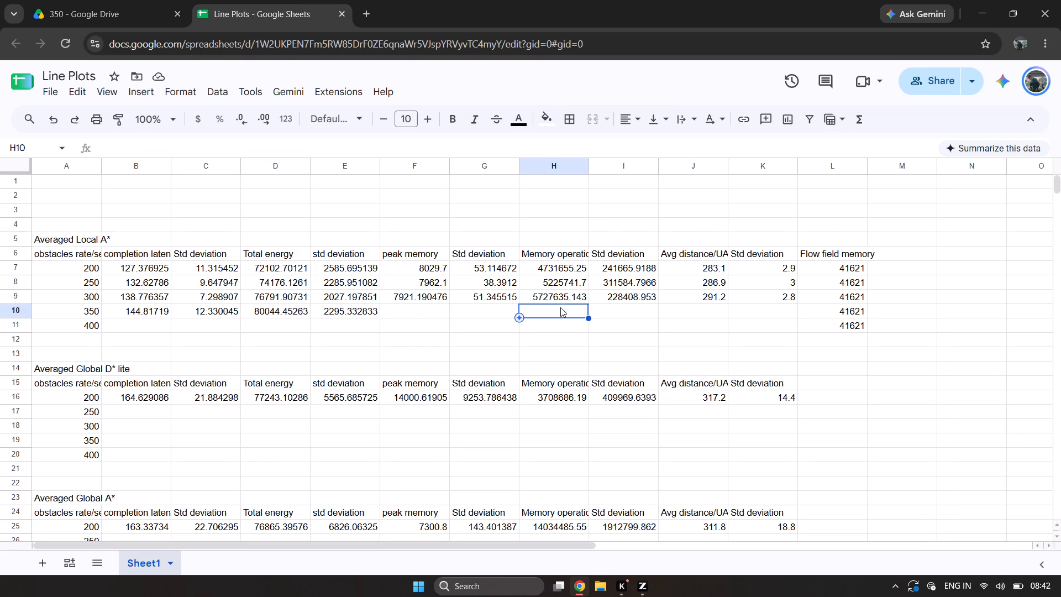
pyautogui.hotkey('ctrl', 'v')
# Copy the all-UAV peak memory and deviation (D303:E303) from the memory summary into F10:G10 of Line Plots, then close the preview.
pyautogui.click(67, 0)
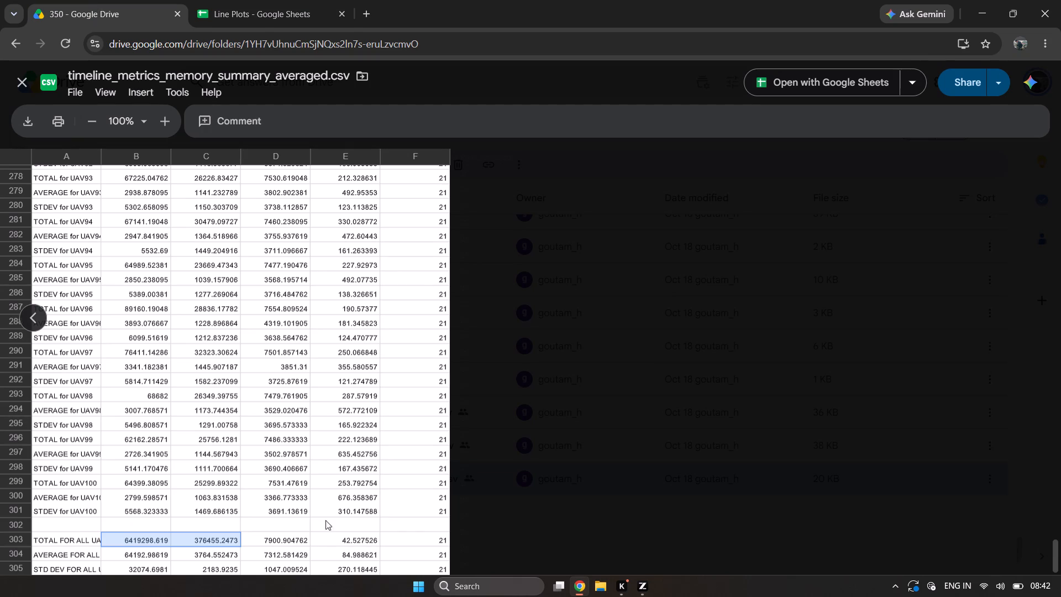
pyautogui.moveTo(286, 540); pyautogui.dragTo(337, 531)
pyautogui.click(344, 543)
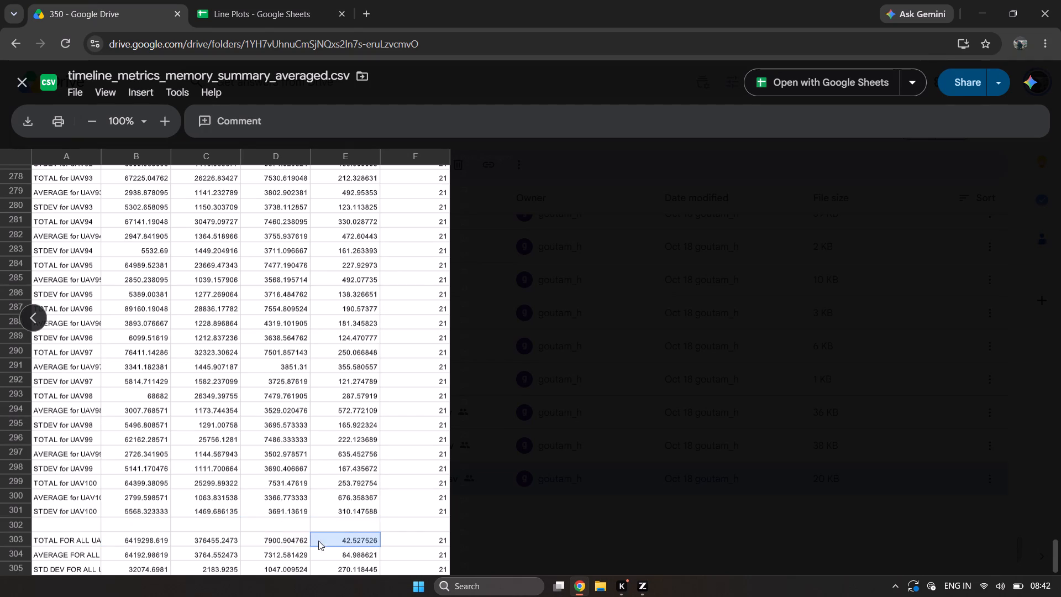
pyautogui.moveTo(294, 538); pyautogui.dragTo(362, 535)
pyautogui.hotkey('ctrl', 'c')
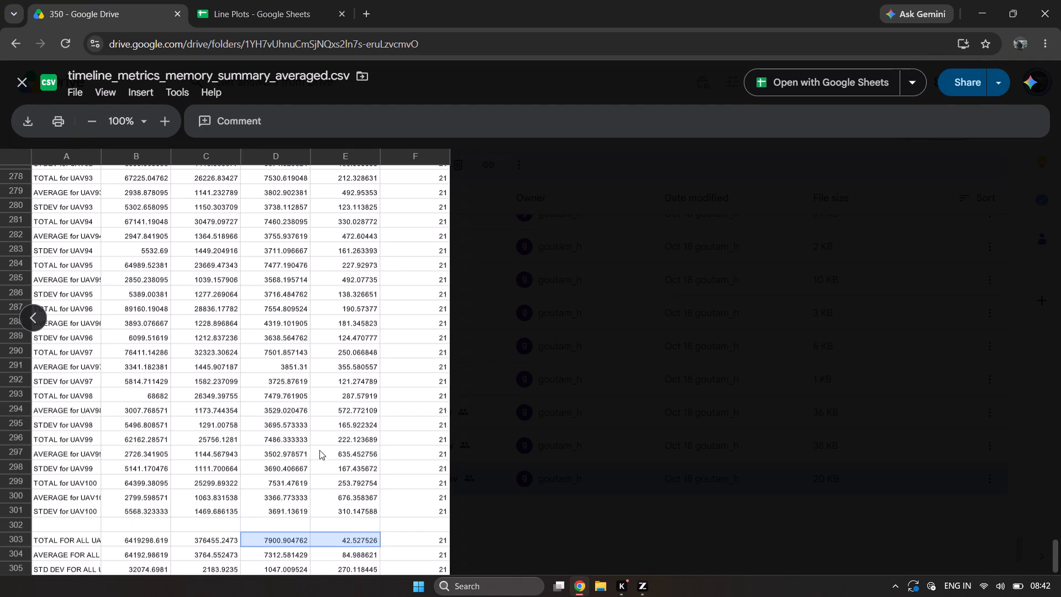
pyautogui.click(267, 21)
pyautogui.click(438, 307)
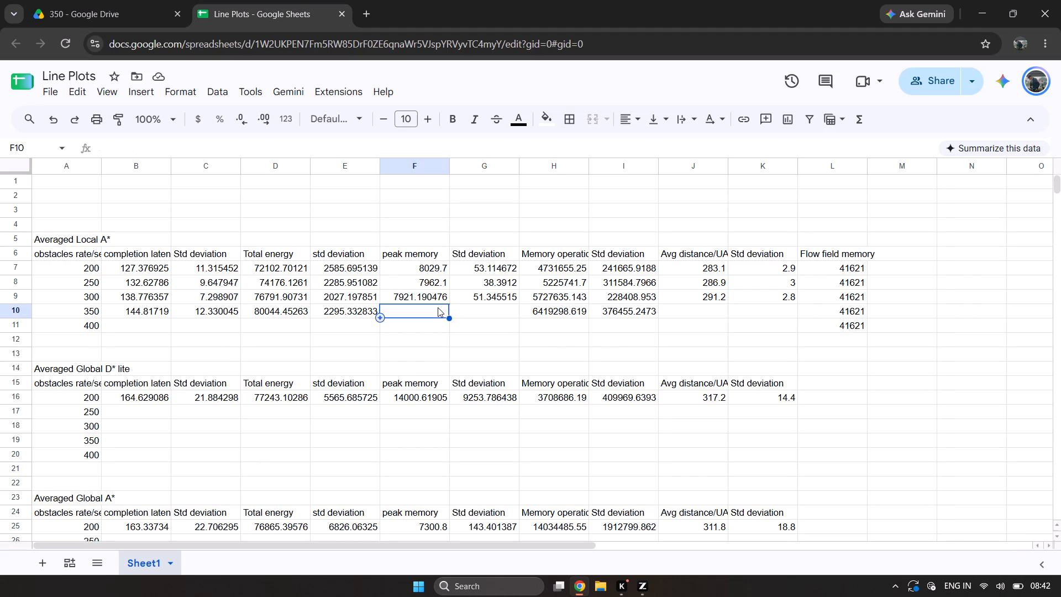
pyautogui.hotkey('ctrl', 'v')
pyautogui.click(100, 0)
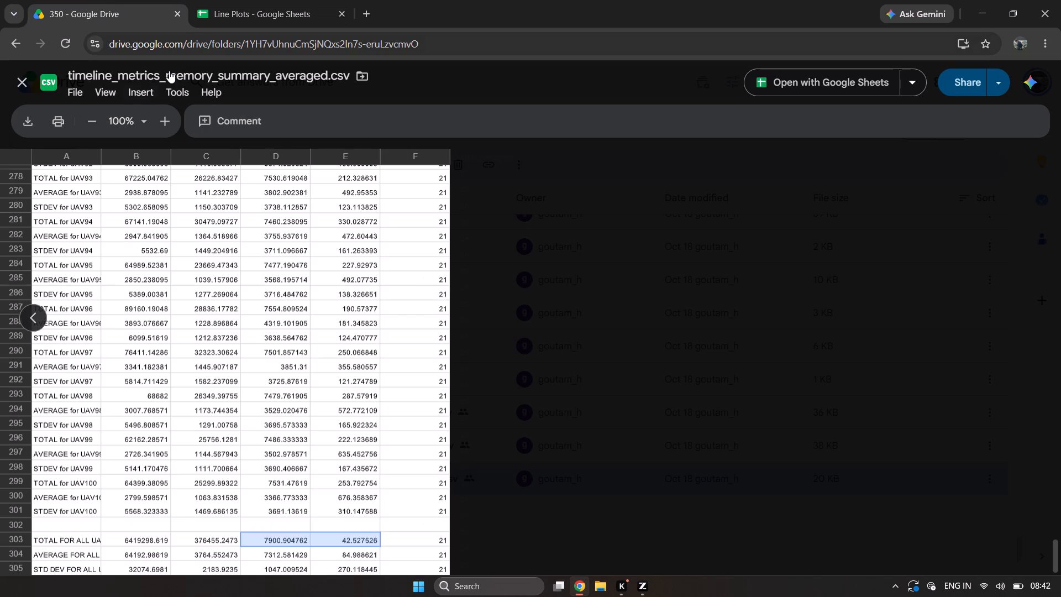
pyautogui.click(34, 82)
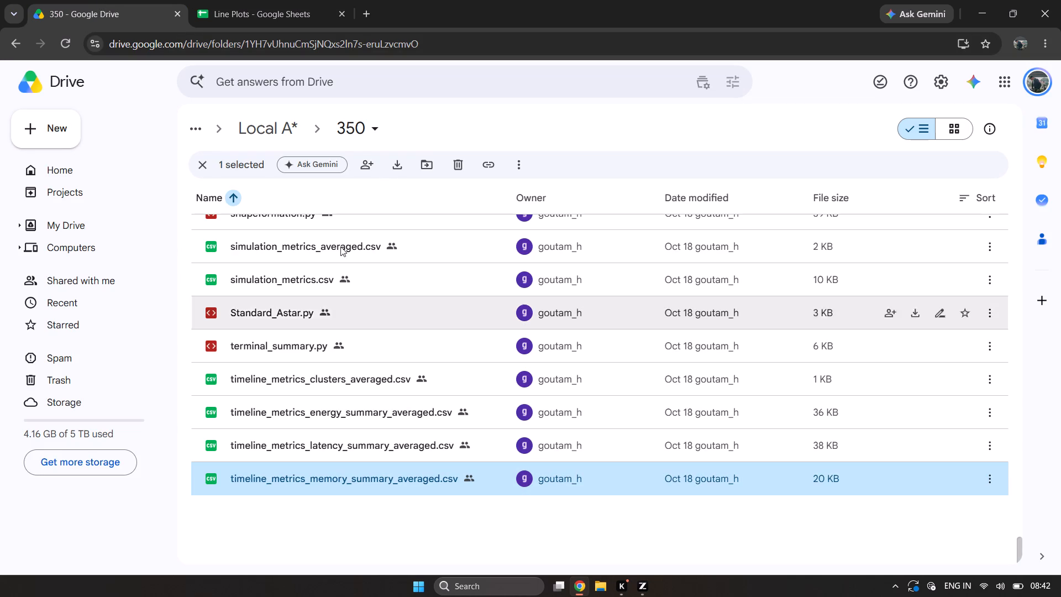
# Copy the average distance per UAV and deviation (AX2:AY2) from Local A* 350's simulation_metrics_averaged.csv into J10:K10 of Line Plots, then close the preview.
pyautogui.doubleClick(332, 239)
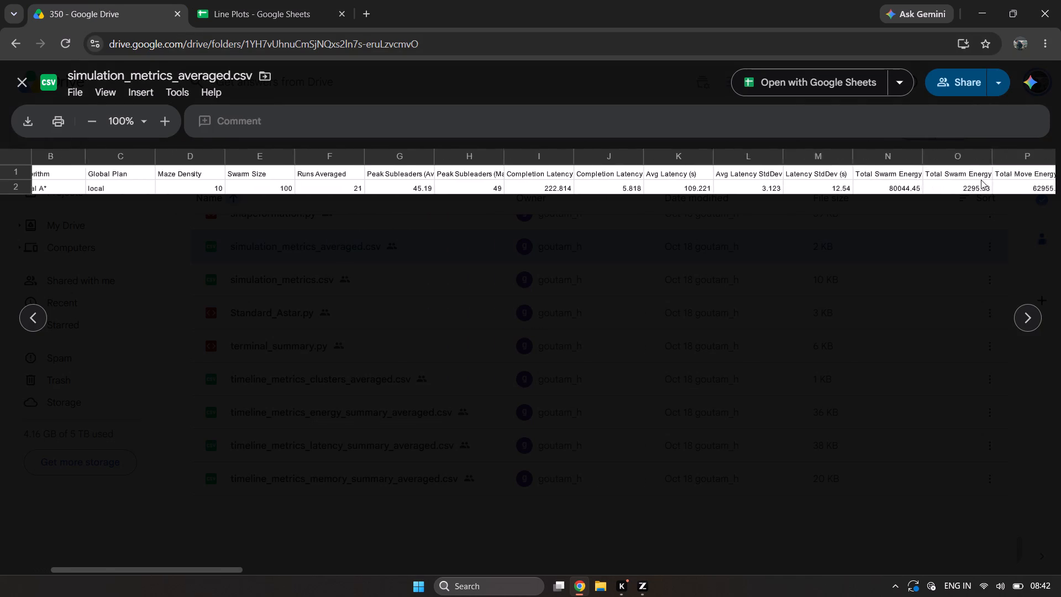
pyautogui.hscroll(-6, 981, 180)
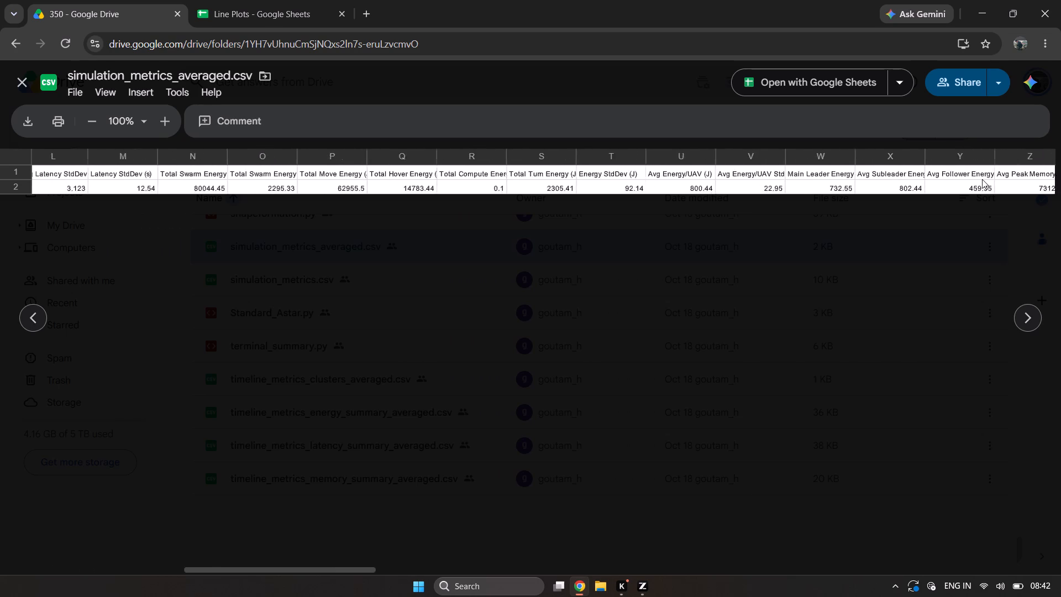
pyautogui.hscroll(-6, 982, 179)
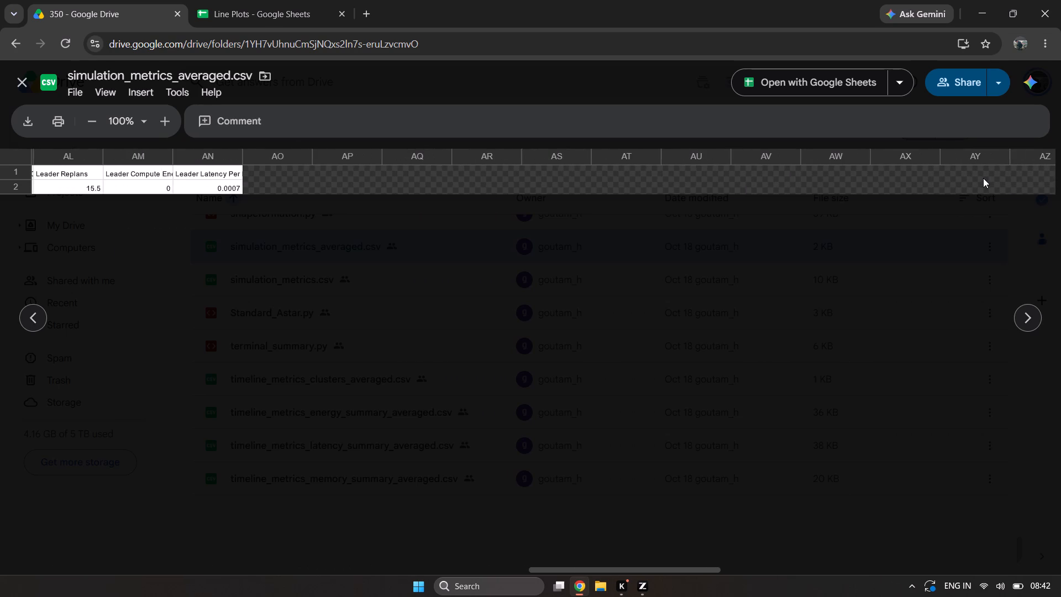
pyautogui.hscroll(-2, 983, 178)
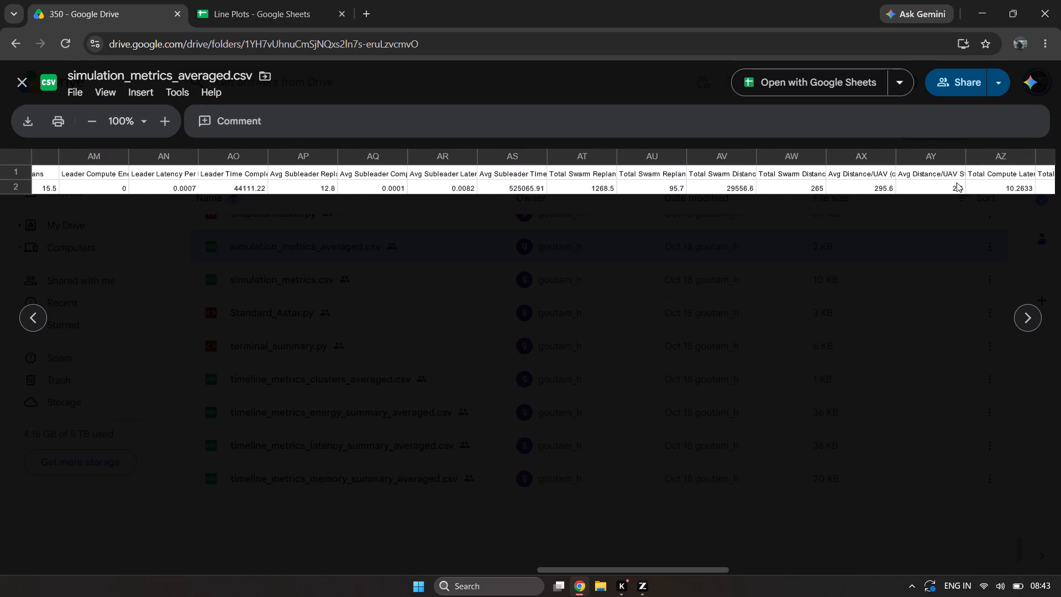
pyautogui.moveTo(878, 188); pyautogui.dragTo(929, 191)
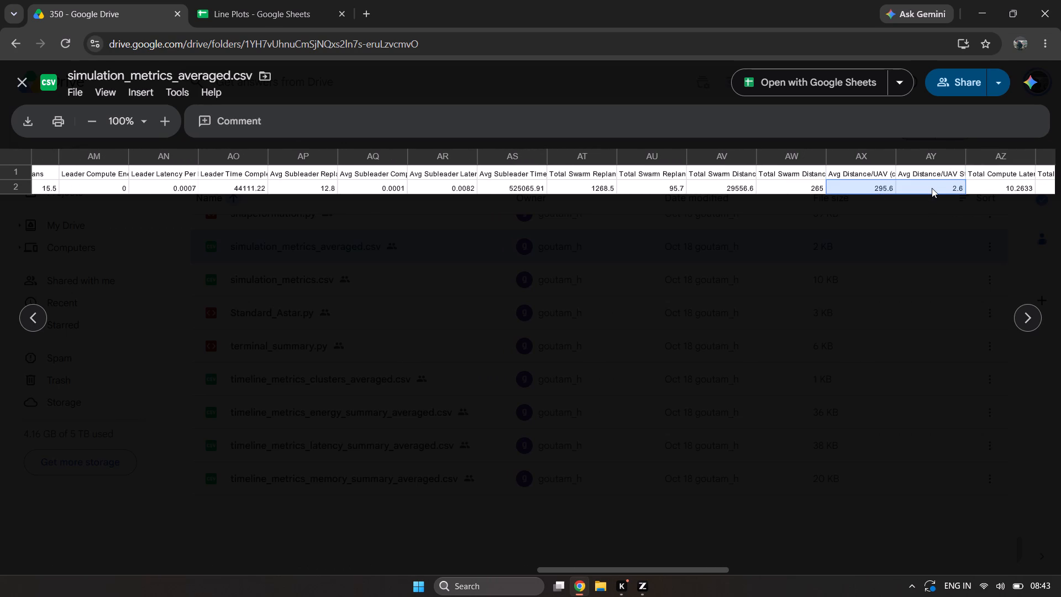
pyautogui.hotkey('ctrl', 'c')
pyautogui.click(274, 0)
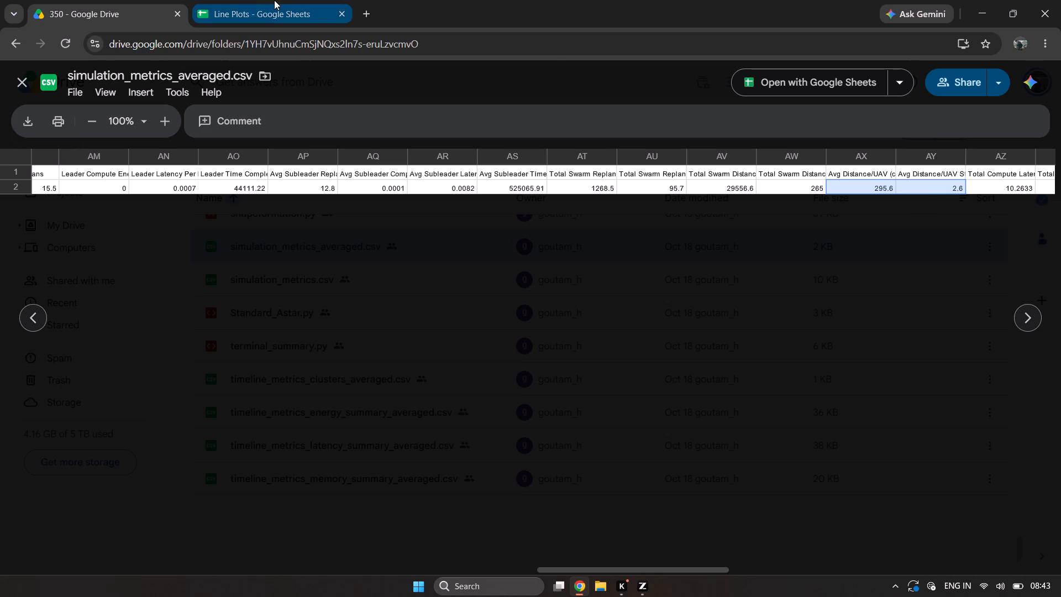
pyautogui.click(722, 309)
pyautogui.hotkey('ctrl', 'v')
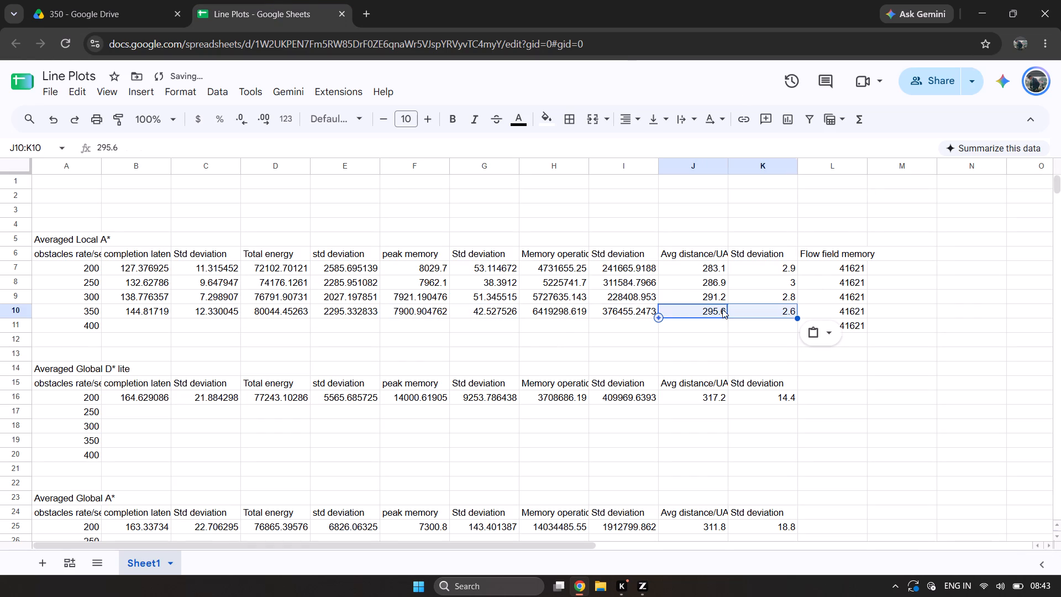
pyautogui.click(140, 2)
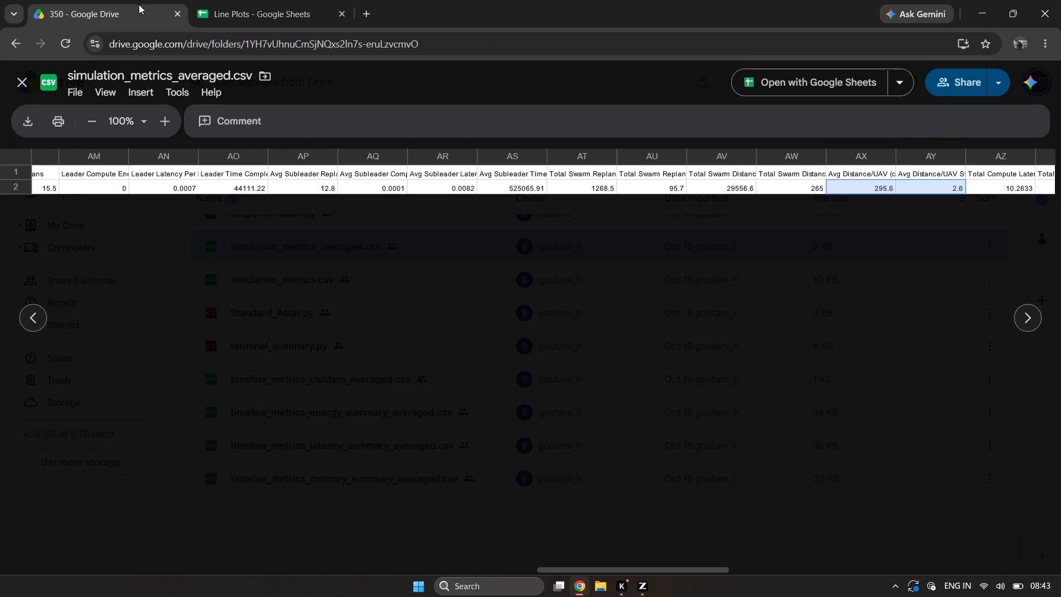
pyautogui.click(12, 88)
# Go back to the Local A* folder and open its 400 subfolder.
pyautogui.click(6, 49)
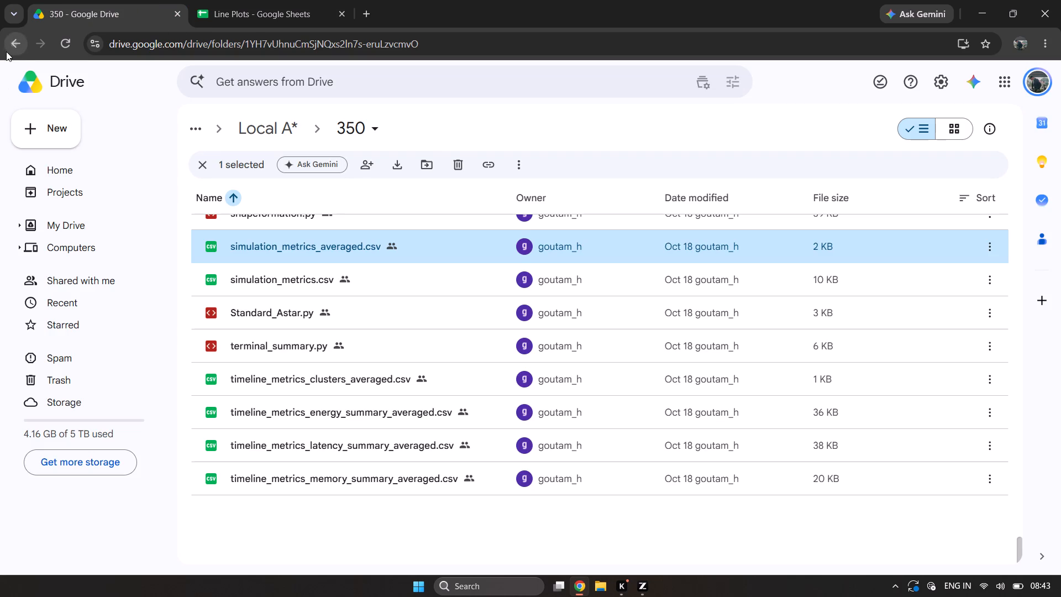
pyautogui.doubleClick(316, 323)
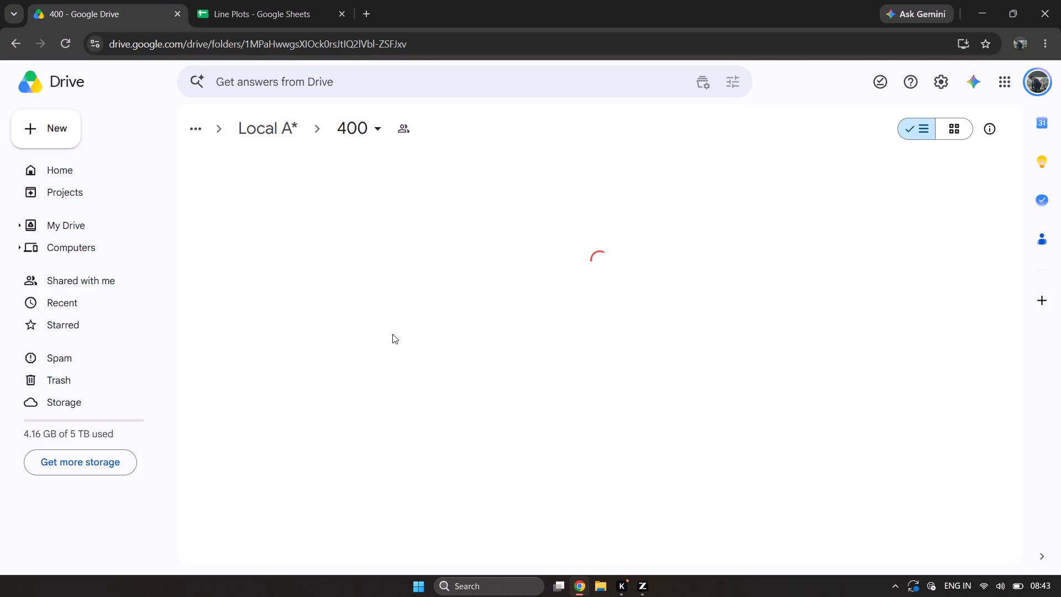
# Find and open timeline_metrics_latency_summary_averaged.csv in the Local A* 400 folder.
pyautogui.scroll(-10, 417, 326)
pyautogui.scroll(-11, 960, 311)
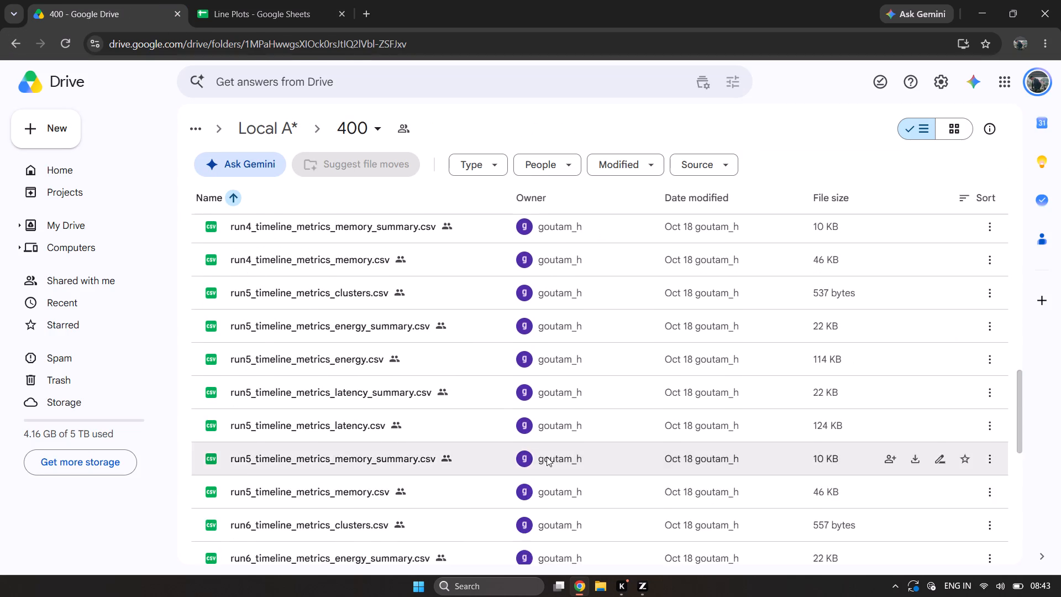
pyautogui.scroll(-15, 547, 457)
pyautogui.scroll(-14, 579, 457)
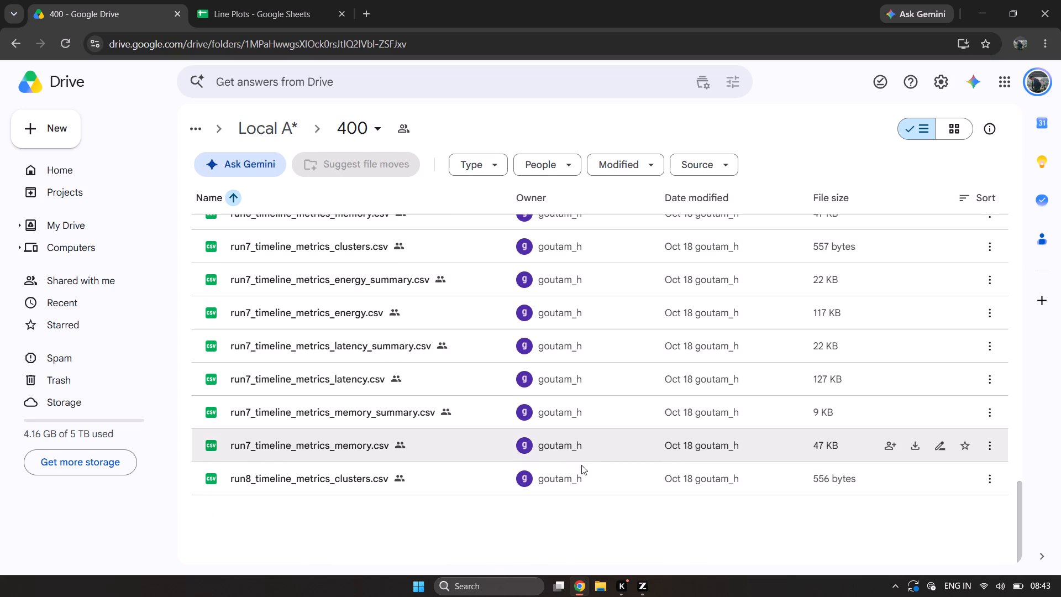
pyautogui.scroll(-20, 582, 465)
pyautogui.scroll(-8, 521, 491)
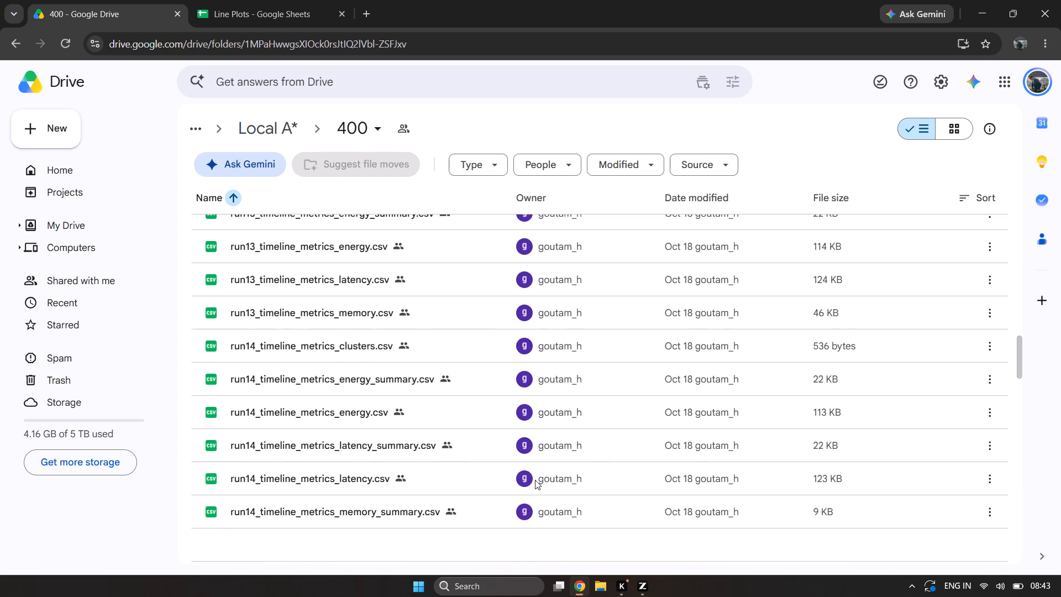
pyautogui.scroll(-6, 554, 466)
pyautogui.scroll(-7, 635, 377)
pyautogui.scroll(-6, 481, 454)
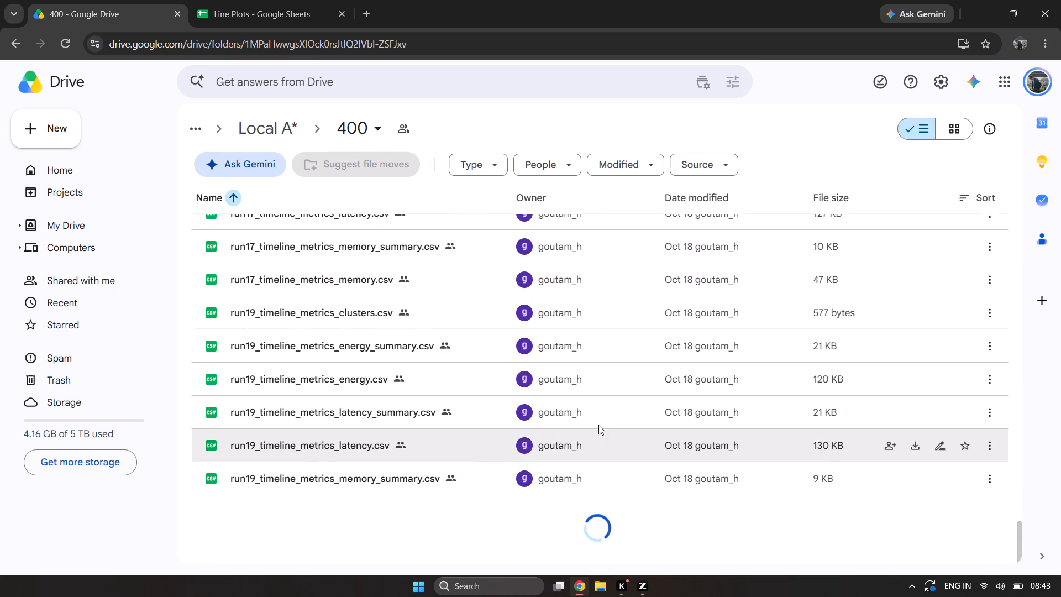
pyautogui.scroll(-8, 612, 427)
pyautogui.scroll(-5, 605, 477)
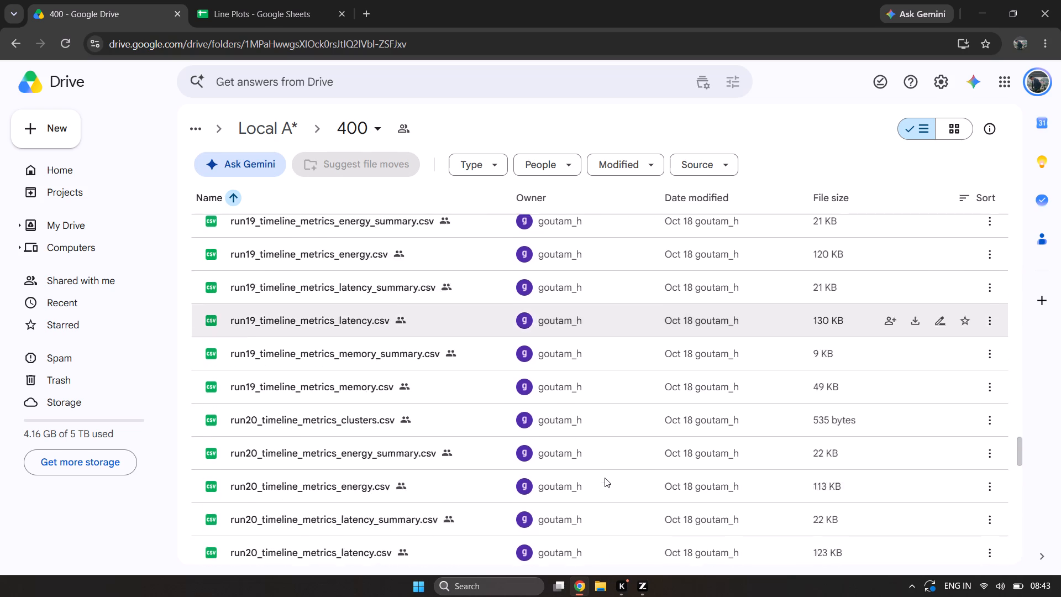
pyautogui.scroll(-17, 605, 478)
pyautogui.scroll(-7, 625, 473)
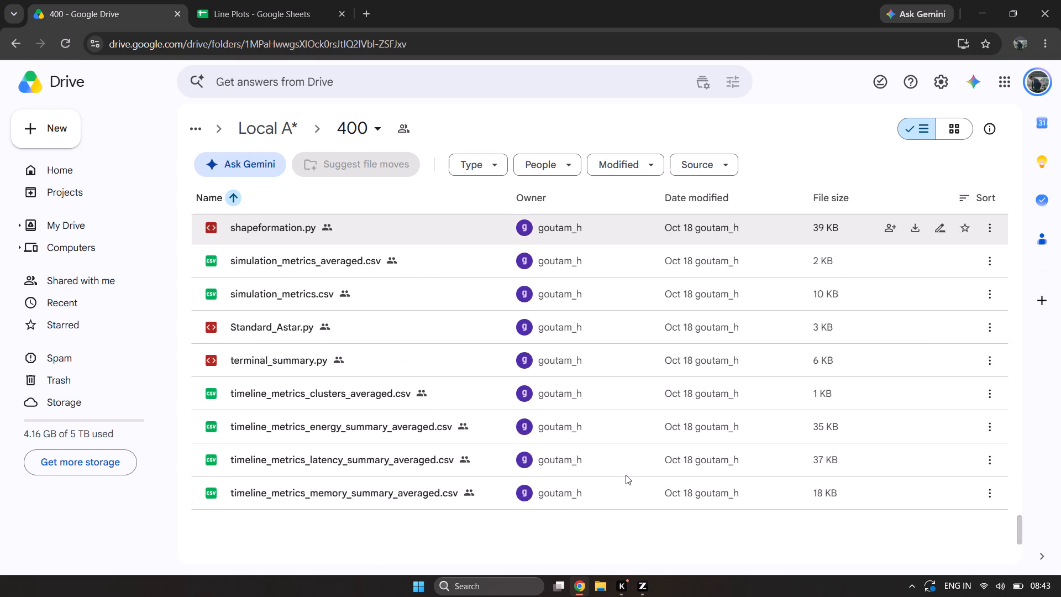
pyautogui.doubleClick(343, 452)
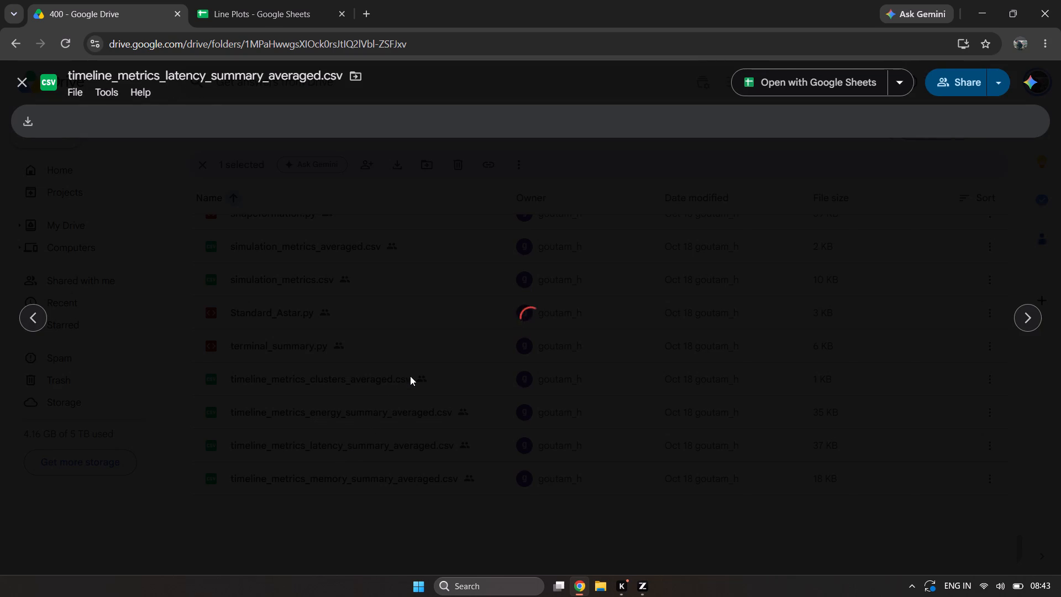
# Copy the max individual latency and deviation (B306:C306) from the latency summary into B11:C11 of Line Plots, then close the preview.
pyautogui.scroll(-15, 412, 374)
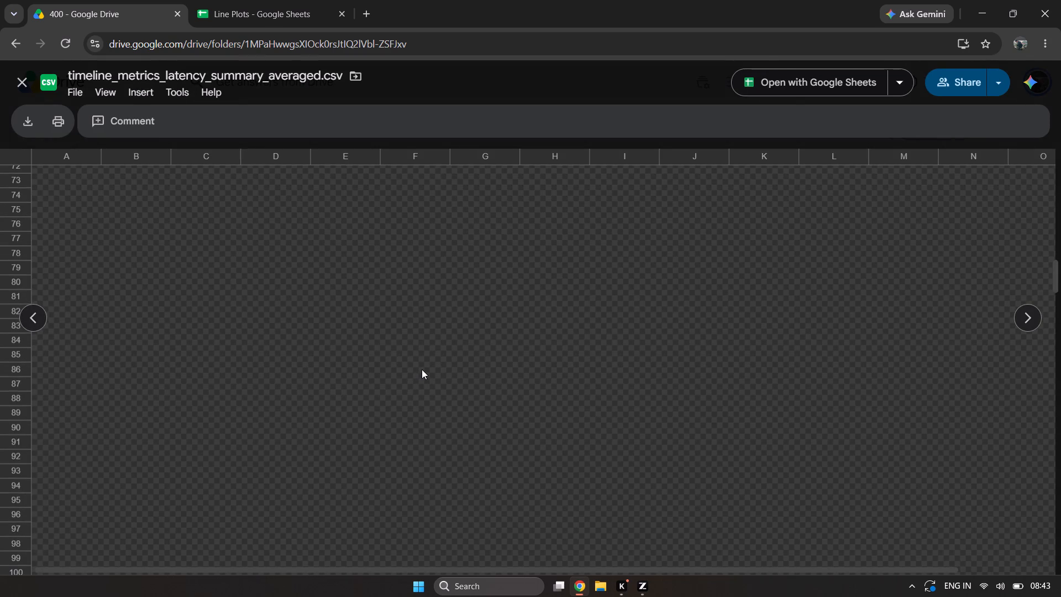
pyautogui.scroll(-16, 422, 369)
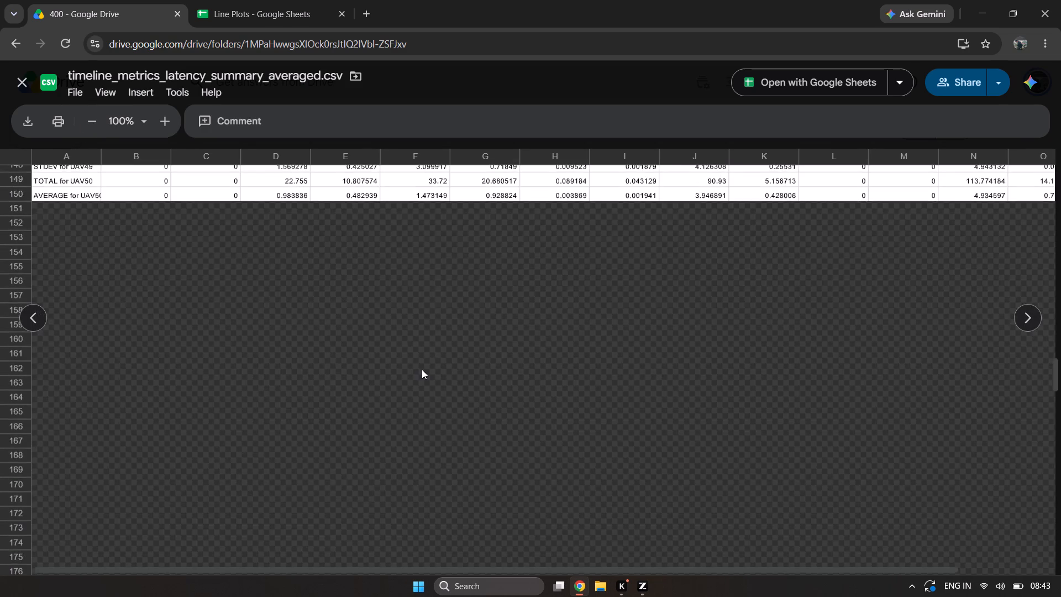
pyautogui.scroll(-16, 422, 369)
pyautogui.scroll(-18, 422, 369)
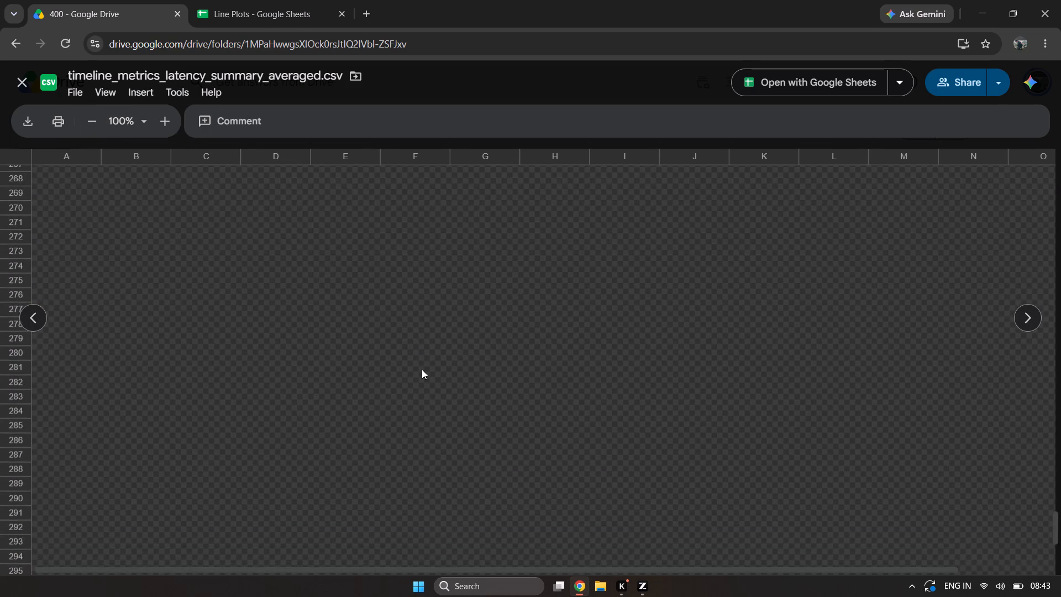
pyautogui.scroll(-7, 422, 369)
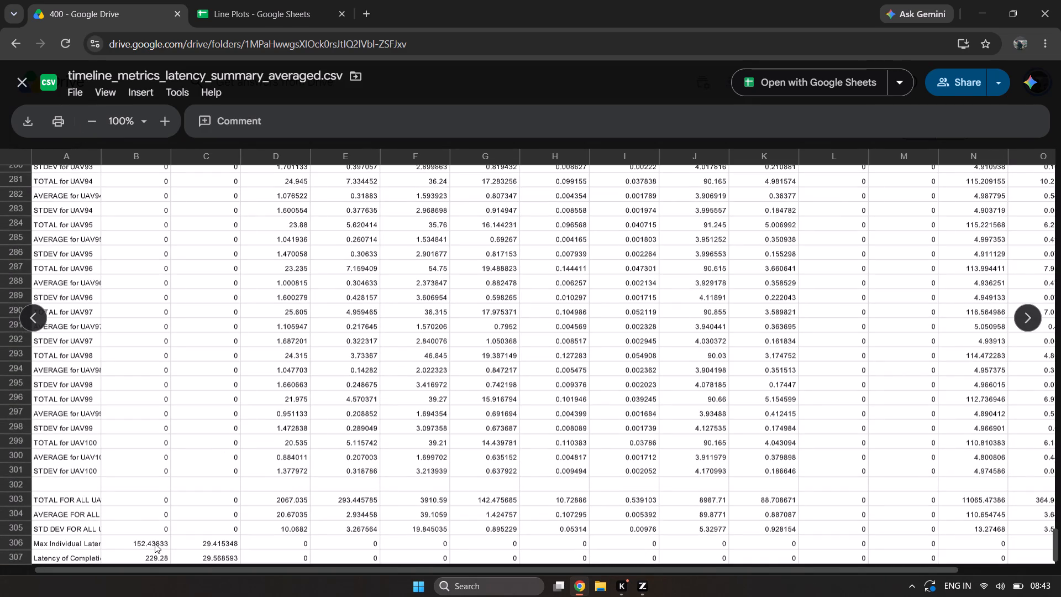
pyautogui.moveTo(155, 543); pyautogui.dragTo(198, 543)
pyautogui.hotkey('ctrl', 'c')
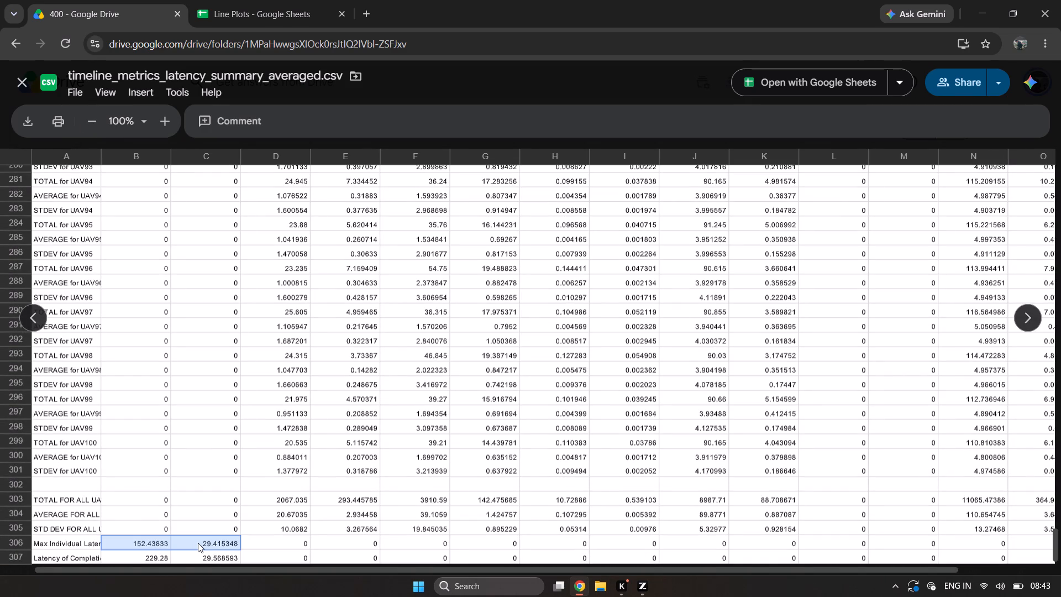
pyautogui.click(317, 2)
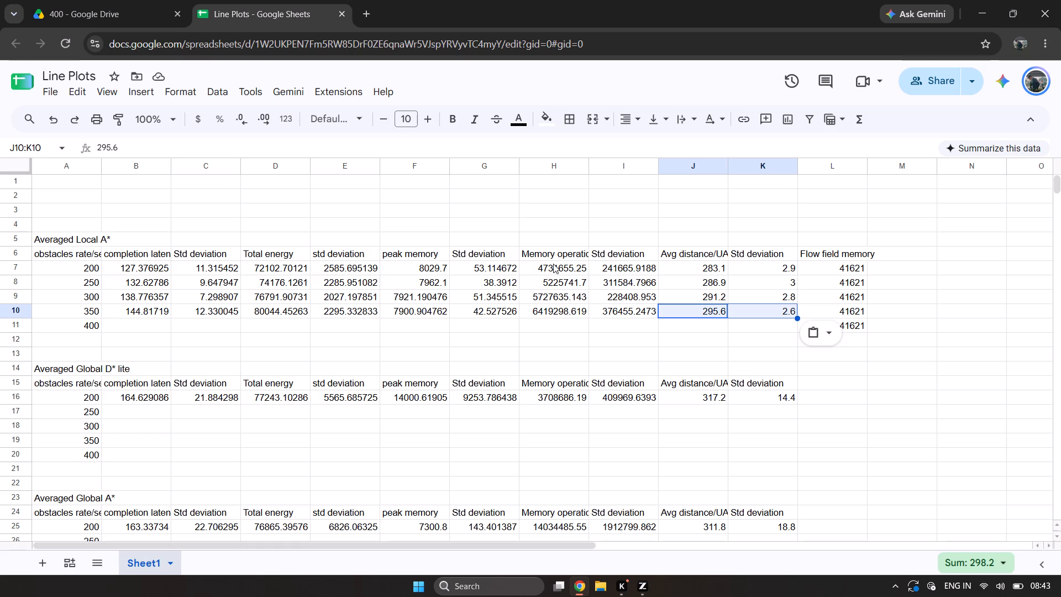
pyautogui.click(44, 0)
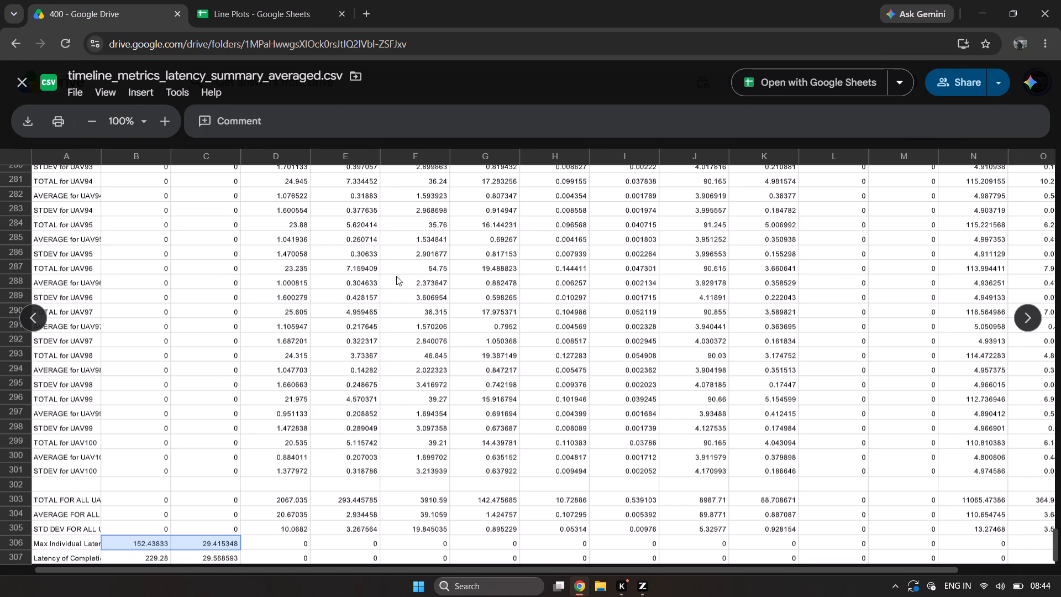
pyautogui.hotkey('ctrl', 'c')
pyautogui.click(265, 0)
pyautogui.click(158, 323)
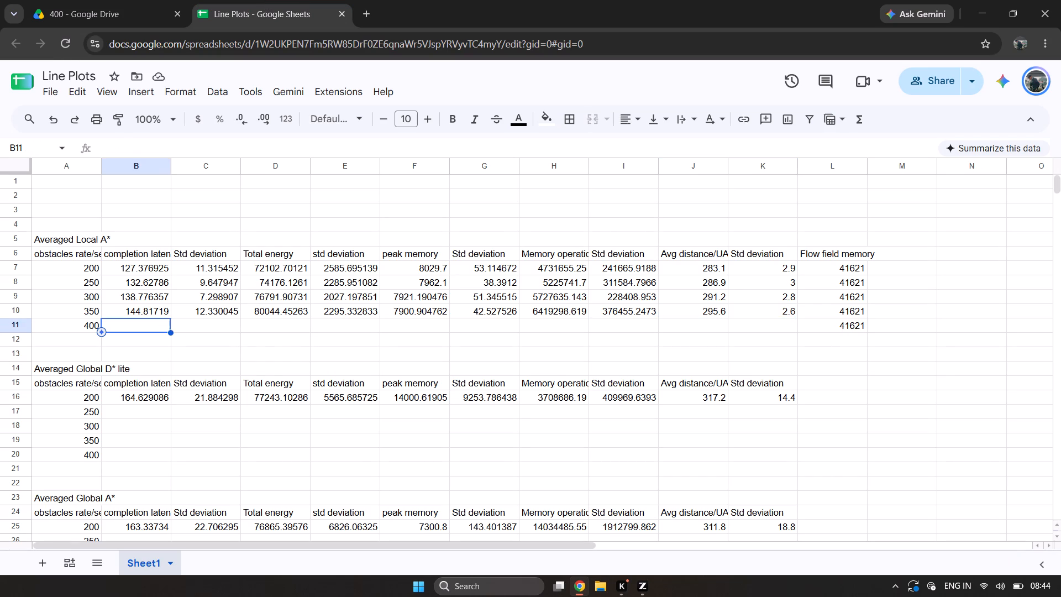
pyautogui.hotkey('ctrl', 'v')
pyautogui.click(154, 0)
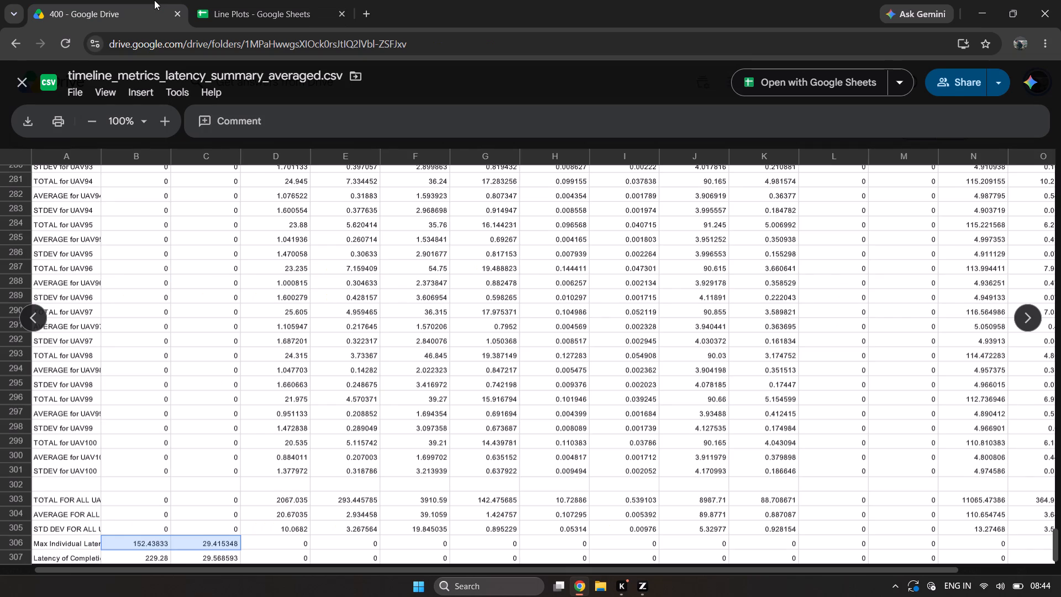
pyautogui.click(265, 12)
pyautogui.click(110, 0)
pyautogui.click(6, 85)
# Copy the all-UAV total energy and deviation (L303:M303) from timeline_metrics_energy_summary_averaged.csv into D11:E11 of Line Plots, then close the preview.
pyautogui.doubleClick(391, 418)
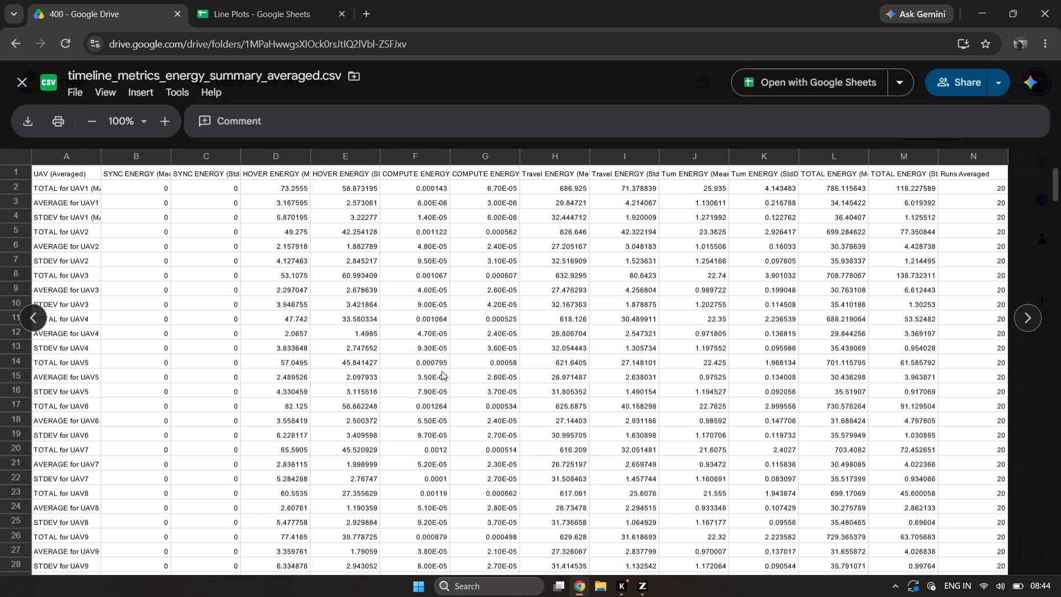
pyautogui.scroll(-18, 602, 372)
pyautogui.scroll(-12, 592, 381)
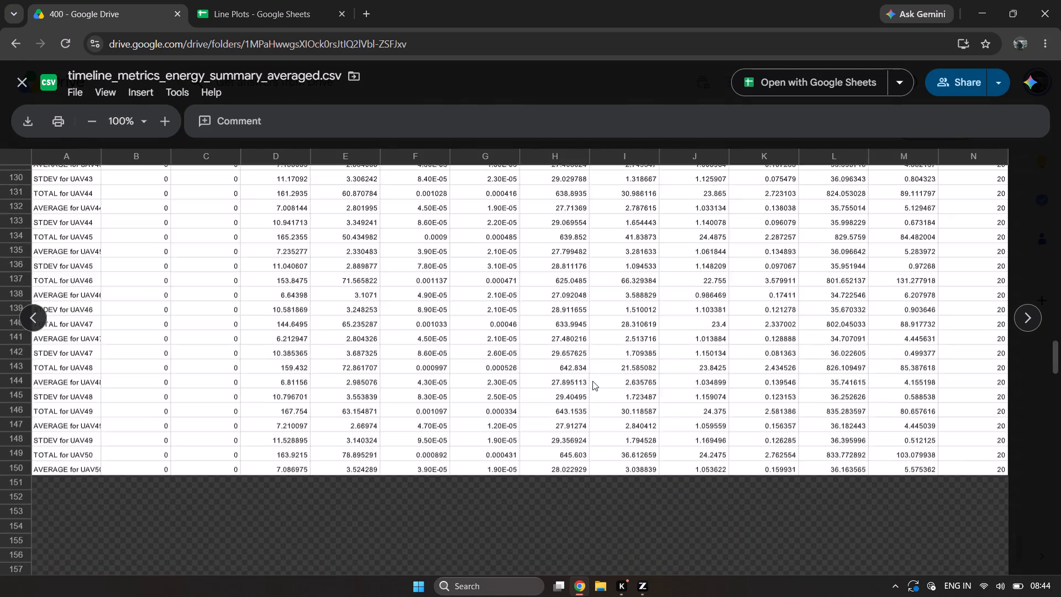
pyautogui.scroll(-5, 592, 381)
pyautogui.scroll(-20, 592, 381)
pyautogui.scroll(-11, 592, 381)
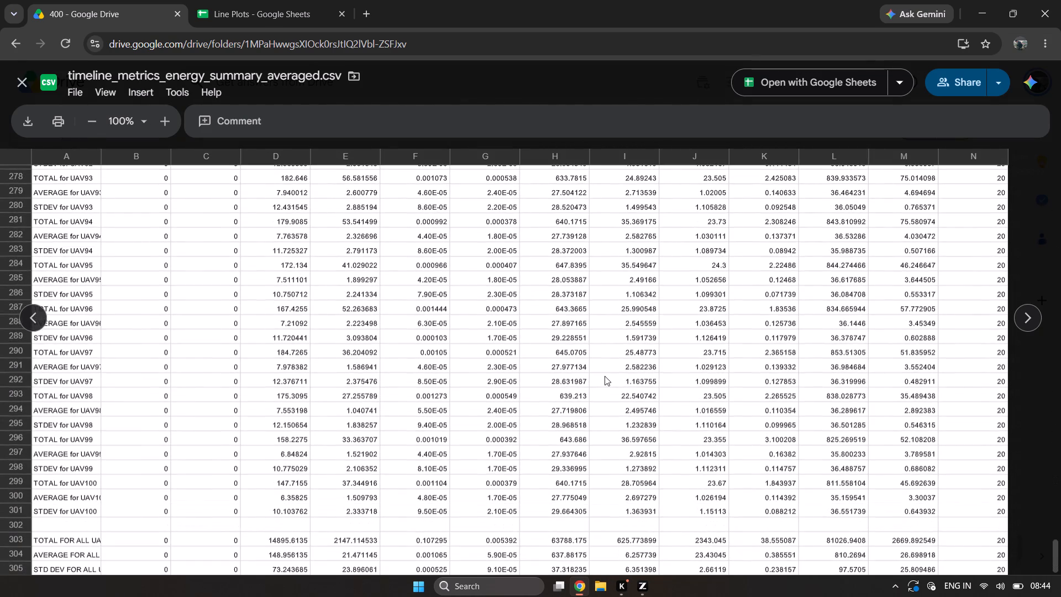
pyautogui.scroll(-4, 605, 376)
pyautogui.moveTo(836, 542); pyautogui.dragTo(906, 541)
pyautogui.hotkey('ctrl', 'c')
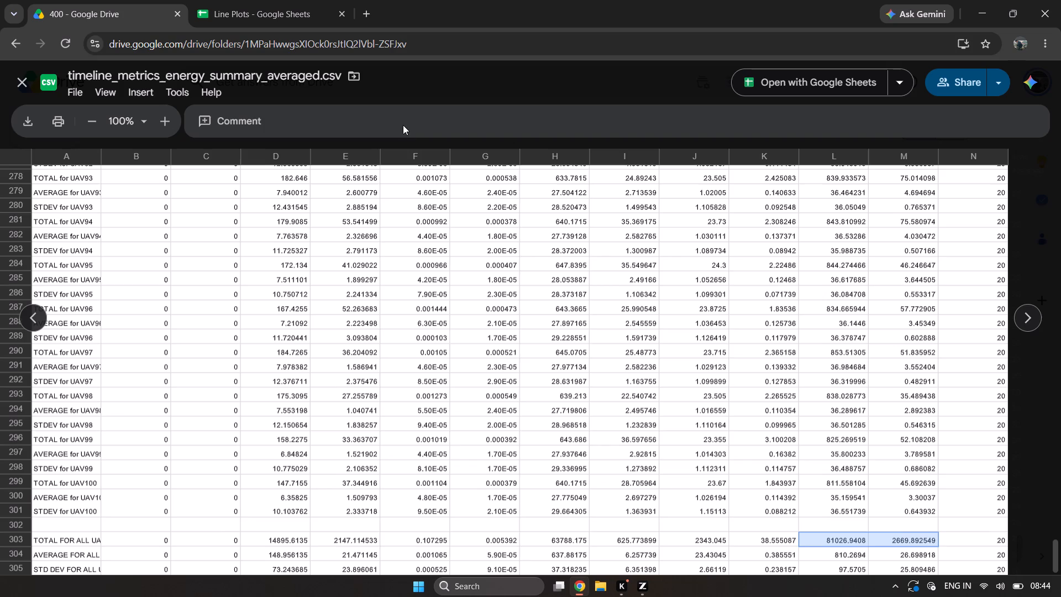
pyautogui.click(264, 9)
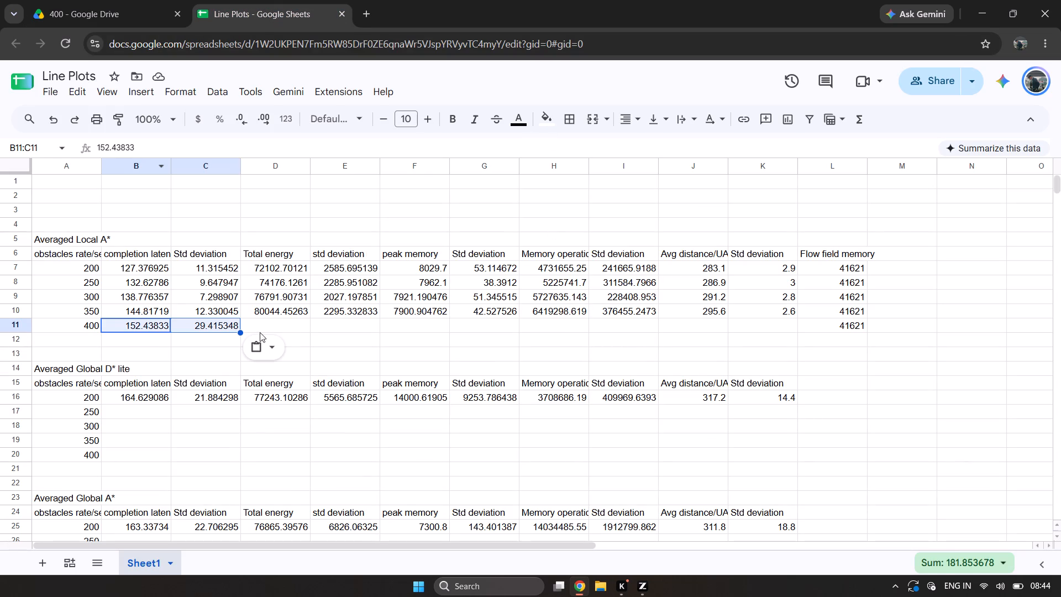
pyautogui.click(293, 324)
pyautogui.hotkey('ctrl', 'v')
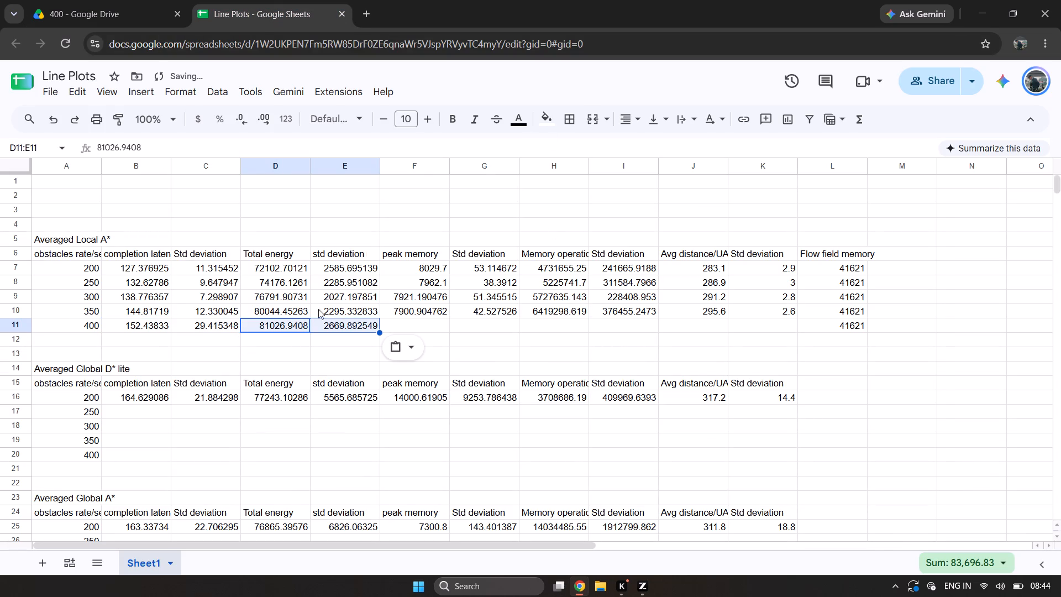
pyautogui.click(127, 1)
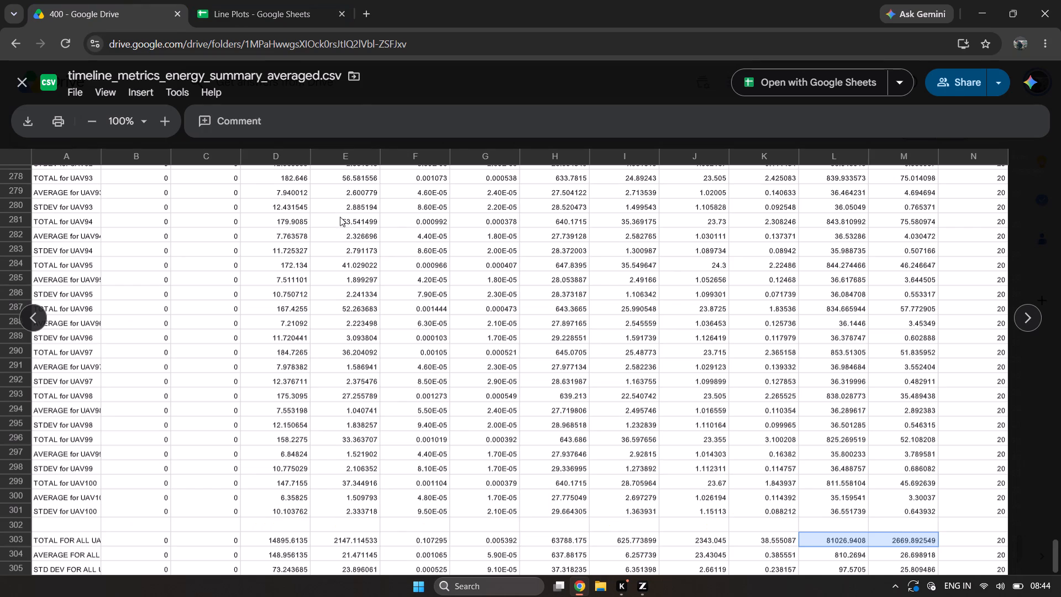
pyautogui.click(23, 87)
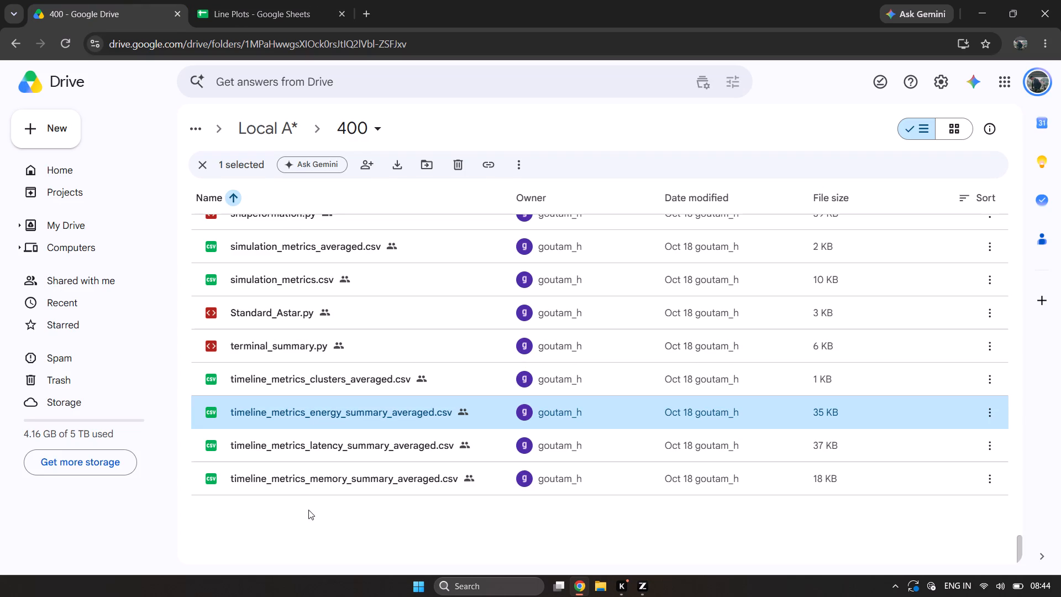
# Copy the all-UAV memory operations total and deviation (B303:C303) from timeline_metrics_memory_summary_averaged.csv into H11:I11 of Line Plots.
pyautogui.doubleClick(316, 493)
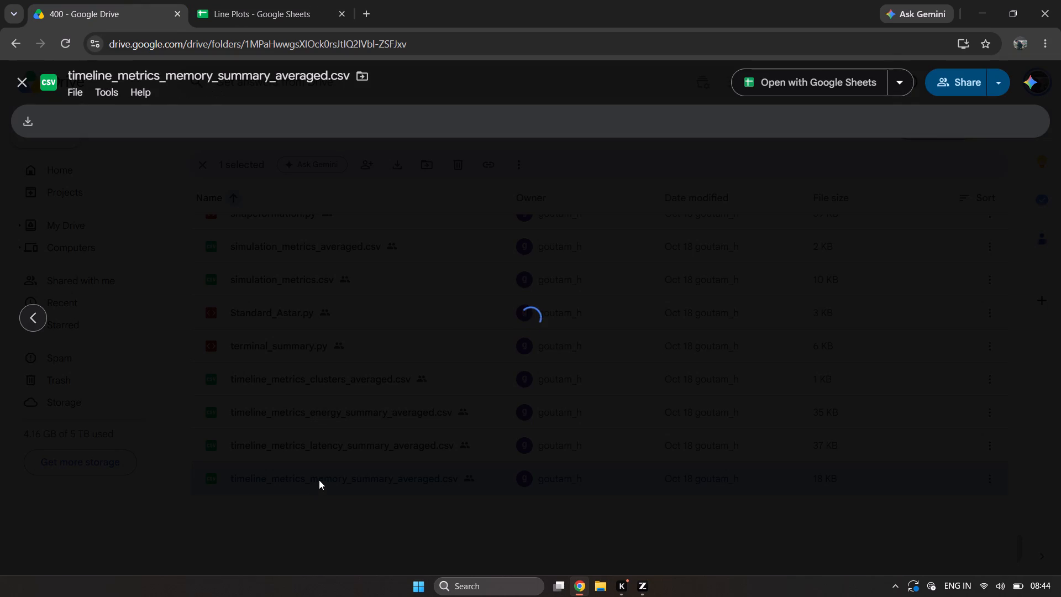
pyautogui.scroll(-20, 356, 327)
pyautogui.scroll(-10, 356, 327)
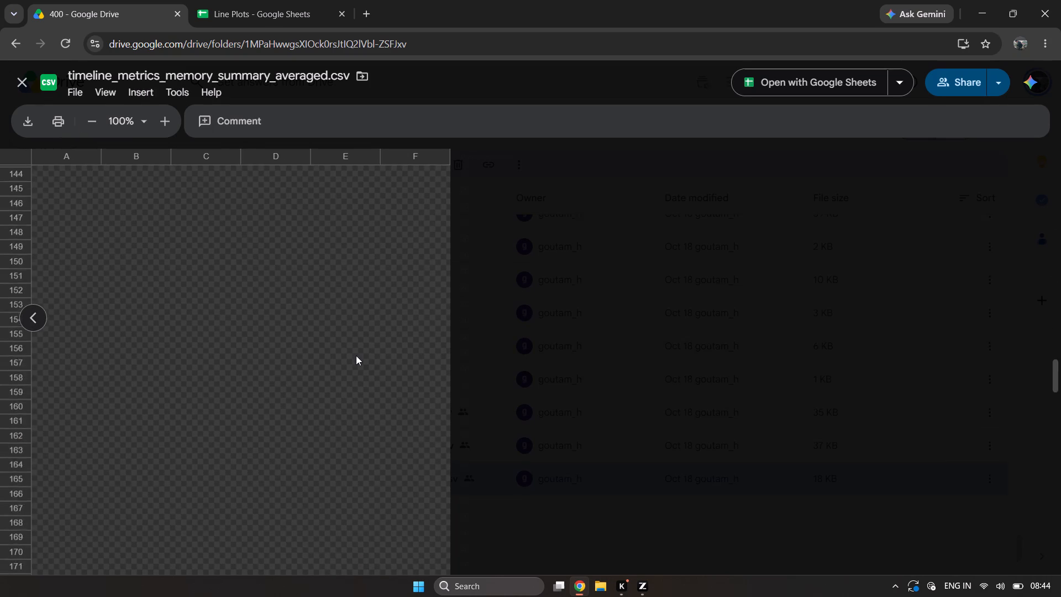
pyautogui.scroll(-20, 356, 355)
pyautogui.scroll(-20, 356, 355)
pyautogui.scroll(-2, 356, 355)
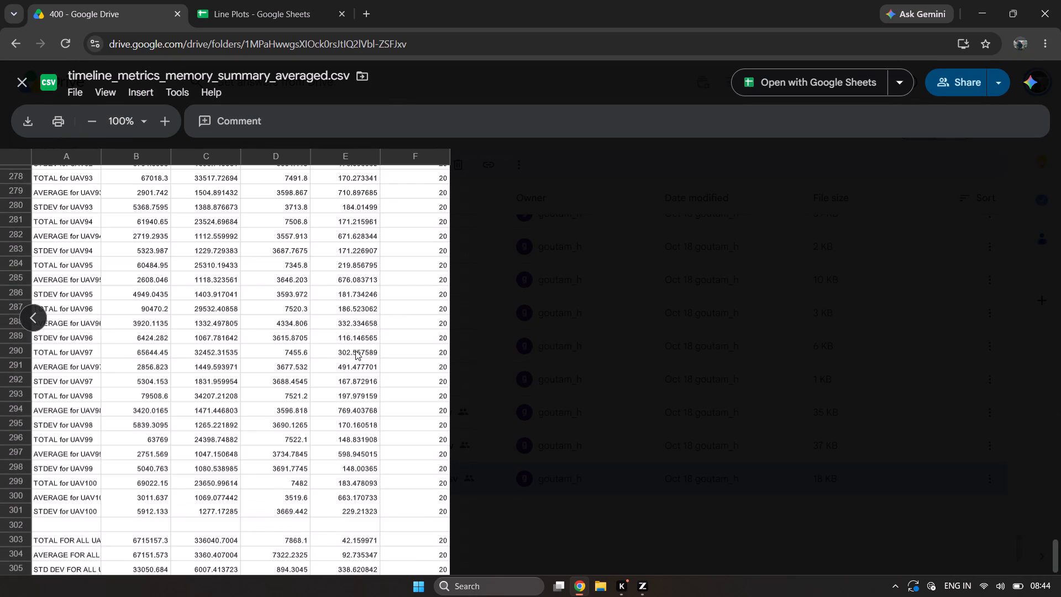
pyautogui.scroll(-5, 355, 350)
pyautogui.moveTo(137, 537); pyautogui.dragTo(185, 537)
pyautogui.hotkey('ctrl', 'c')
pyautogui.click(261, 0)
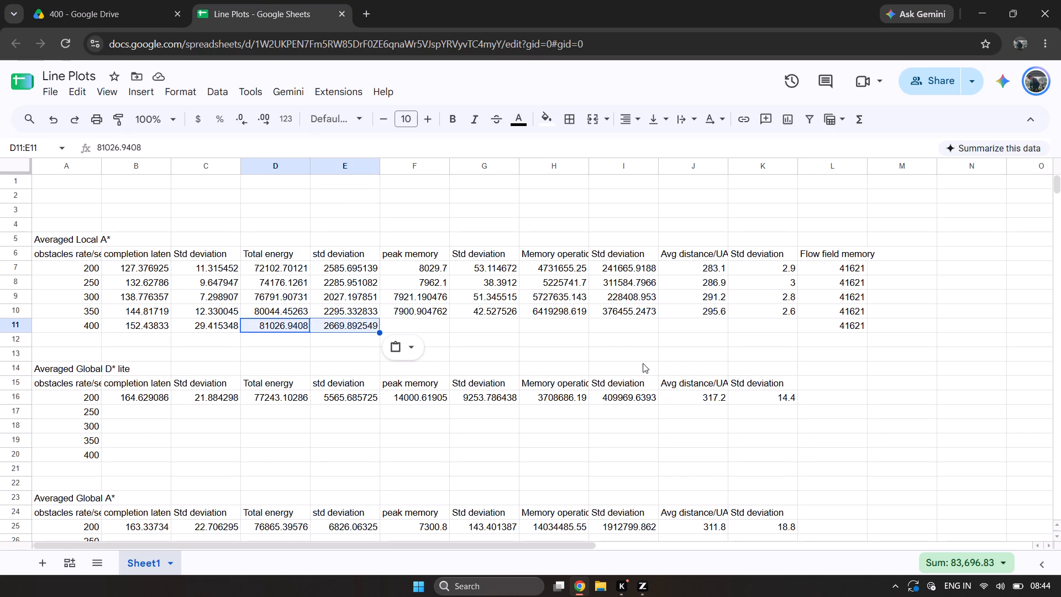
pyautogui.click(573, 323)
pyautogui.hotkey('ctrl', 'v')
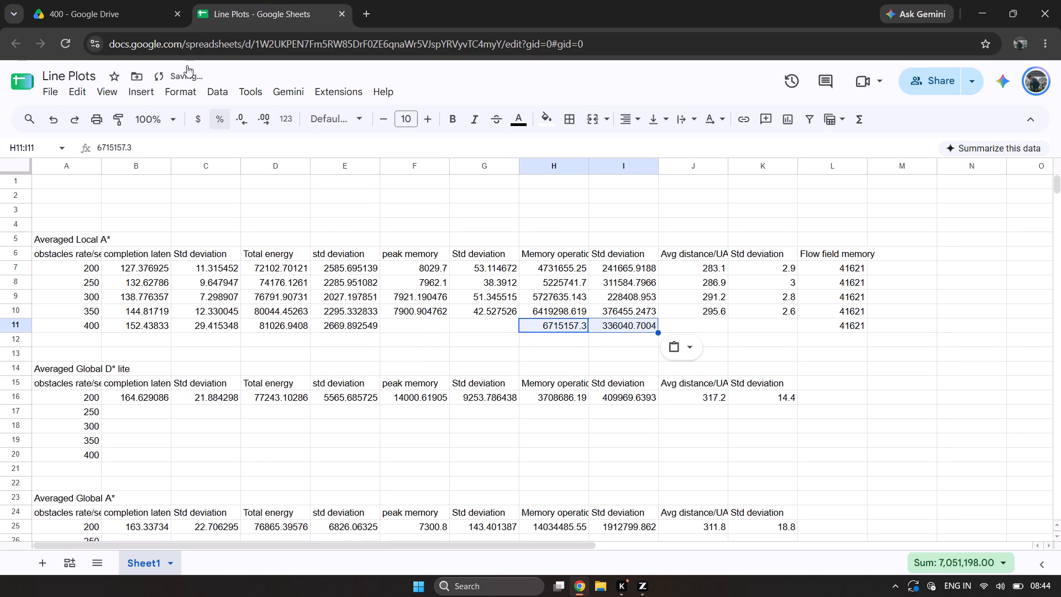
# Copy the all-UAV peak memory and deviation (D303:E303) from the memory summary into F11:G11 of Line Plots, then close the preview.
pyautogui.click(148, 14)
pyautogui.moveTo(294, 546); pyautogui.dragTo(325, 546)
pyautogui.hotkey('ctrl', 'c')
pyautogui.click(292, 0)
pyautogui.click(406, 327)
pyautogui.hotkey('ctrl', 'v')
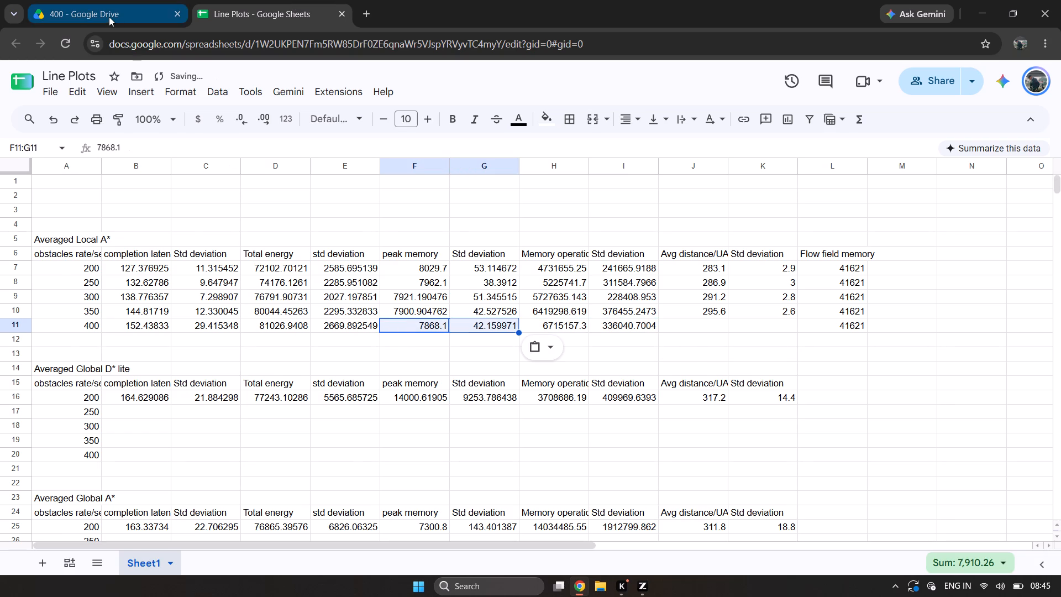
pyautogui.click(109, 17)
pyautogui.click(28, 83)
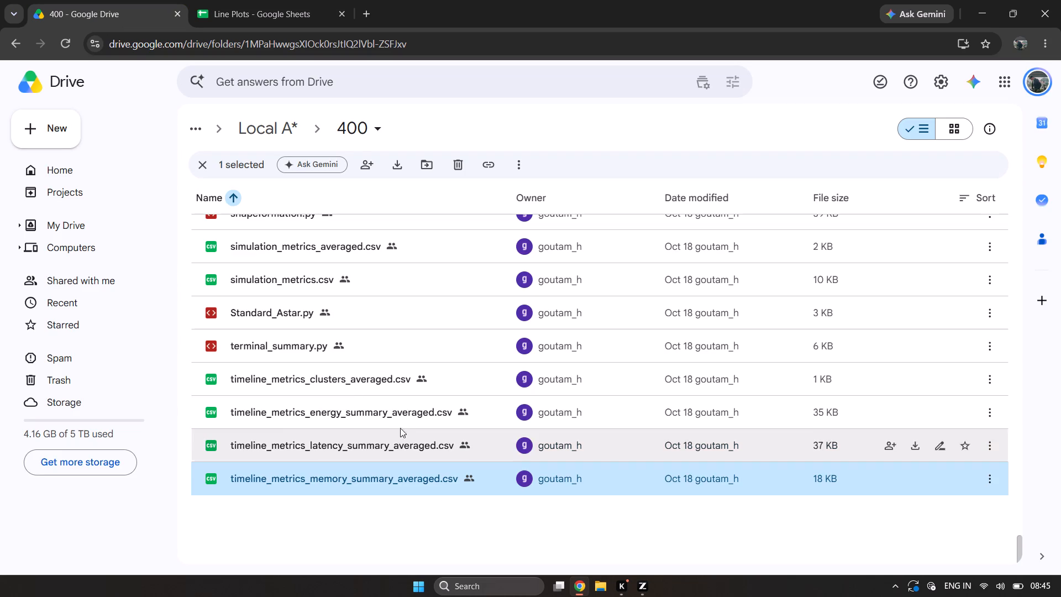
# Copy the average distance per UAV and its deviation (AX2:AY2) from simulation_metrics_averaged.csv into J11:K11 of Line Plots.
pyautogui.doubleClick(332, 255)
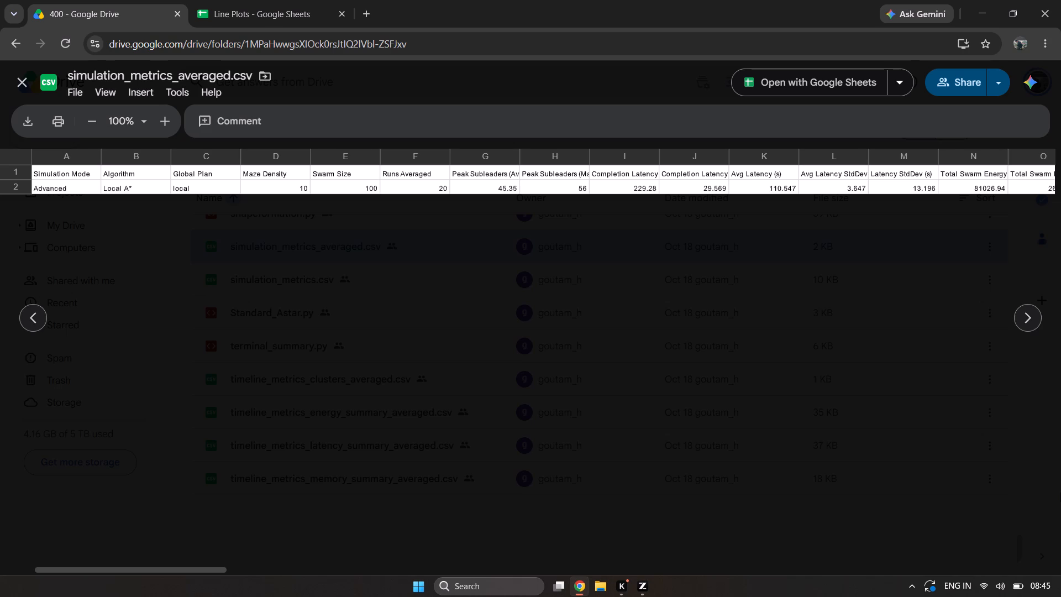
pyautogui.hscroll(-3, 801, 326)
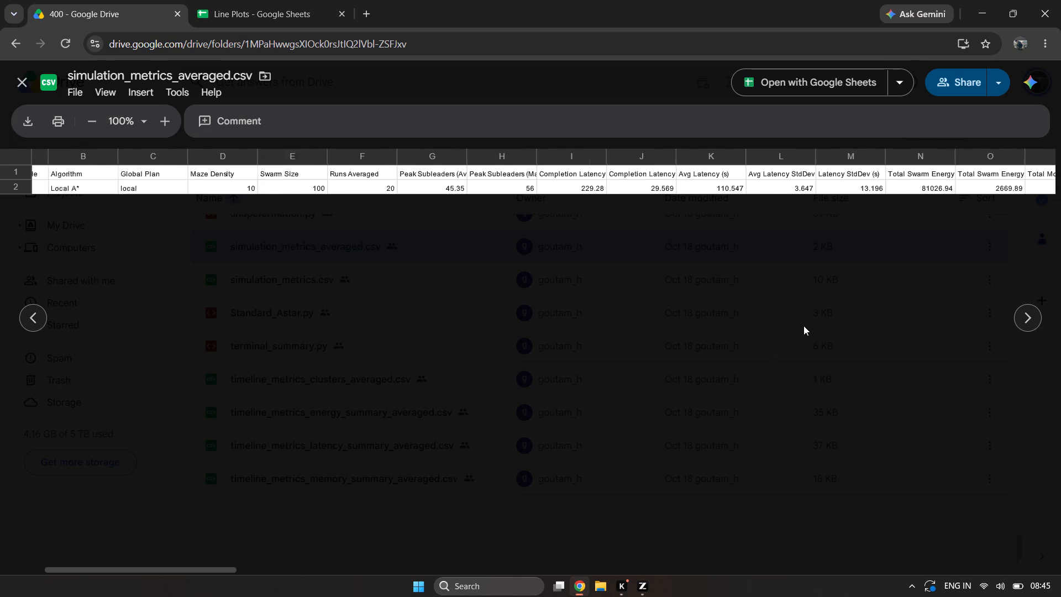
pyautogui.hscroll(-8, 803, 326)
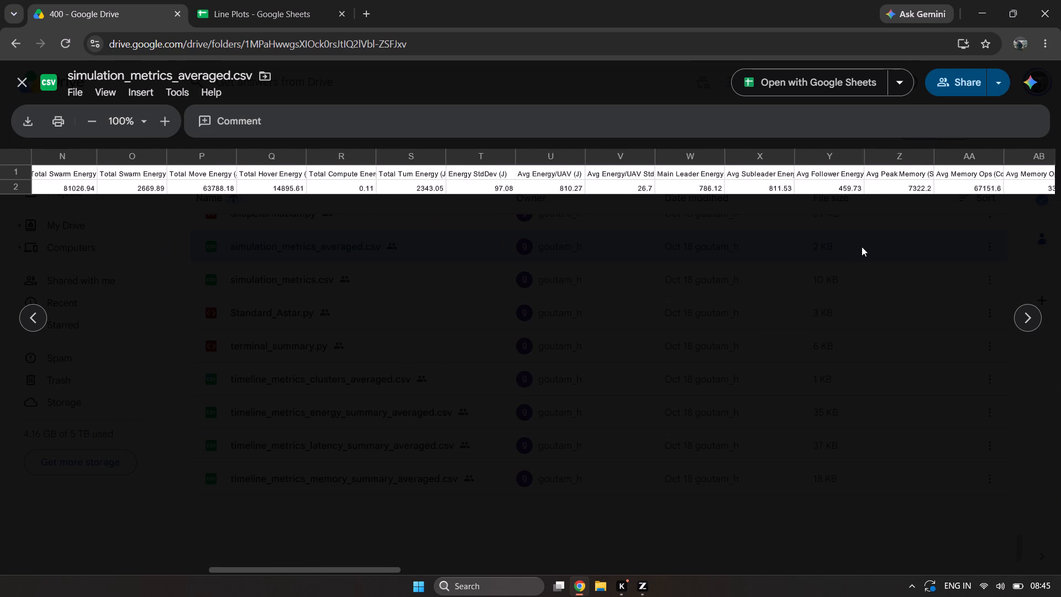
pyautogui.hscroll(-9, 862, 247)
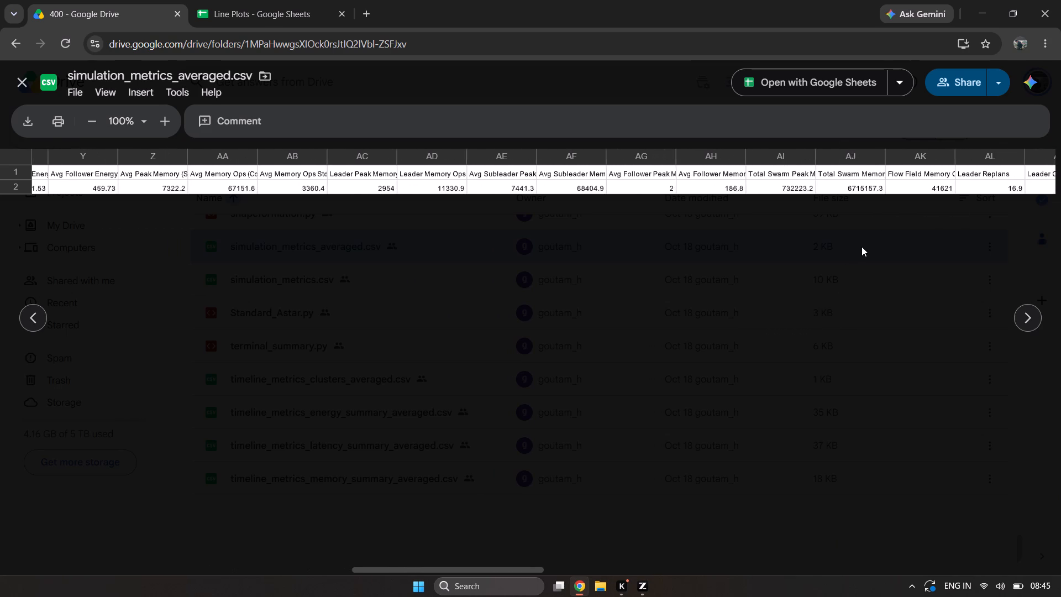
pyautogui.hscroll(-10, 862, 247)
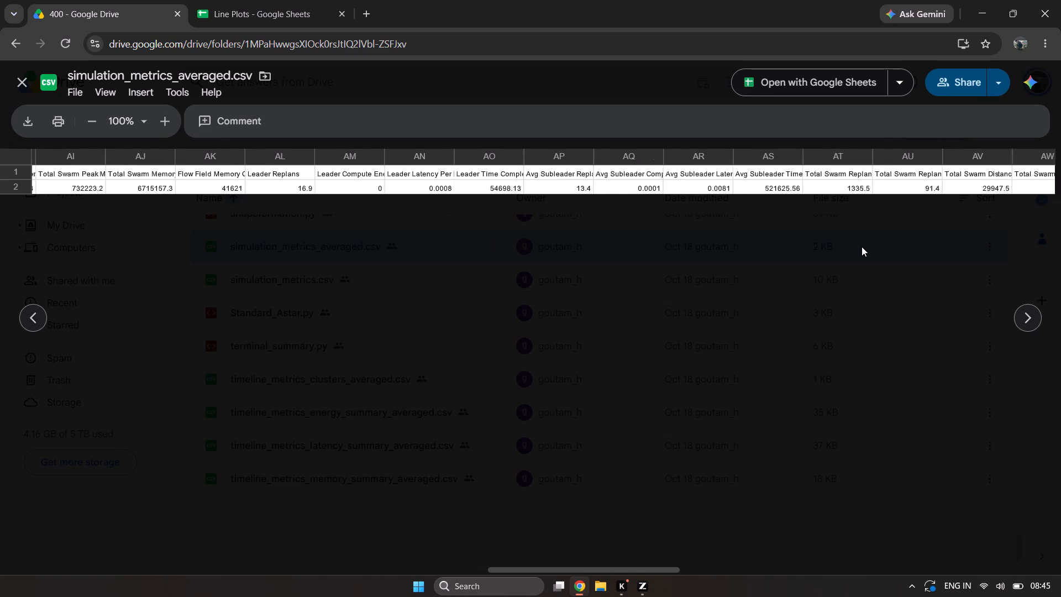
pyautogui.hscroll(-5, 862, 247)
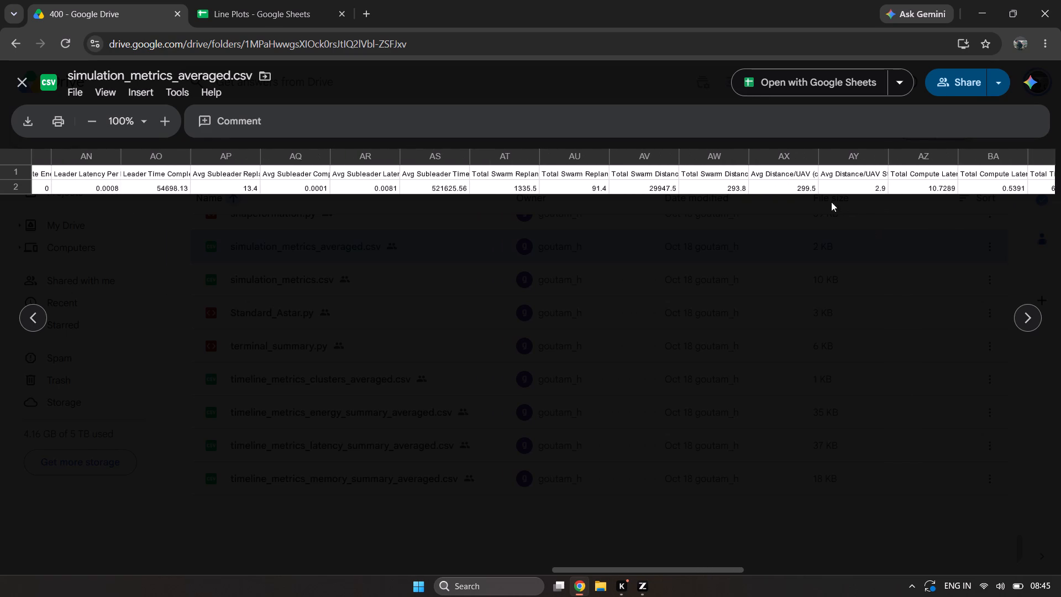
pyautogui.moveTo(802, 191); pyautogui.dragTo(825, 186)
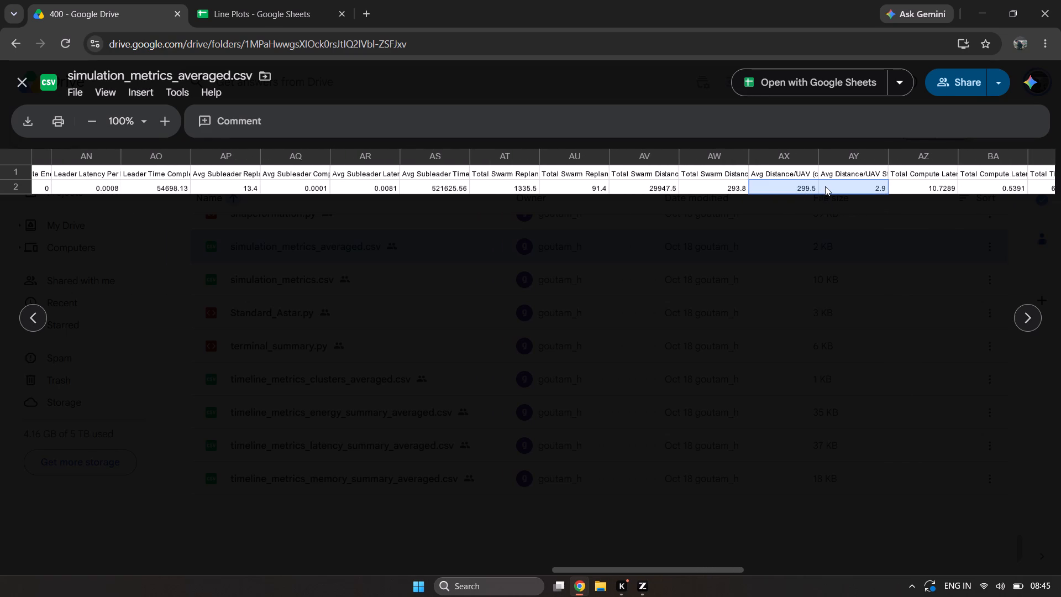
pyautogui.hotkey('ctrl', 'c')
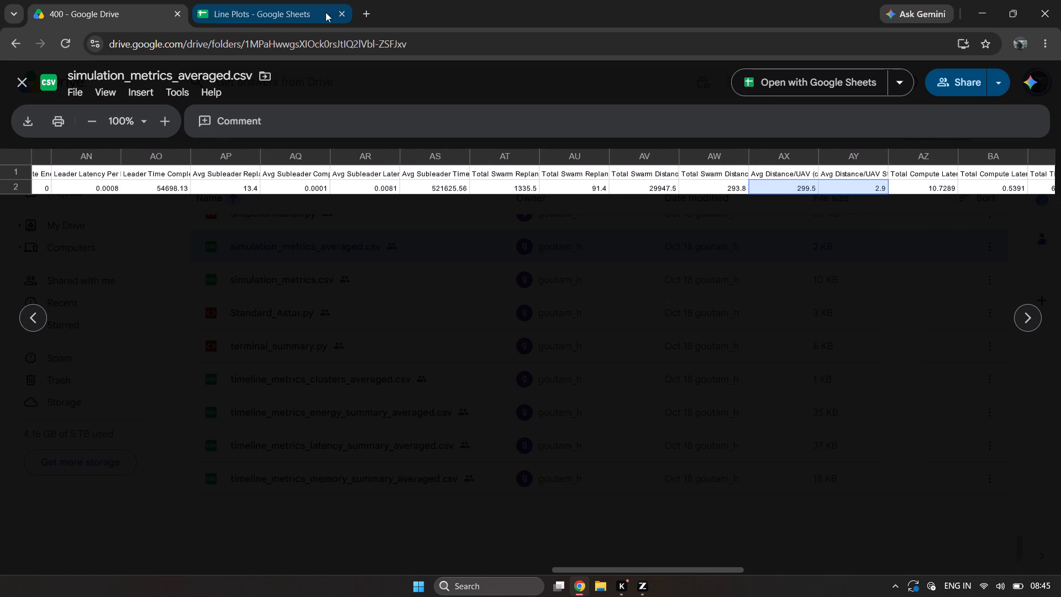
pyautogui.click(280, 12)
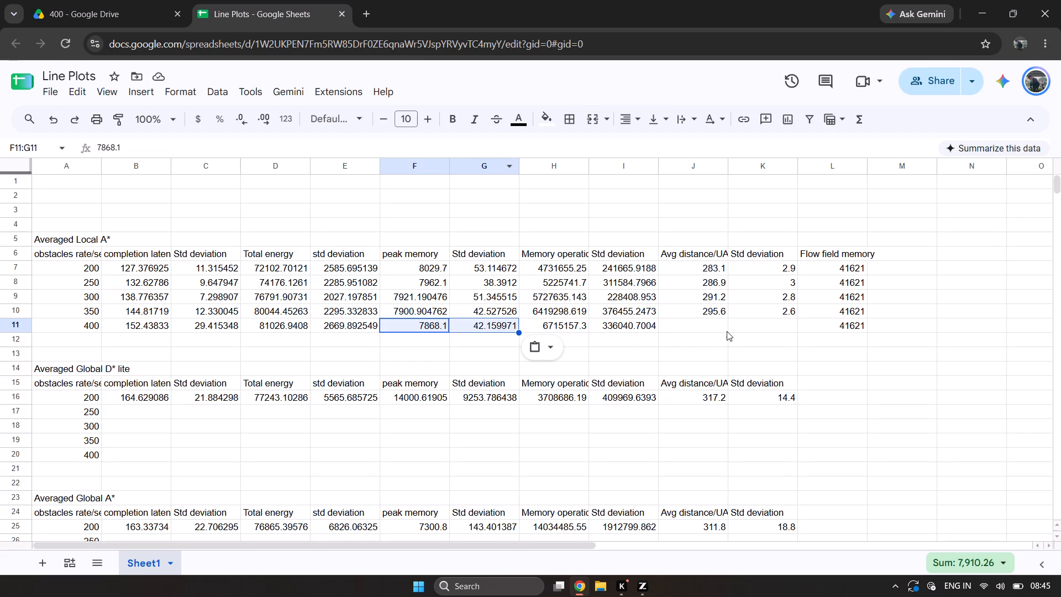
pyautogui.click(727, 329)
pyautogui.hotkey('ctrl', 'v')
pyautogui.click(756, 346)
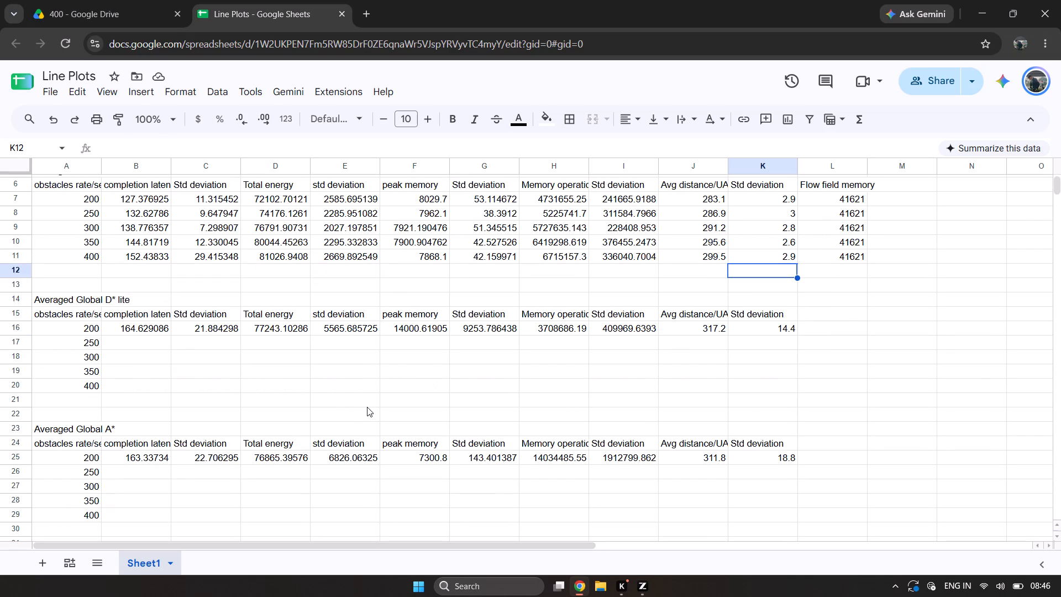
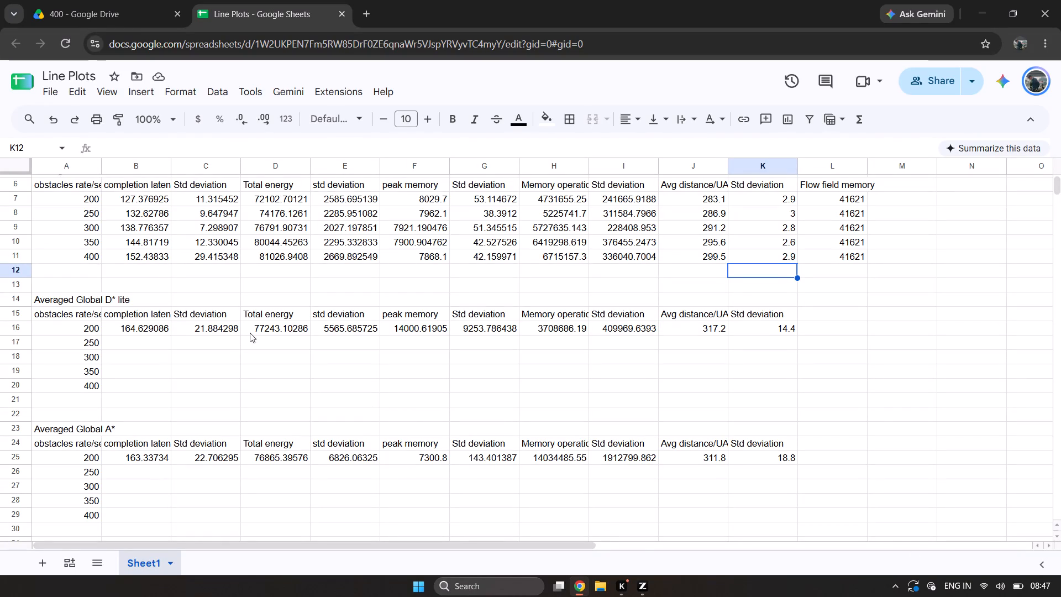
# Close the simulation_metrics_averaged.csv preview in Drive and open the 250 folder inside Global D* Lite of 8D Test 2(Varying Obstacles rate).
pyautogui.click(135, 0)
pyautogui.click(29, 76)
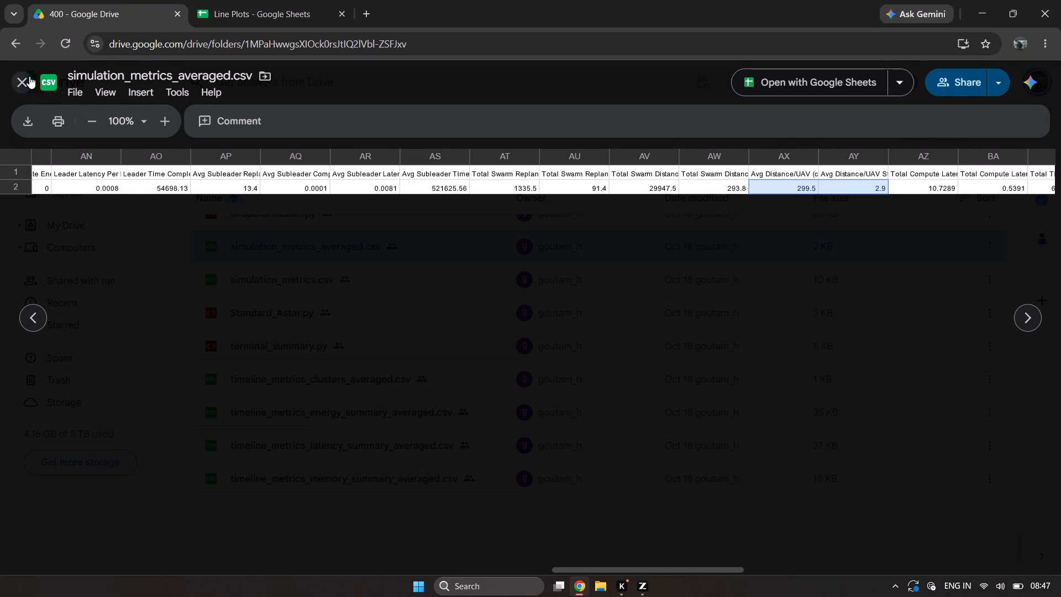
pyautogui.click(13, 42)
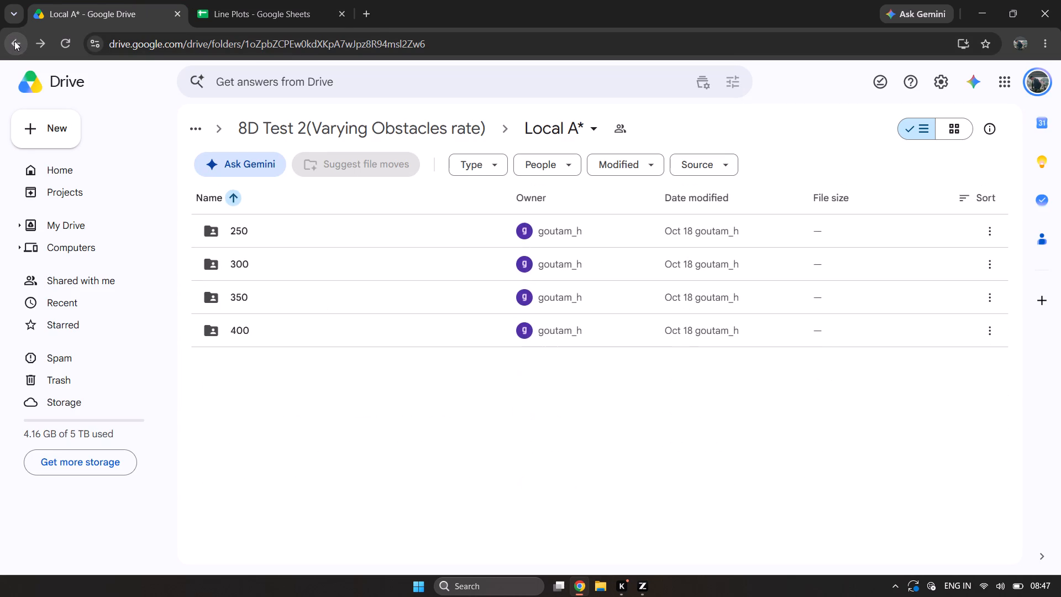
pyautogui.click(15, 41)
pyautogui.click(335, 425)
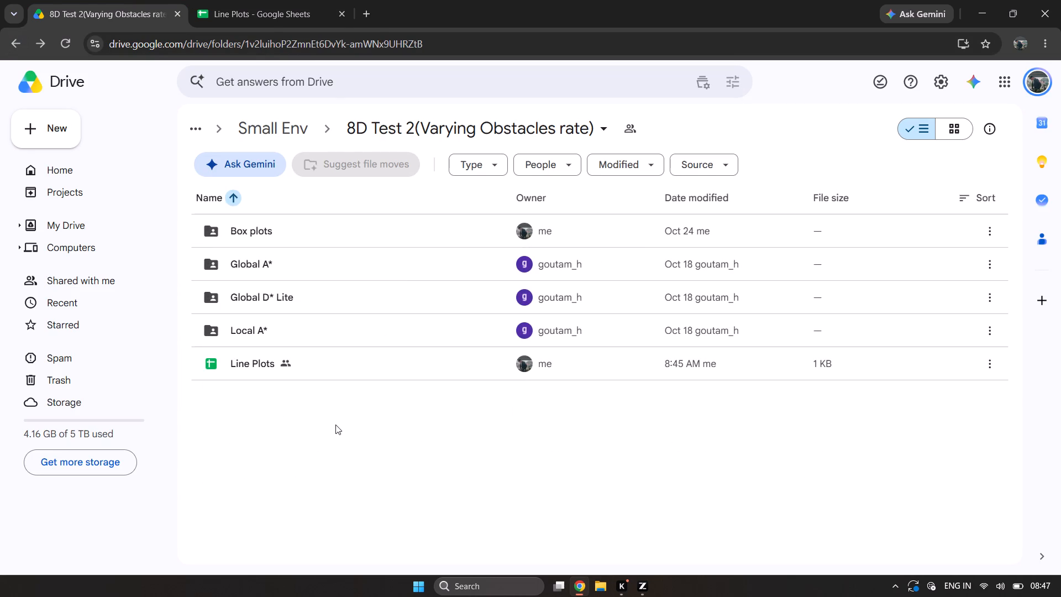
pyautogui.doubleClick(318, 301)
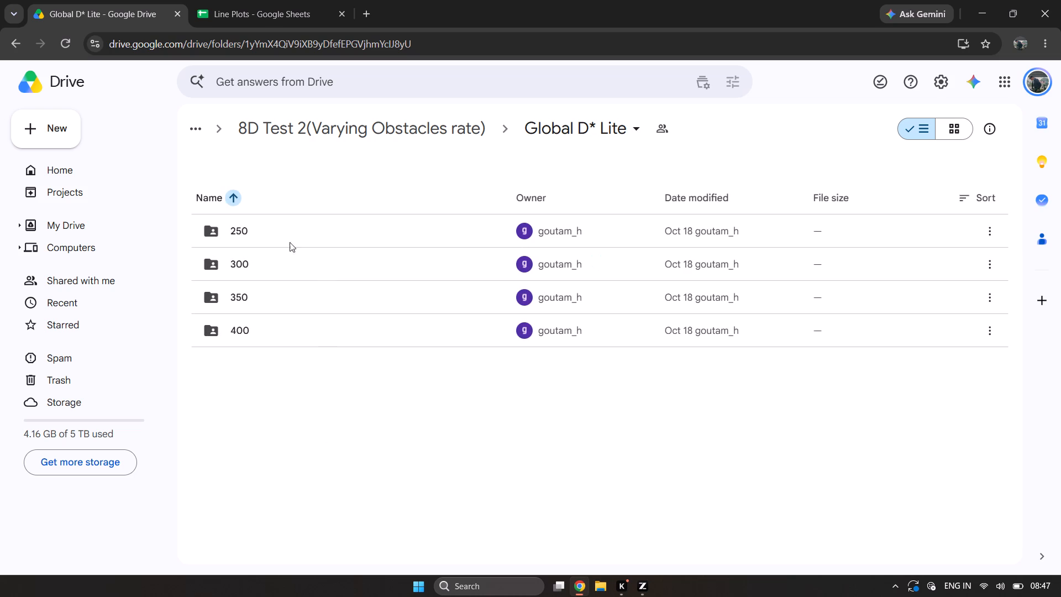
pyautogui.doubleClick(284, 229)
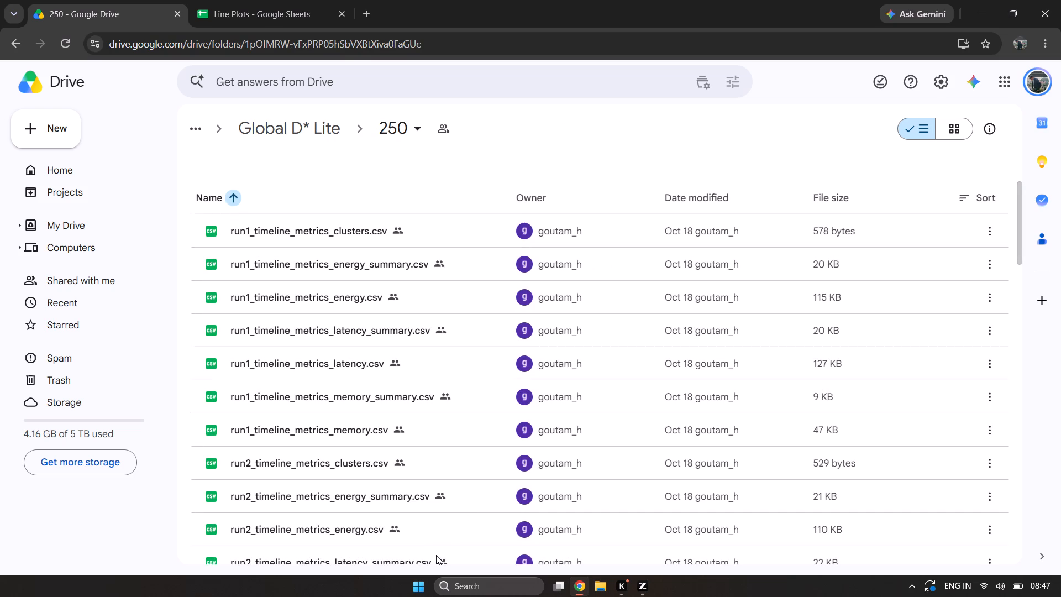
# Open timeline_metrics_latency_summary_averaged.csv from the end of the Global D* Lite 250 folder's file list.
pyautogui.scroll(-16, 424, 419)
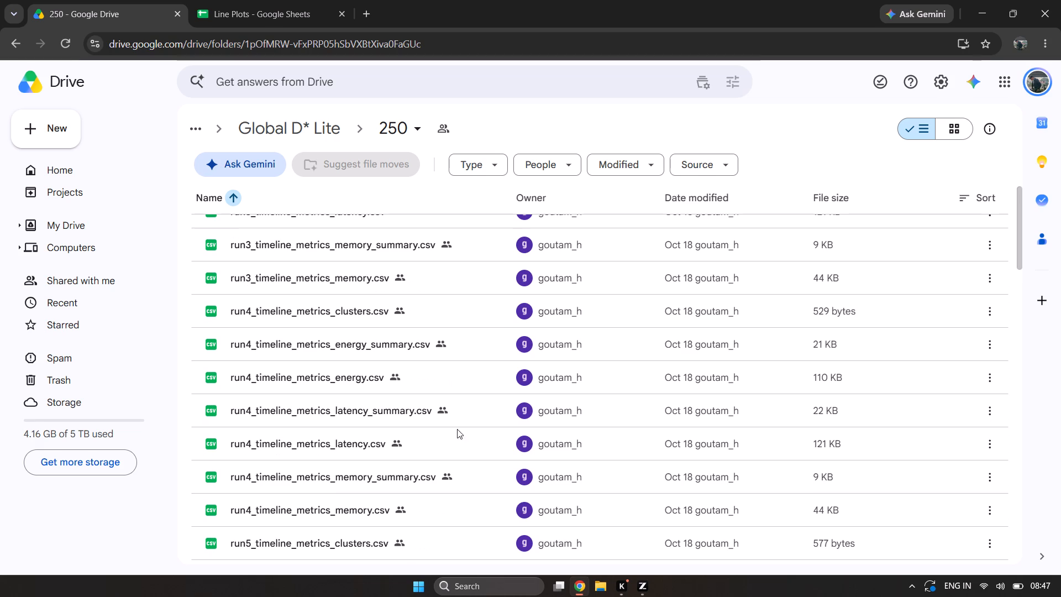
pyautogui.scroll(-3, 483, 430)
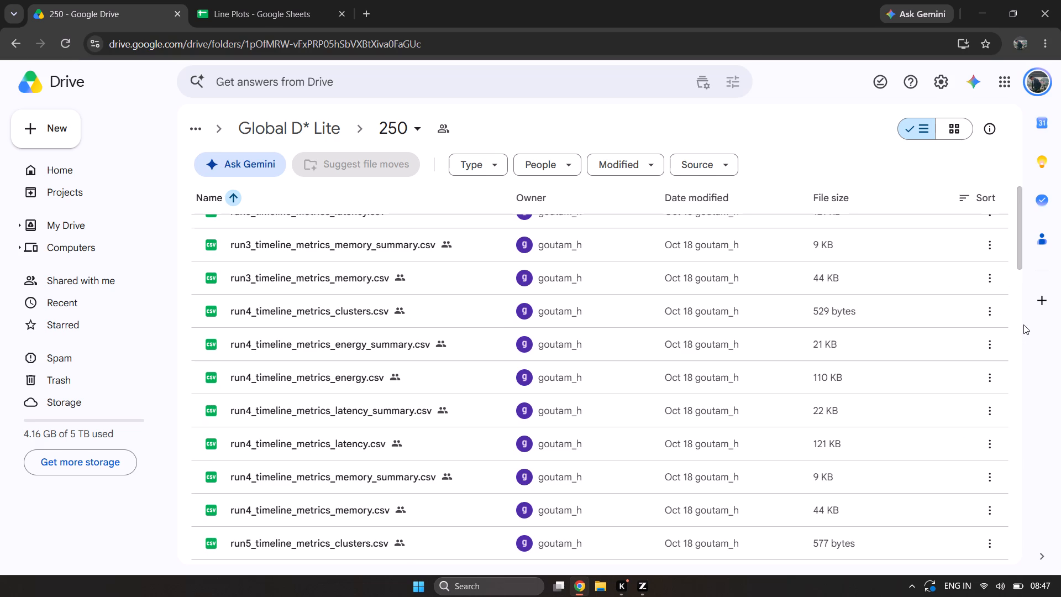
pyautogui.scroll(-14, 609, 433)
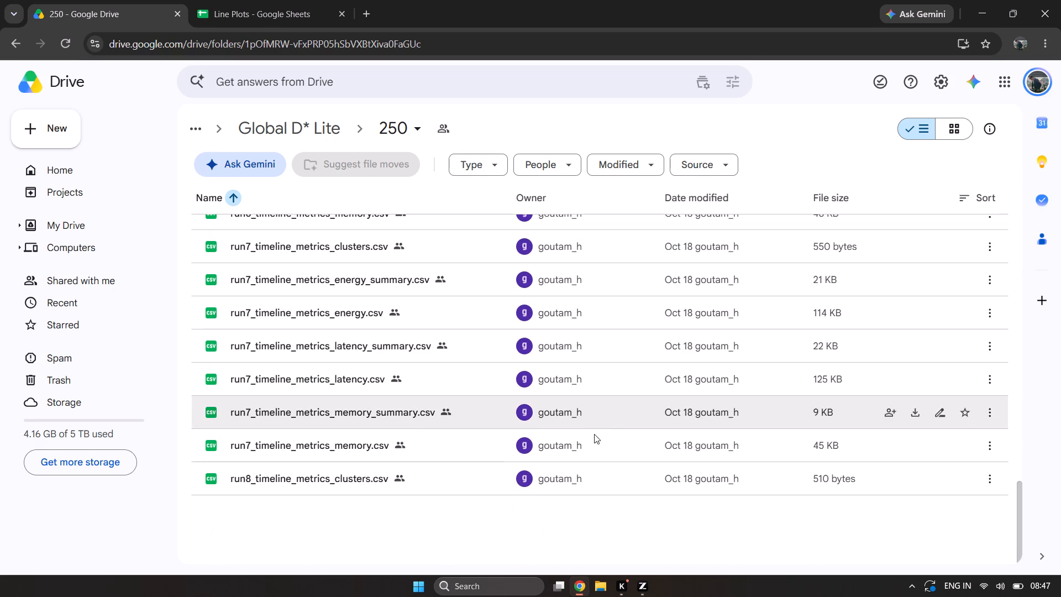
pyautogui.scroll(-18, 592, 430)
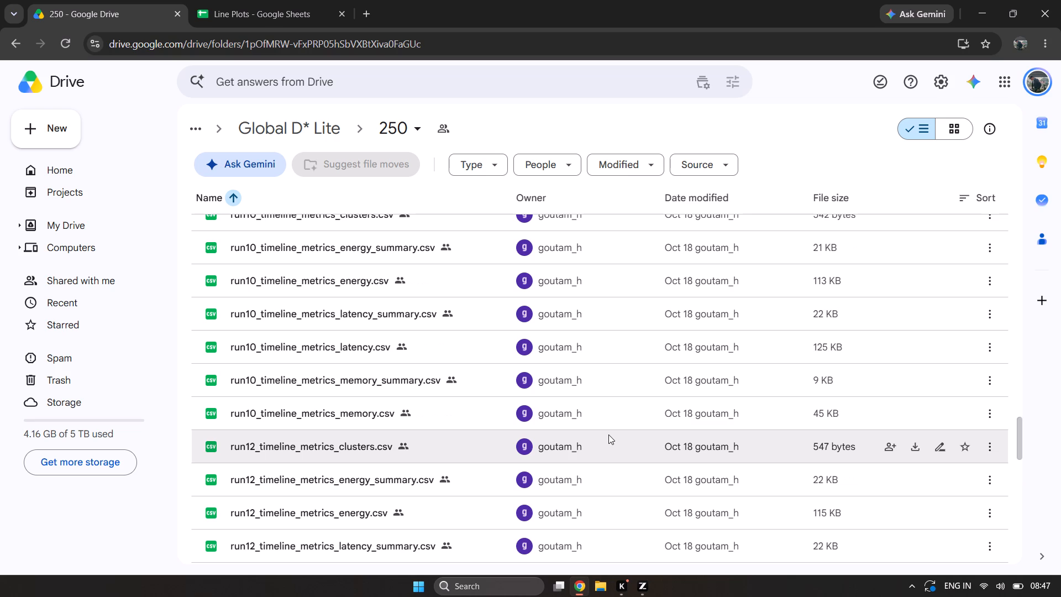
pyautogui.scroll(-13, 689, 349)
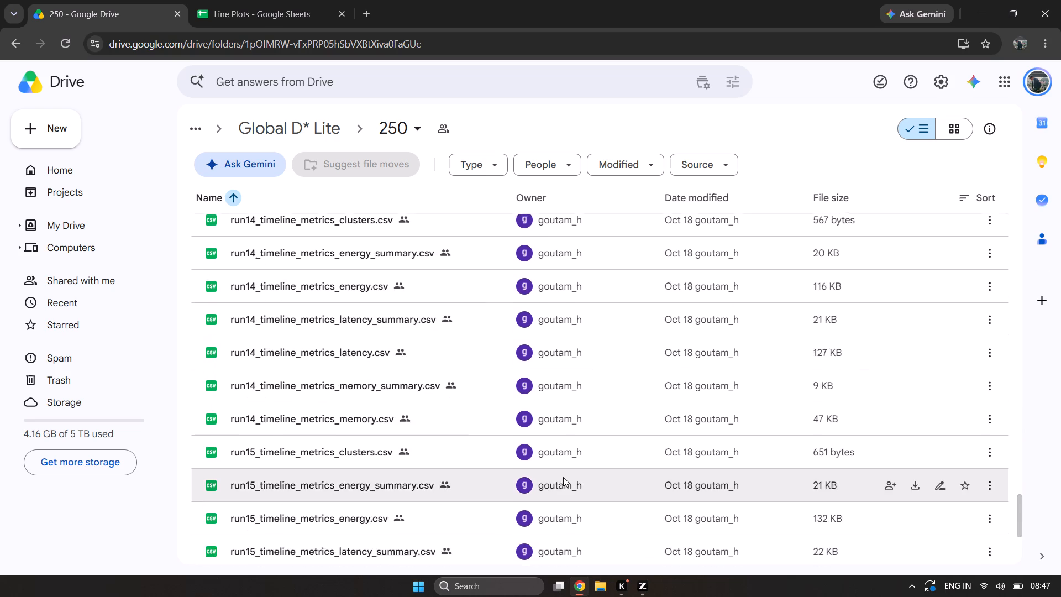
pyautogui.scroll(-11, 563, 477)
pyautogui.scroll(-3, 497, 493)
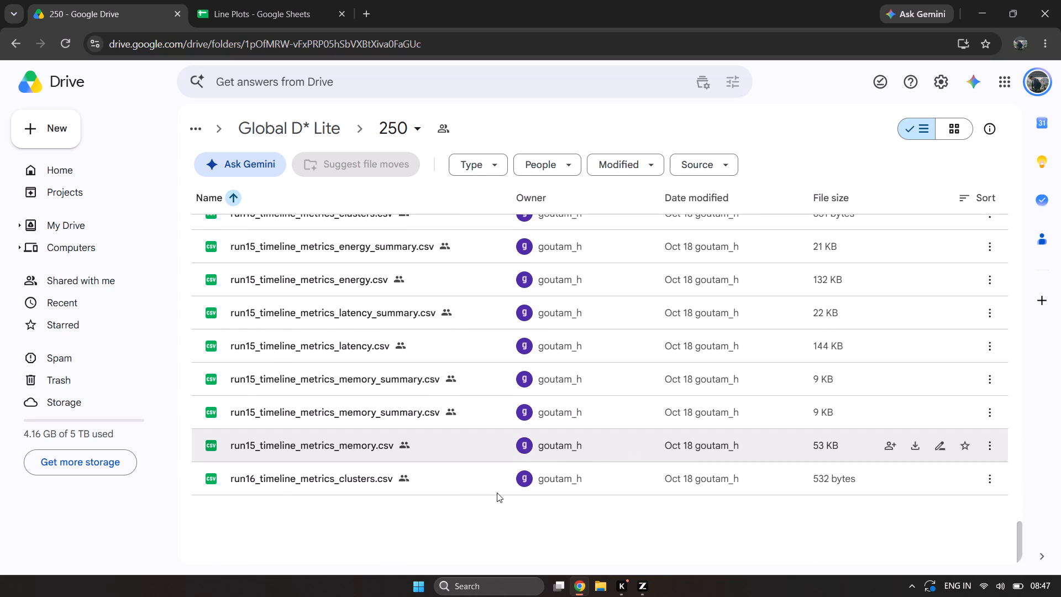
pyautogui.scroll(-3, 497, 493)
pyautogui.scroll(-14, 443, 458)
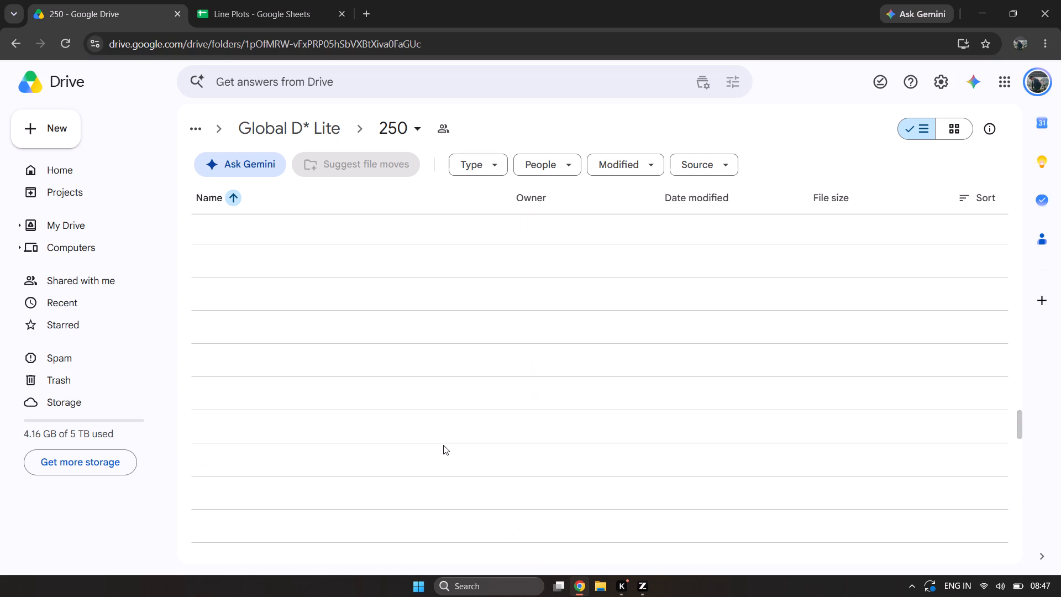
pyautogui.scroll(-15, 437, 440)
pyautogui.scroll(-7, 435, 434)
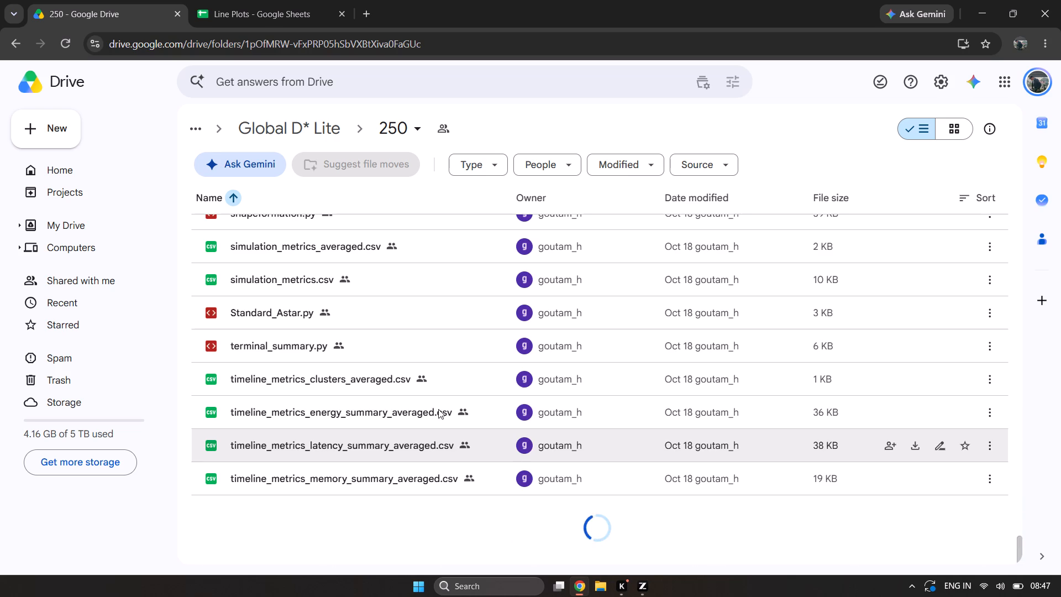
pyautogui.scroll(-7, 421, 444)
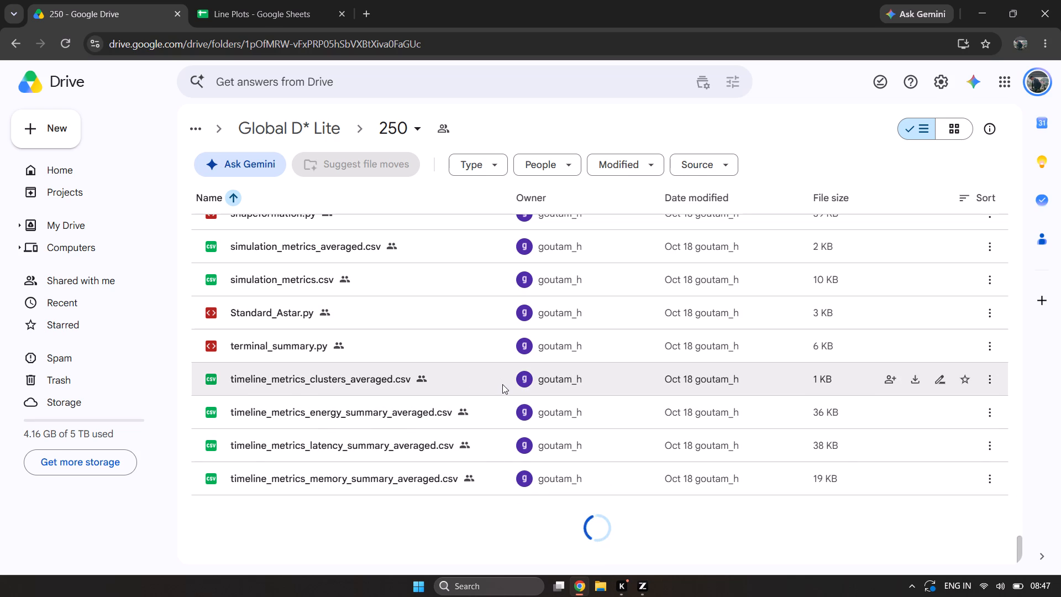
pyautogui.scroll(1, 563, 360)
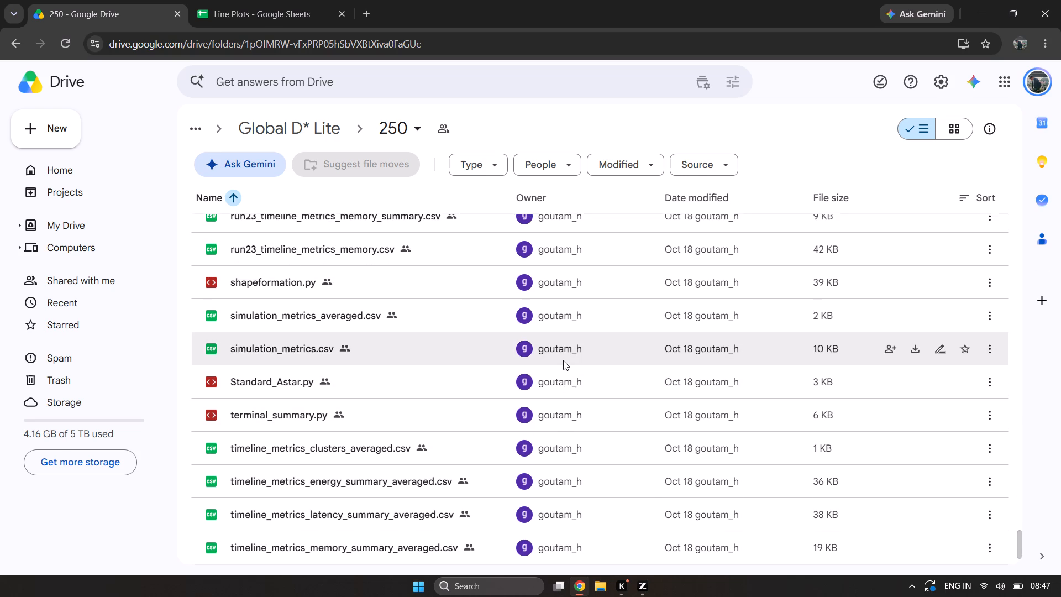
pyautogui.scroll(-1, 385, 507)
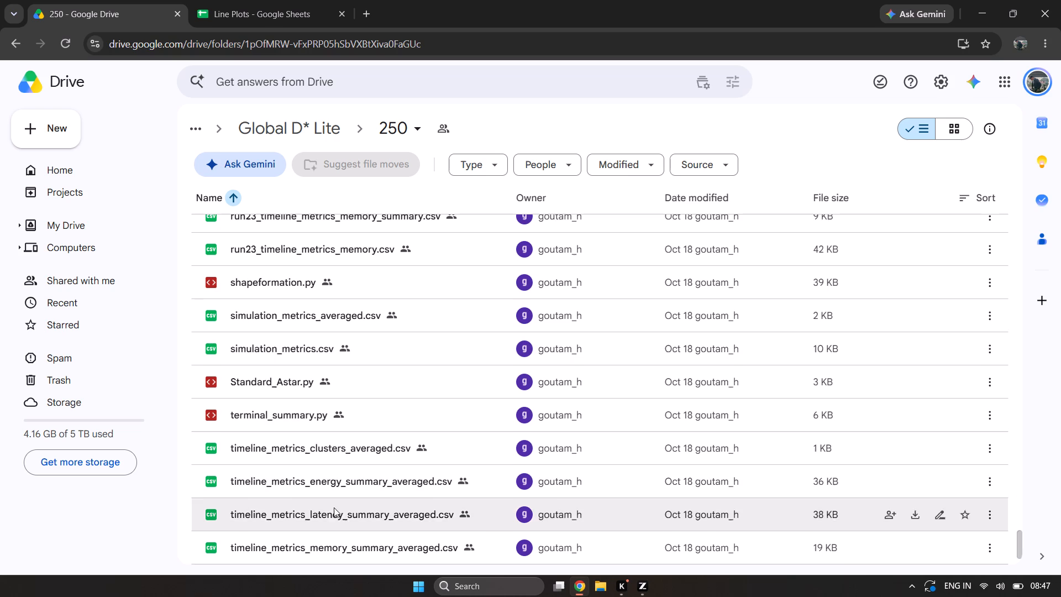
pyautogui.scroll(-1, 334, 507)
pyautogui.doubleClick(343, 453)
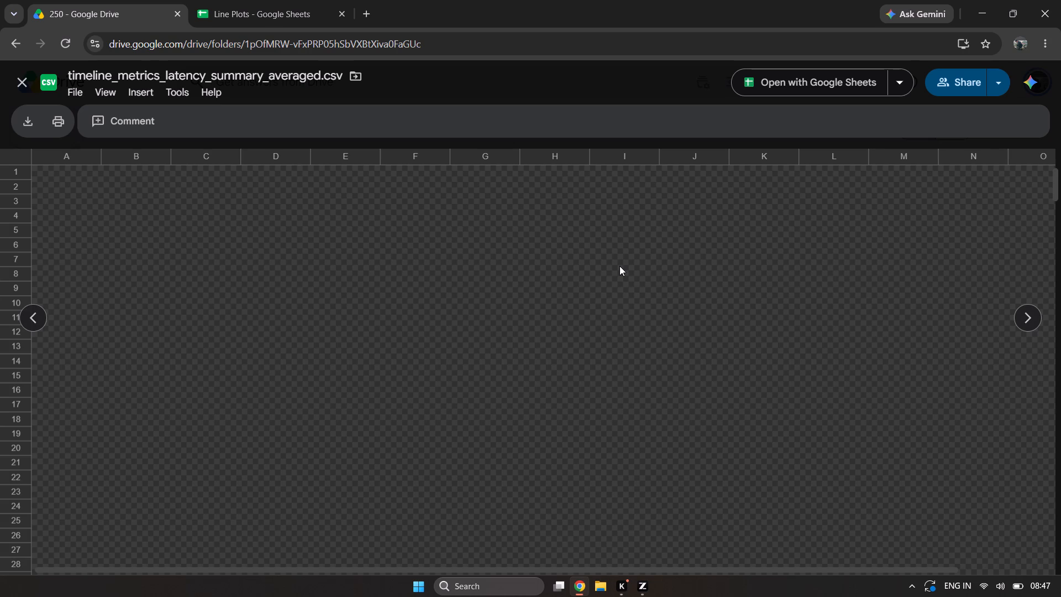
# Copy the maximum individual latency and deviation (B306:C306) from the latency summary into B17:C17 of Line Plots, then close the preview.
pyautogui.scroll(-9, 619, 266)
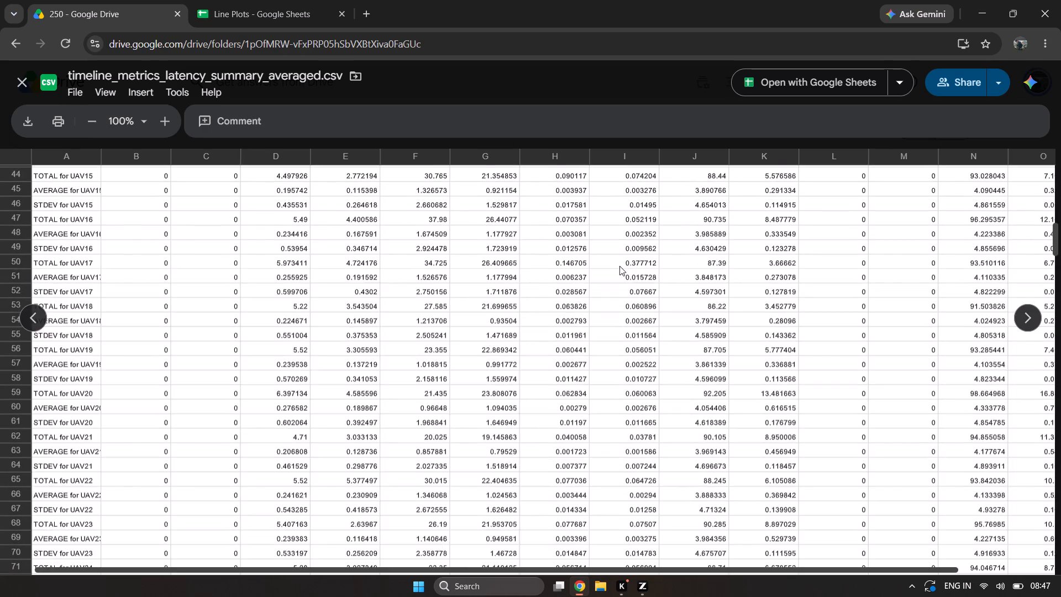
pyautogui.scroll(-17, 619, 266)
pyautogui.scroll(-7, 621, 266)
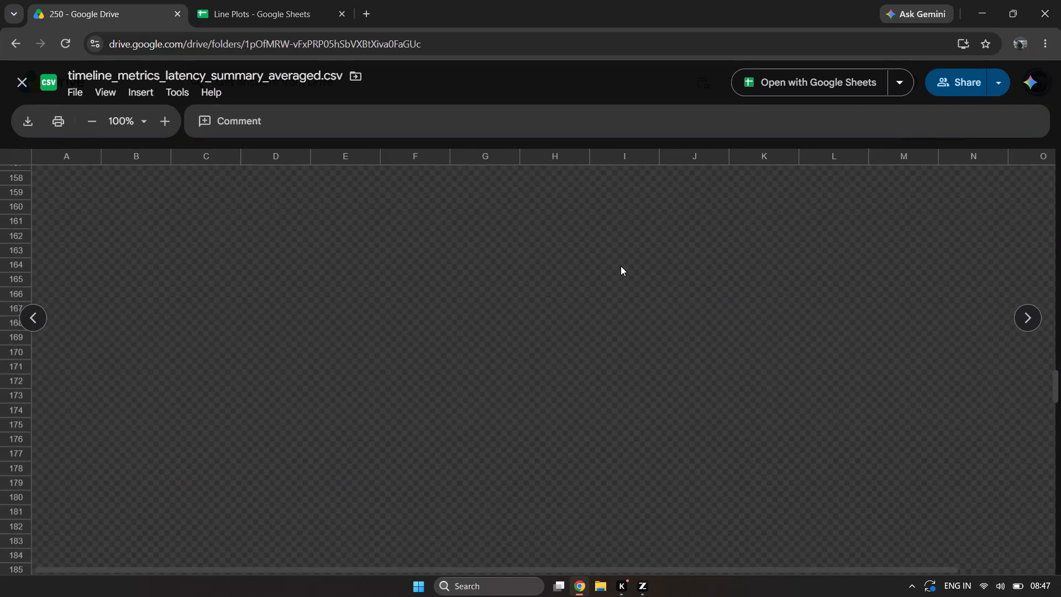
pyautogui.scroll(-20, 621, 266)
pyautogui.scroll(-8, 621, 266)
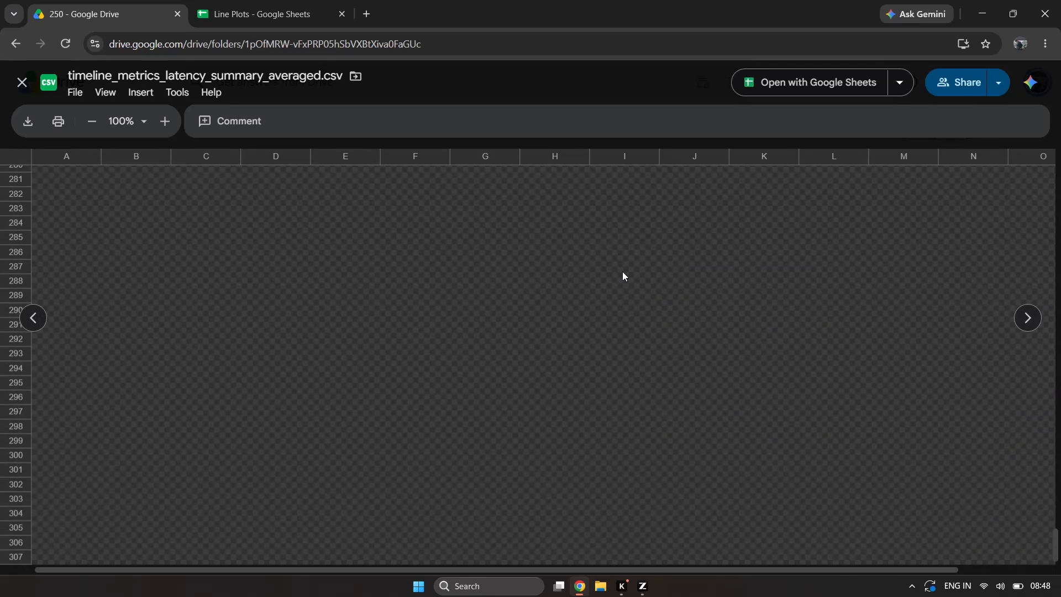
pyautogui.scroll(-12, 622, 271)
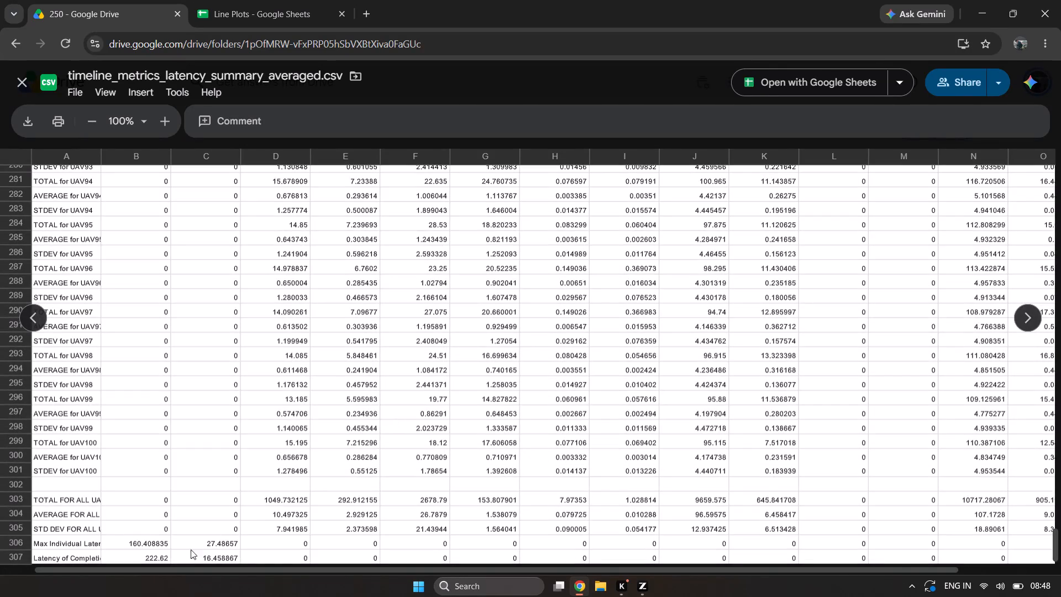
pyautogui.moveTo(162, 541); pyautogui.dragTo(180, 541)
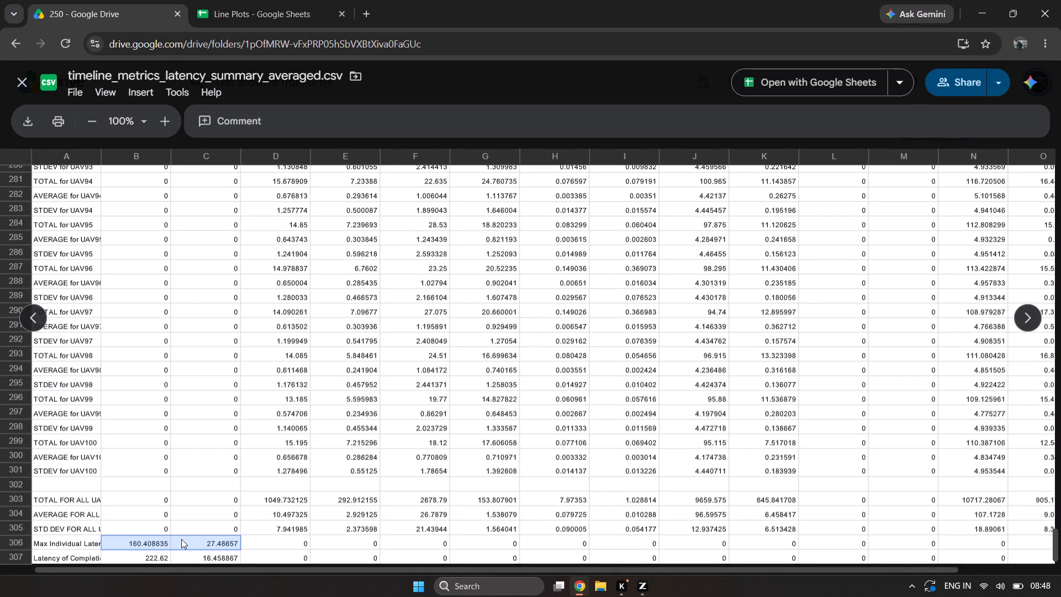
pyautogui.hotkey('ctrl', 'c')
pyautogui.click(237, 0)
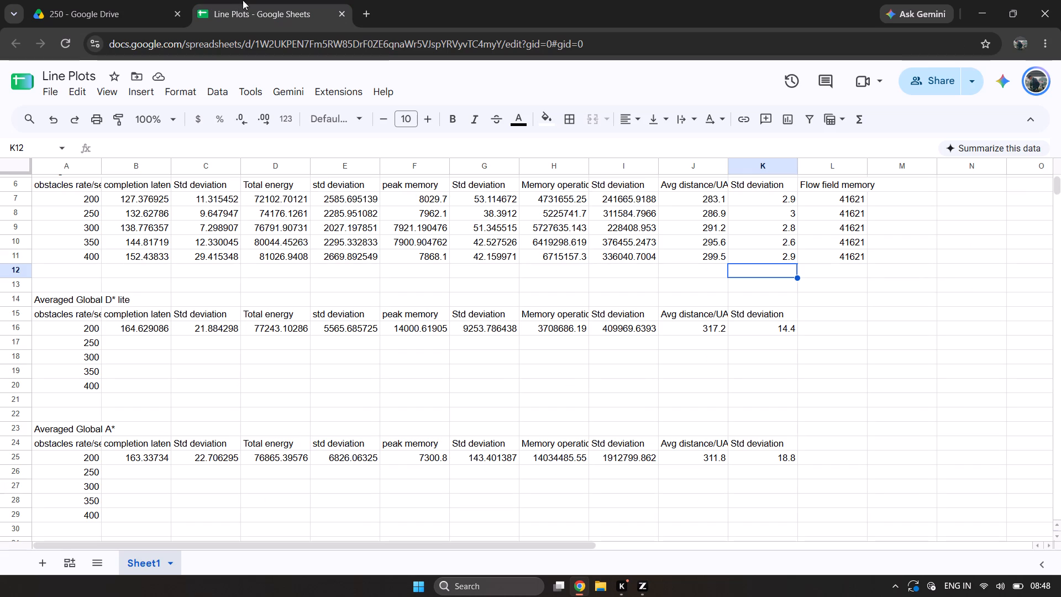
pyautogui.click(160, 343)
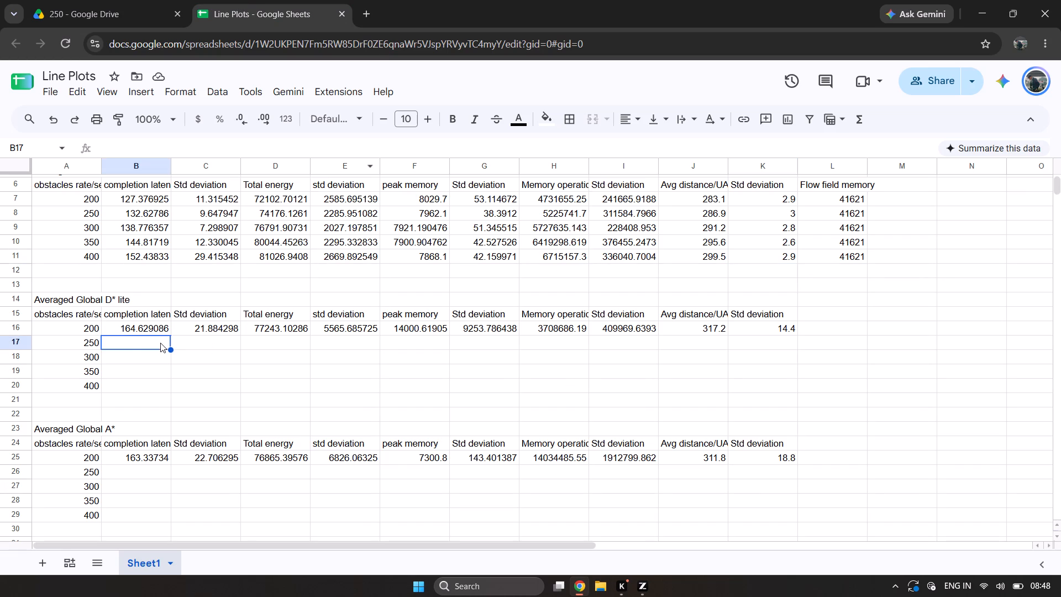
pyautogui.hotkey('ctrl', 'v')
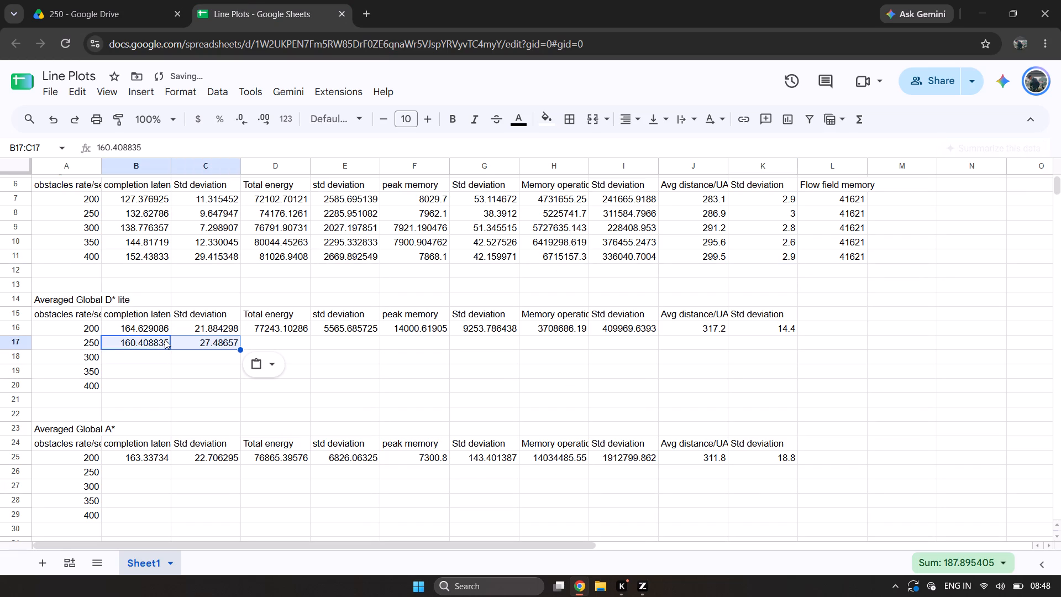
pyautogui.click(159, 0)
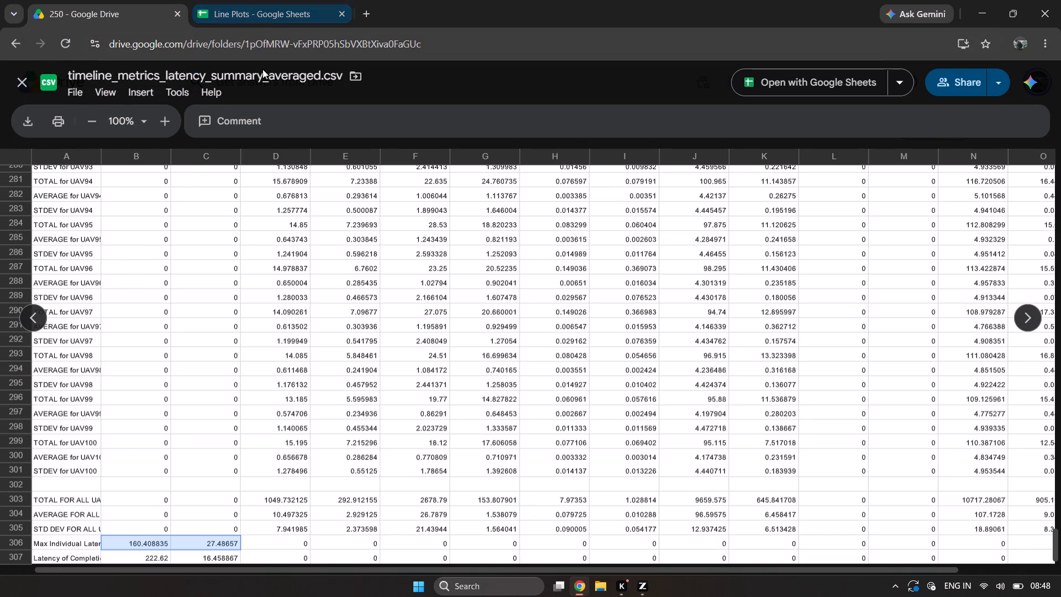
pyautogui.click(32, 81)
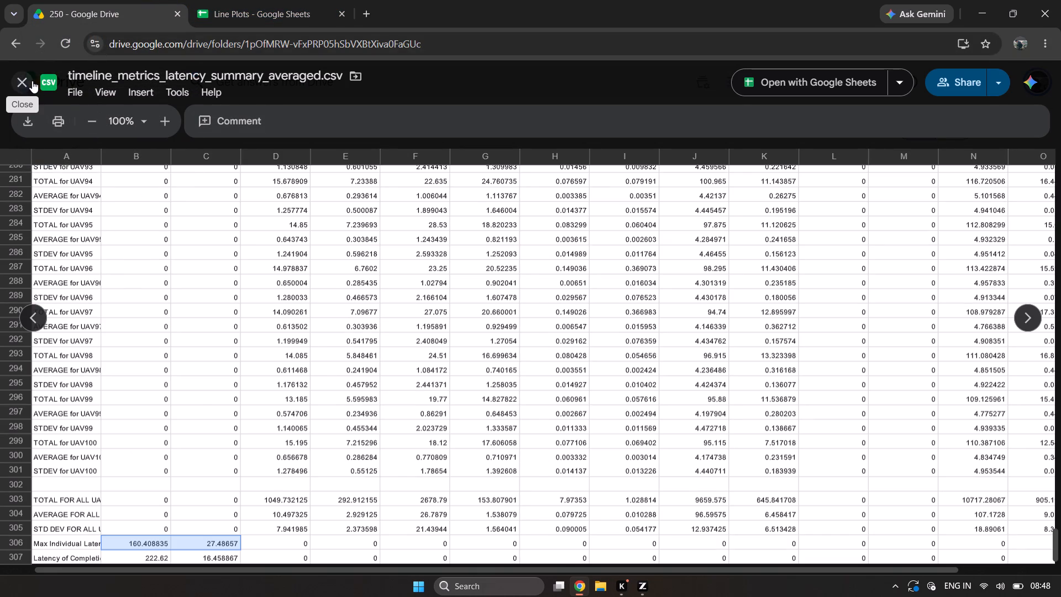
# Copy the all-UAV total energy and deviation (L303:M303) from timeline_metrics_energy_summary_averaged.csv into D17:E17 of Line Plots.
pyautogui.doubleClick(375, 411)
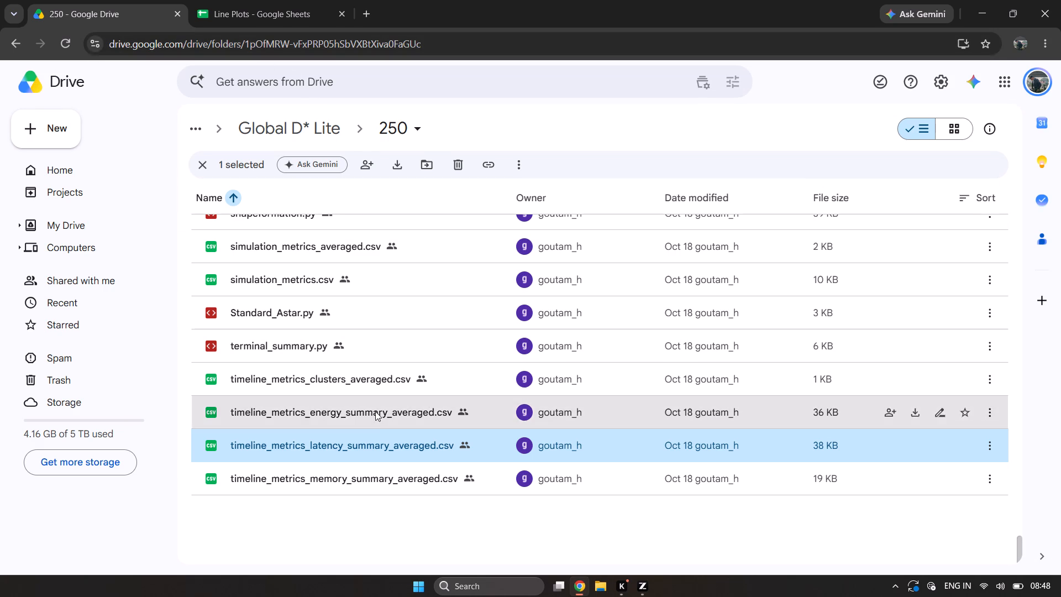
pyautogui.scroll(-1, 374, 397)
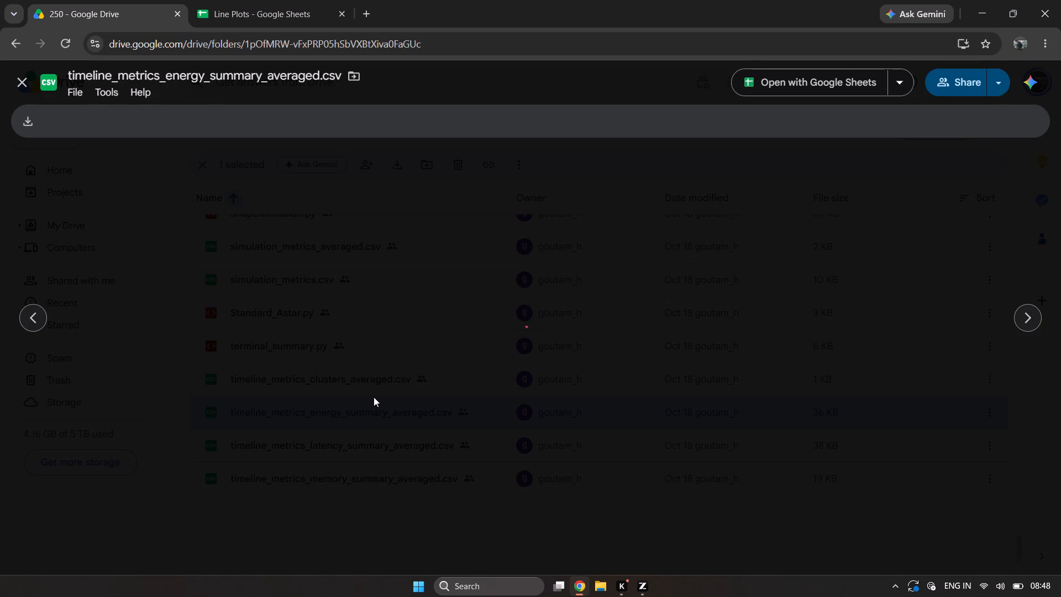
pyautogui.scroll(-20, 378, 333)
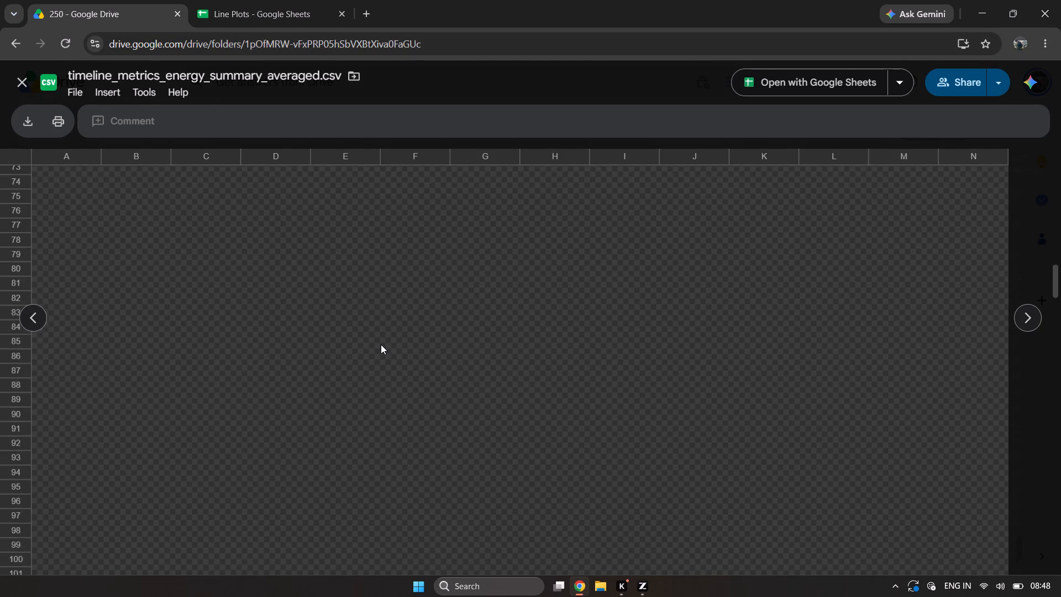
pyautogui.scroll(-20, 381, 344)
pyautogui.scroll(-16, 381, 344)
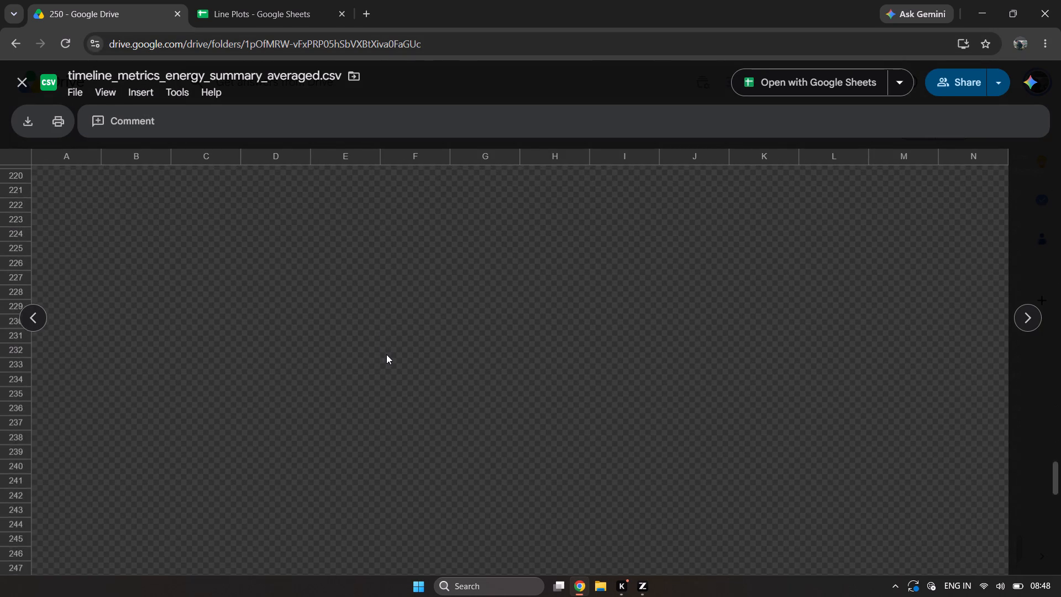
pyautogui.scroll(-18, 386, 354)
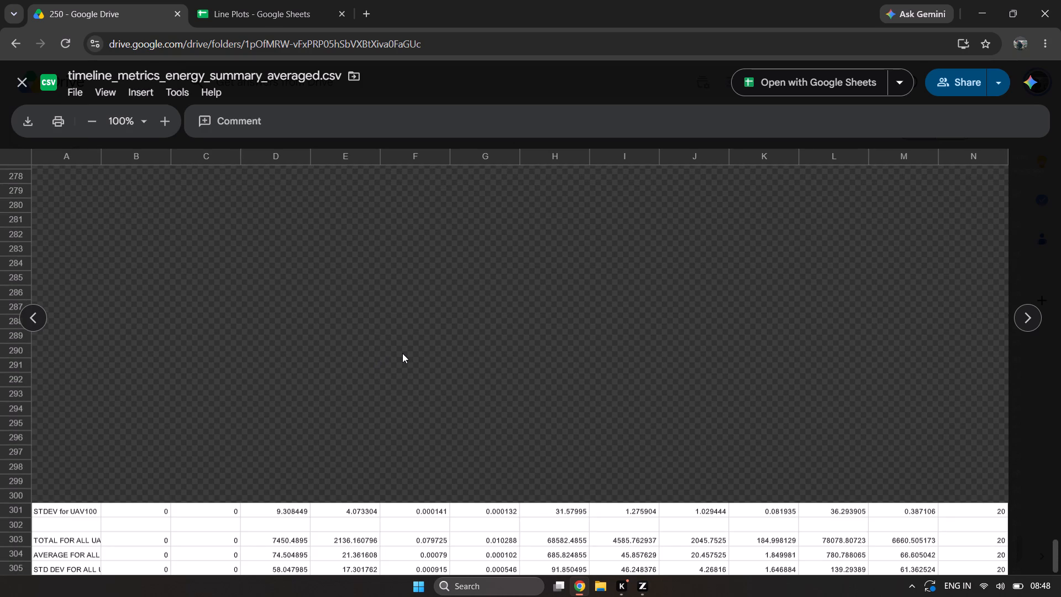
pyautogui.moveTo(847, 538); pyautogui.dragTo(876, 533)
pyautogui.hotkey('ctrl', 'c')
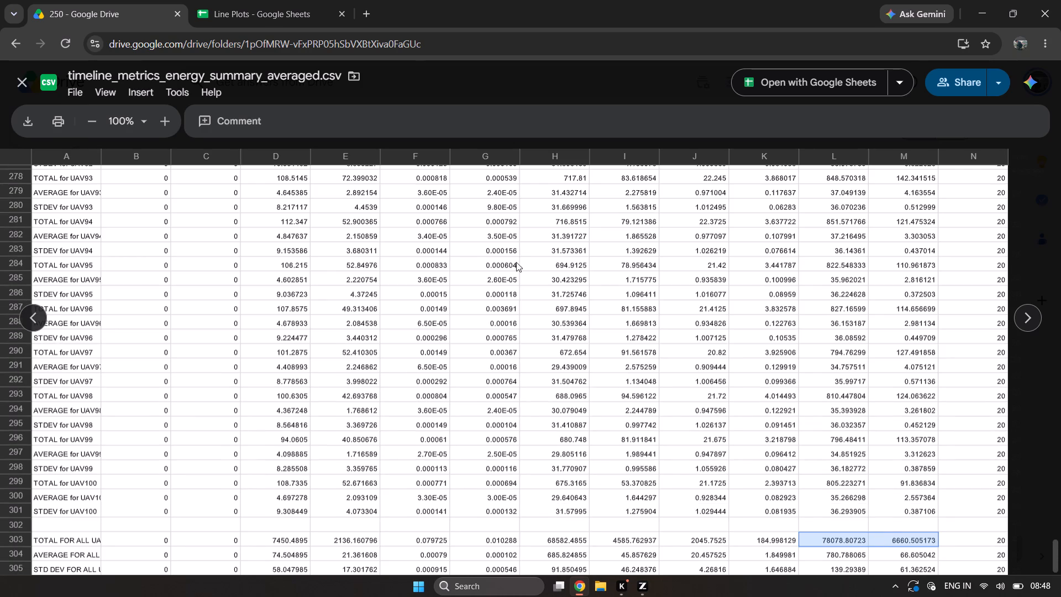
pyautogui.click(309, 0)
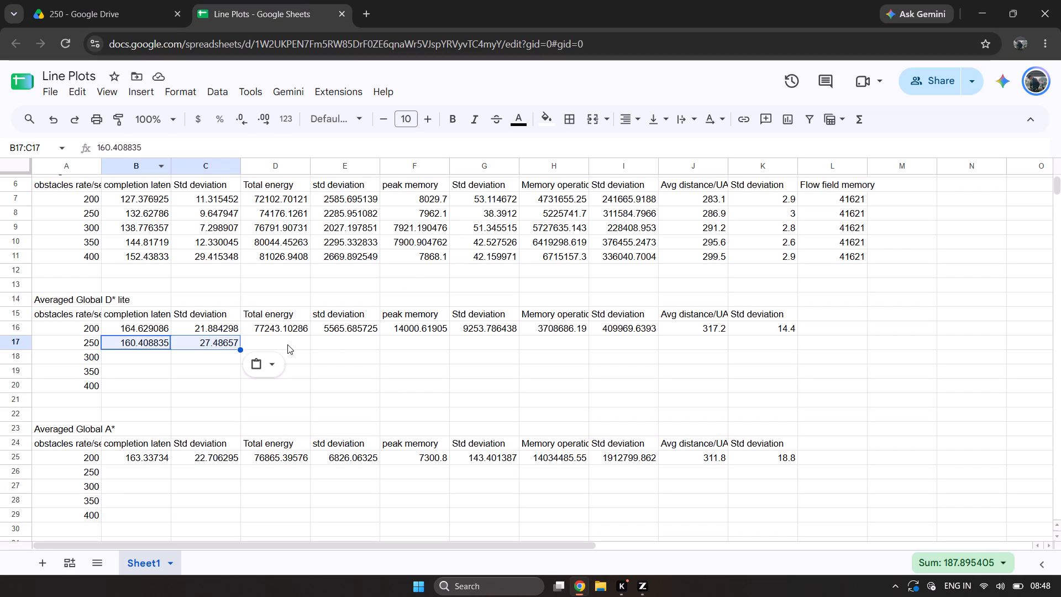
pyautogui.click(287, 344)
pyautogui.hotkey('ctrl', 'v')
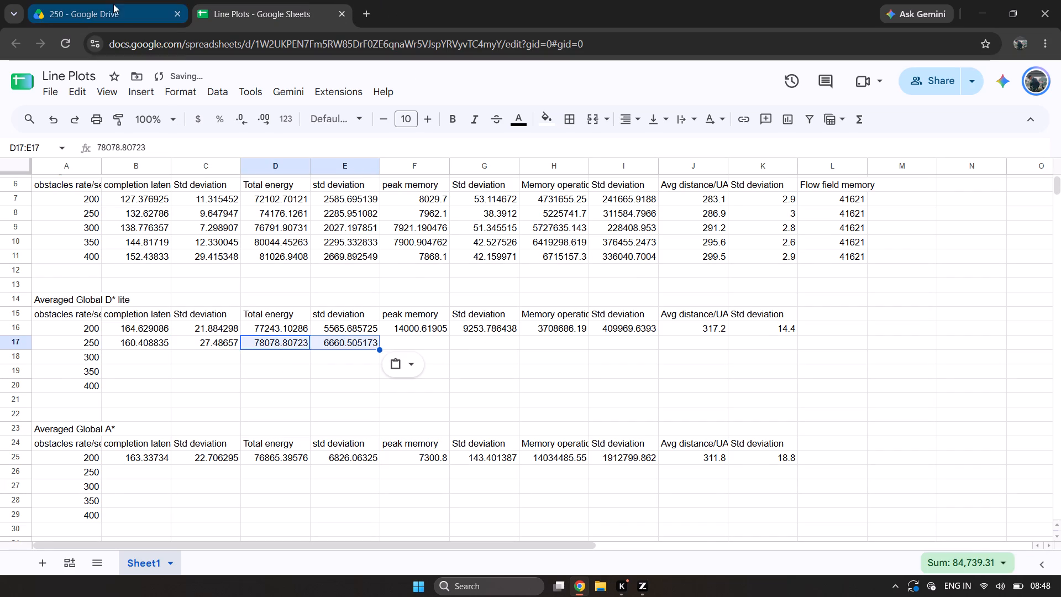
# Copy the all-UAV total memory operations and deviation (B303:C303) from the 250 folder's timeline_metrics_memory_summary_averaged.csv into H17:I17 of Line Plots.
pyautogui.click(113, 1)
pyautogui.click(34, 83)
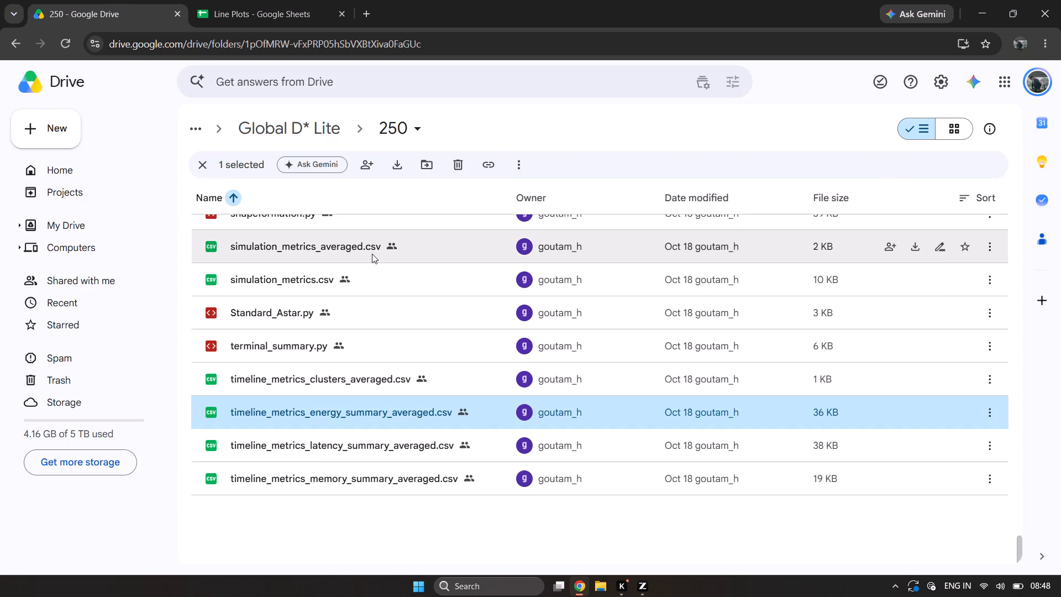
pyautogui.doubleClick(362, 469)
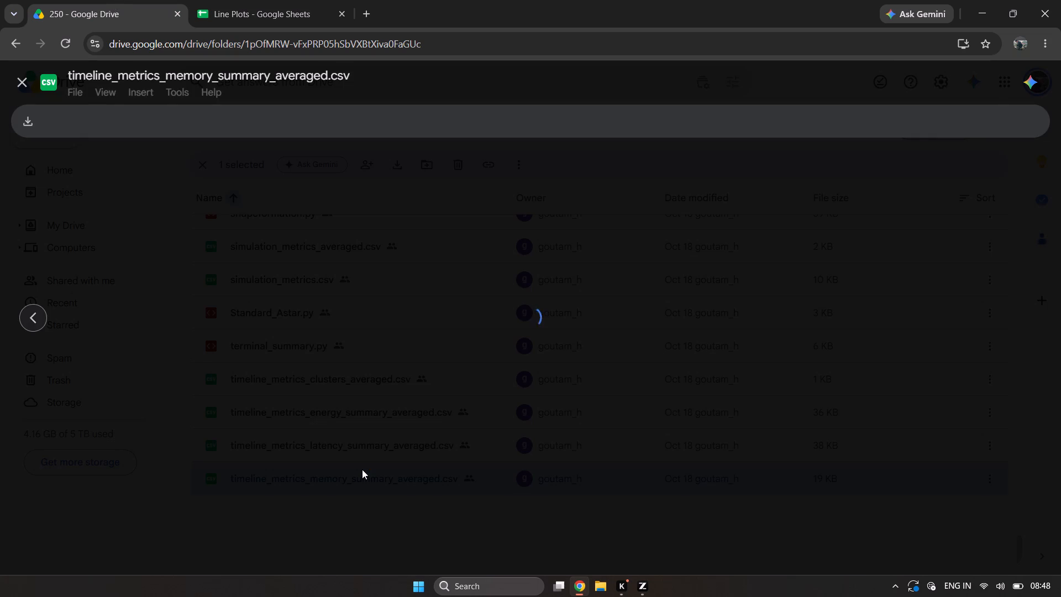
pyautogui.scroll(-14, 367, 464)
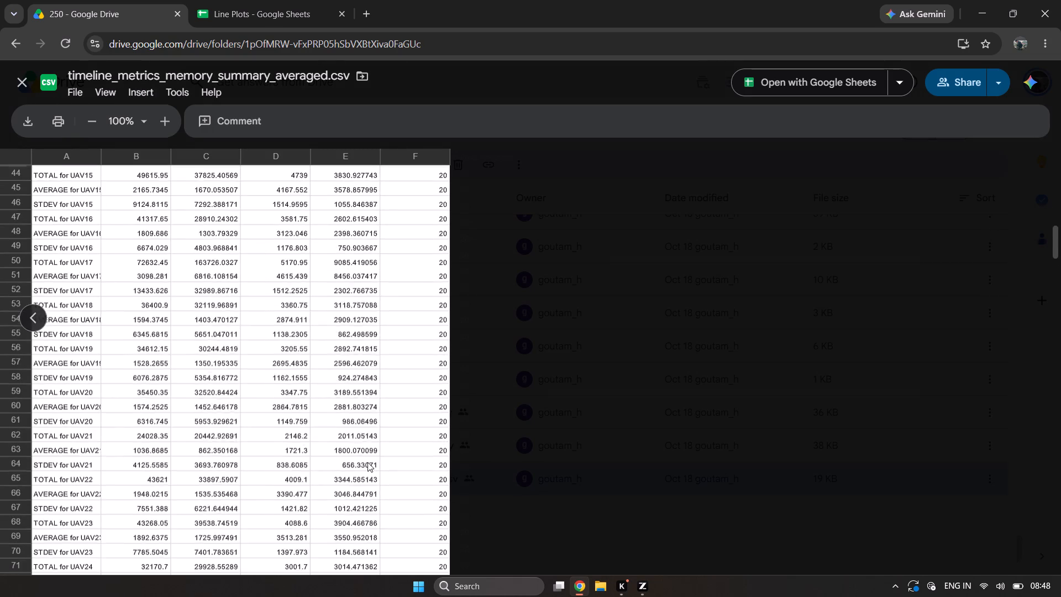
pyautogui.scroll(-16, 367, 462)
pyautogui.scroll(-8, 397, 422)
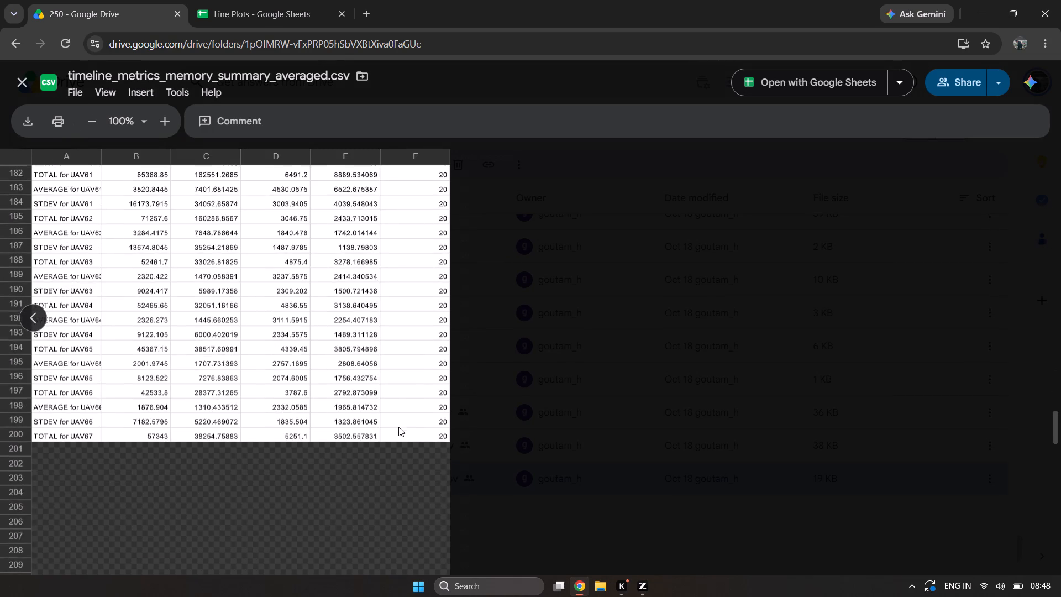
pyautogui.scroll(-15, 398, 427)
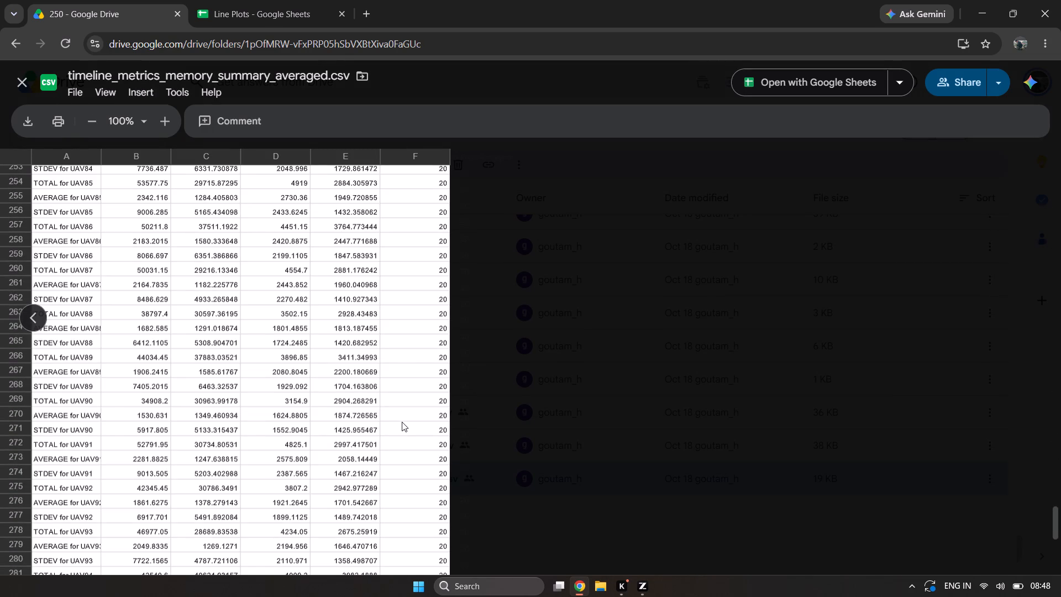
pyautogui.scroll(-9, 402, 421)
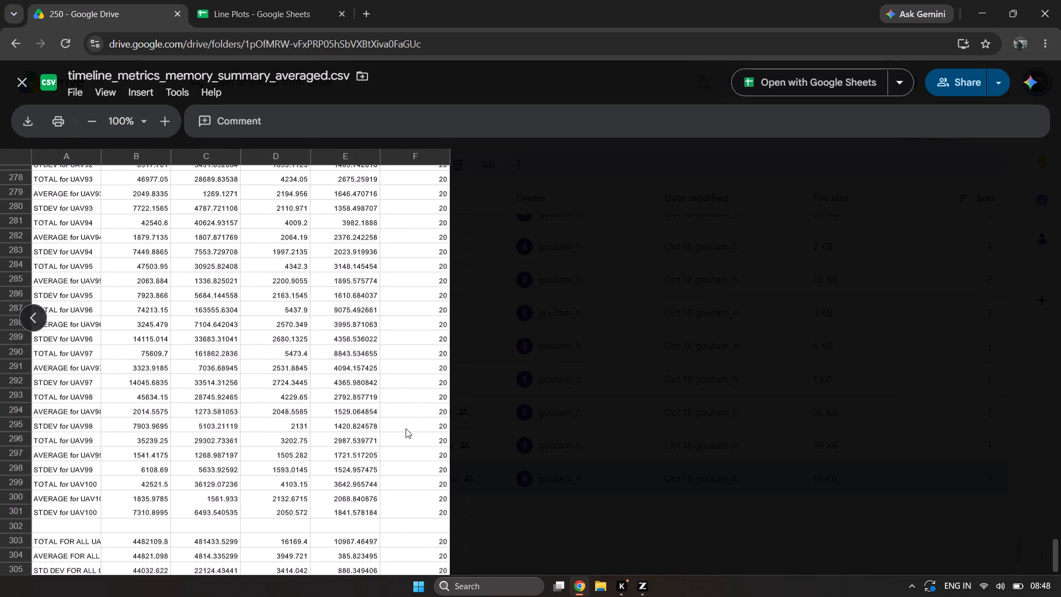
pyautogui.scroll(-10, 406, 429)
pyautogui.moveTo(145, 542); pyautogui.dragTo(185, 544)
pyautogui.hotkey('ctrl', 'c')
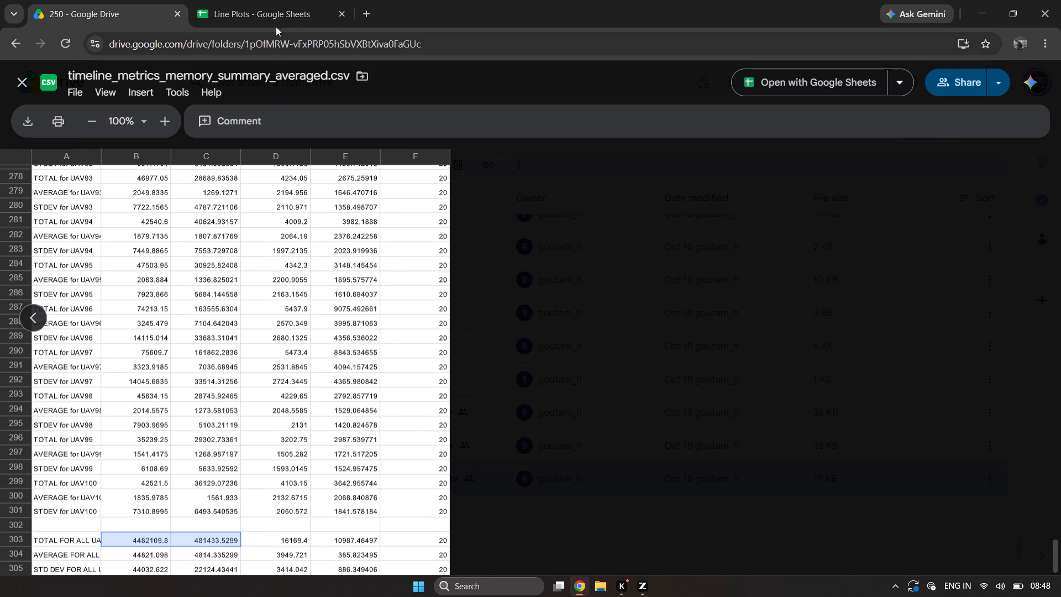
pyautogui.click(276, 18)
pyautogui.click(551, 339)
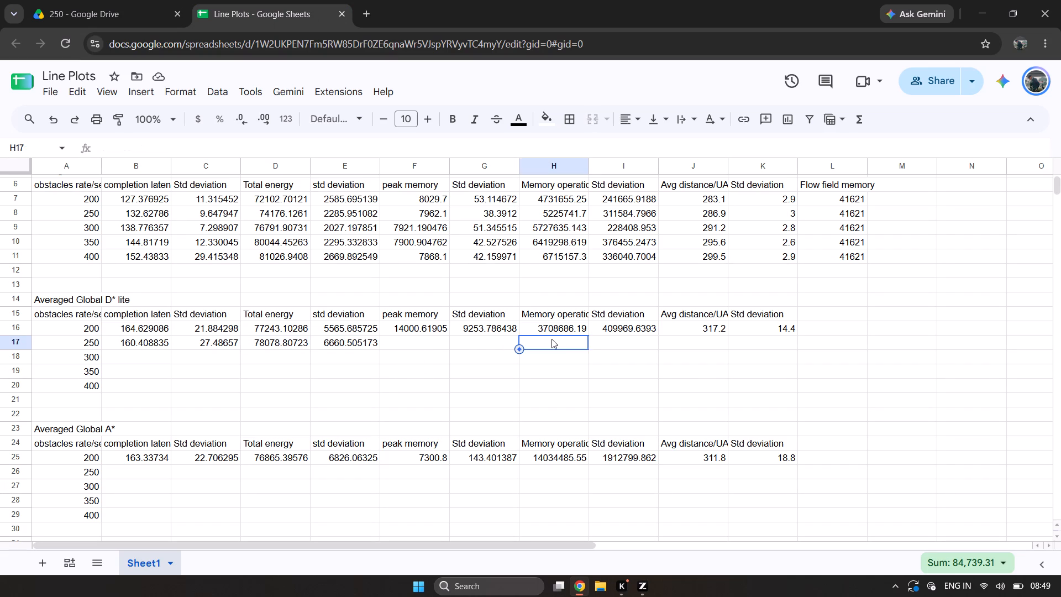
pyautogui.hotkey('ctrl', 'v')
# Copy the all-UAV total peak memory and deviation (D303:E303) from the memory summary into F17:G17 of Line Plots, then close the preview.
pyautogui.click(118, 0)
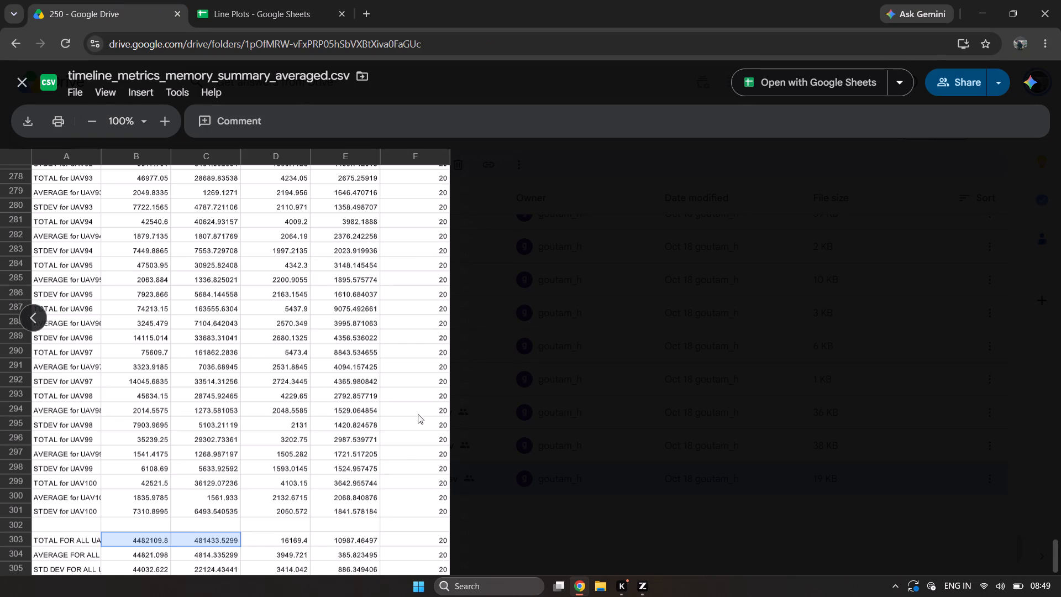
pyautogui.moveTo(297, 537); pyautogui.dragTo(326, 537)
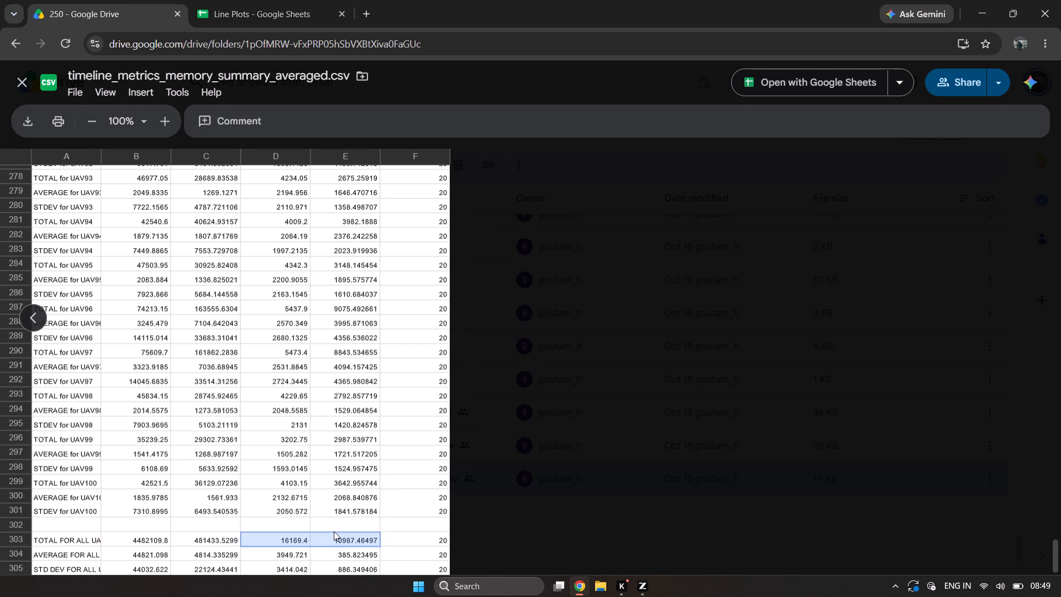
pyautogui.hotkey('ctrl', 'c')
pyautogui.click(286, 2)
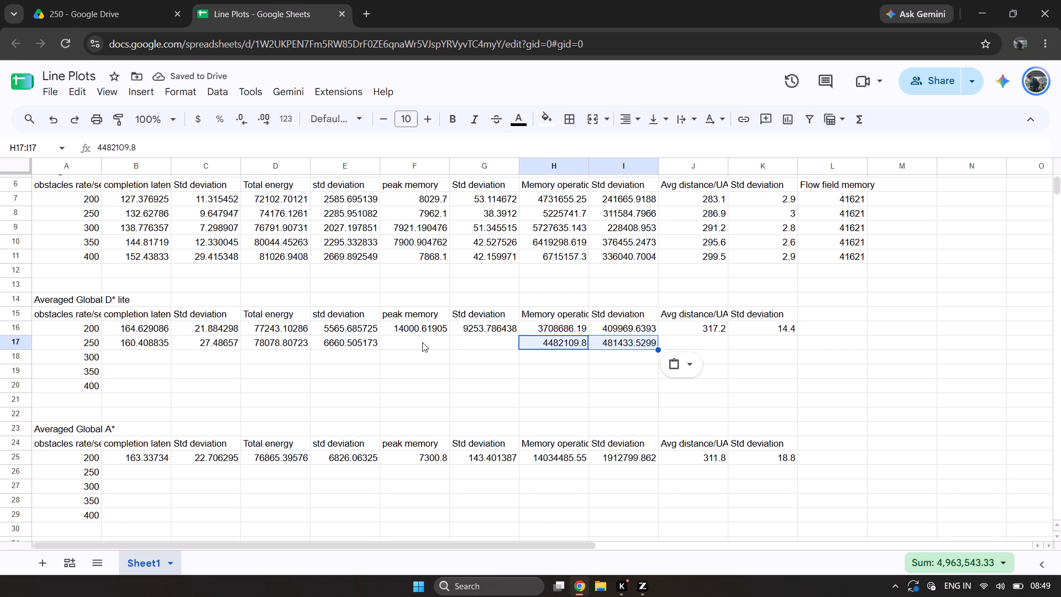
pyautogui.click(422, 342)
pyautogui.hotkey('ctrl', 'v')
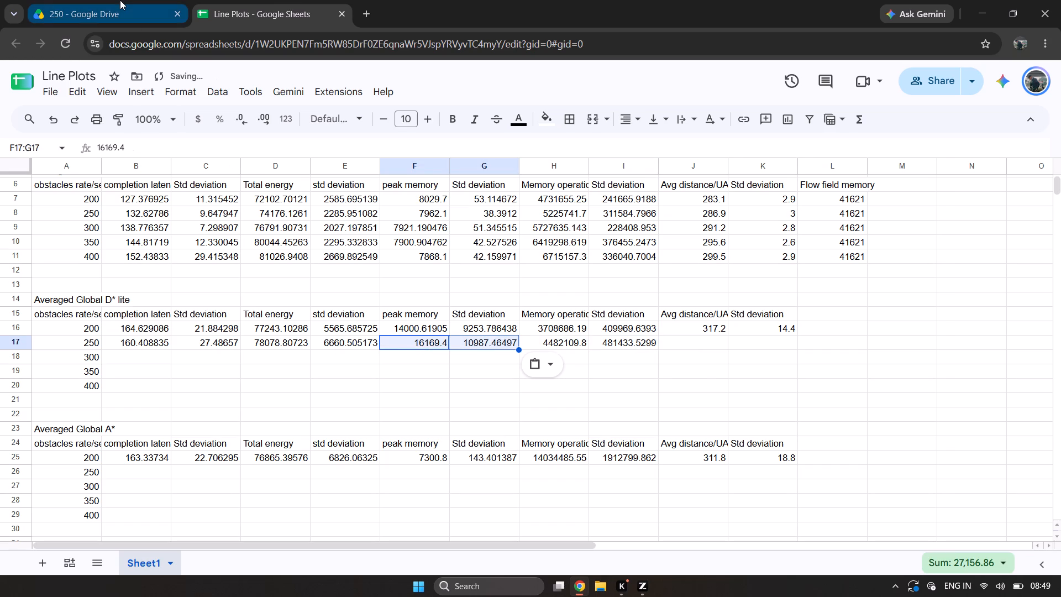
pyautogui.click(119, 0)
pyautogui.click(24, 84)
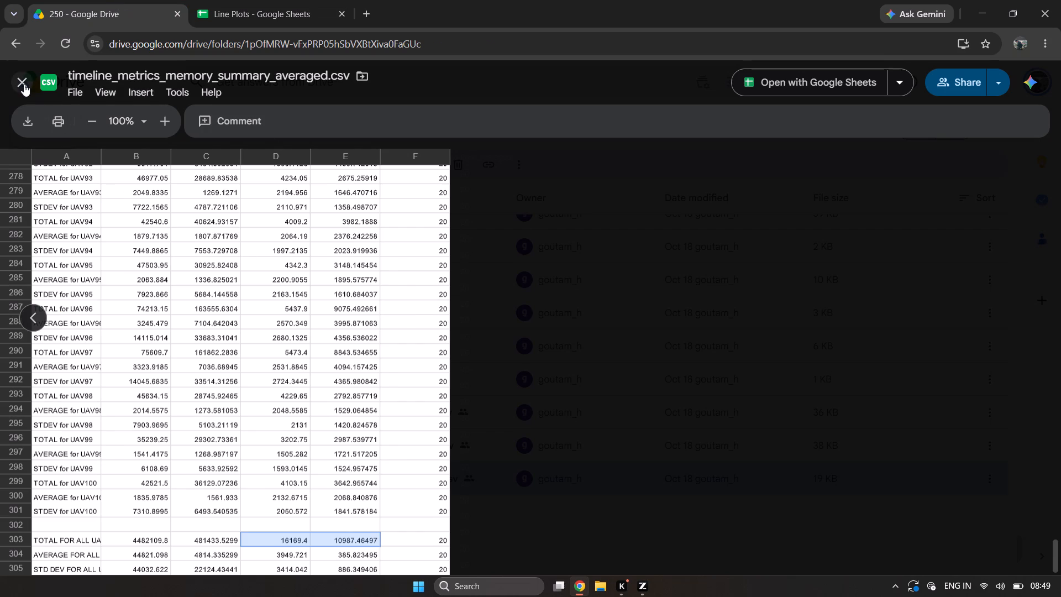
# Copy the average distance per UAV and its deviation (AX2:AY2) from simulation_metrics_averaged.csv into J17:K17 of Line Plots.
pyautogui.doubleClick(366, 256)
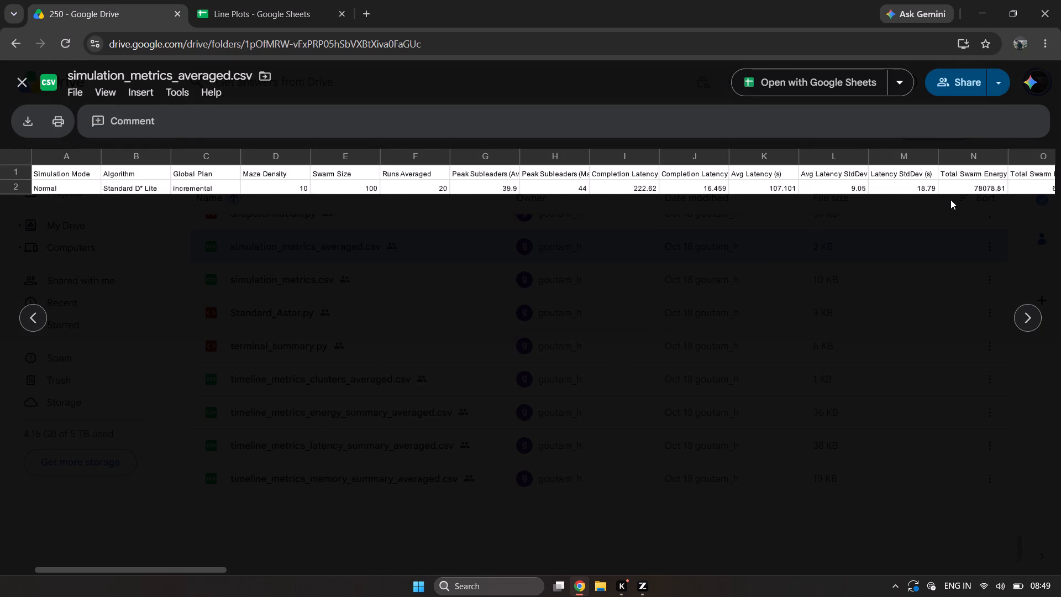
pyautogui.hscroll(-11, 955, 197)
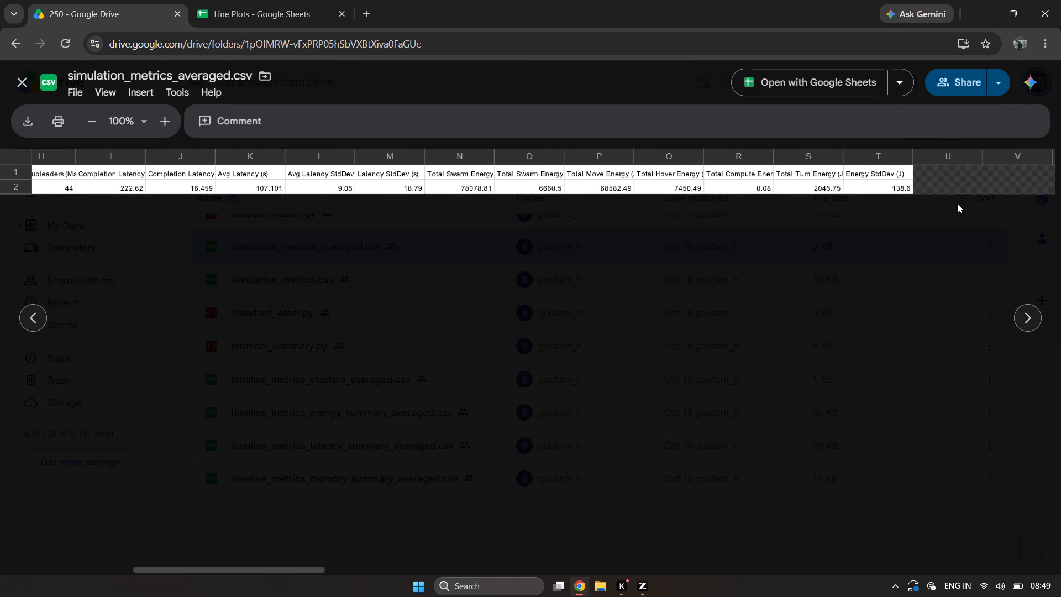
pyautogui.hscroll(-6, 957, 203)
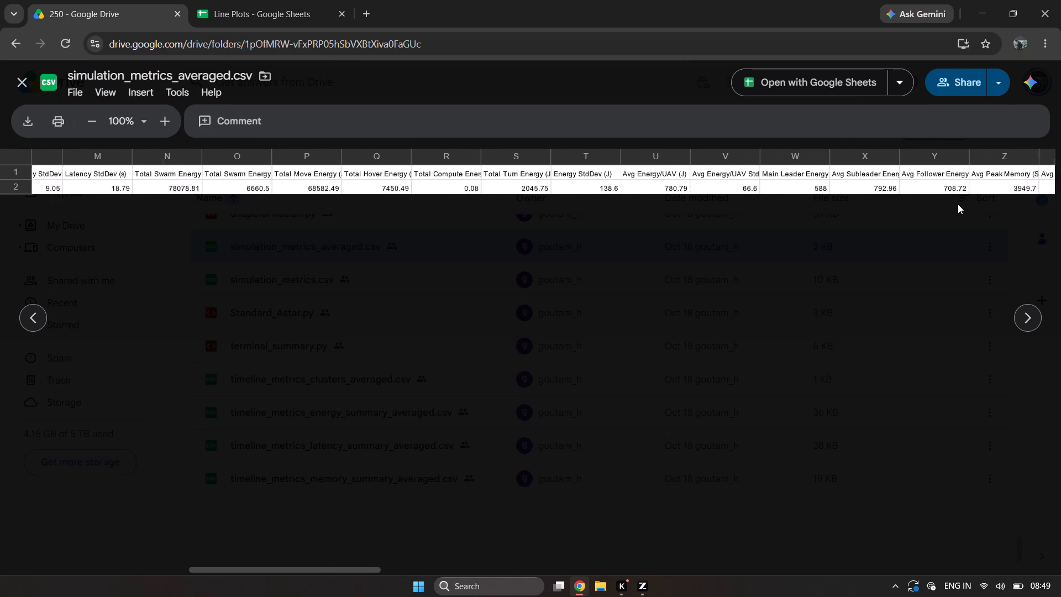
pyautogui.hscroll(-13, 958, 204)
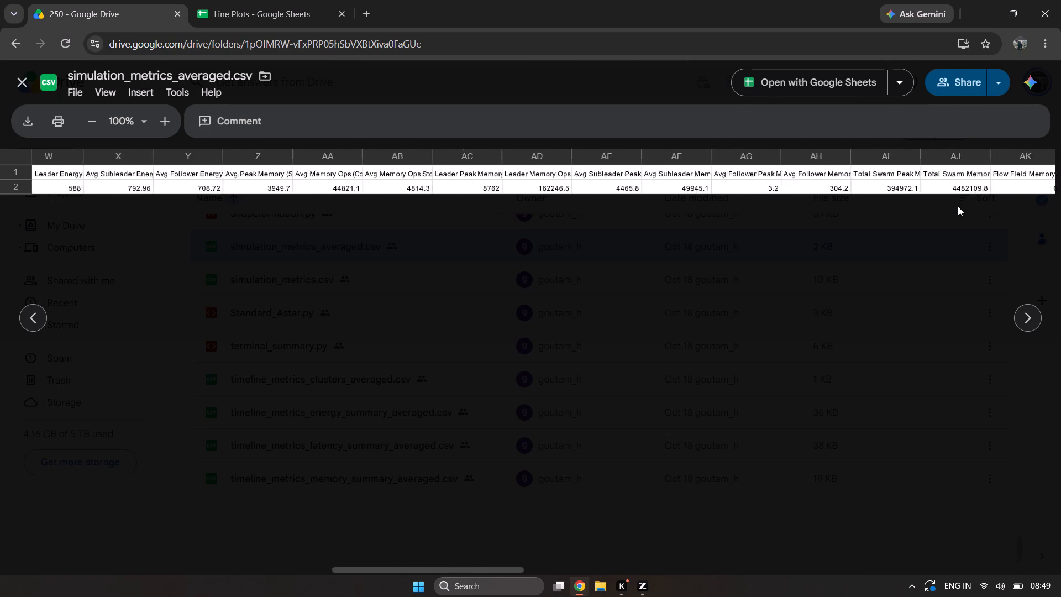
pyautogui.hscroll(-7, 958, 206)
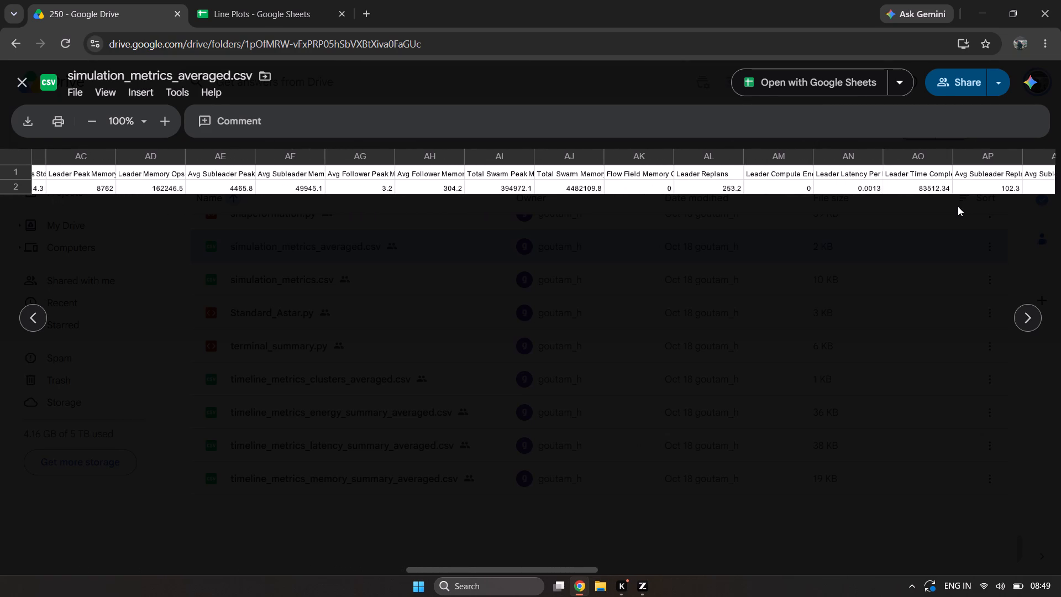
pyautogui.hscroll(-7, 959, 209)
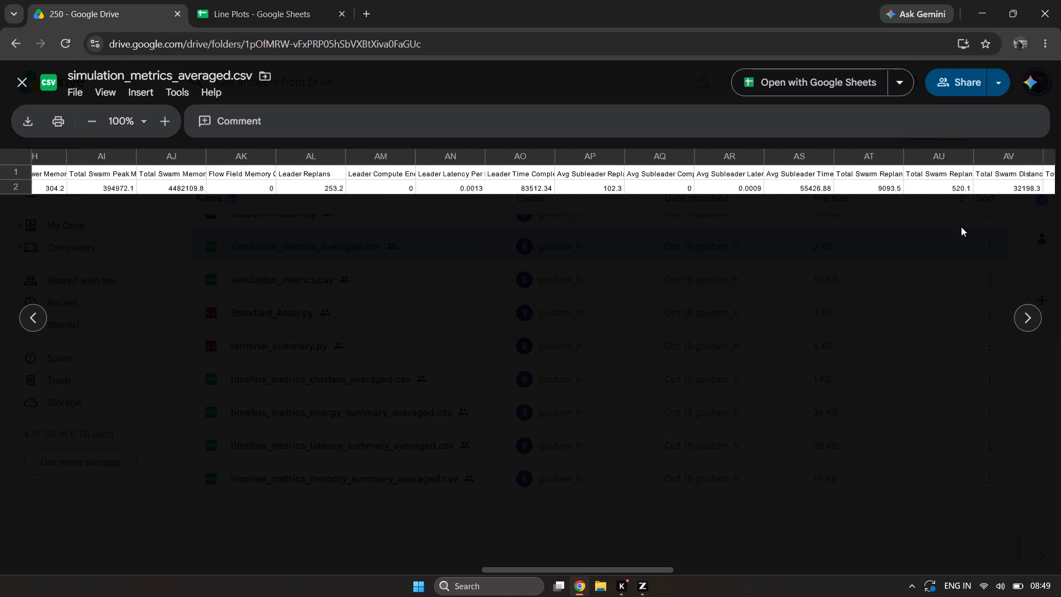
pyautogui.hscroll(-4, 961, 227)
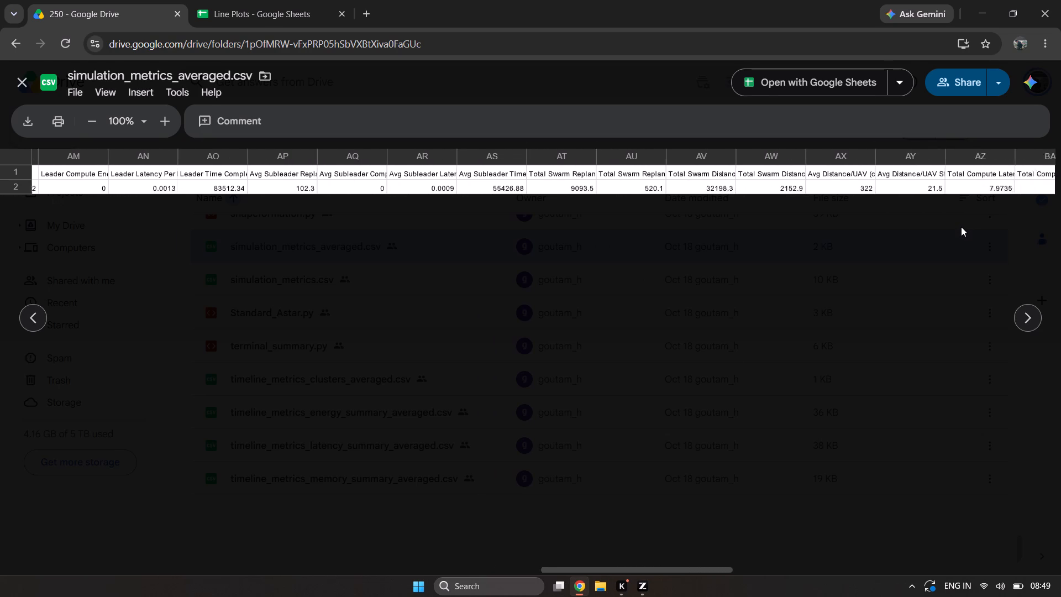
pyautogui.hscroll(-1, 961, 227)
pyautogui.moveTo(802, 188); pyautogui.dragTo(819, 185)
pyautogui.hotkey('ctrl', 'c')
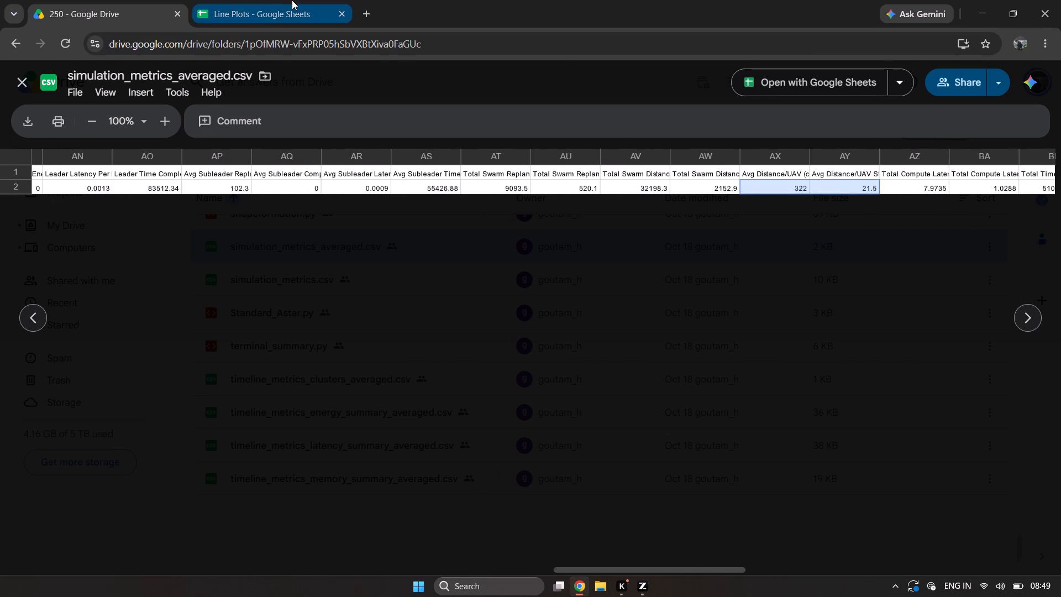
pyautogui.click(292, 0)
pyautogui.click(721, 344)
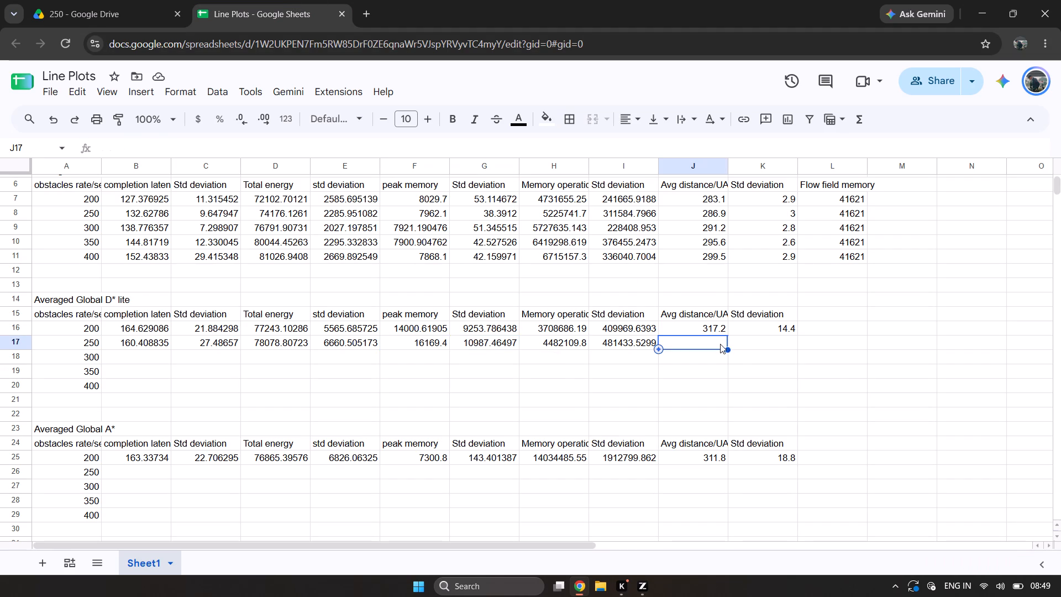
pyautogui.hotkey('ctrl', 'v')
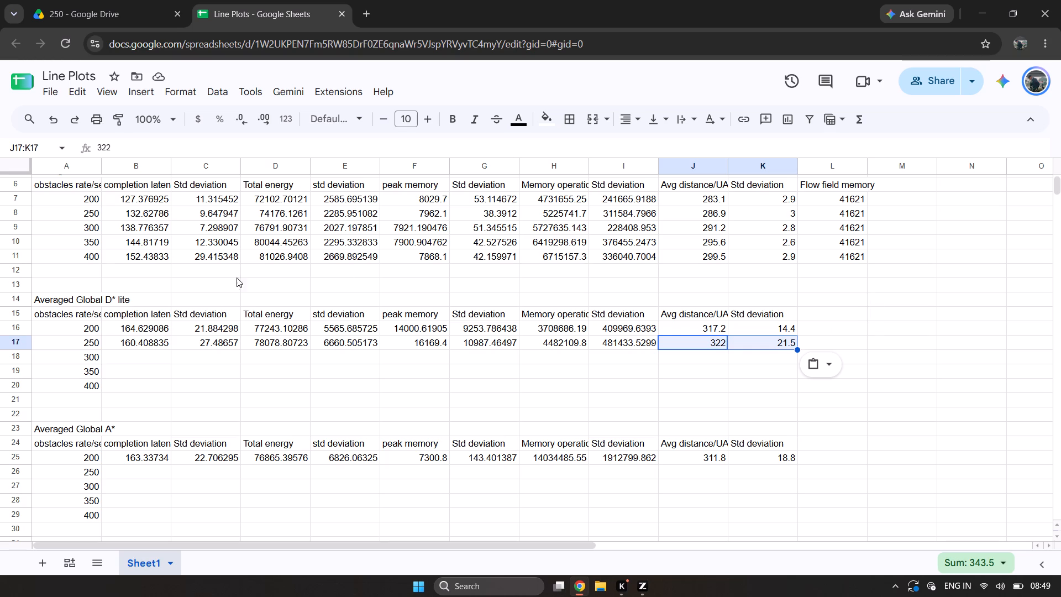
# Close the simulation_metrics_averaged.csv preview in Drive and open the 300 folder inside Global D* Lite.
pyautogui.click(69, 23)
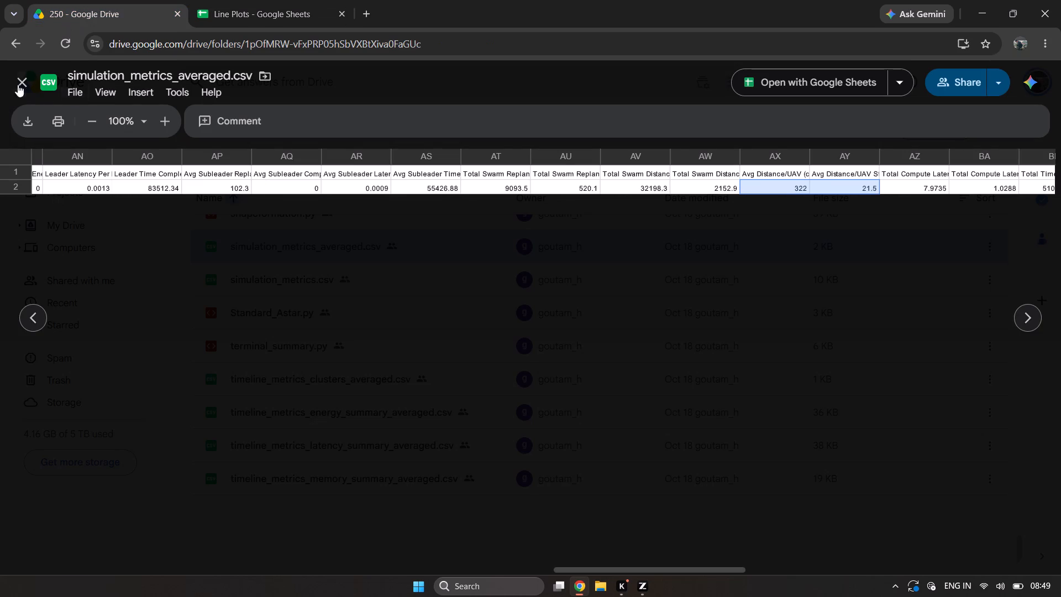
pyautogui.click(17, 76)
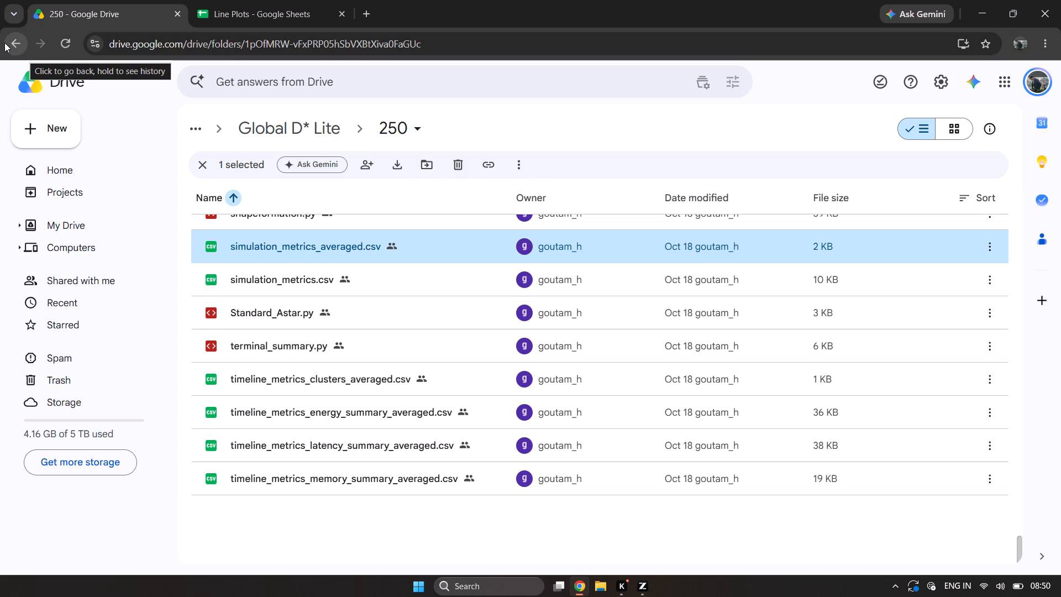
pyautogui.click(4, 41)
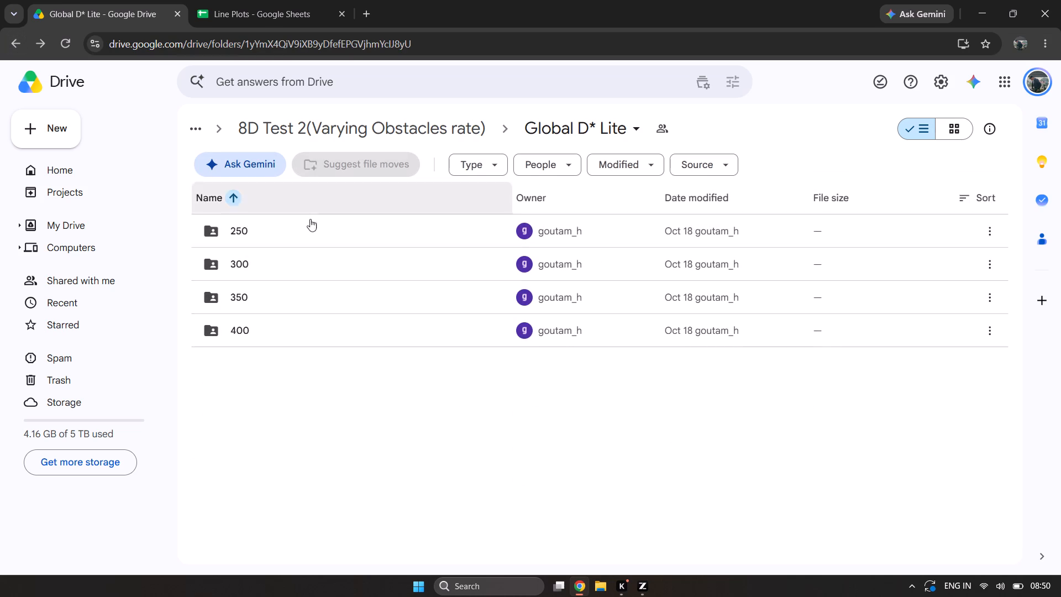
pyautogui.doubleClick(261, 265)
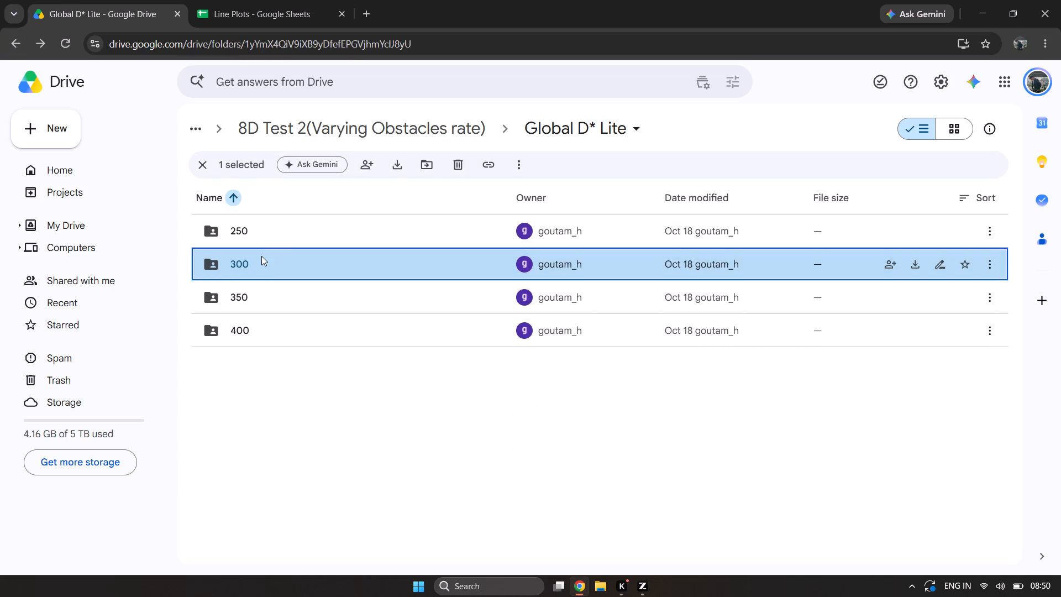
pyautogui.doubleClick(261, 256)
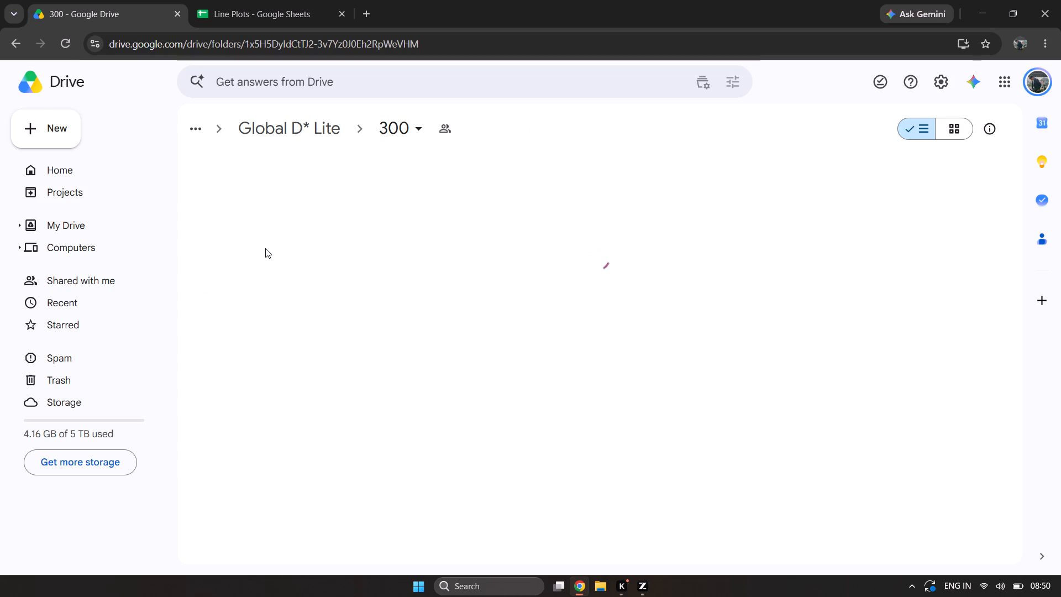
# Find timeline_metrics_latency_summary_averaged.csv in the Global D* Lite 300 folder and open its preview.
pyautogui.scroll(-9, 708, 324)
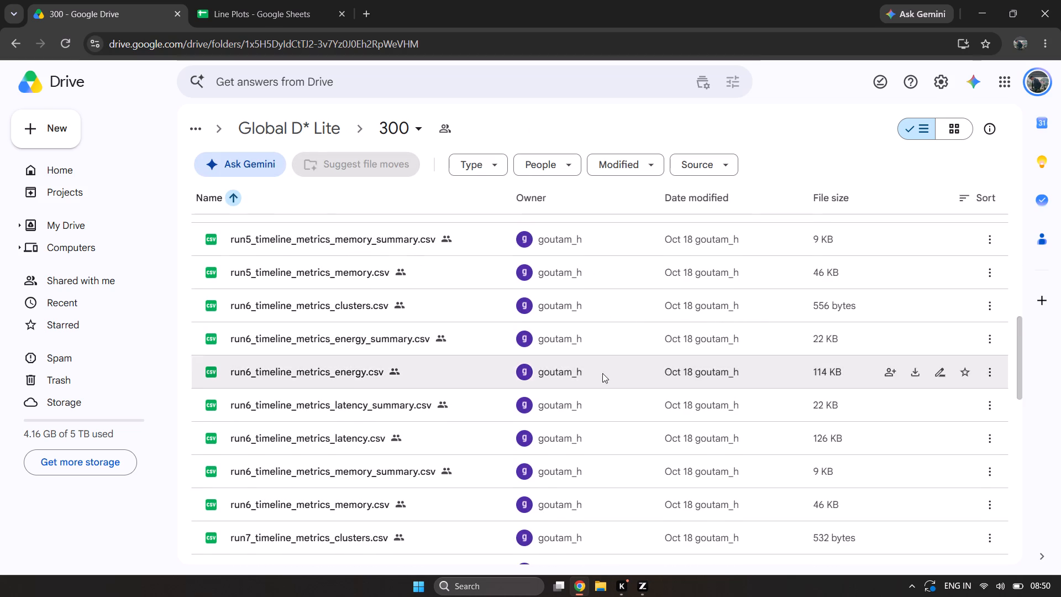
pyautogui.scroll(11, 597, 375)
pyautogui.scroll(-19, 597, 359)
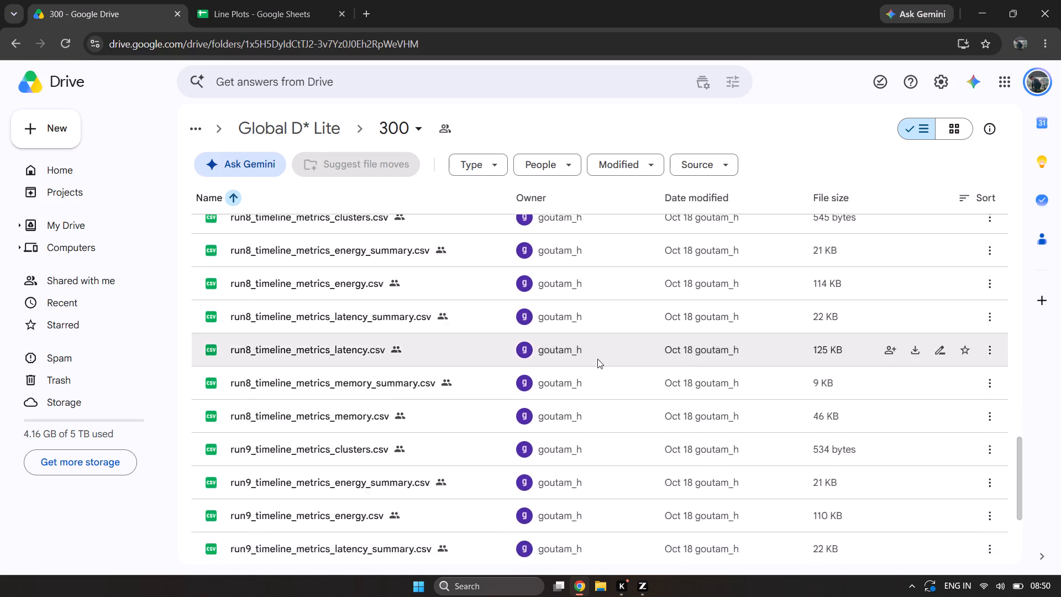
pyautogui.scroll(-11, 597, 359)
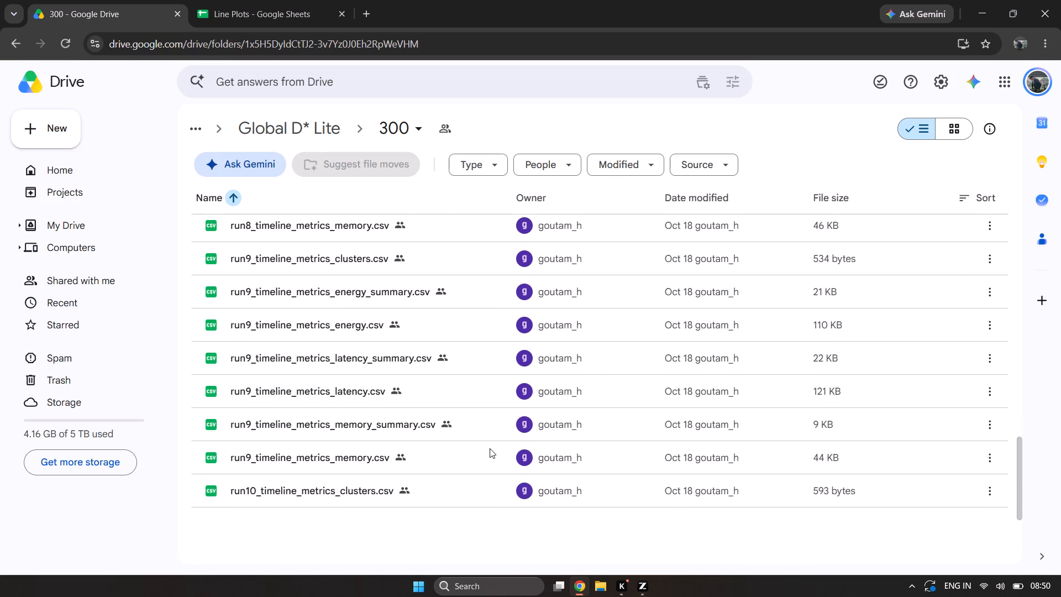
pyautogui.scroll(-10, 572, 364)
pyautogui.scroll(-4, 426, 436)
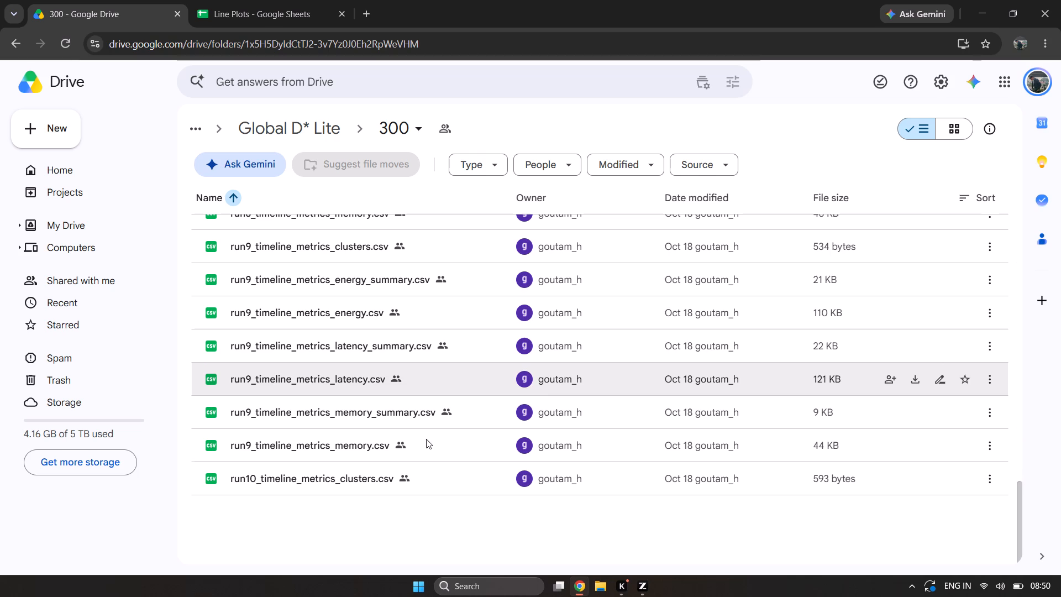
pyautogui.scroll(-2, 426, 439)
pyautogui.scroll(-6, 385, 515)
pyautogui.scroll(-5, 424, 488)
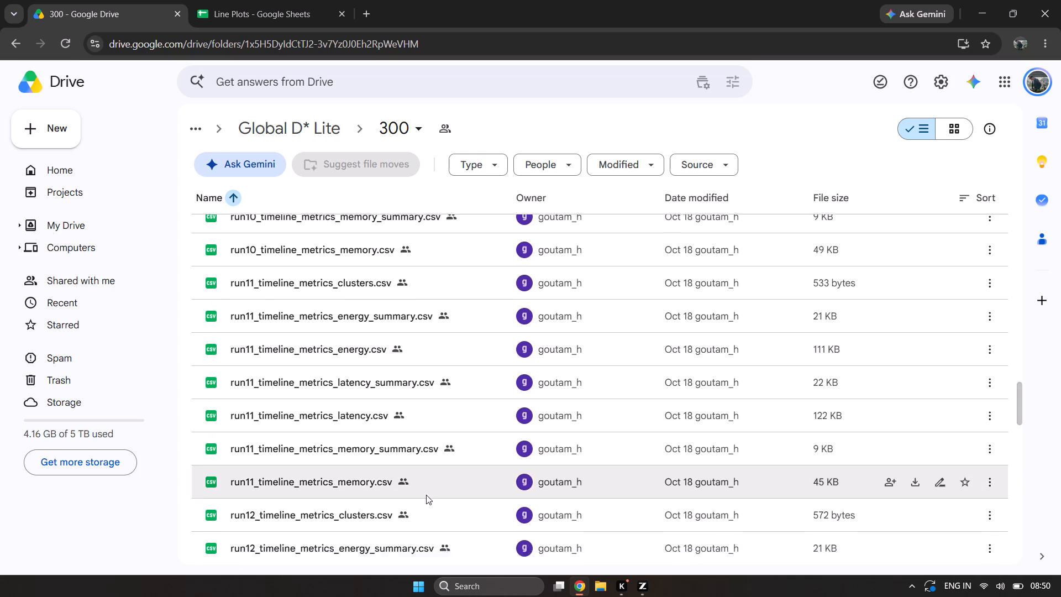
pyautogui.scroll(-16, 426, 495)
pyautogui.scroll(-7, 463, 479)
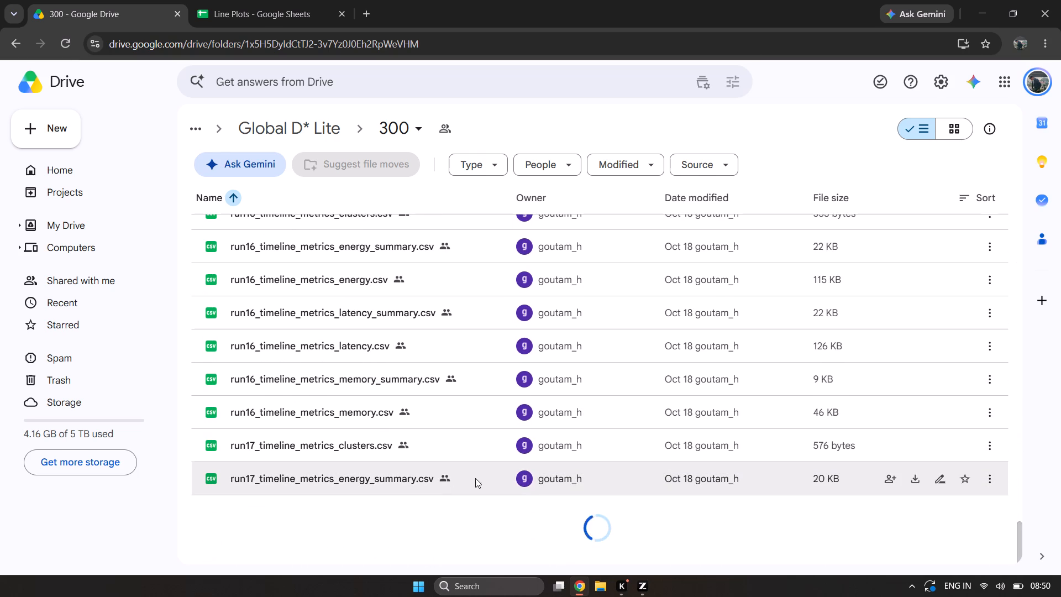
pyautogui.scroll(-5, 474, 498)
pyautogui.scroll(-7, 527, 464)
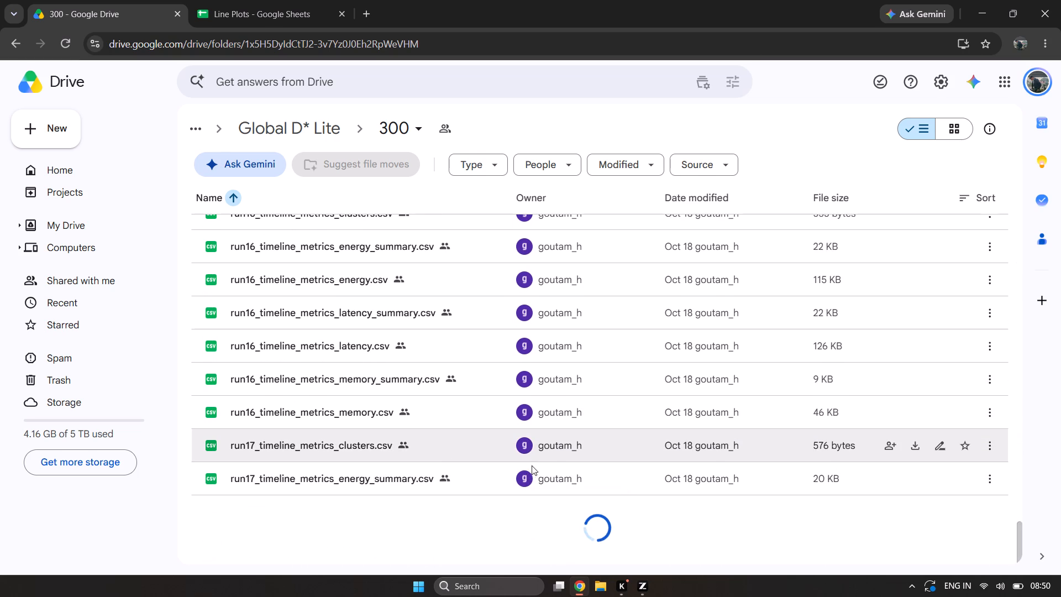
pyautogui.scroll(-5, 552, 491)
pyautogui.scroll(-5, 673, 474)
pyautogui.scroll(-14, 604, 458)
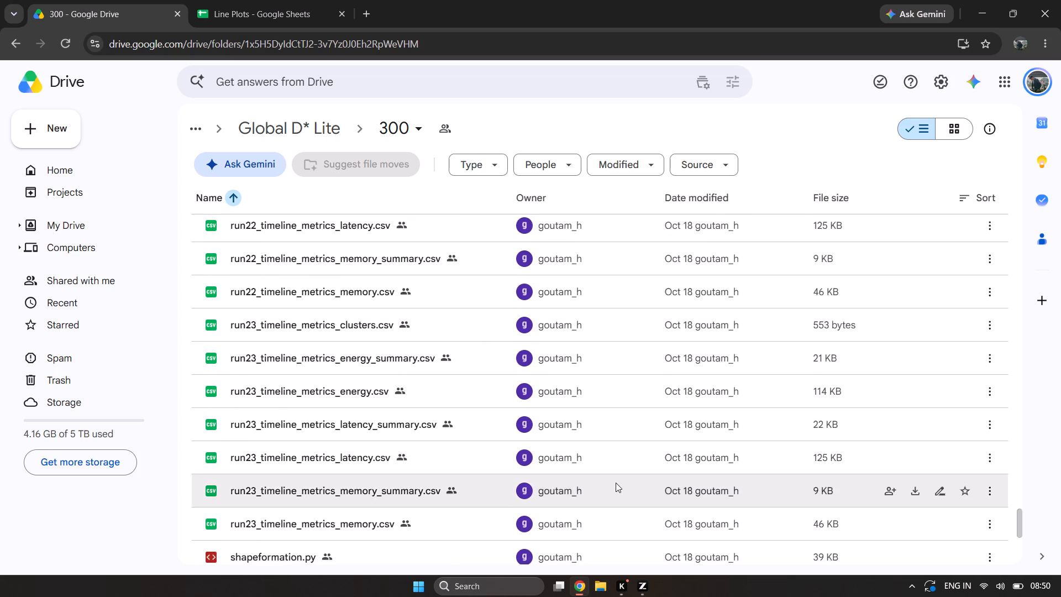
pyautogui.scroll(-16, 616, 483)
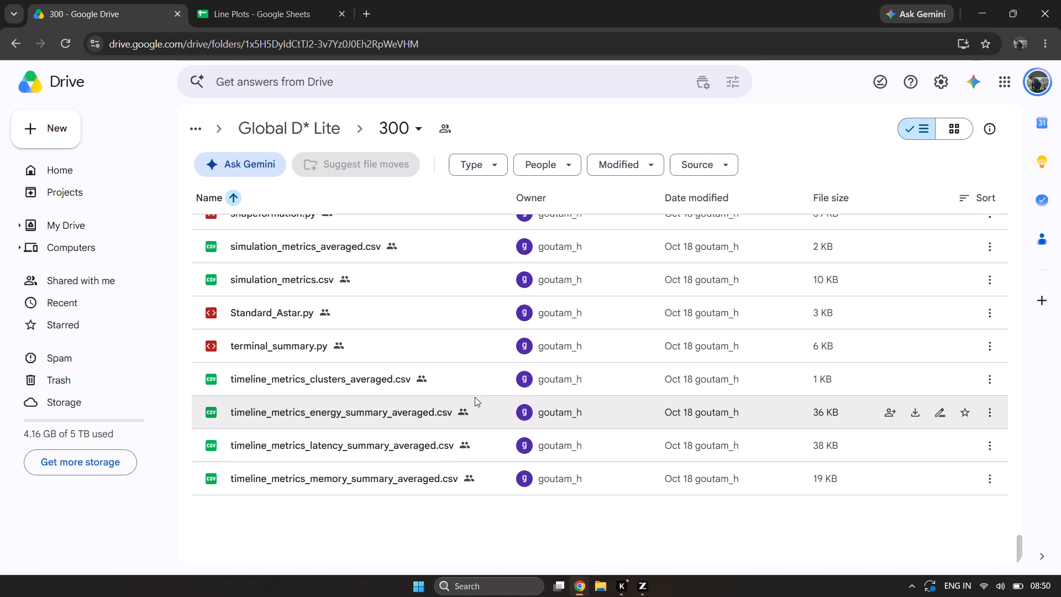
pyautogui.doubleClick(262, 442)
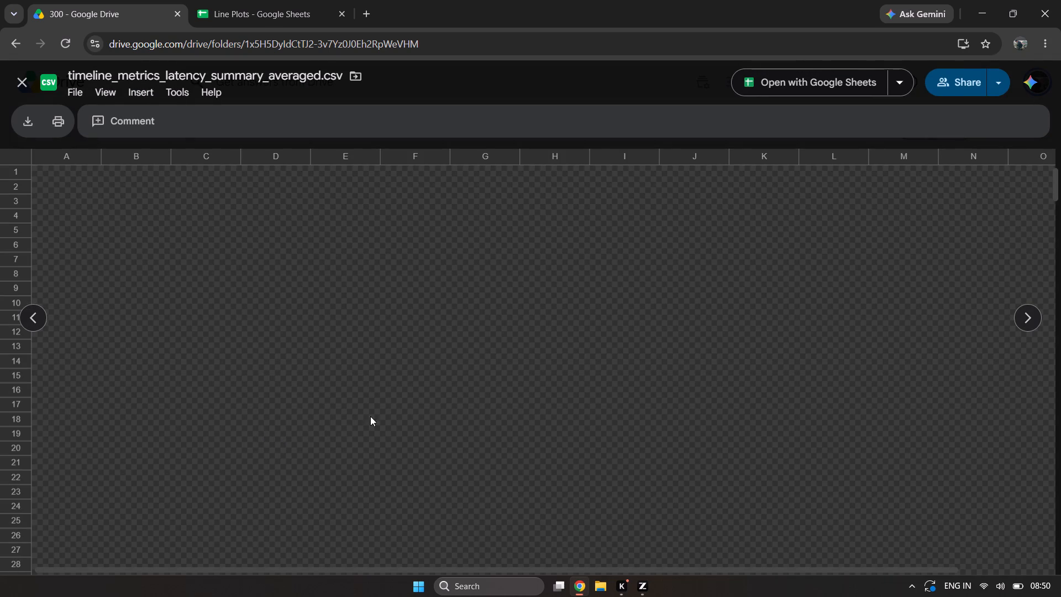
# Copy the max individual latency and deviation (B306:C306) from the latency summary into B18:C18 of Line Plots, then close the preview.
pyautogui.scroll(-8, 376, 396)
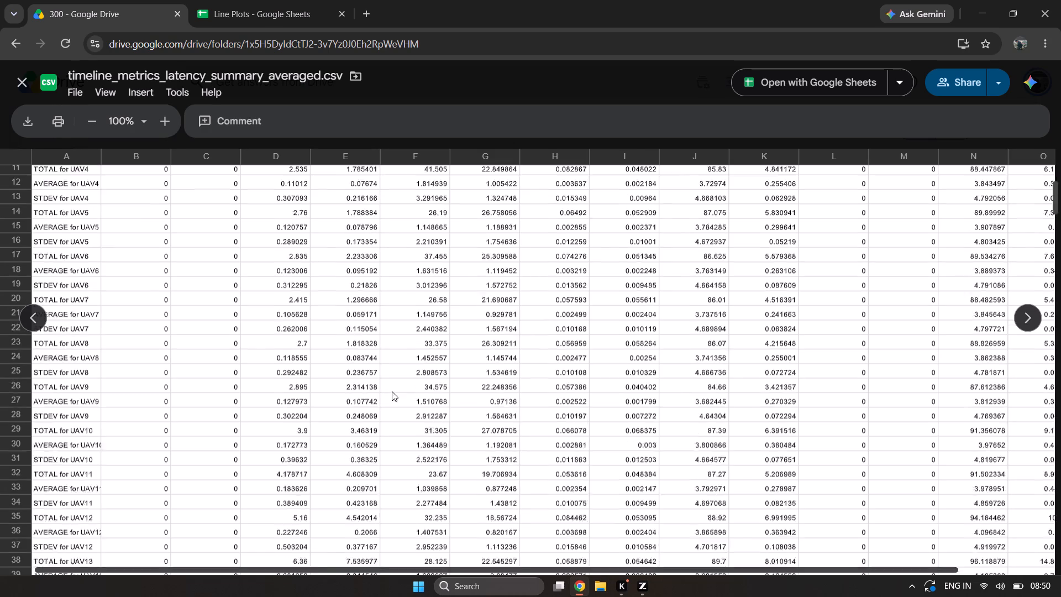
pyautogui.scroll(-17, 576, 376)
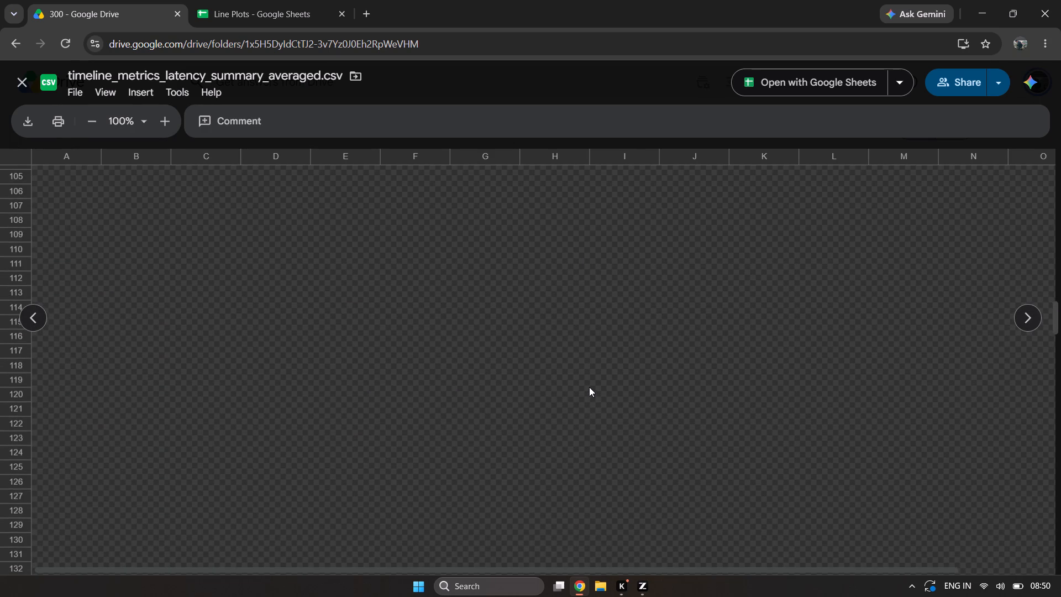
pyautogui.scroll(-13, 589, 387)
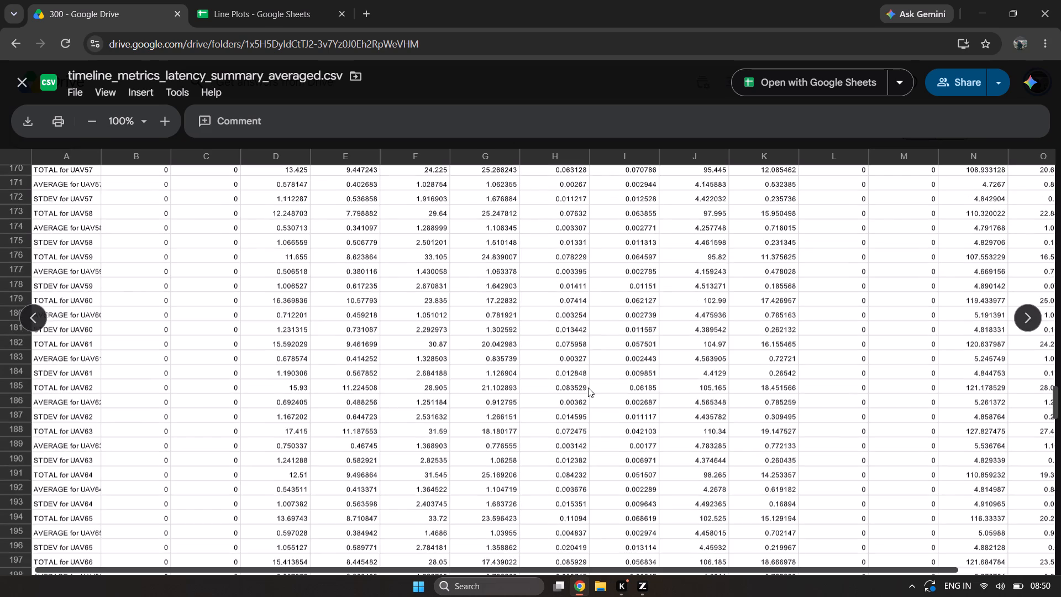
pyautogui.scroll(-8, 588, 387)
pyautogui.scroll(-1, 640, 455)
pyautogui.scroll(-8, 673, 376)
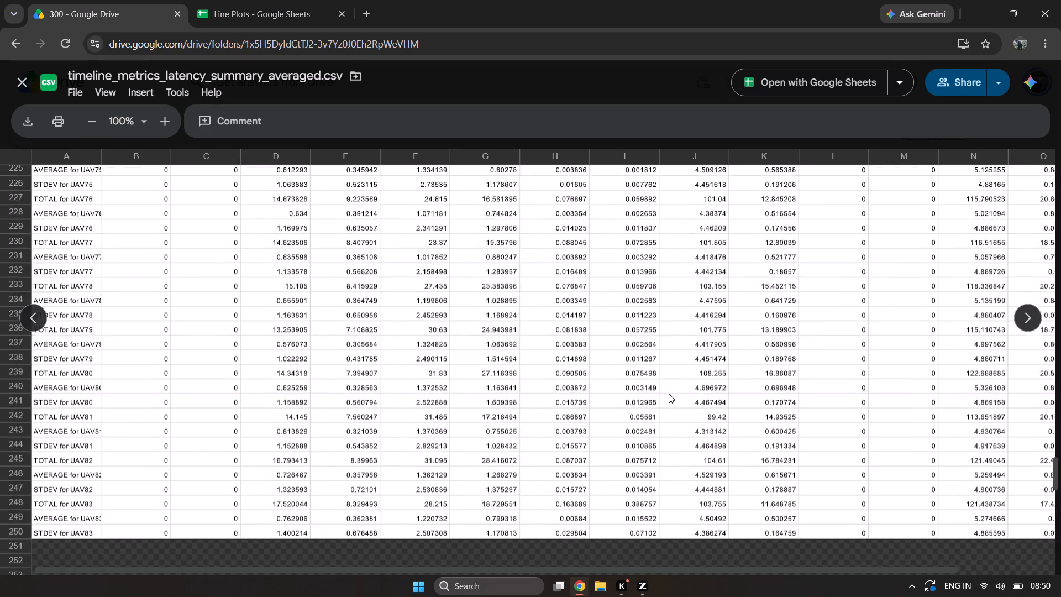
pyautogui.scroll(-14, 682, 399)
pyautogui.scroll(-17, 697, 377)
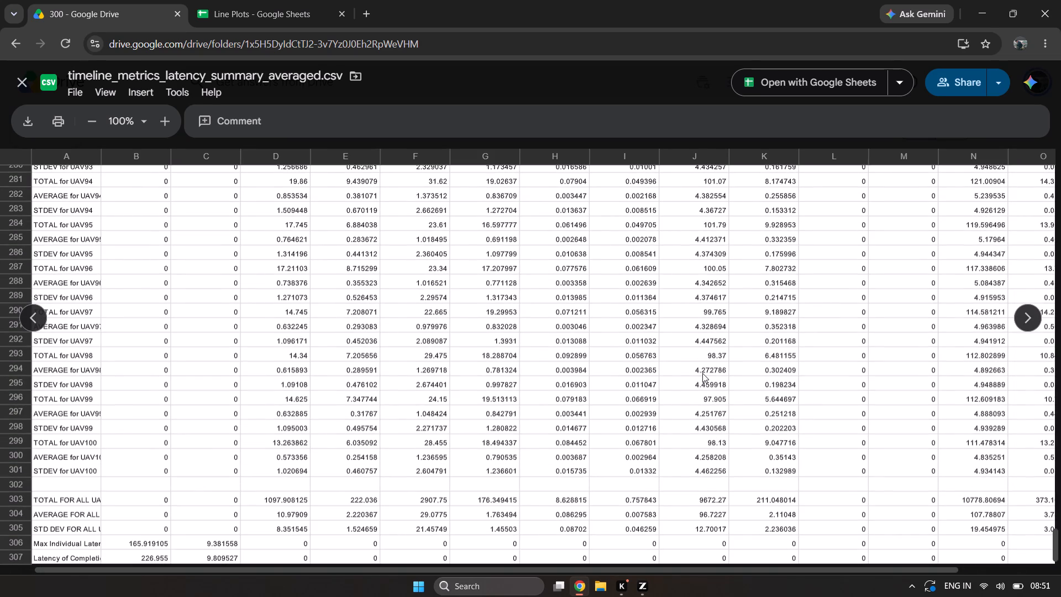
pyautogui.scroll(-8, 731, 362)
pyautogui.moveTo(149, 544); pyautogui.dragTo(210, 540)
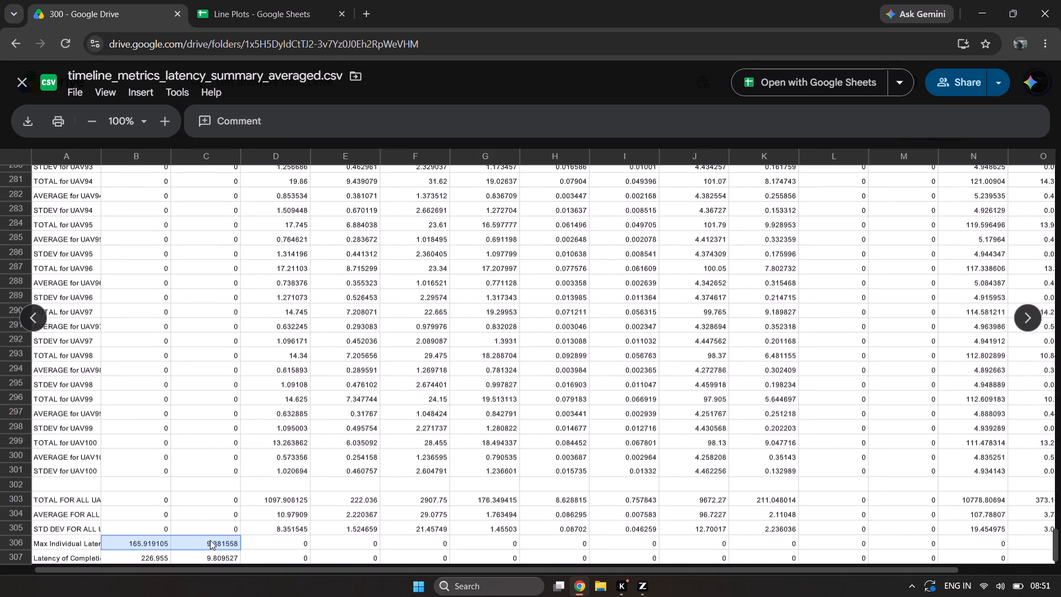
pyautogui.hotkey('ctrl', 'c')
pyautogui.click(271, 1)
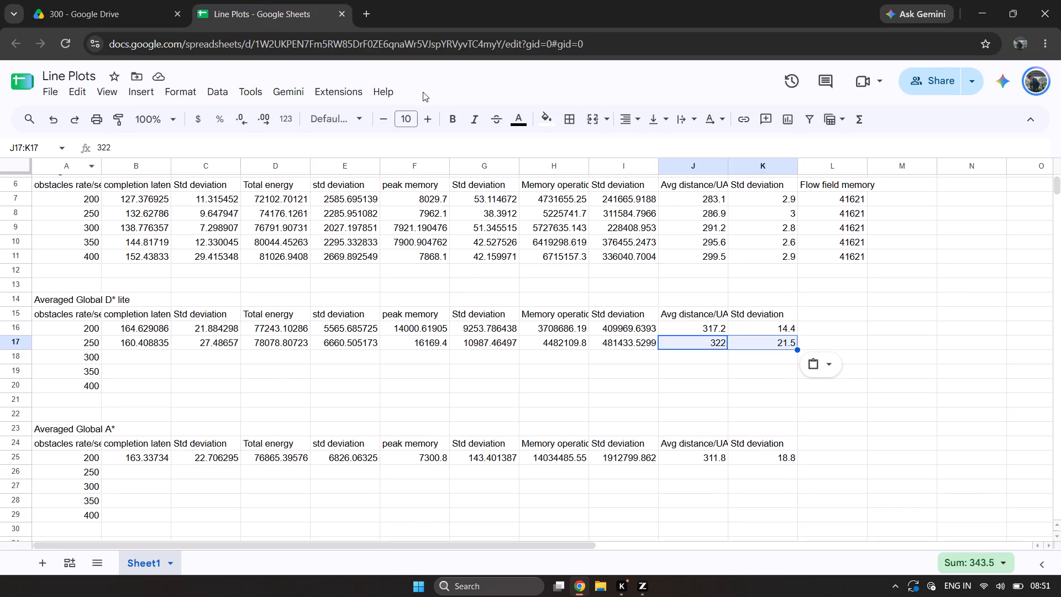
pyautogui.click(154, 352)
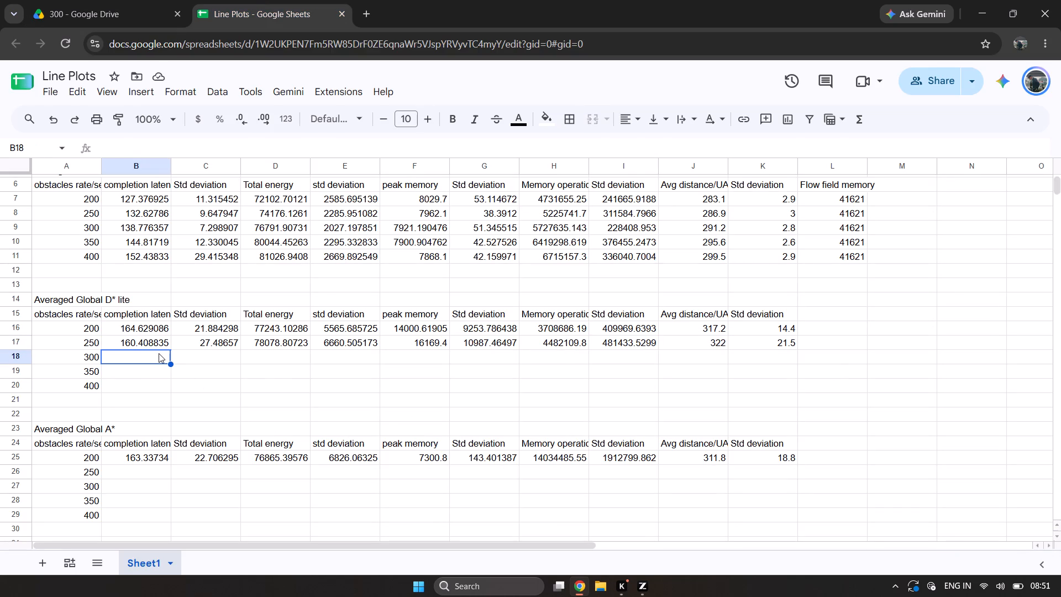
pyautogui.hotkey('ctrl', 'v')
pyautogui.click(132, 7)
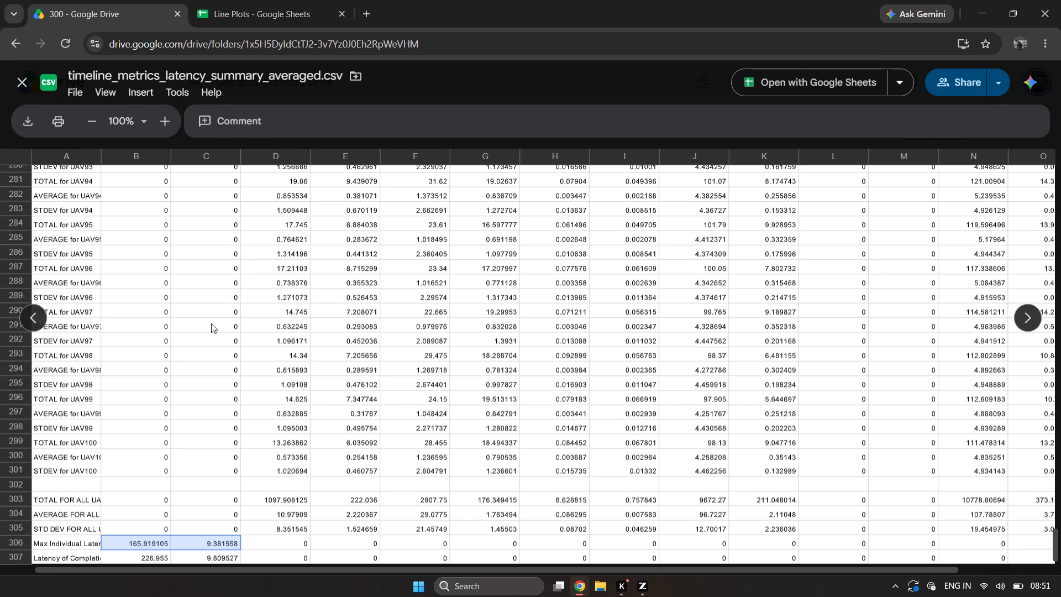
pyautogui.click(17, 86)
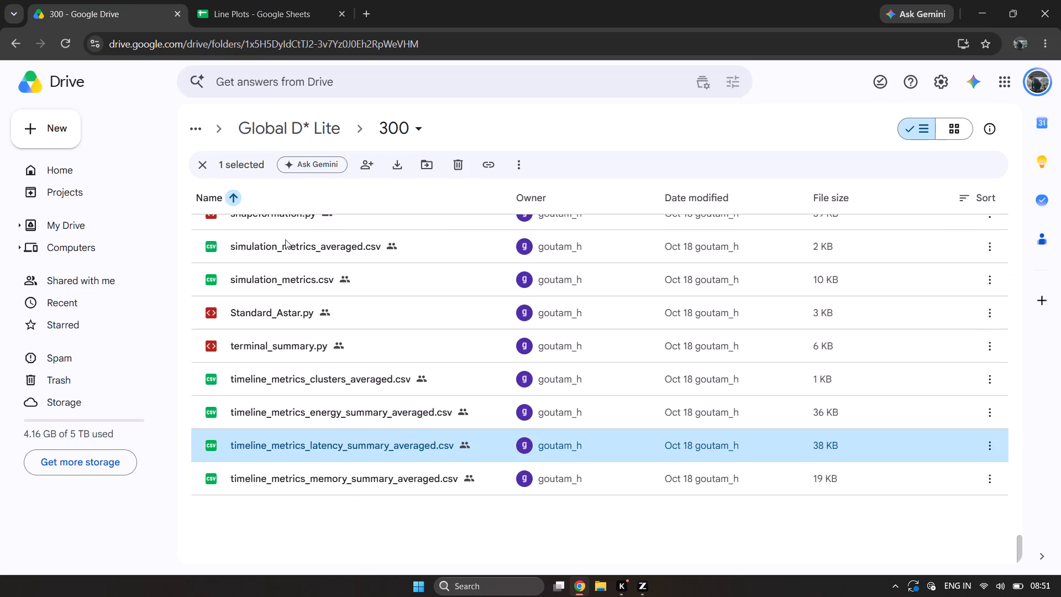
# Copy the all-UAV total energy and deviation (L303:M303) from timeline_metrics_energy_summary_averaged.csv into D18:E18 of Line Plots, then close the preview.
pyautogui.doubleClick(350, 412)
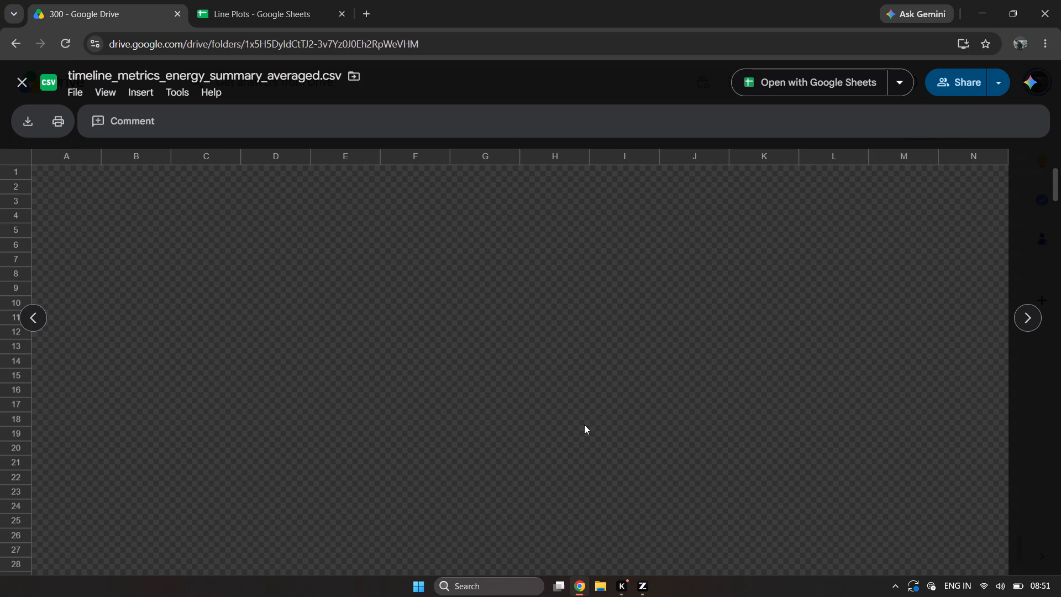
pyautogui.scroll(-1, 545, 435)
pyautogui.scroll(-8, 702, 362)
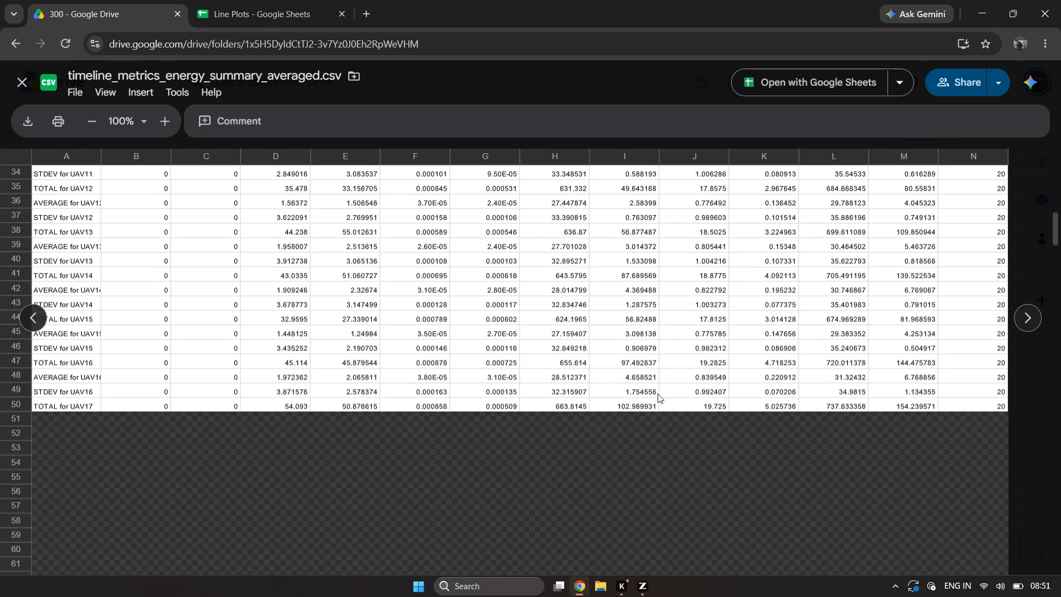
pyautogui.scroll(-8, 610, 436)
pyautogui.scroll(-9, 815, 388)
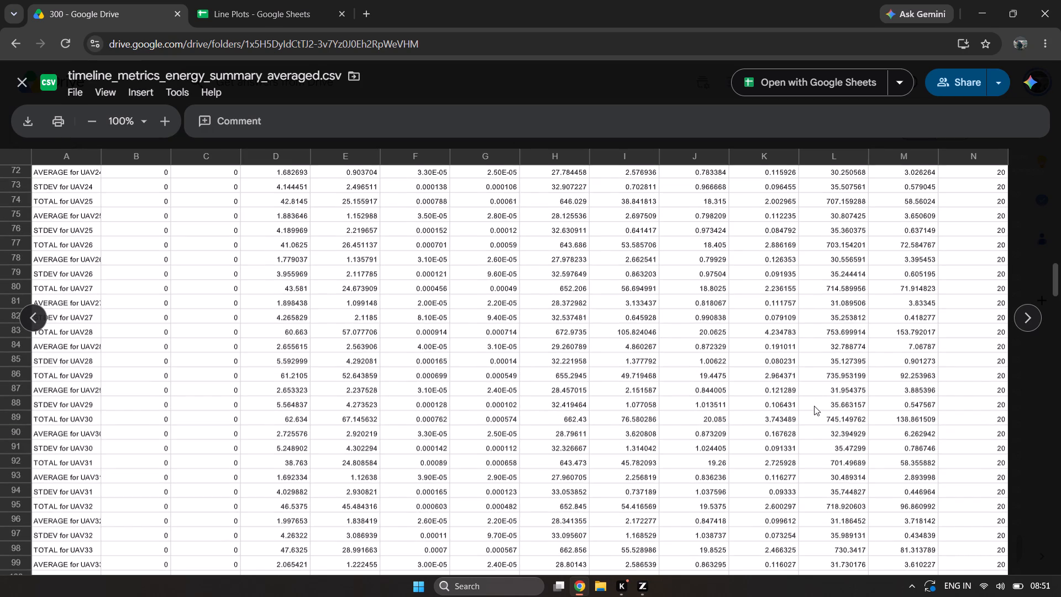
pyautogui.scroll(-20, 599, 481)
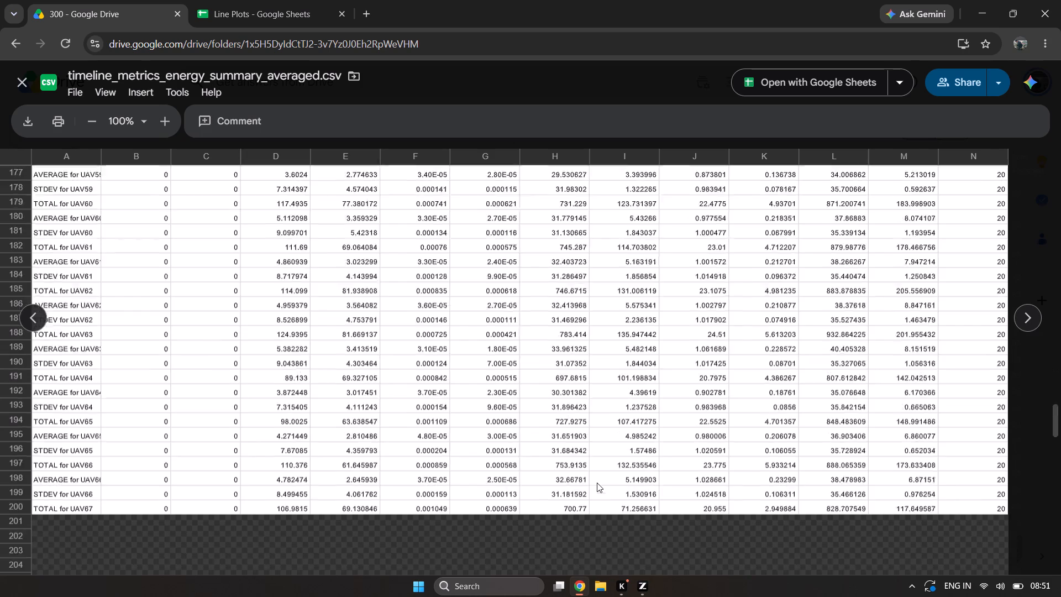
pyautogui.scroll(-19, 597, 483)
pyautogui.scroll(-5, 598, 482)
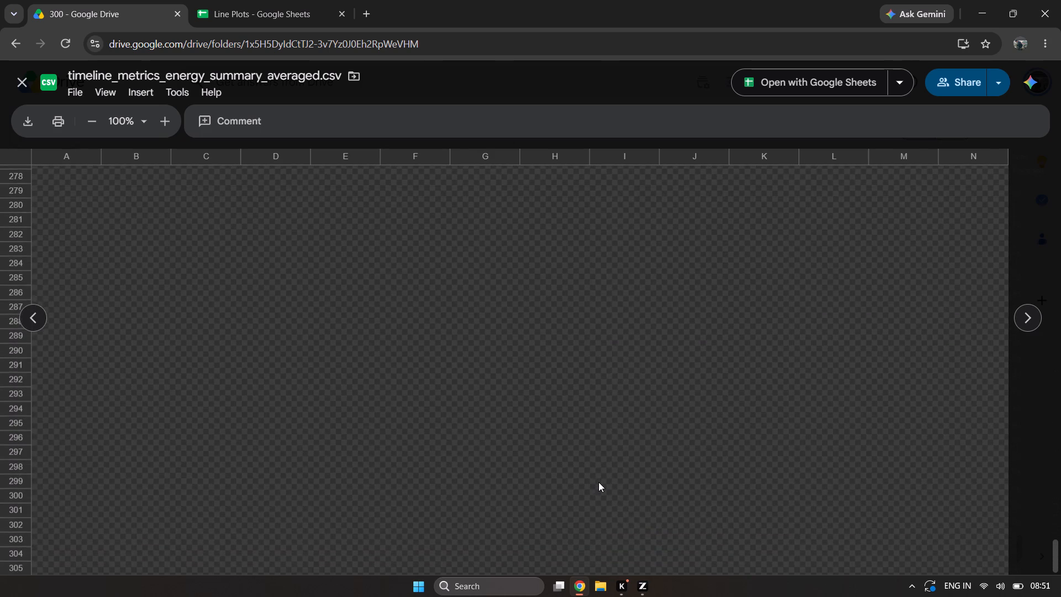
pyautogui.moveTo(850, 536); pyautogui.dragTo(875, 533)
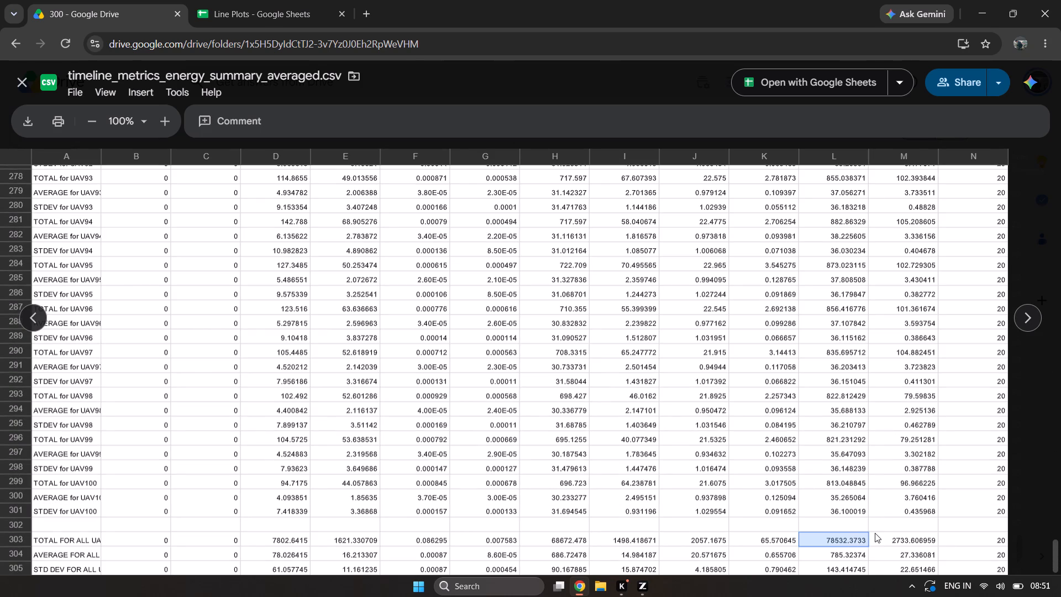
pyautogui.moveTo(875, 533); pyautogui.dragTo(879, 533)
pyautogui.hotkey('ctrl', 'c')
pyautogui.click(247, 0)
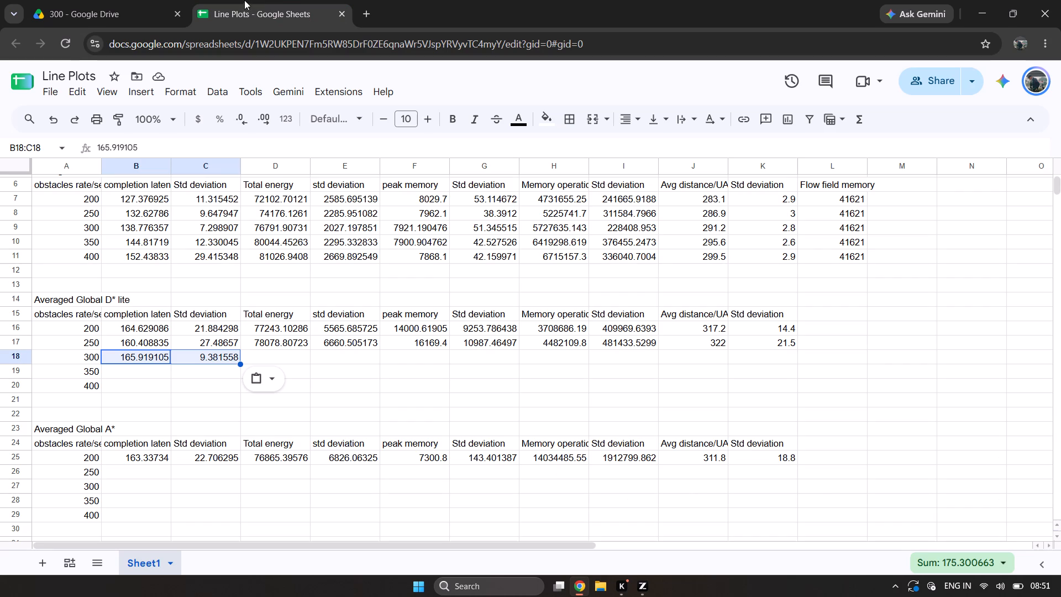
pyautogui.click(283, 358)
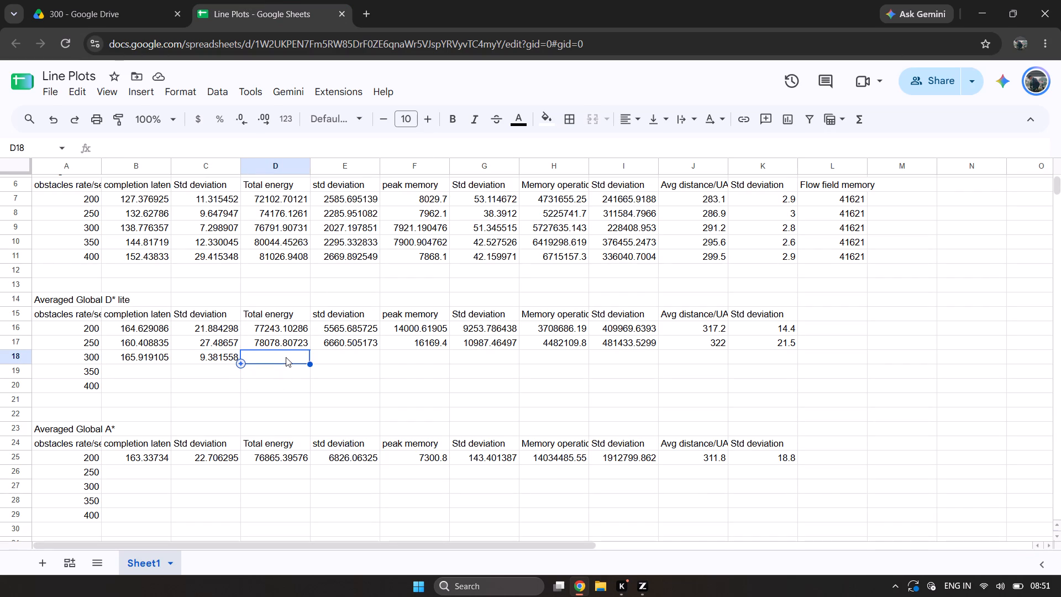
pyautogui.hotkey('ctrl', 'v')
pyautogui.click(56, 0)
pyautogui.click(29, 77)
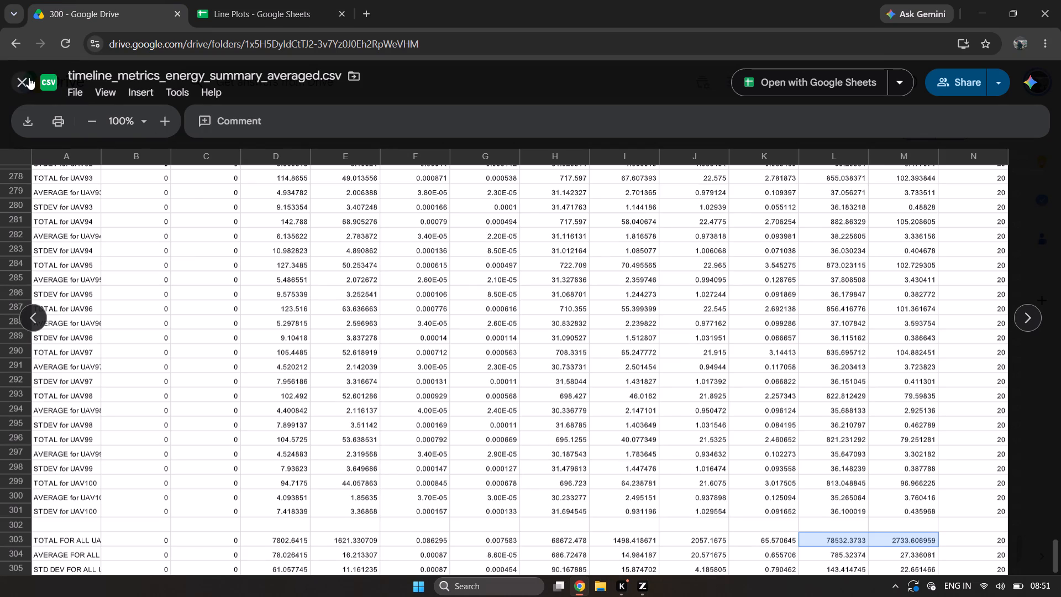
# Copy the all-UAV total memory operations and deviation (B303:C303) from timeline_metrics_memory_summary_averaged.csv into H18:I18 of Line Plots.
pyautogui.doubleClick(325, 481)
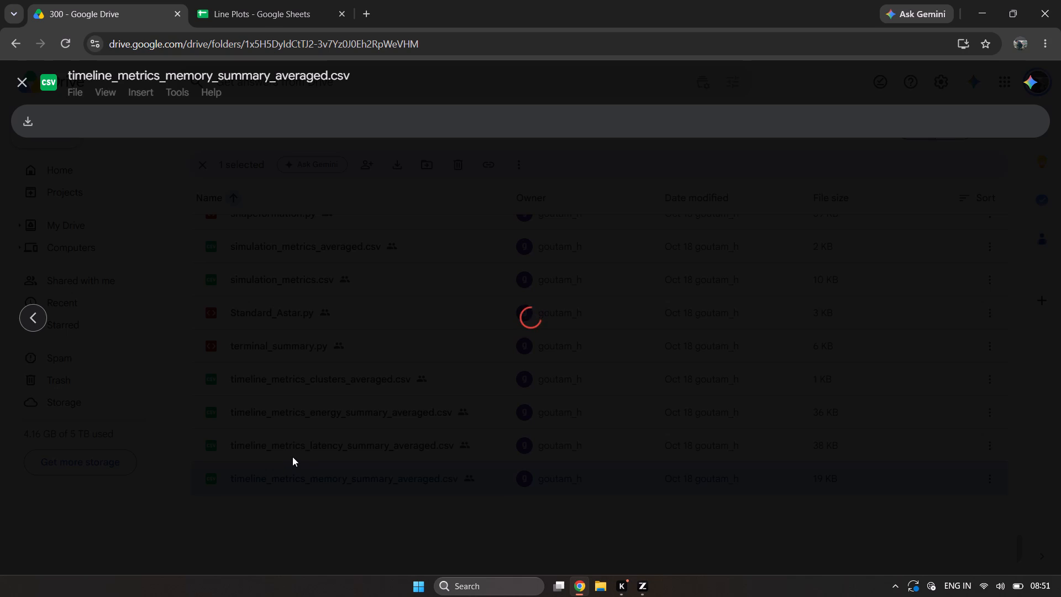
pyautogui.scroll(-2, 323, 436)
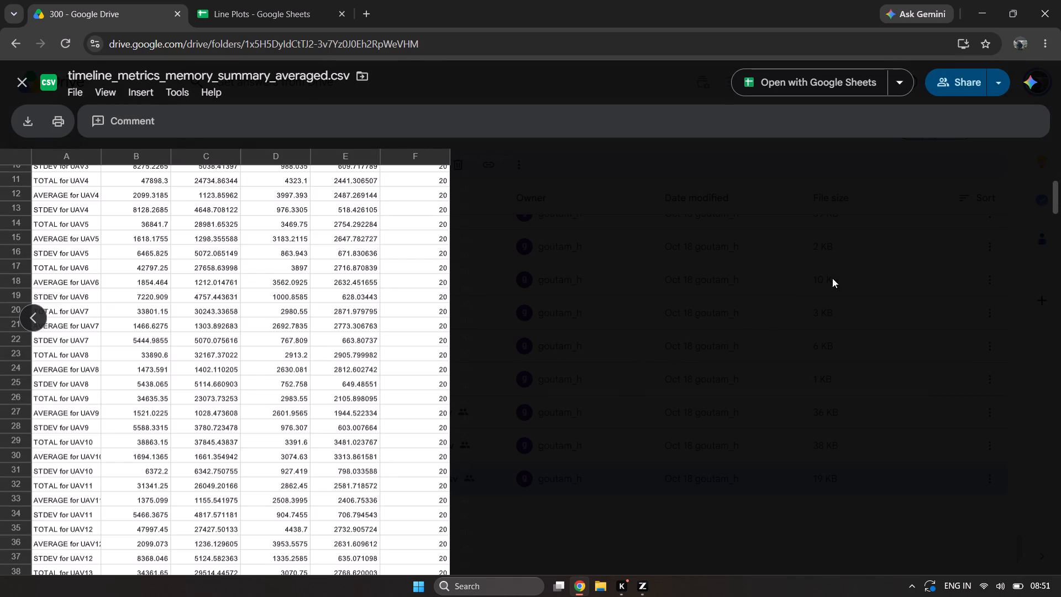
pyautogui.scroll(-8, 397, 451)
pyautogui.scroll(-16, 348, 488)
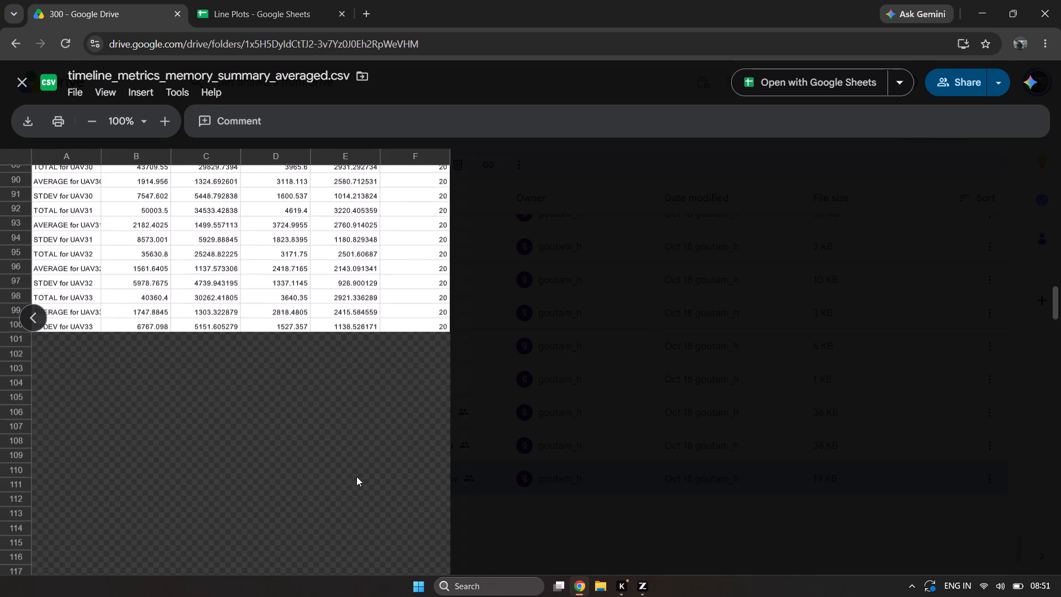
pyautogui.scroll(-20, 356, 476)
pyautogui.scroll(-16, 356, 476)
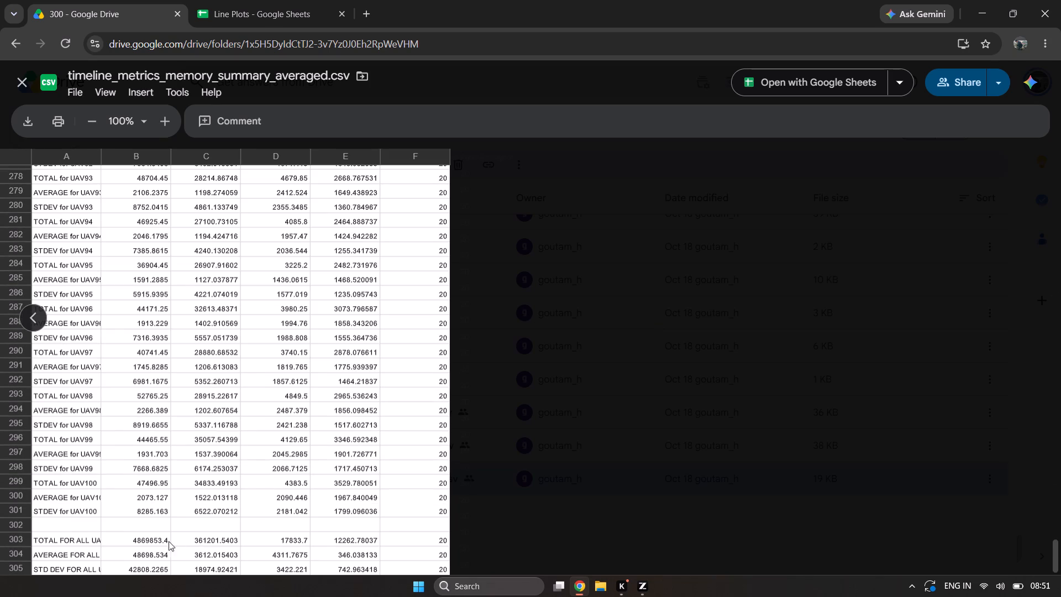
pyautogui.moveTo(162, 543); pyautogui.dragTo(186, 547)
pyautogui.click(190, 539)
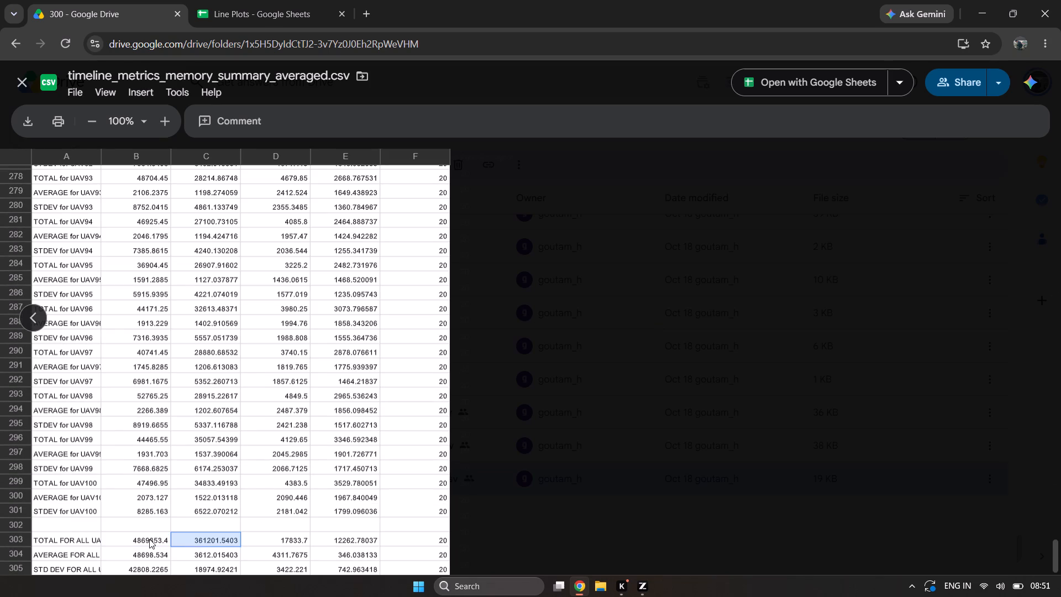
pyautogui.moveTo(149, 539); pyautogui.dragTo(185, 533)
pyautogui.hotkey('ctrl', 'c')
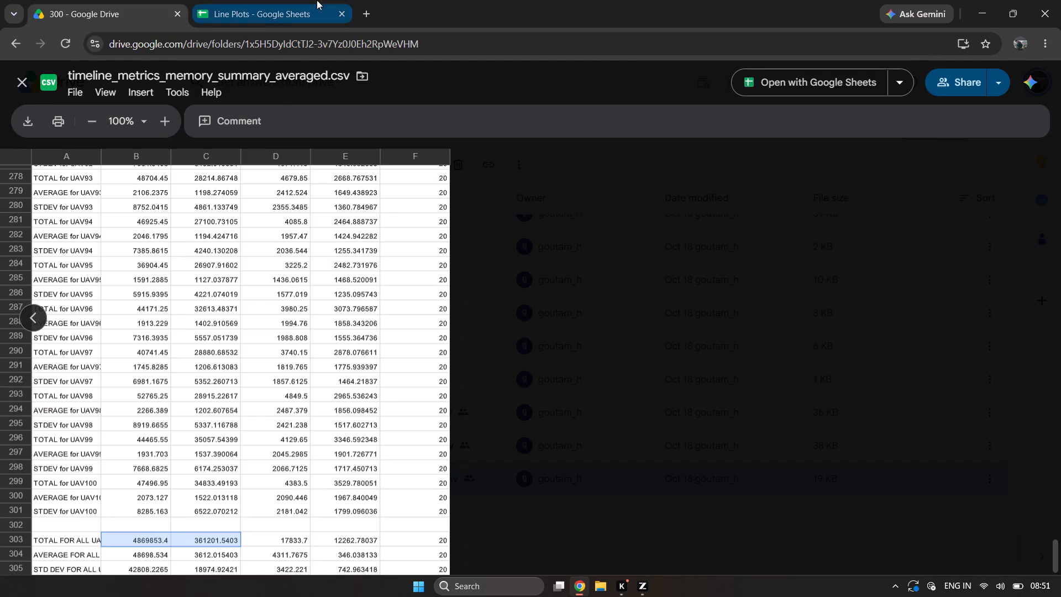
pyautogui.click(317, 0)
pyautogui.click(432, 359)
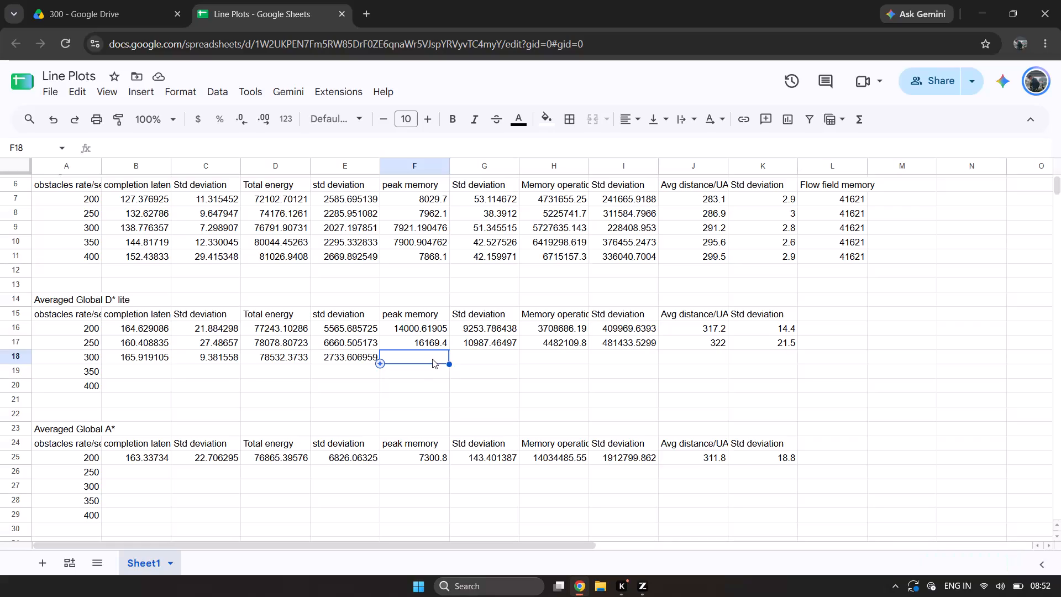
pyautogui.click(560, 365)
pyautogui.hotkey('ctrl', 'v')
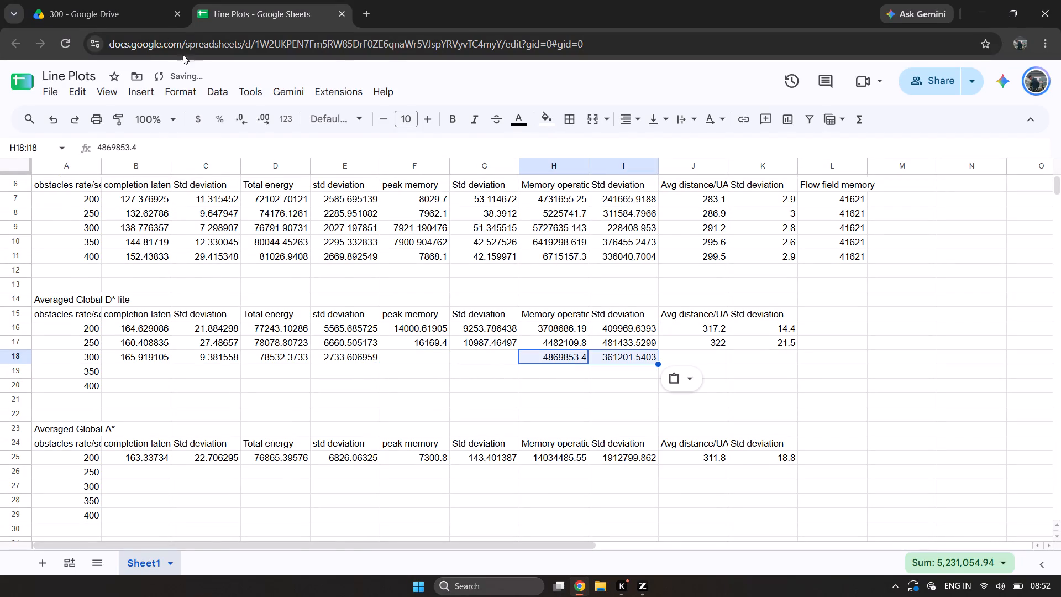
# Copy the all-UAV peak memory and deviation (D303:E303) from the memory summary into F18:G18 of Line Plots, then close the preview.
pyautogui.click(131, 0)
pyautogui.moveTo(294, 536); pyautogui.dragTo(329, 543)
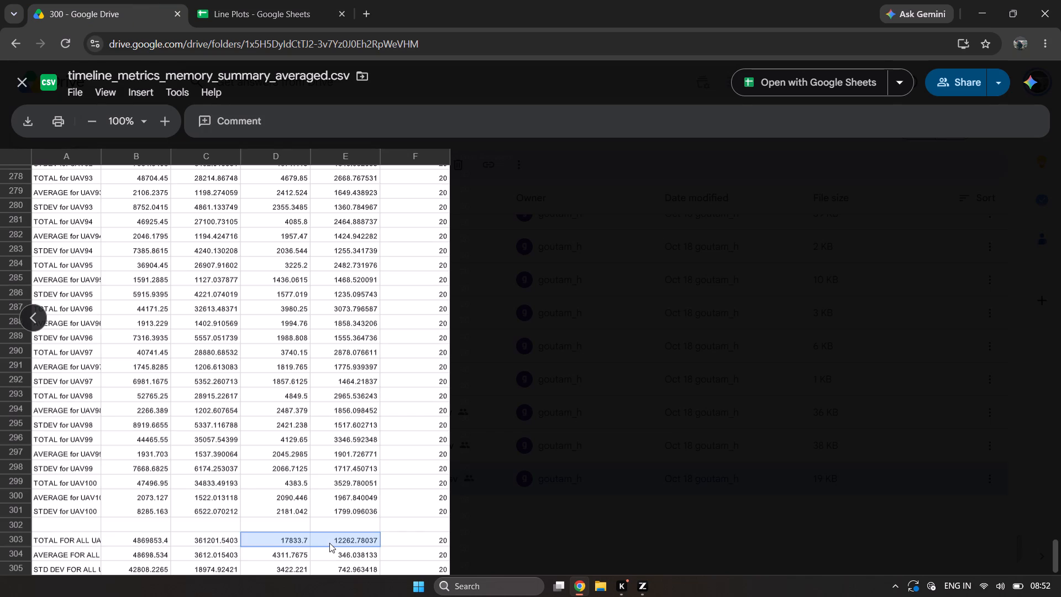
pyautogui.moveTo(329, 543); pyautogui.dragTo(330, 543)
pyautogui.hotkey('ctrl', 'c')
pyautogui.click(274, 7)
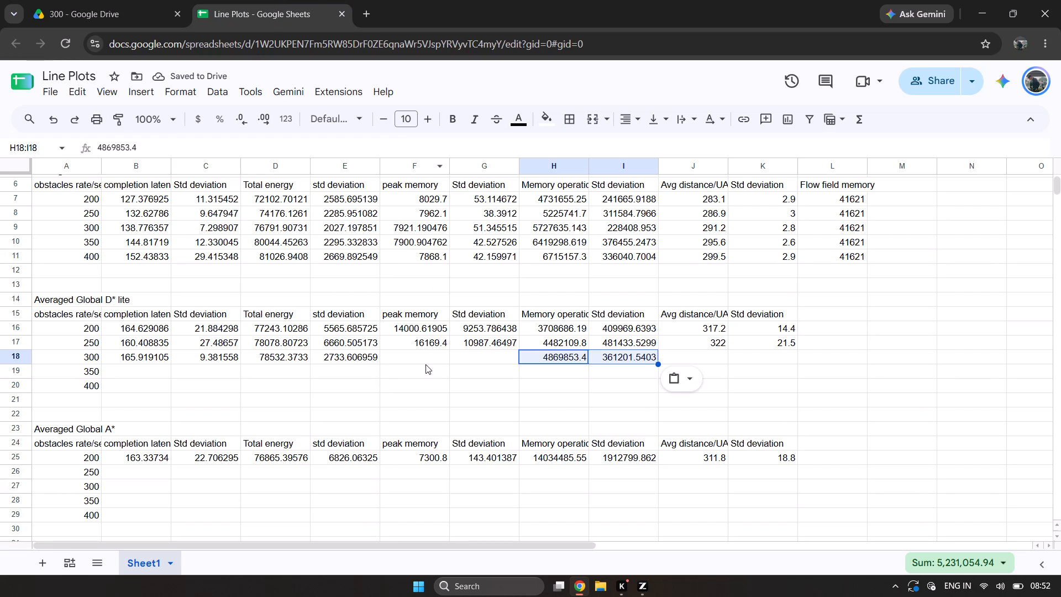
pyautogui.click(423, 352)
pyautogui.hotkey('ctrl', 'v')
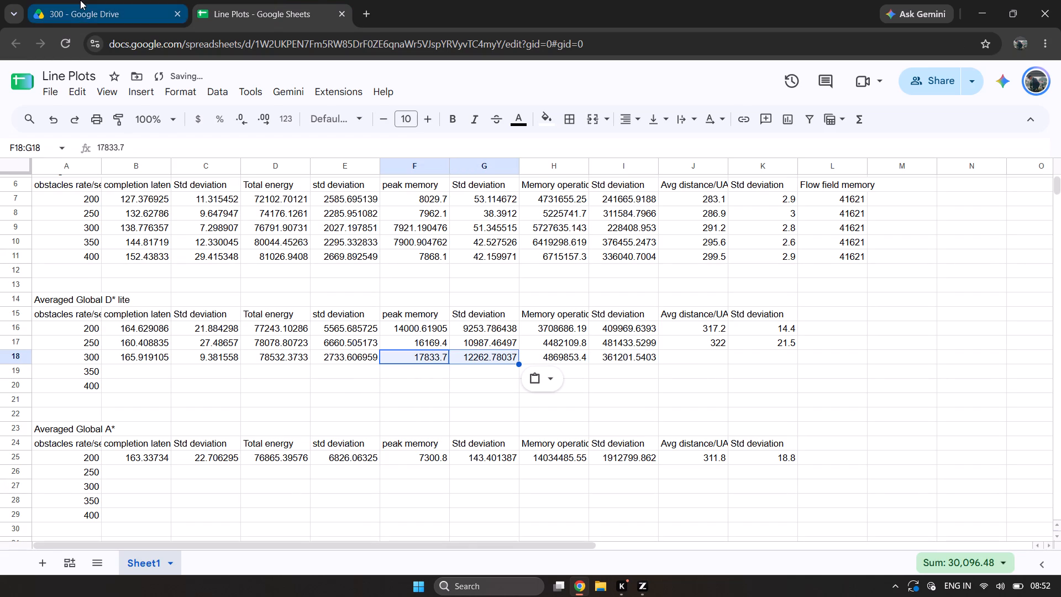
pyautogui.click(80, 0)
pyautogui.click(15, 73)
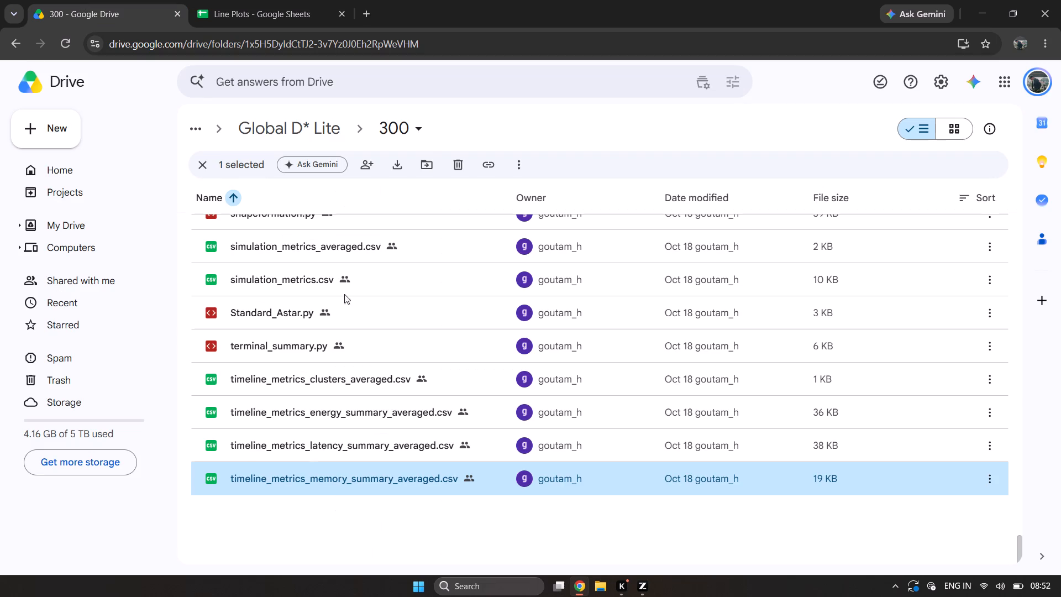
# Copy Avg Distance/UAV and its deviation (AX2:AY2) from simulation_metrics_averaged.csv into J18:K18 of Line Plots, then close the preview.
pyautogui.scroll(-1, 349, 301)
pyautogui.doubleClick(317, 242)
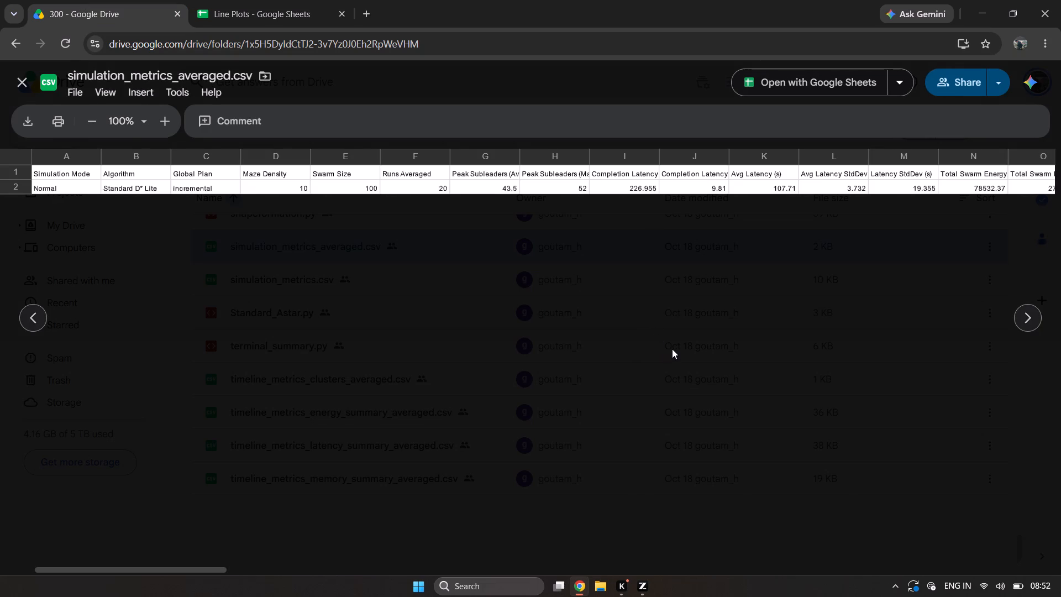
pyautogui.hscroll(-11, 828, 222)
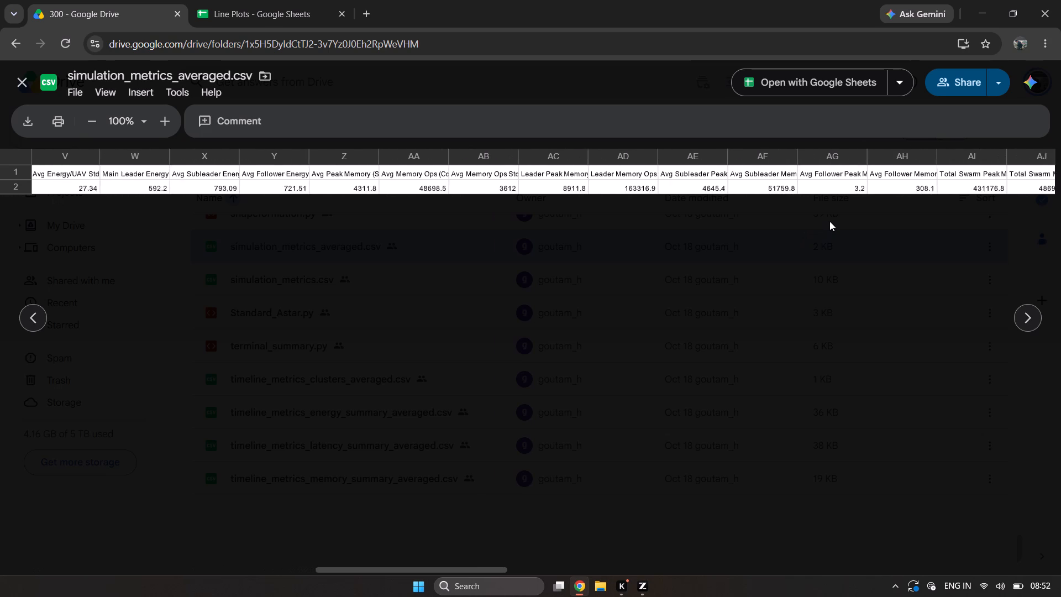
pyautogui.hscroll(-3, 829, 221)
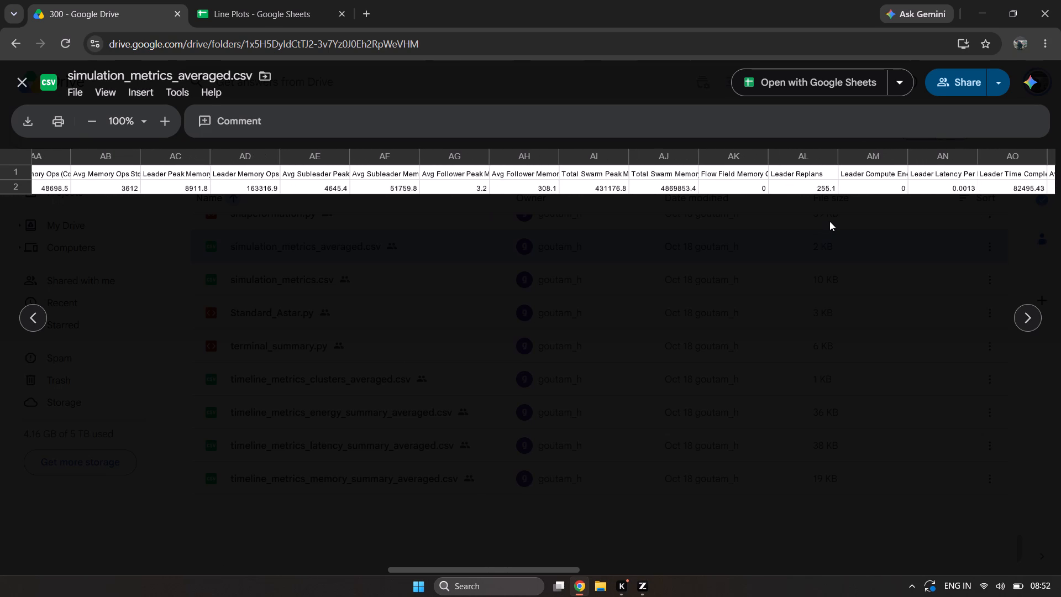
pyautogui.hscroll(-11, 829, 221)
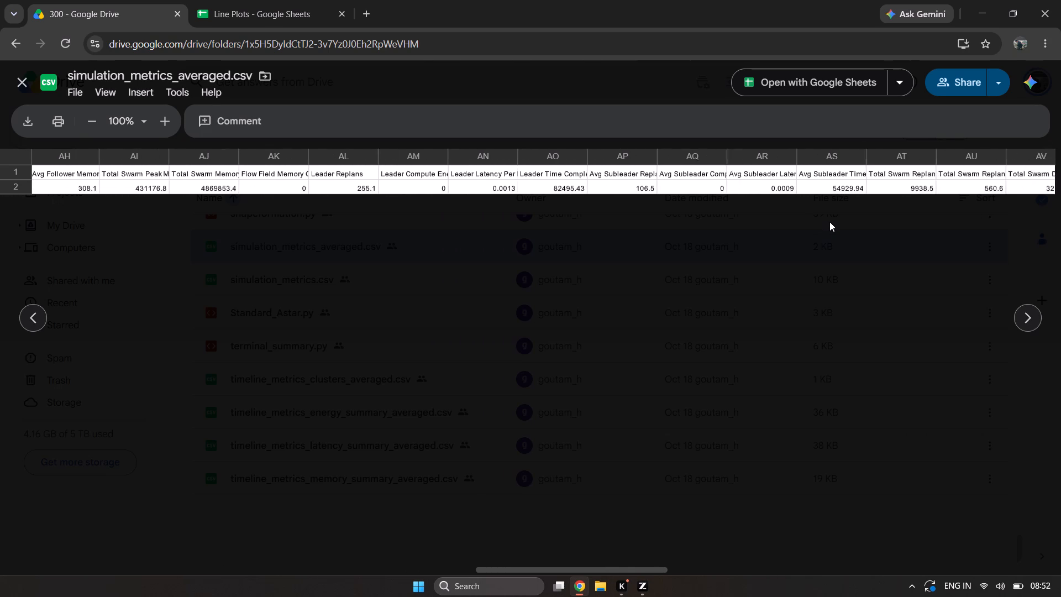
pyautogui.hscroll(-4, 829, 222)
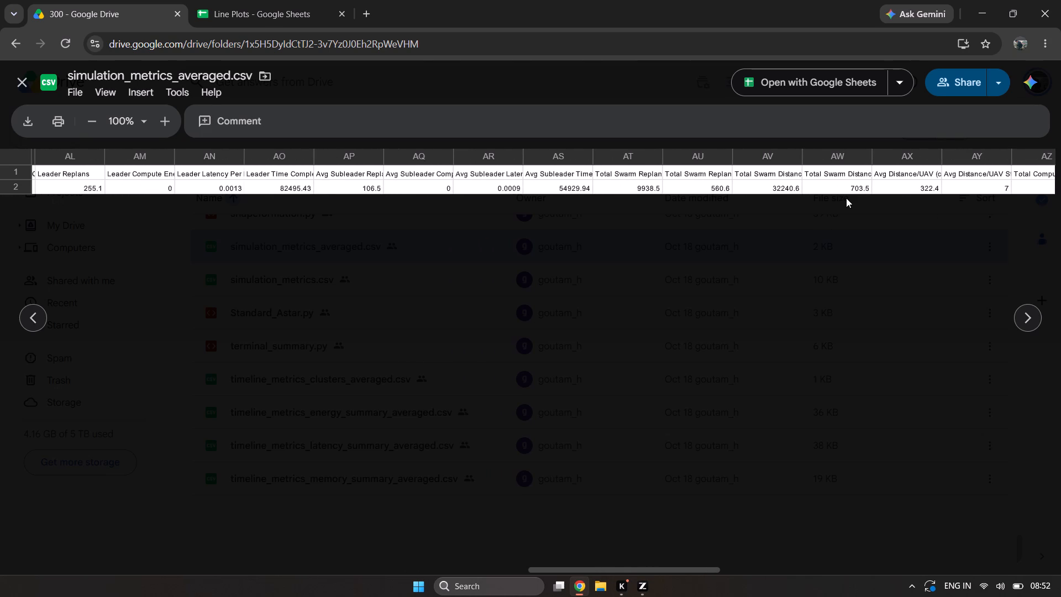
pyautogui.hscroll(-1, 873, 189)
pyautogui.moveTo(875, 189); pyautogui.dragTo(886, 189)
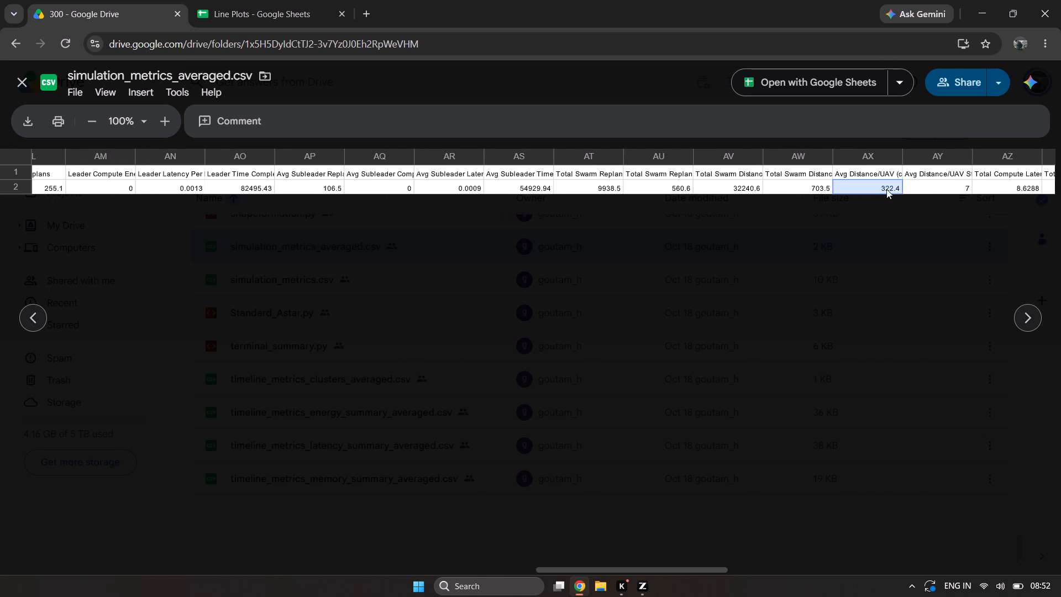
pyautogui.moveTo(886, 189); pyautogui.dragTo(926, 182)
pyautogui.hotkey('ctrl', 'c')
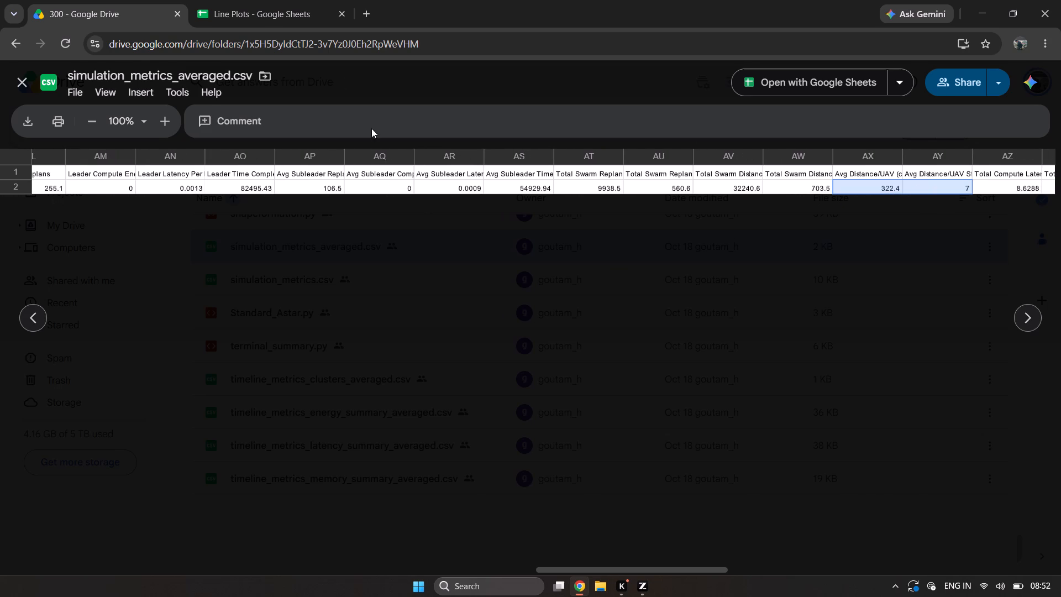
pyautogui.click(303, 0)
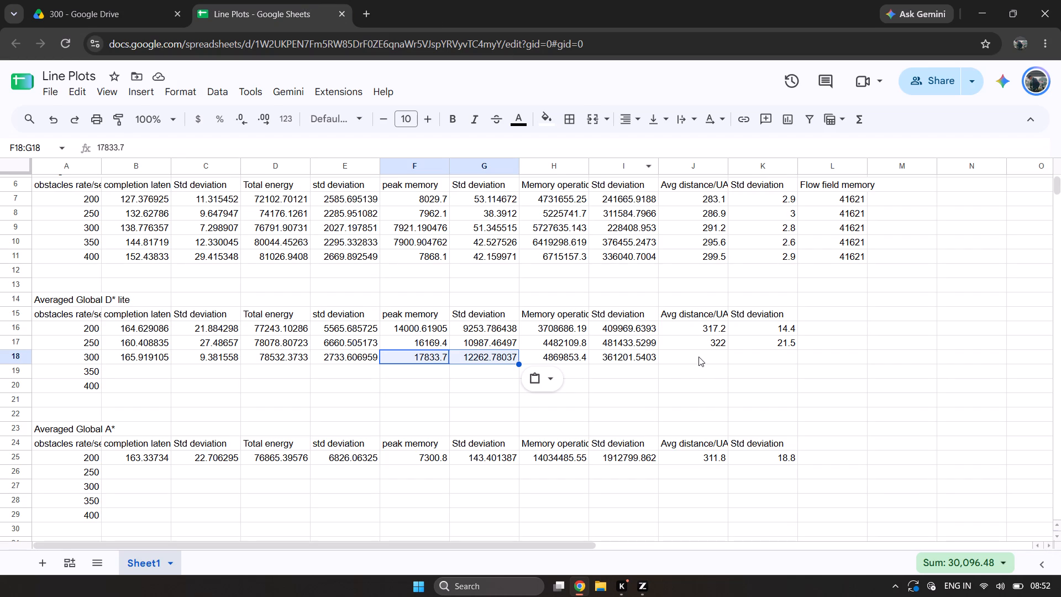
pyautogui.click(698, 356)
pyautogui.hotkey('ctrl', 'v')
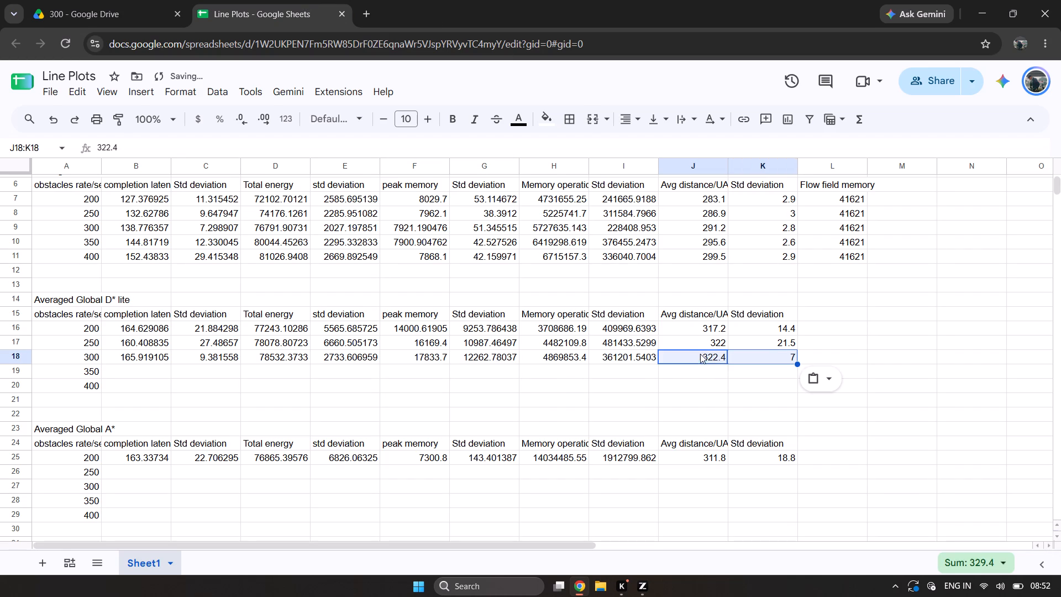
pyautogui.click(56, 0)
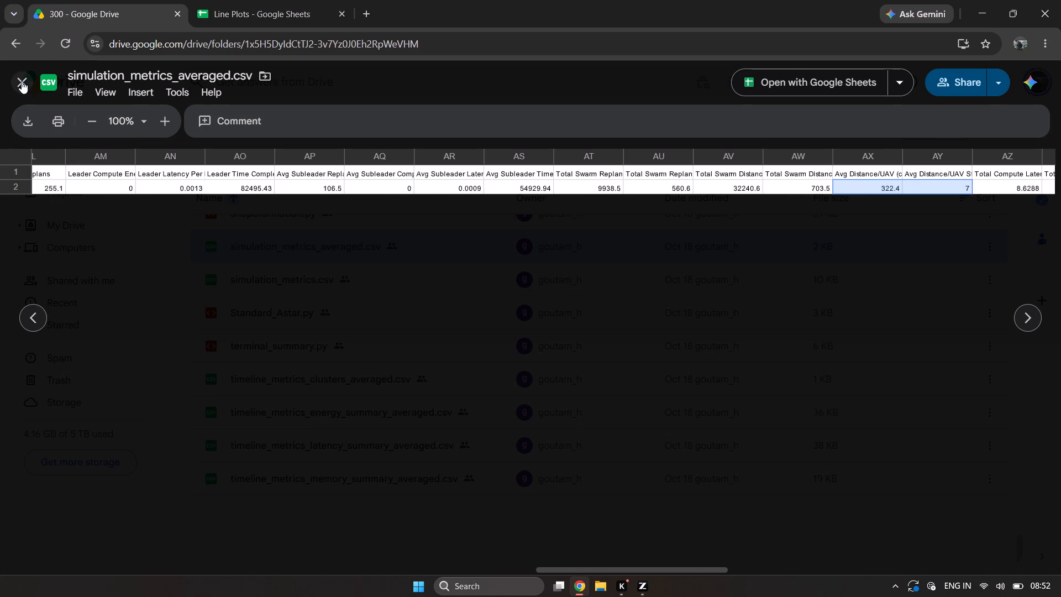
pyautogui.click(22, 81)
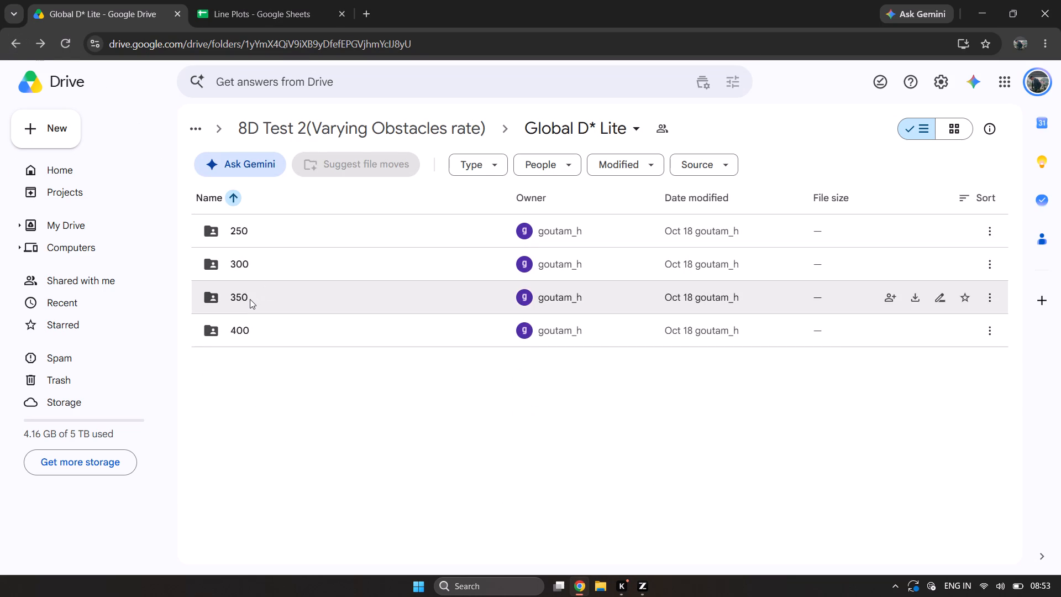
pyautogui.doubleClick(250, 299)
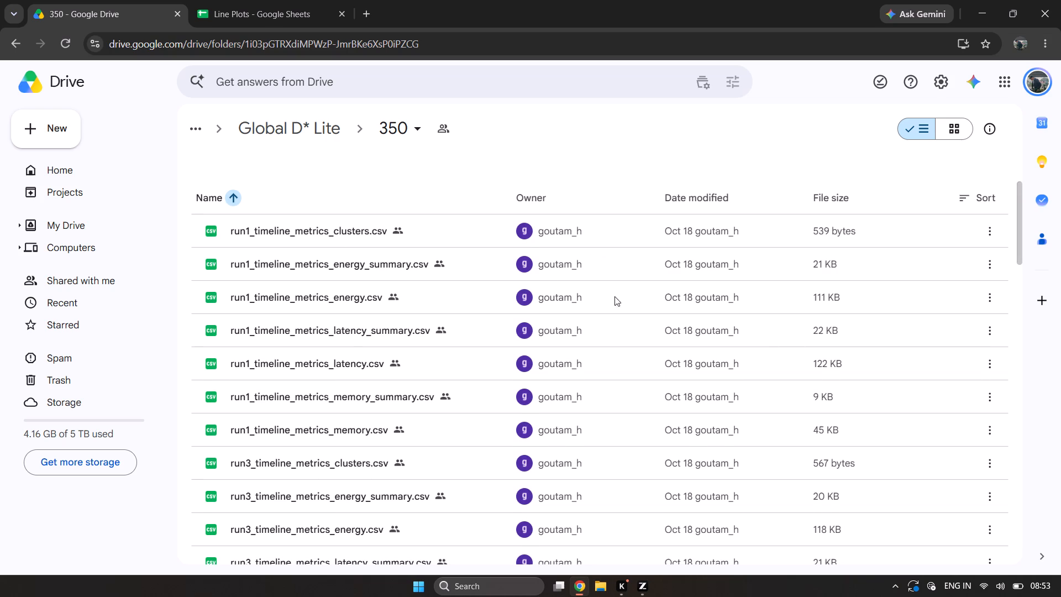
# Find timeline_metrics_latency_summary_averaged.csv at the end of the 350 folder's file list and open its preview.
pyautogui.scroll(-8, 800, 339)
pyautogui.scroll(-11, 548, 413)
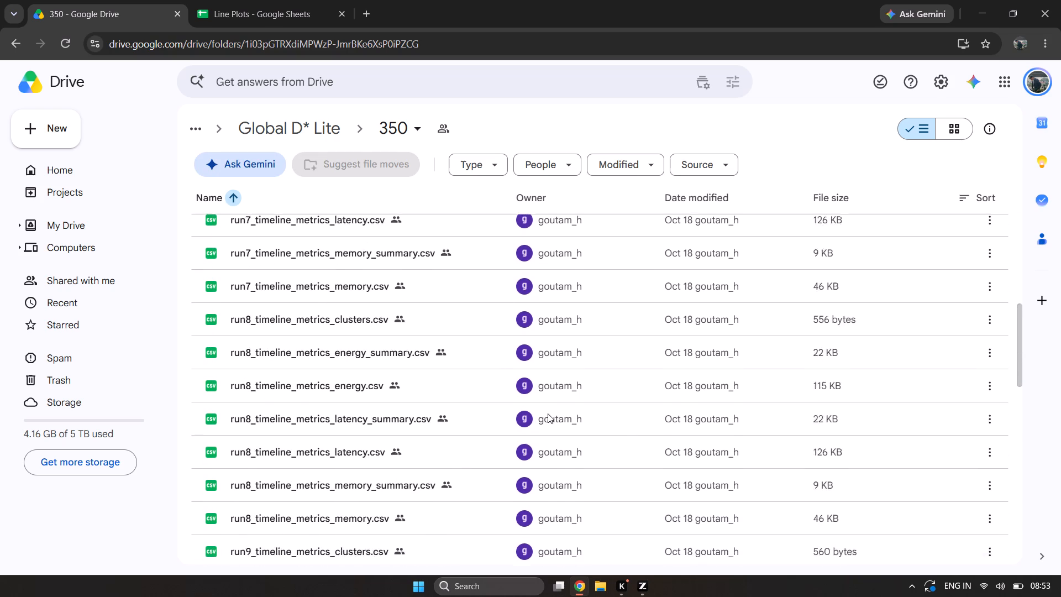
pyautogui.scroll(-13, 548, 413)
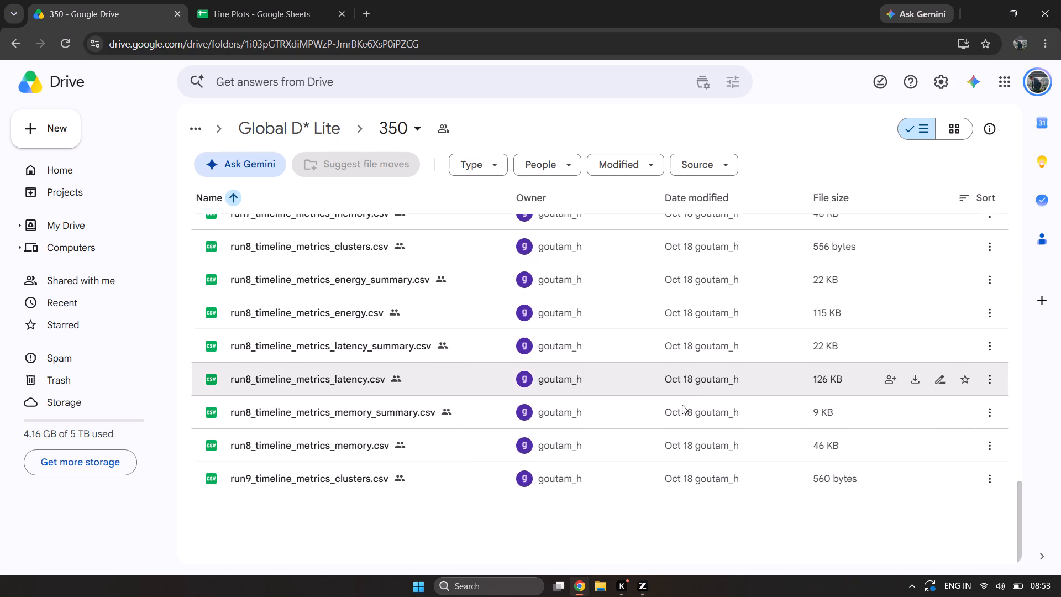
pyautogui.scroll(-11, 469, 366)
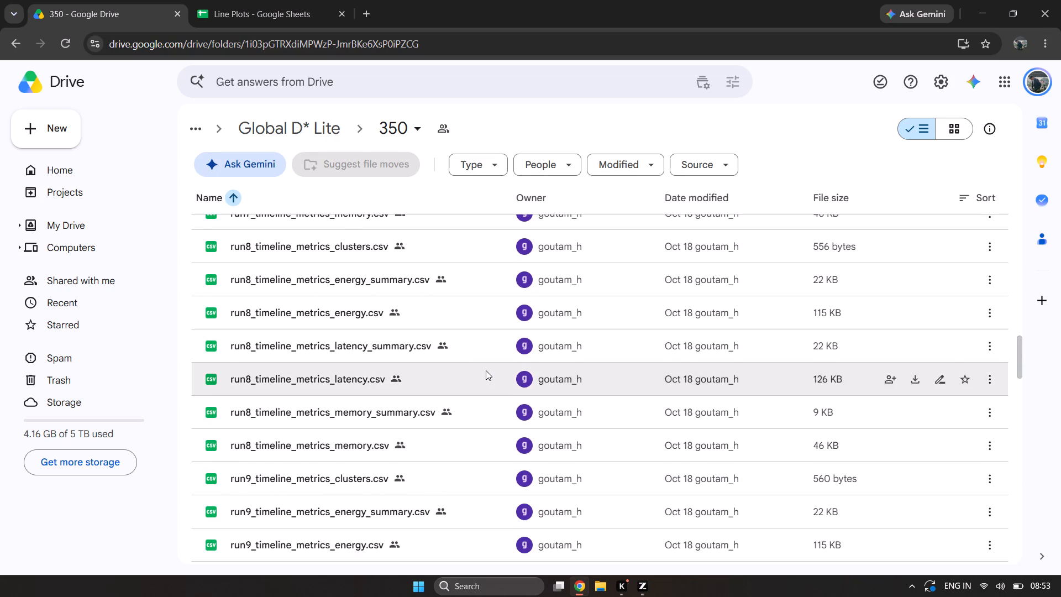
pyautogui.scroll(-17, 486, 370)
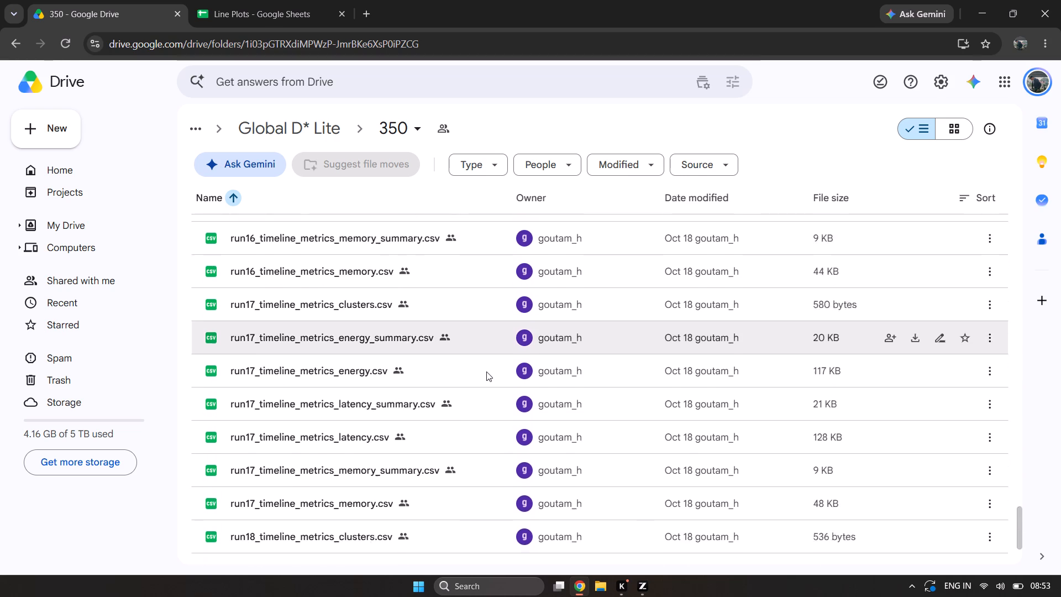
pyautogui.scroll(-3, 486, 371)
pyautogui.scroll(-3, 558, 371)
pyautogui.scroll(-3, 576, 443)
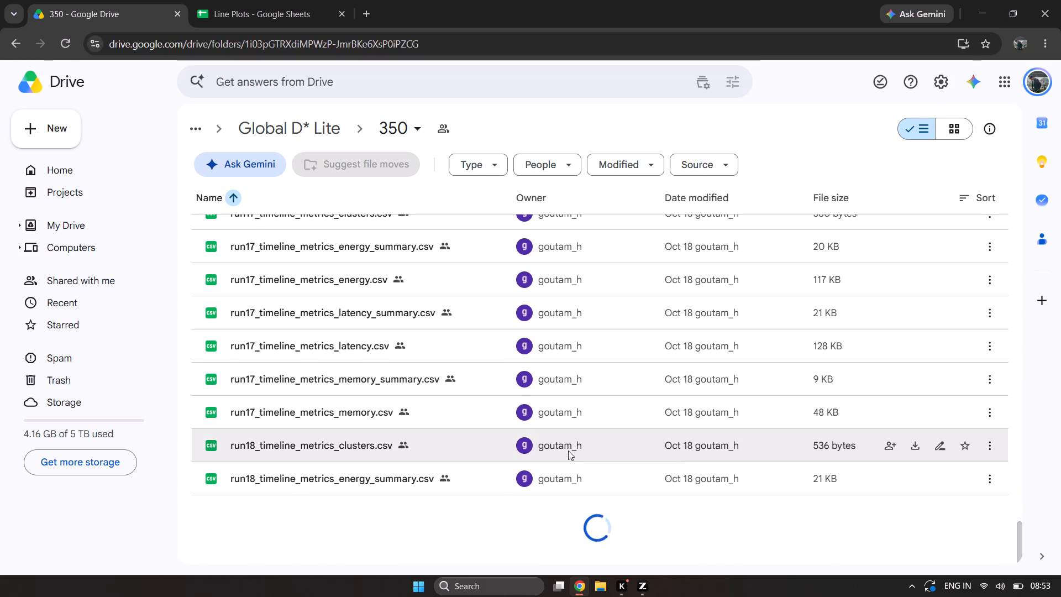
pyautogui.scroll(-2, 568, 451)
pyautogui.scroll(-5, 473, 413)
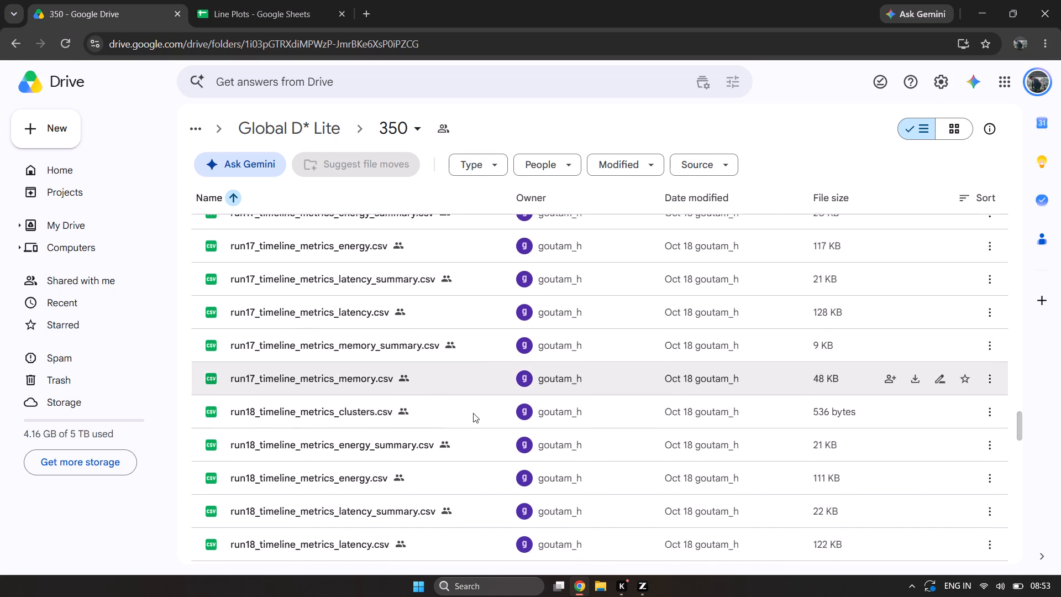
pyautogui.scroll(-19, 473, 413)
pyautogui.scroll(-8, 477, 402)
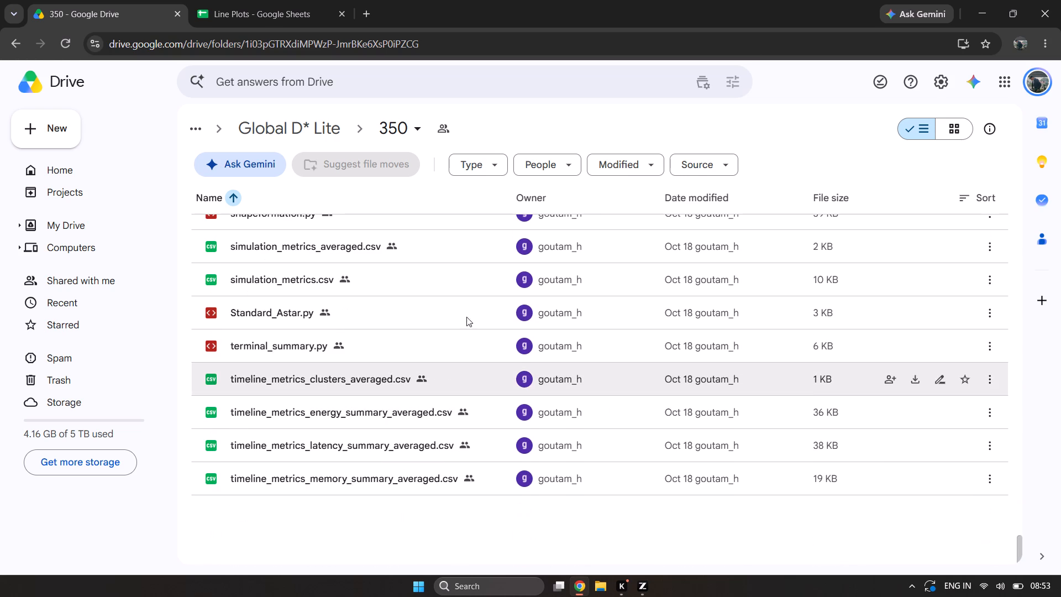
pyautogui.doubleClick(348, 444)
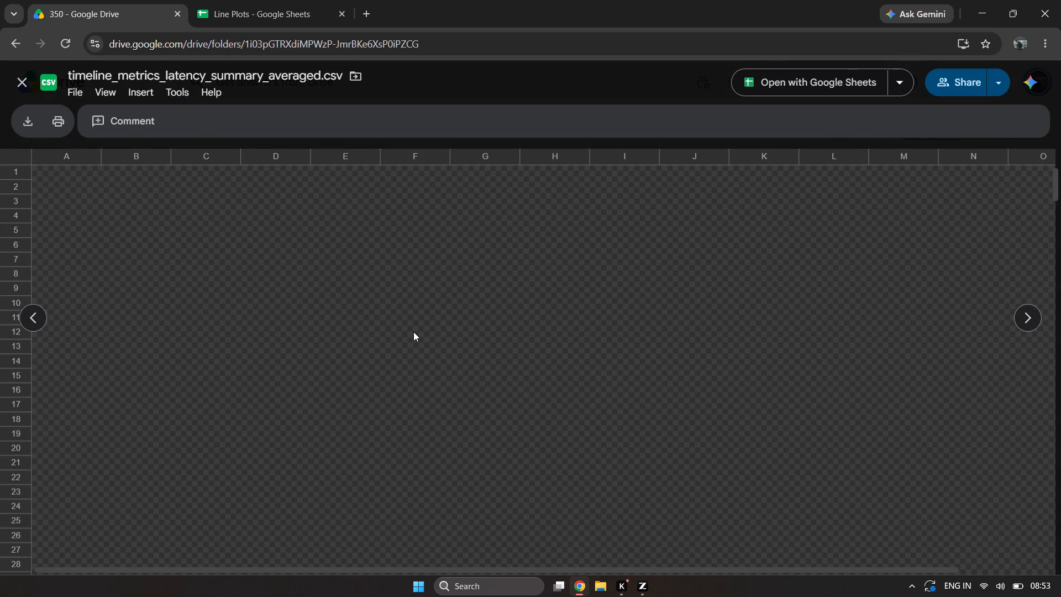
# Copy the max individual latency and deviation (B306:C306) from the latency summary into B19:C19 of Line Plots, then close the preview.
pyautogui.scroll(-2, 544, 310)
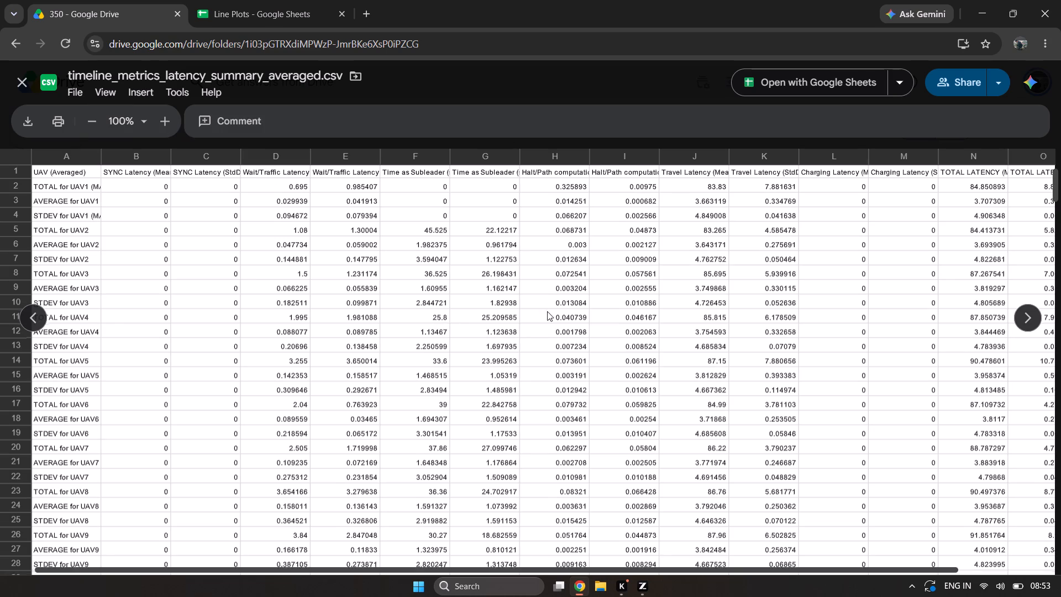
pyautogui.scroll(-13, 547, 311)
pyautogui.scroll(-16, 551, 316)
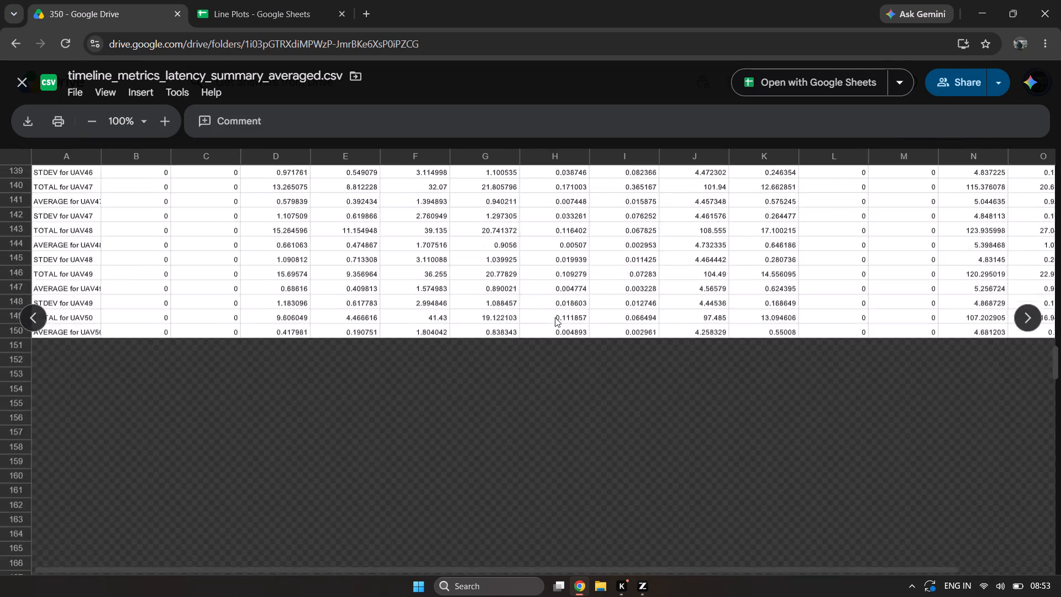
pyautogui.scroll(-20, 555, 317)
pyautogui.scroll(-16, 555, 317)
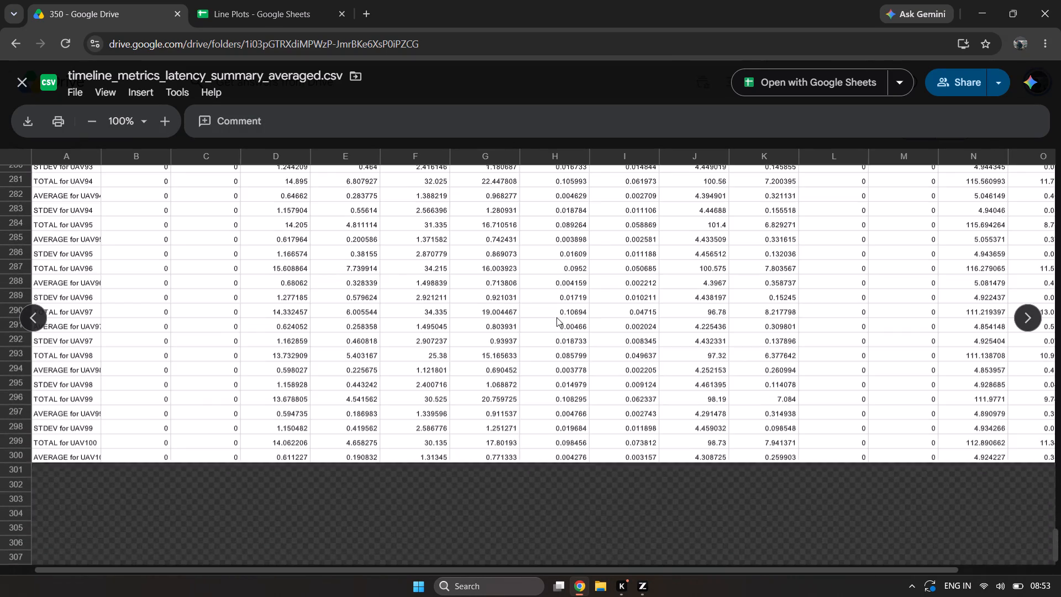
pyautogui.moveTo(154, 546); pyautogui.dragTo(182, 546)
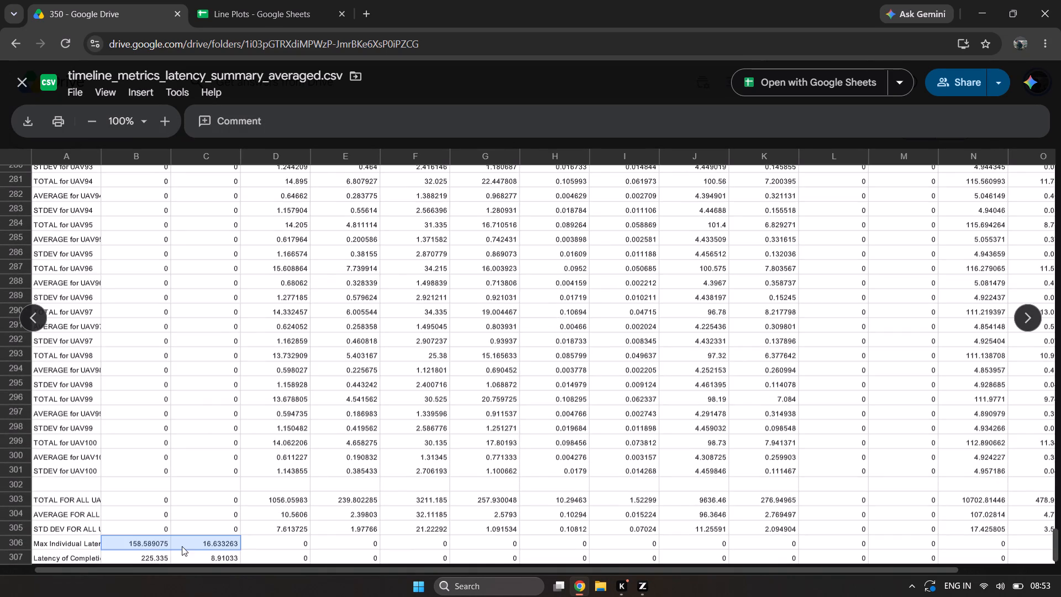
pyautogui.moveTo(182, 546); pyautogui.dragTo(184, 546)
pyautogui.hotkey('ctrl', 'c')
pyautogui.click(233, 0)
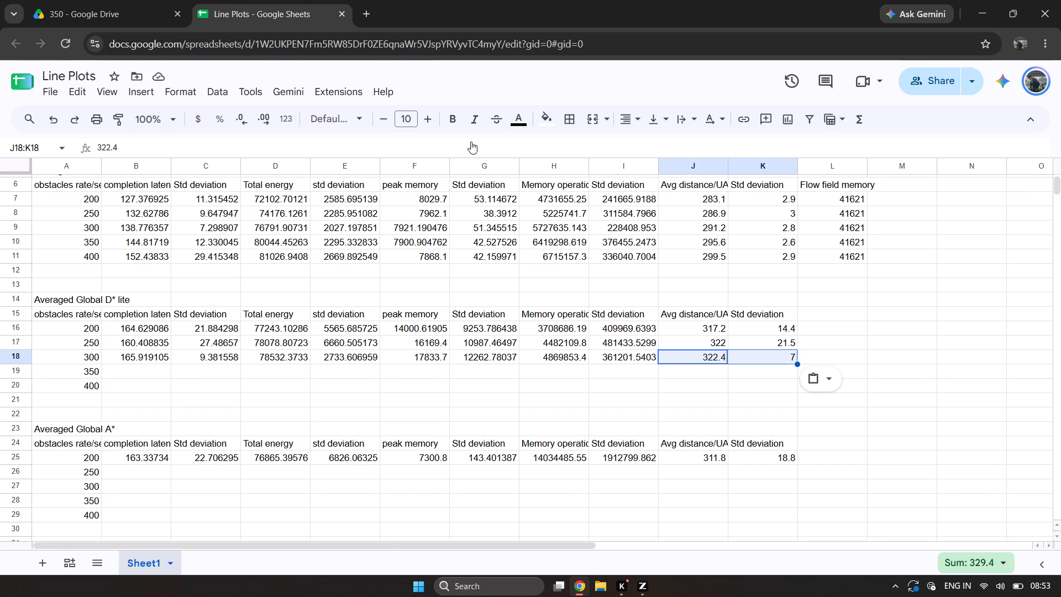
pyautogui.click(154, 370)
pyautogui.hotkey('ctrl', 'v')
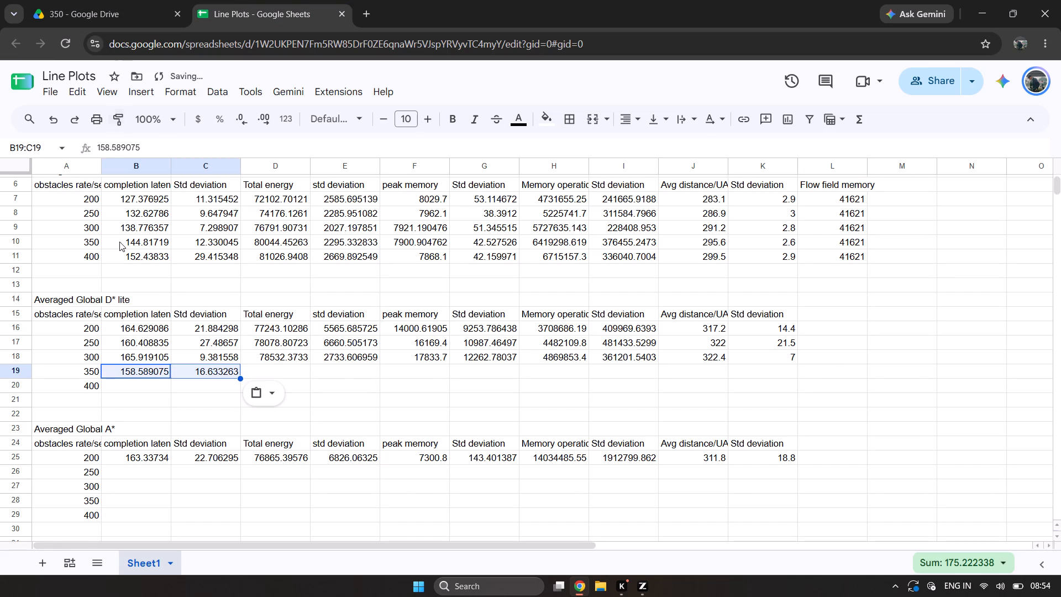
pyautogui.click(120, 0)
pyautogui.click(22, 87)
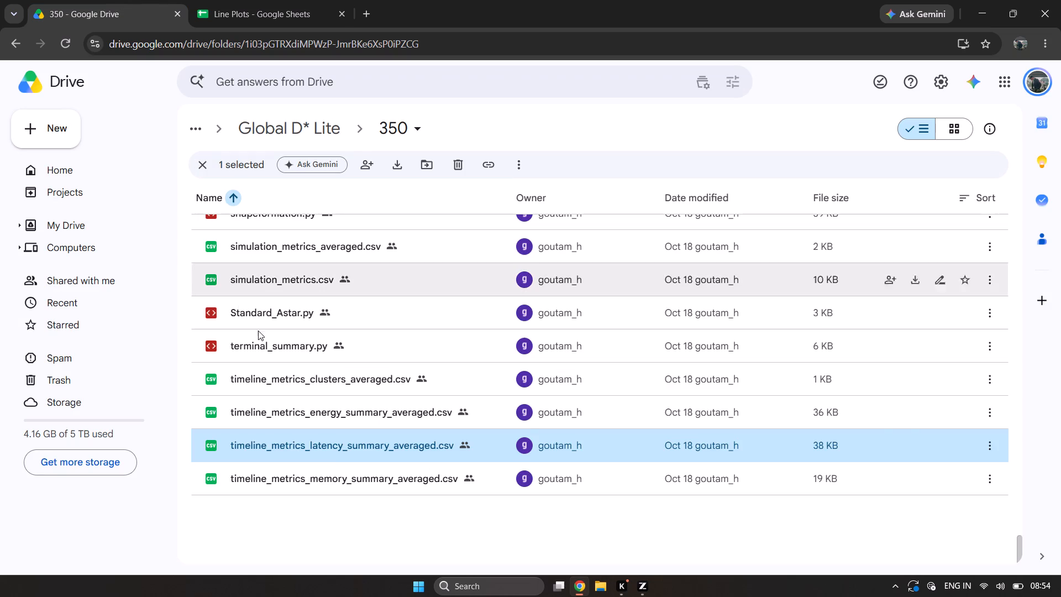
# Copy the all-UAV total energy and deviation (L303:M303) from timeline_metrics_energy_summary_averaged.csv into D19:E19 of Line Plots, then close the preview.
pyautogui.doubleClick(382, 421)
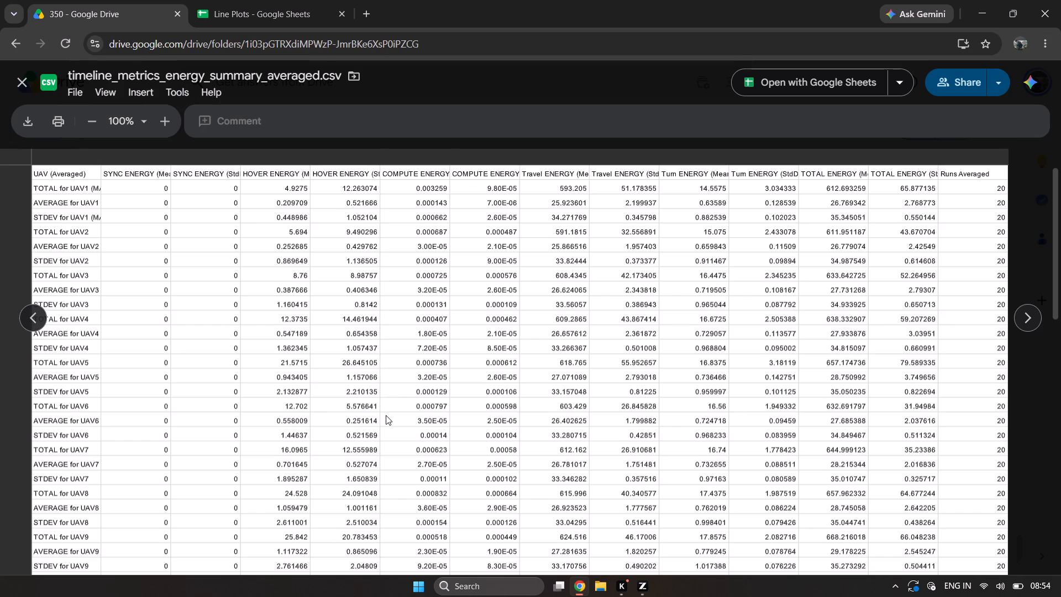
pyautogui.scroll(-15, 409, 369)
pyautogui.scroll(-7, 434, 347)
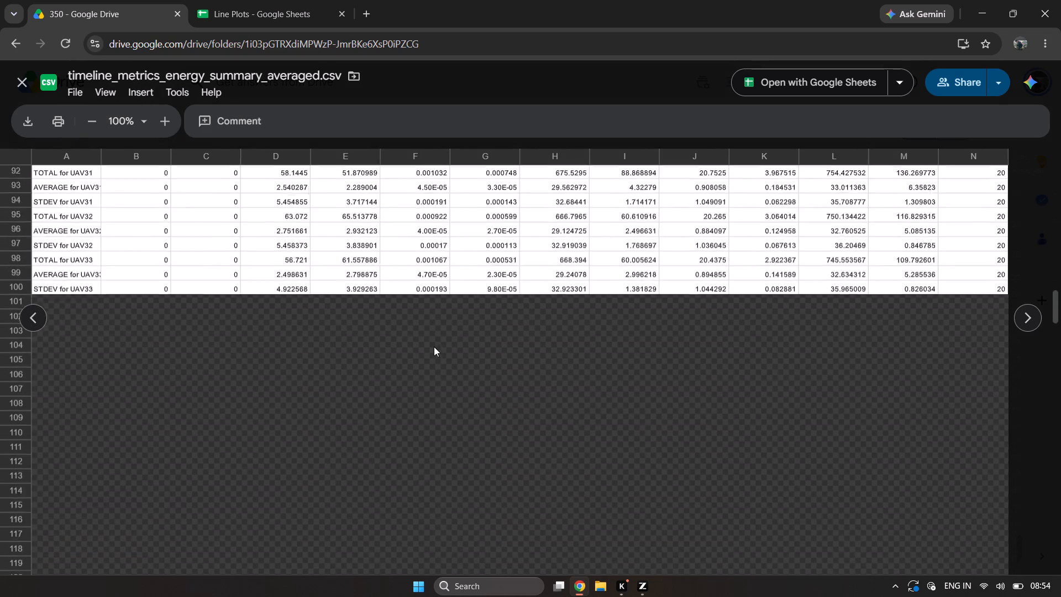
pyautogui.scroll(-16, 434, 347)
pyautogui.scroll(-7, 438, 343)
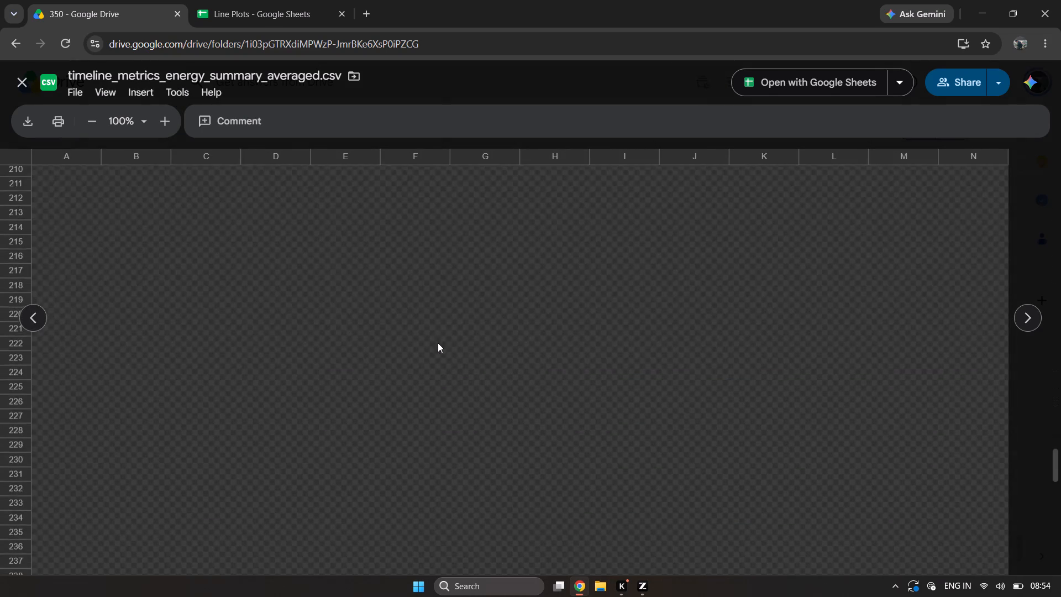
pyautogui.scroll(-16, 439, 342)
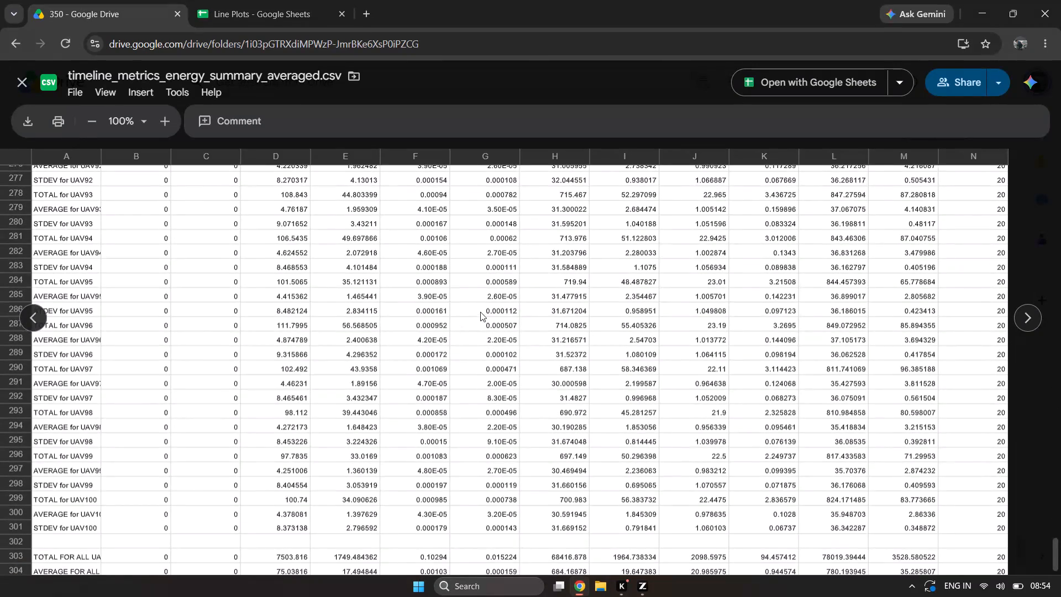
pyautogui.scroll(-7, 480, 312)
pyautogui.scroll(-10, 747, 317)
pyautogui.scroll(-8, 565, 437)
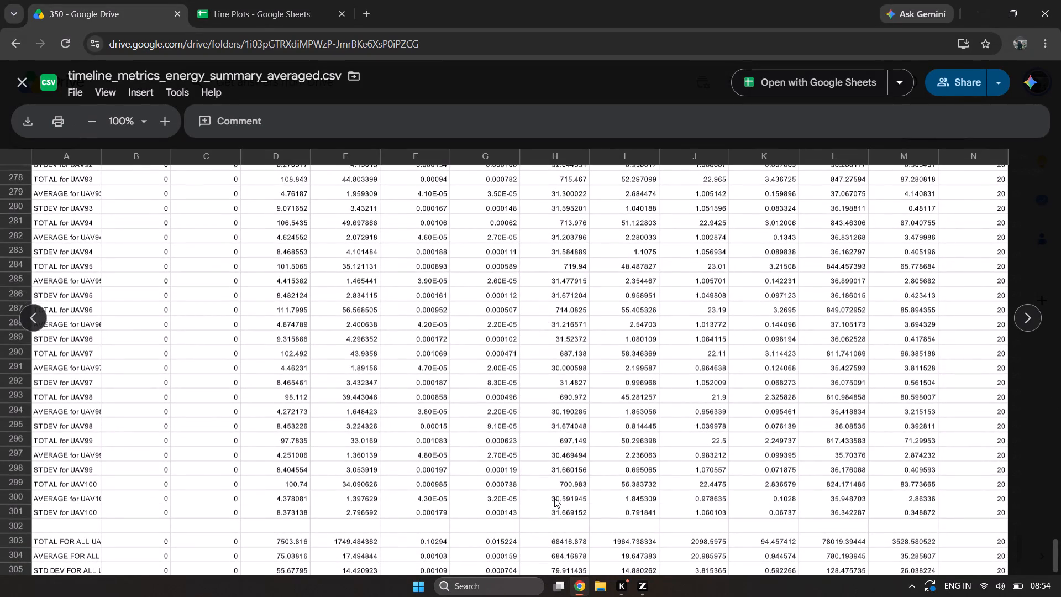
pyautogui.moveTo(829, 543); pyautogui.dragTo(872, 542)
pyautogui.hotkey('ctrl', 'c')
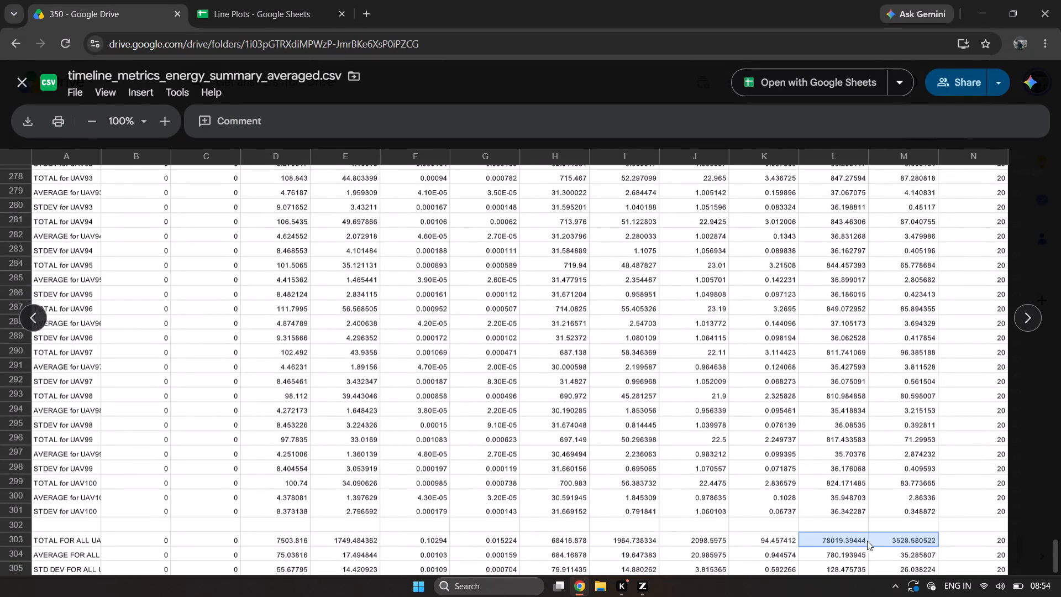
pyautogui.click(300, 1)
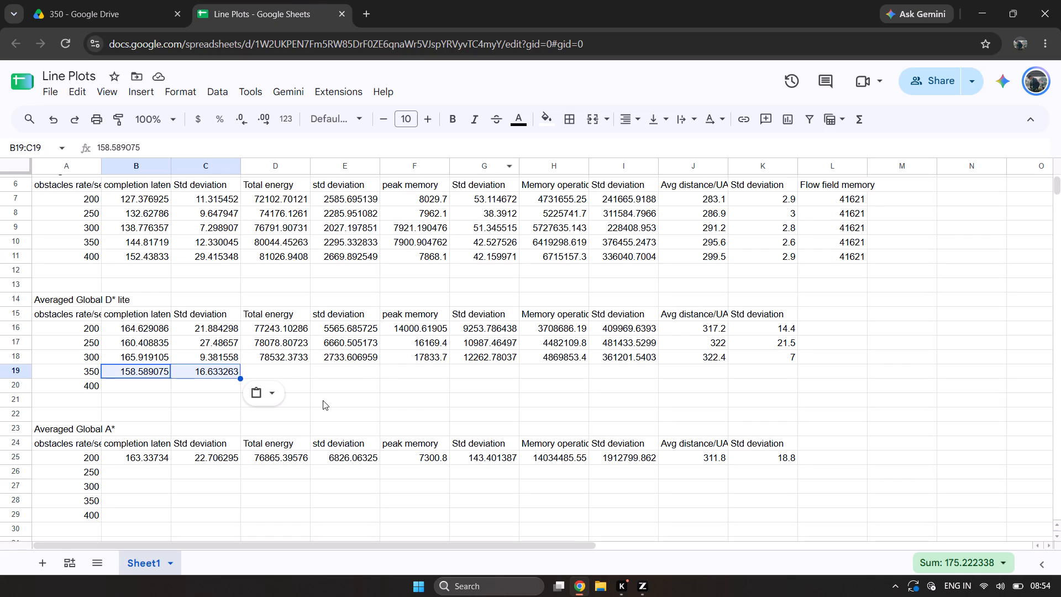
pyautogui.click(300, 370)
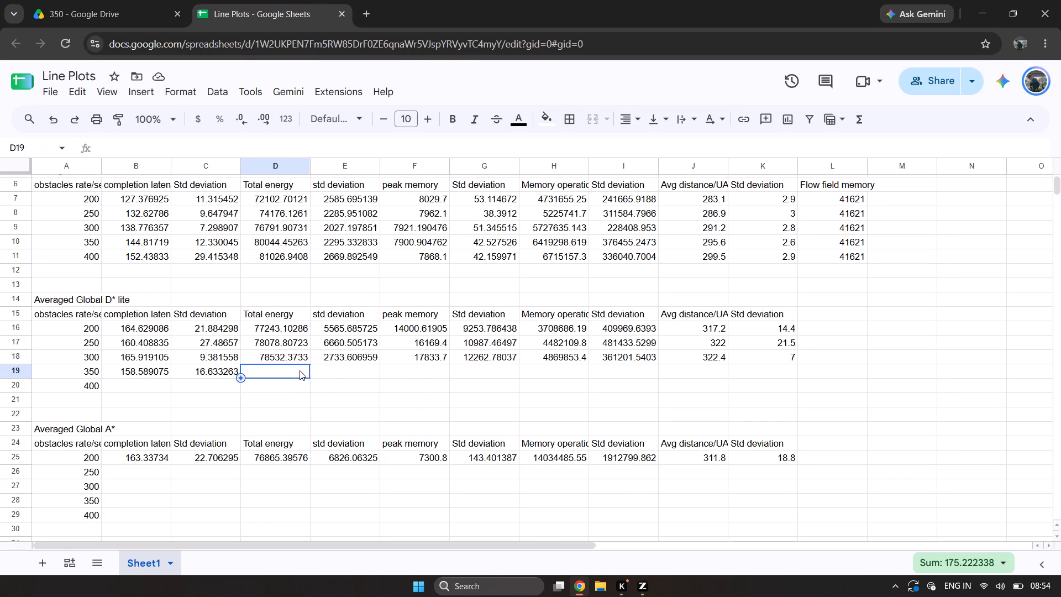
pyautogui.hotkey('ctrl', 'v')
pyautogui.click(120, 0)
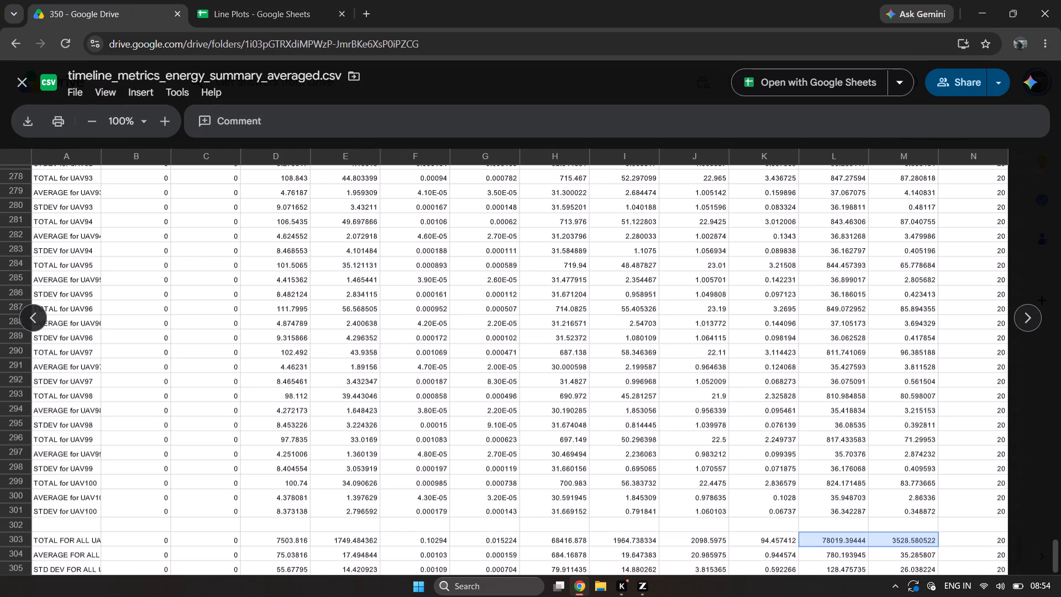
pyautogui.click(31, 82)
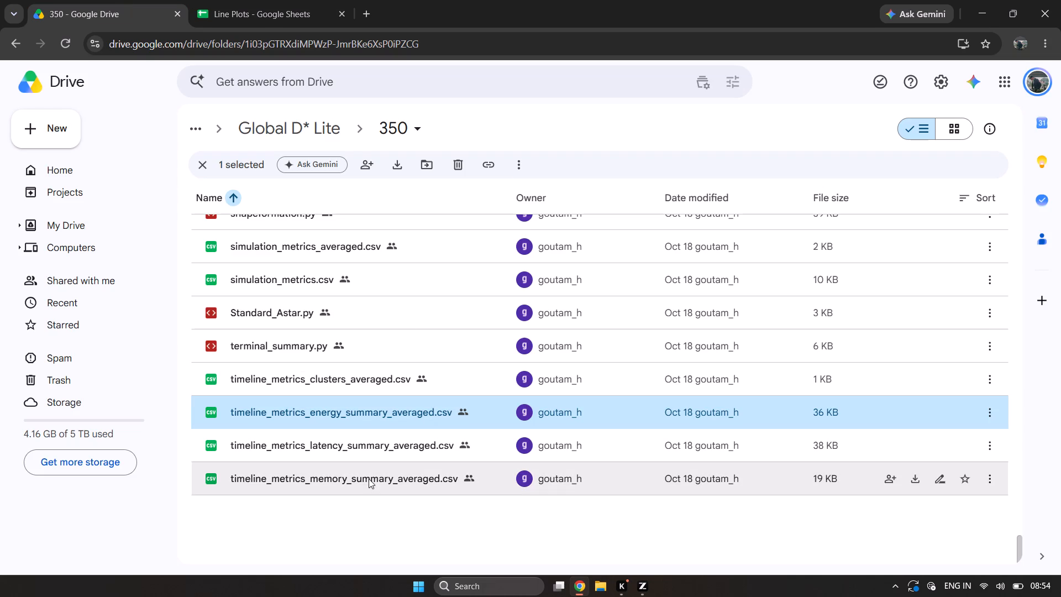
# Copy the all-UAV total memory and deviation (B303:C303) from timeline_metrics_memory_summary_averaged.csv into H19:I19 of Line Plots, then return to the preview.
pyautogui.doubleClick(365, 474)
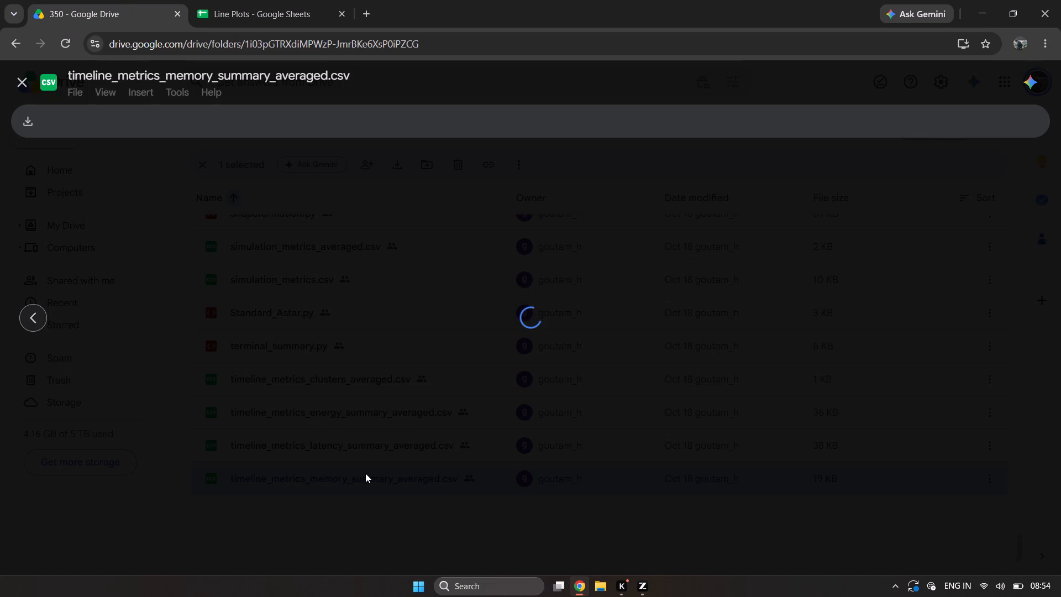
pyautogui.scroll(-4, 326, 448)
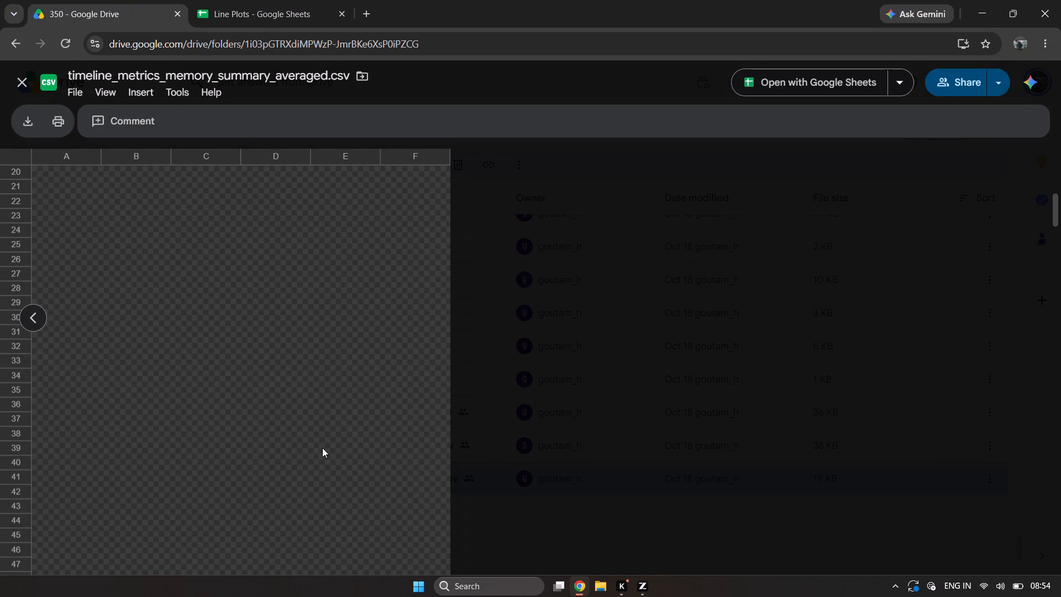
pyautogui.scroll(-12, 322, 453)
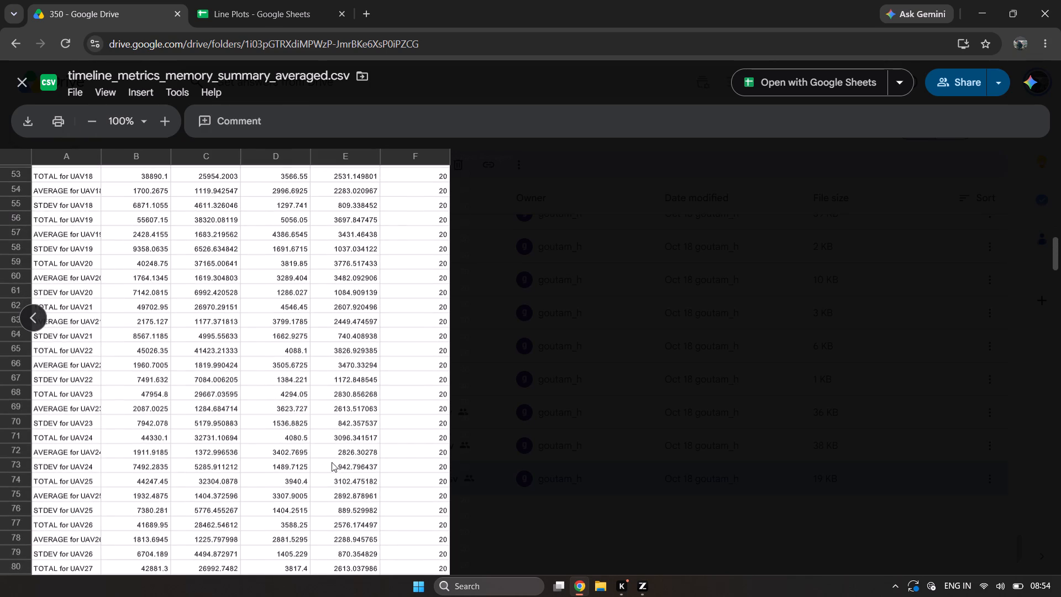
pyautogui.scroll(-5, 332, 462)
pyautogui.scroll(-17, 332, 462)
pyautogui.scroll(1, 332, 462)
pyautogui.scroll(-8, 335, 455)
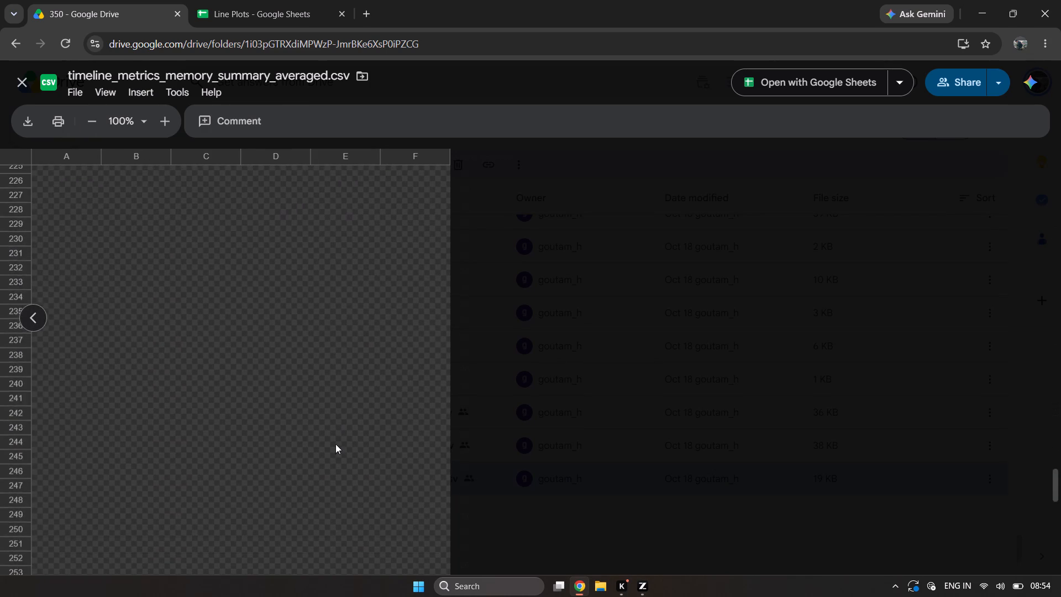
pyautogui.scroll(-15, 335, 444)
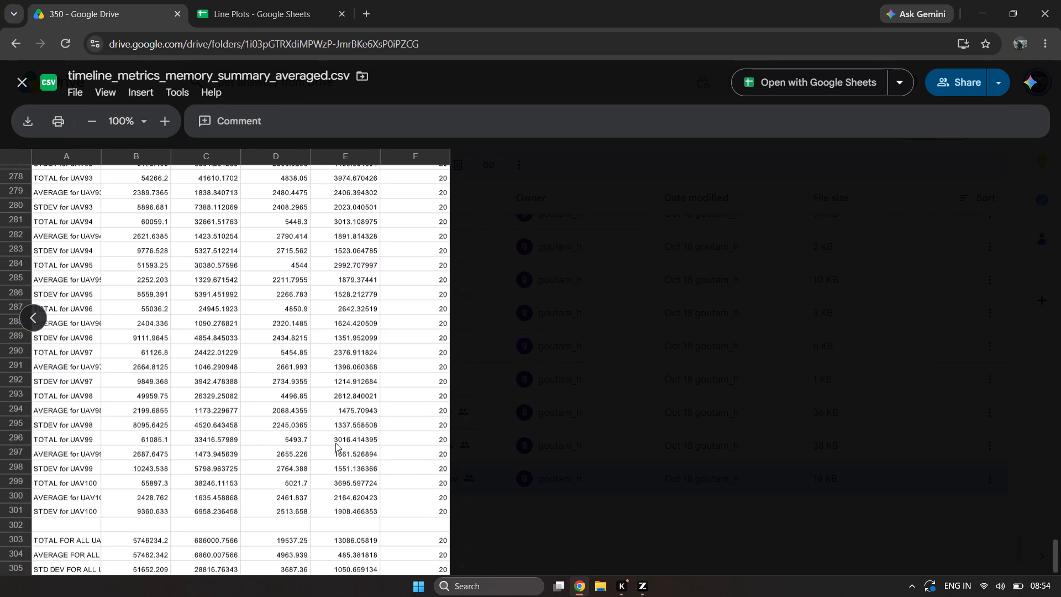
pyautogui.scroll(-4, 335, 443)
pyautogui.moveTo(132, 541); pyautogui.dragTo(177, 540)
pyautogui.hotkey('ctrl', 'c')
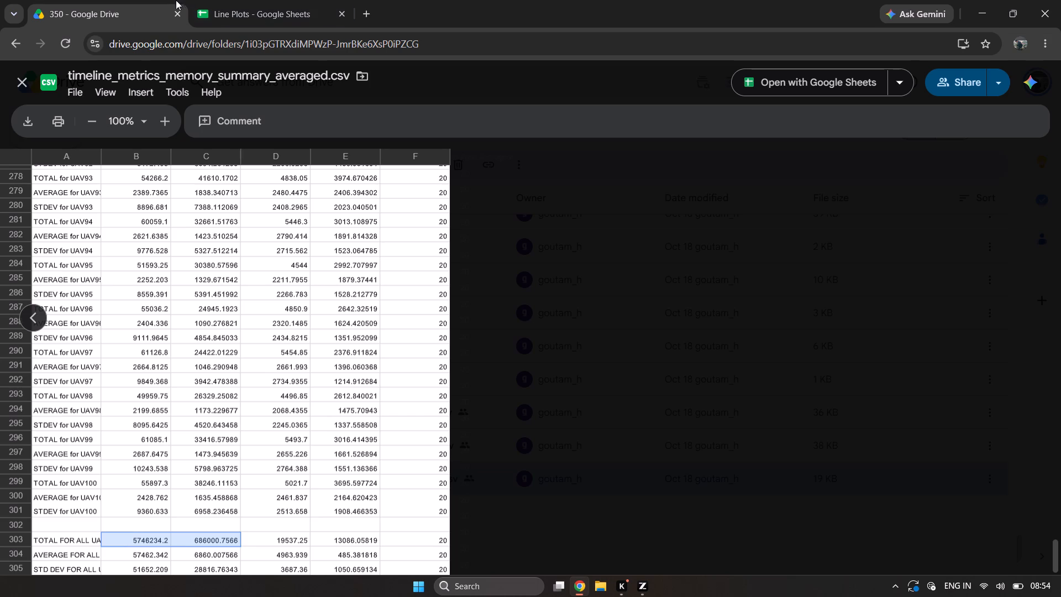
pyautogui.click(206, 1)
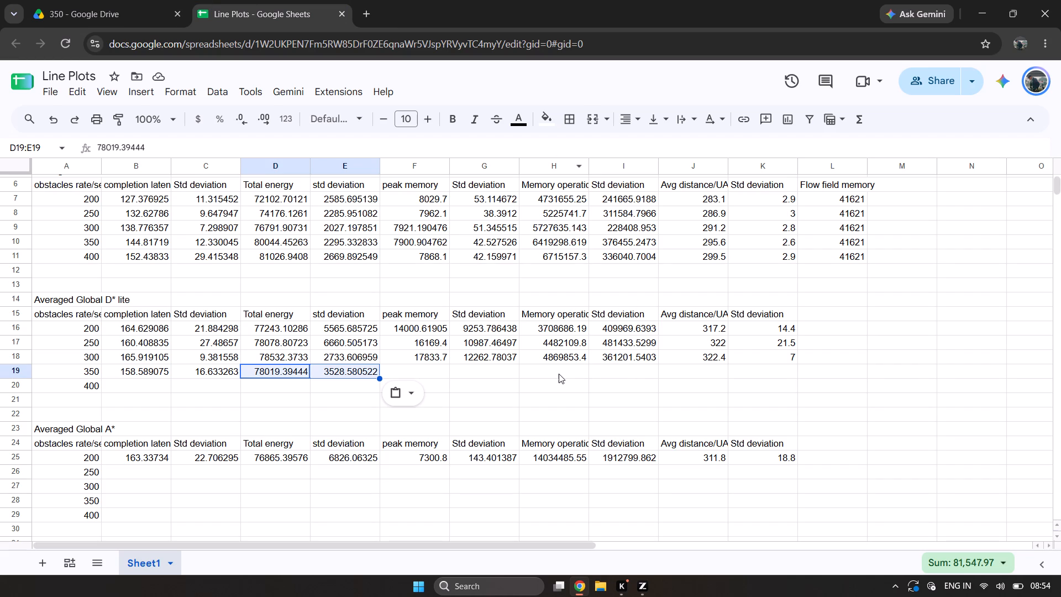
pyautogui.click(559, 374)
pyautogui.hotkey('ctrl', 'v')
pyautogui.click(138, 5)
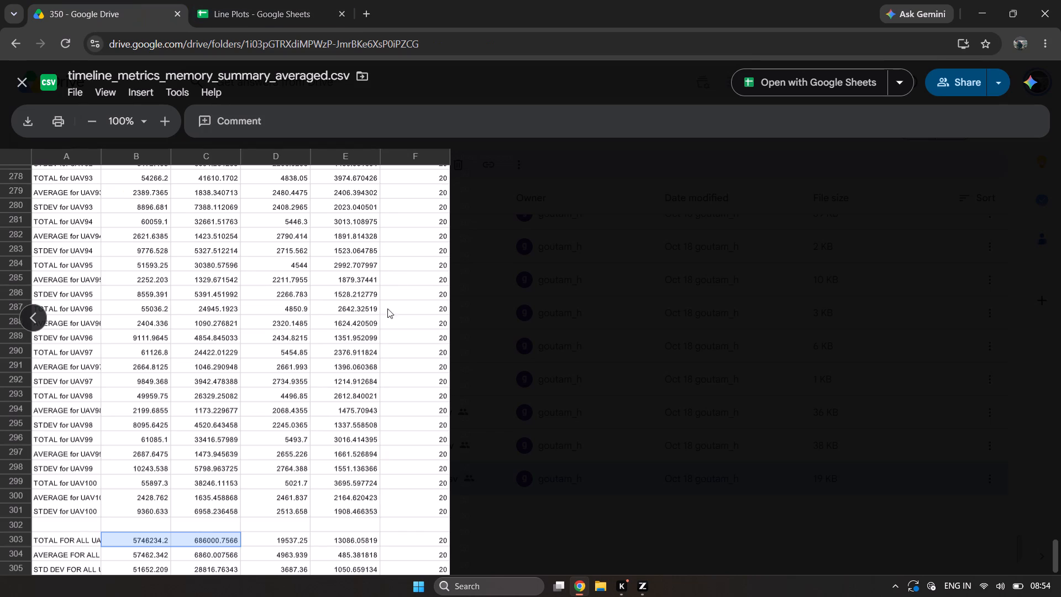
# Copy the all-UAV peak memory and deviation (D303:E303) from the memory summary into F19:G19 of Line Plots, and close the preview.
pyautogui.moveTo(302, 534); pyautogui.dragTo(337, 532)
pyautogui.click(325, 541)
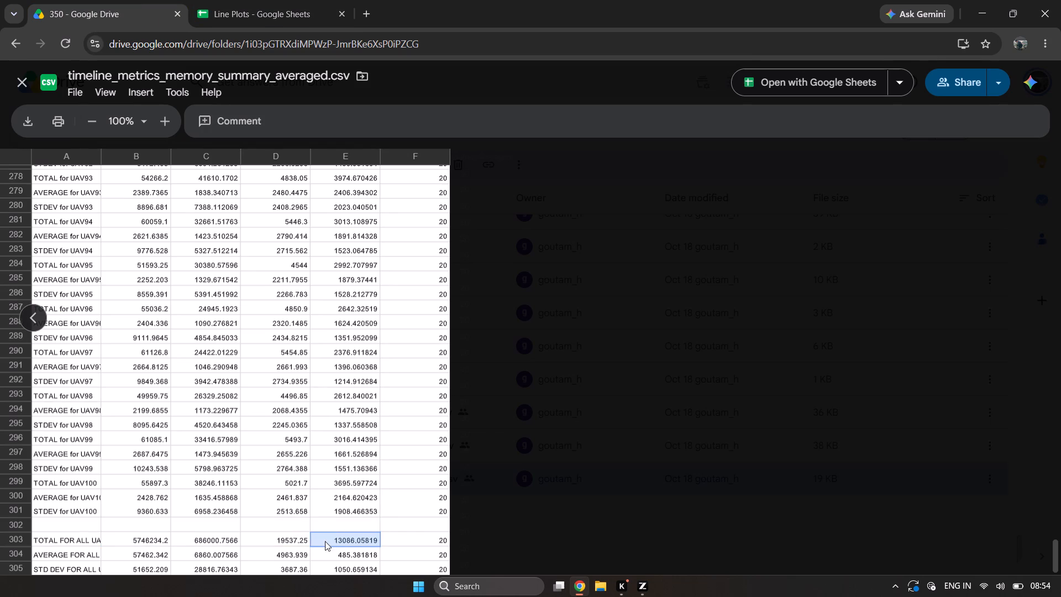
pyautogui.moveTo(286, 541); pyautogui.dragTo(328, 540)
pyautogui.hotkey('ctrl', 'c')
pyautogui.click(327, 0)
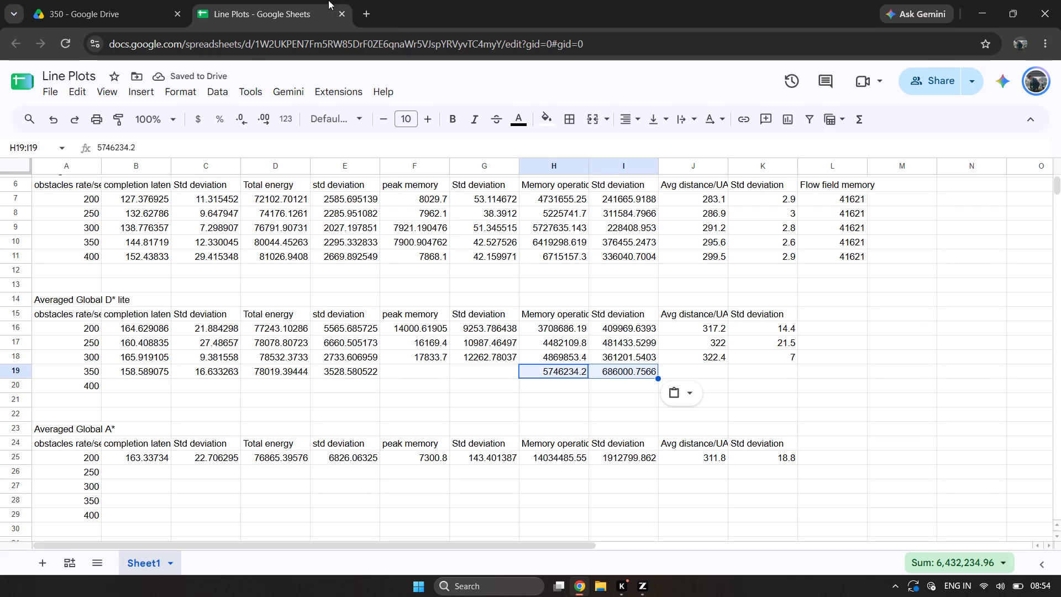
pyautogui.click(430, 375)
pyautogui.hotkey('ctrl', 'v')
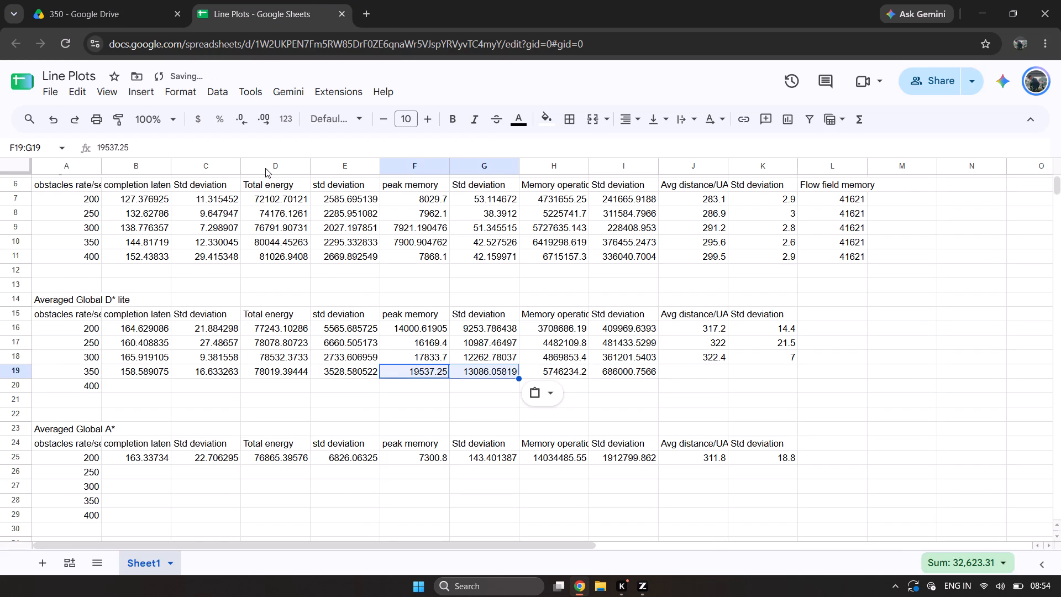
pyautogui.click(149, 0)
pyautogui.moveTo(39, 70); pyautogui.dragTo(35, 78)
pyautogui.click(29, 83)
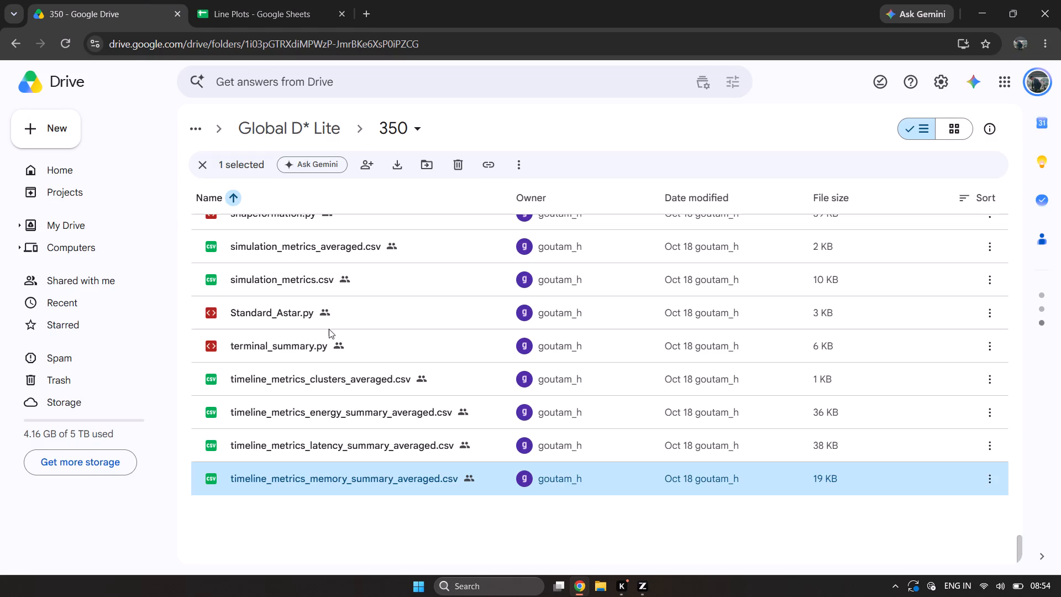
# Copy the average distance per UAV and deviation (AX2:AY2) from simulation_metrics_averaged.csv into J19:K19 of Line Plots, and close the preview.
pyautogui.doubleClick(356, 253)
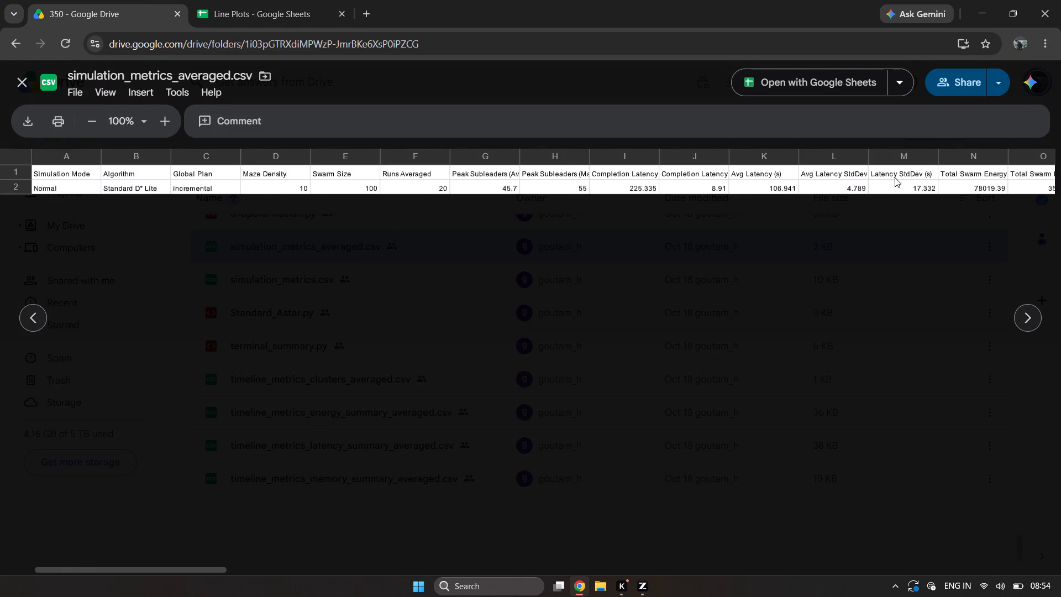
pyautogui.hscroll(-7, 895, 177)
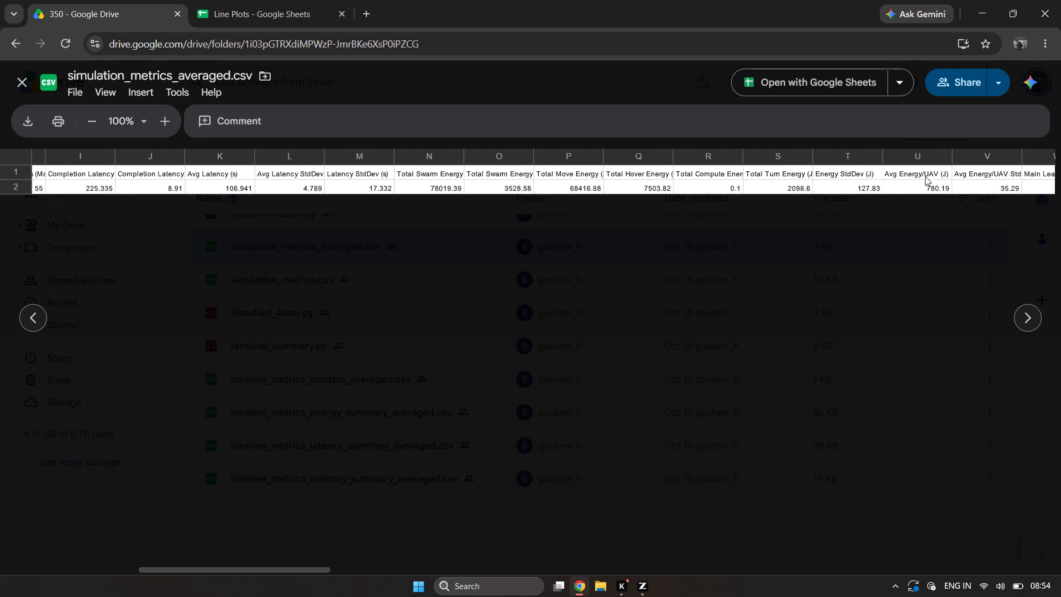
pyautogui.hscroll(-11, 929, 178)
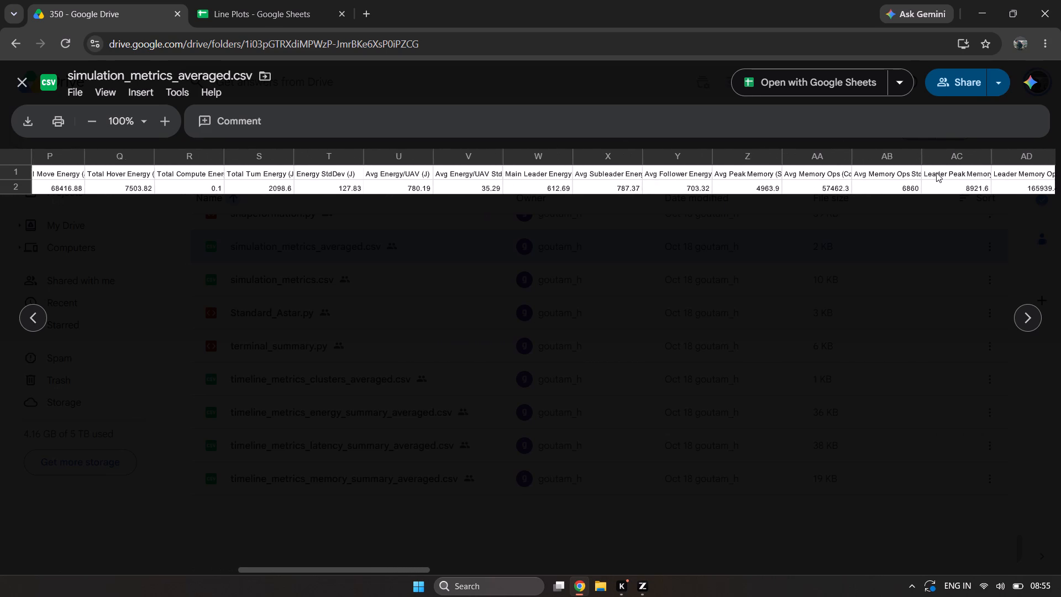
pyautogui.hscroll(-5, 936, 172)
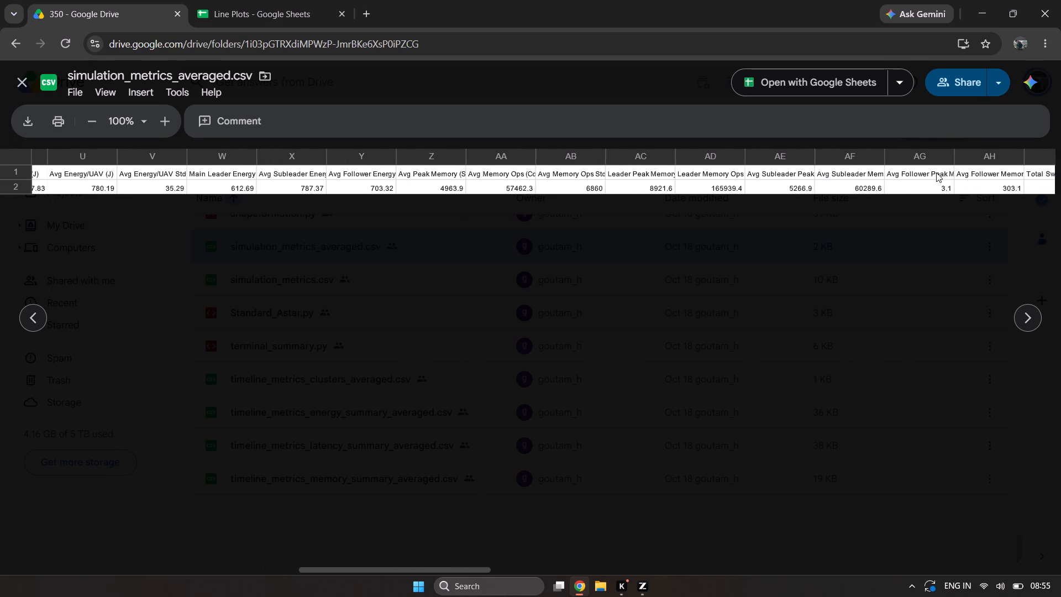
pyautogui.hscroll(-5, 936, 172)
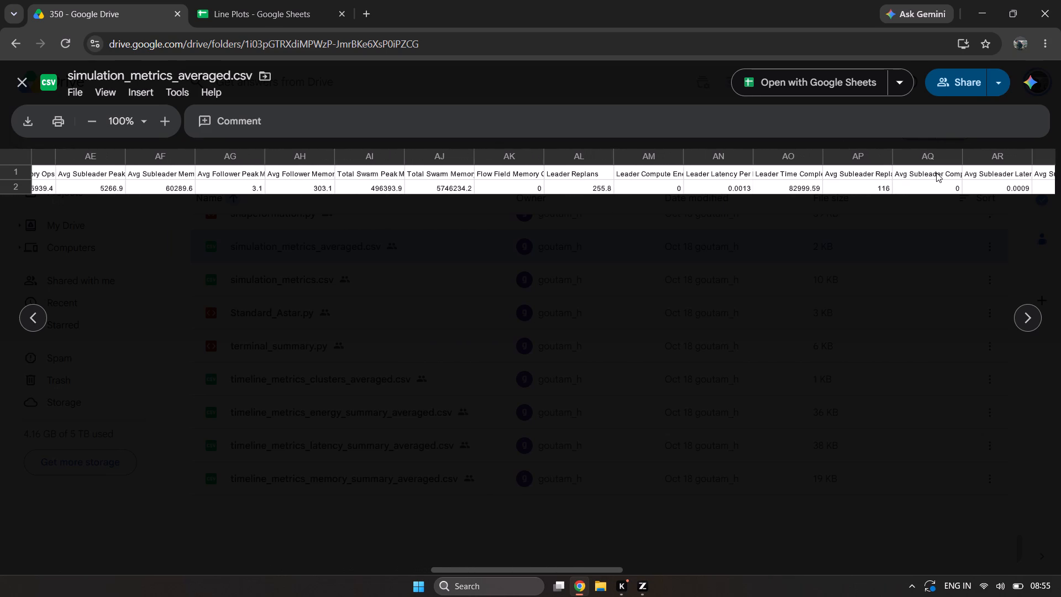
pyautogui.hscroll(-4, 936, 172)
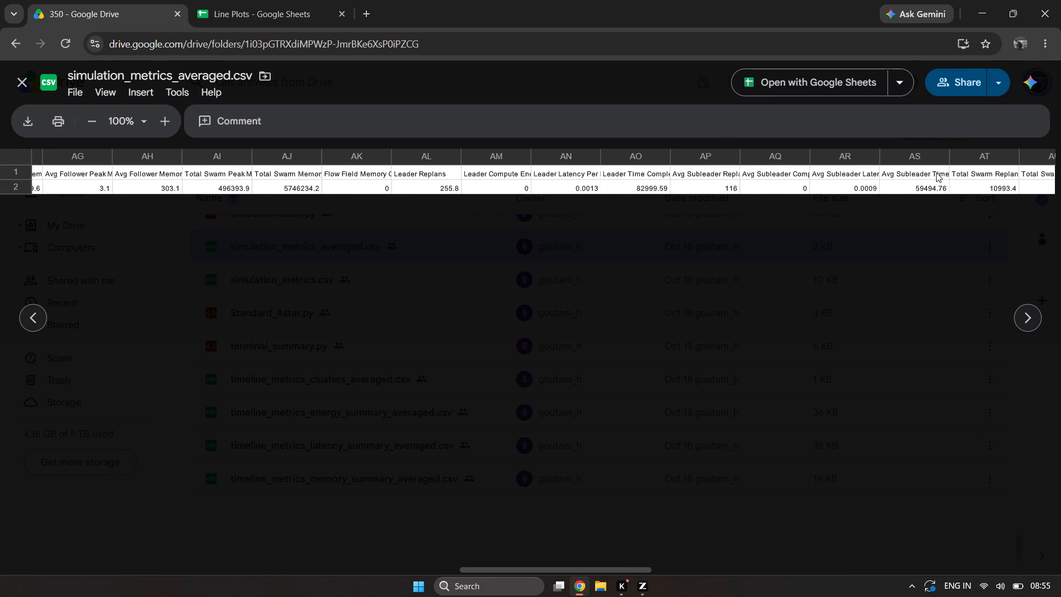
pyautogui.hscroll(-4, 936, 172)
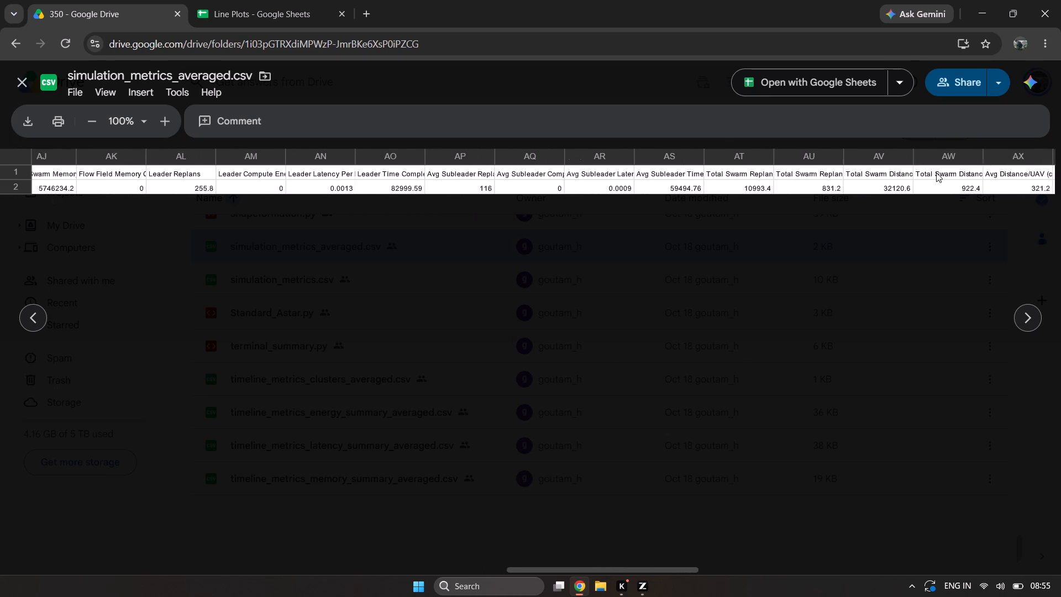
pyautogui.hscroll(-2, 936, 172)
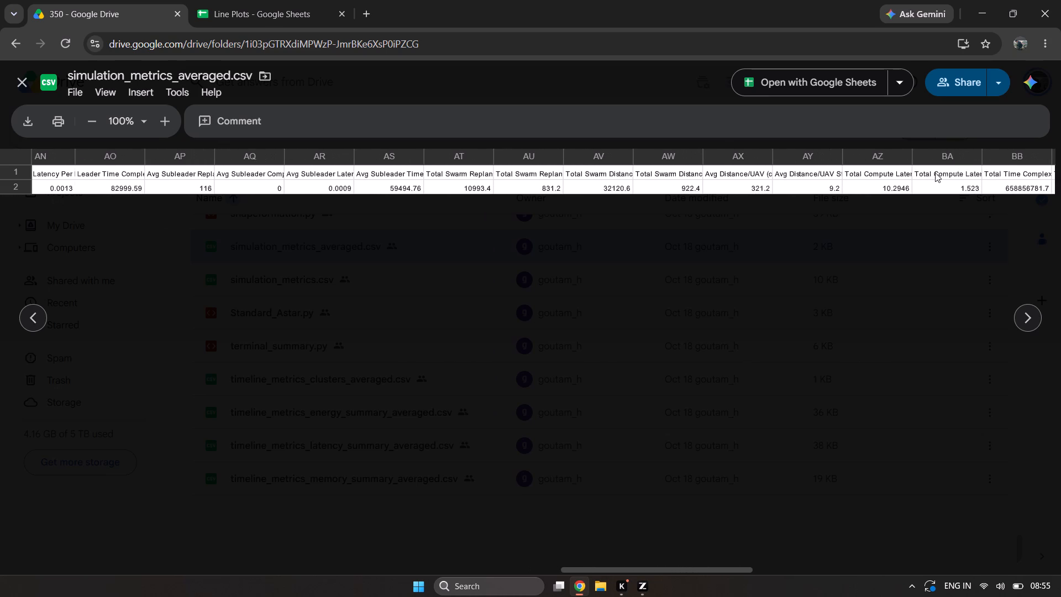
pyautogui.moveTo(759, 185); pyautogui.dragTo(781, 182)
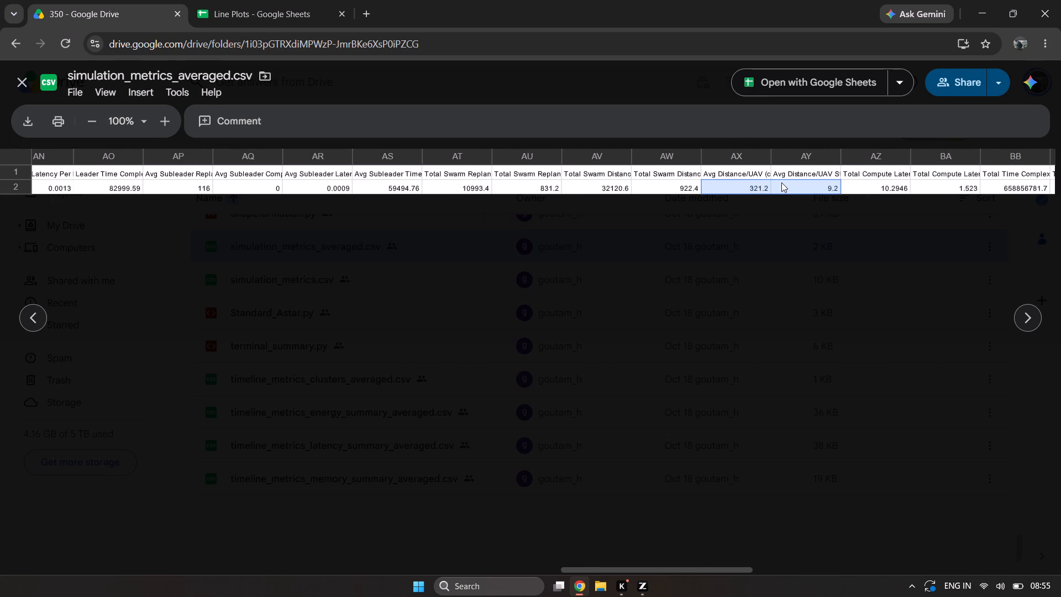
pyautogui.hotkey('ctrl', 'c')
pyautogui.click(303, 0)
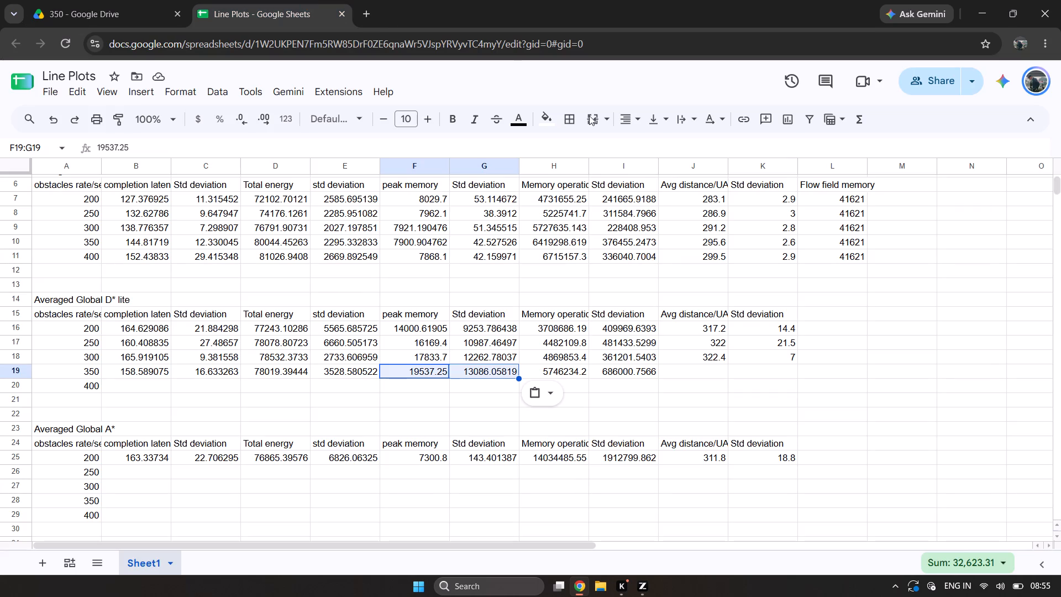
pyautogui.click(693, 371)
pyautogui.hotkey('ctrl', 'v')
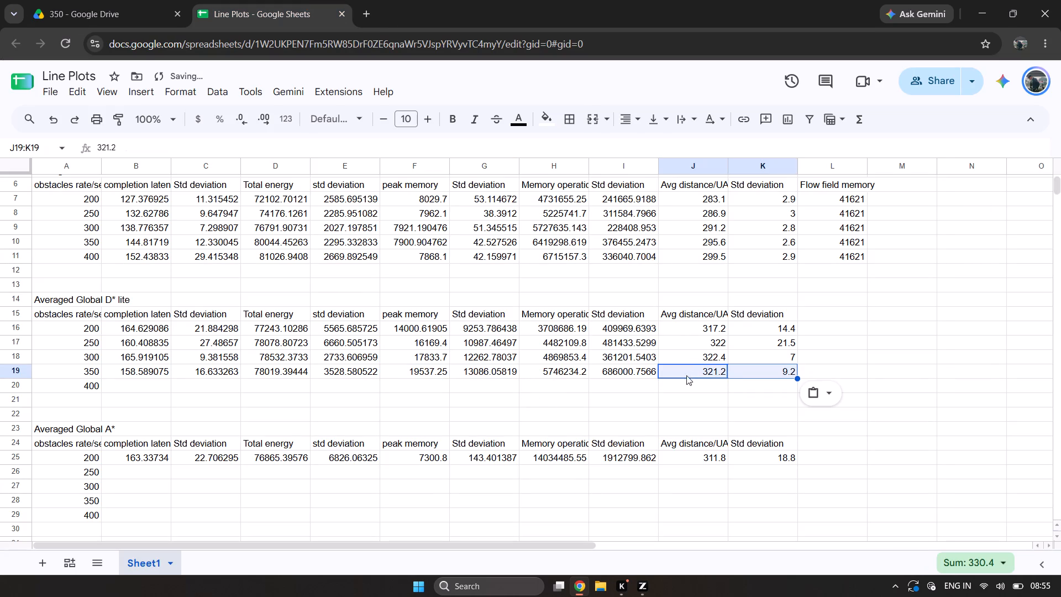
pyautogui.click(81, 0)
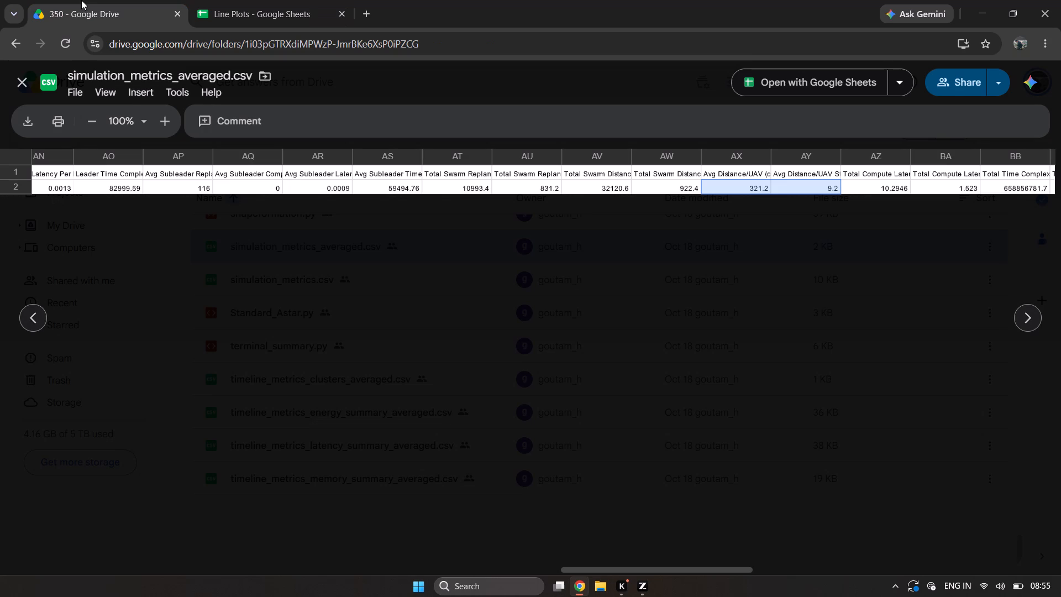
pyautogui.click(28, 81)
# Go back to the Global D* Lite folder in Drive and open its 400 folder.
pyautogui.click(12, 44)
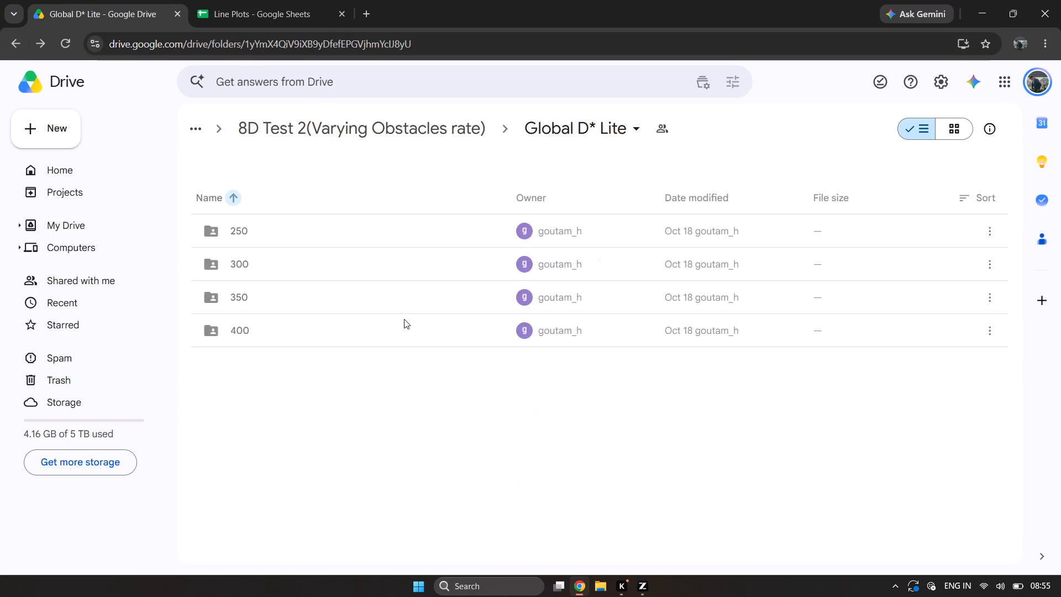
pyautogui.doubleClick(230, 337)
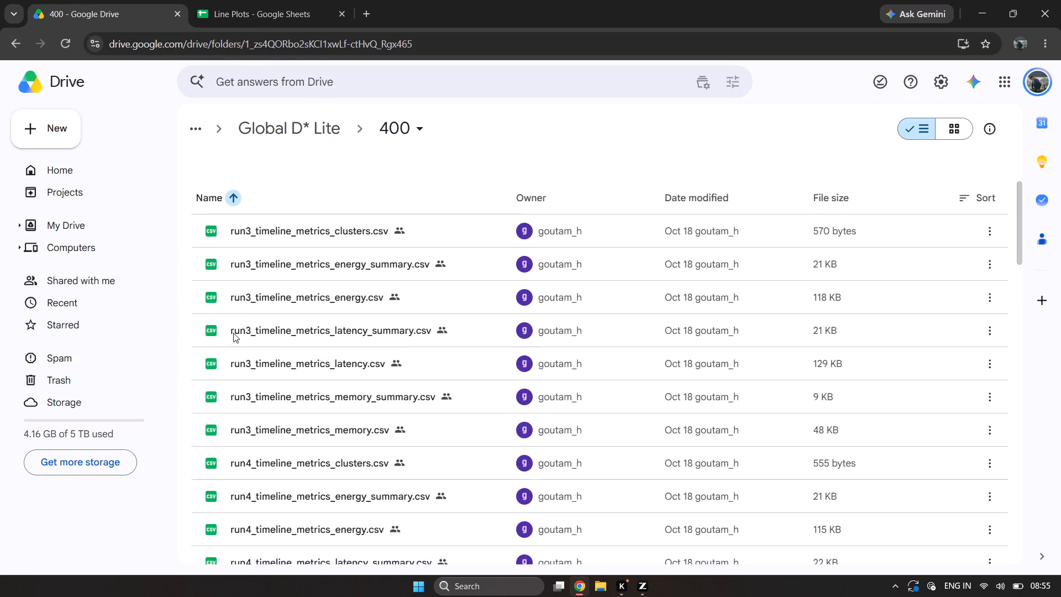
# Find timeline_metrics_latency_summary_averaged.csv at the end of the 400 folder's file list and open its preview.
pyautogui.scroll(-7, 401, 303)
pyautogui.scroll(5, 402, 303)
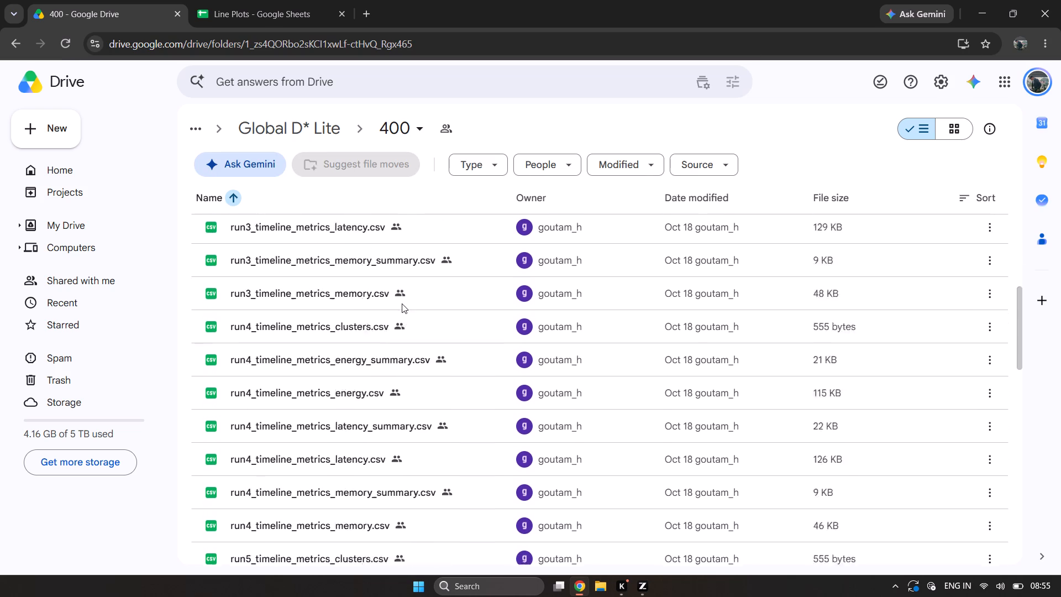
pyautogui.scroll(5, 402, 303)
pyautogui.scroll(-11, 402, 303)
pyautogui.scroll(-17, 403, 303)
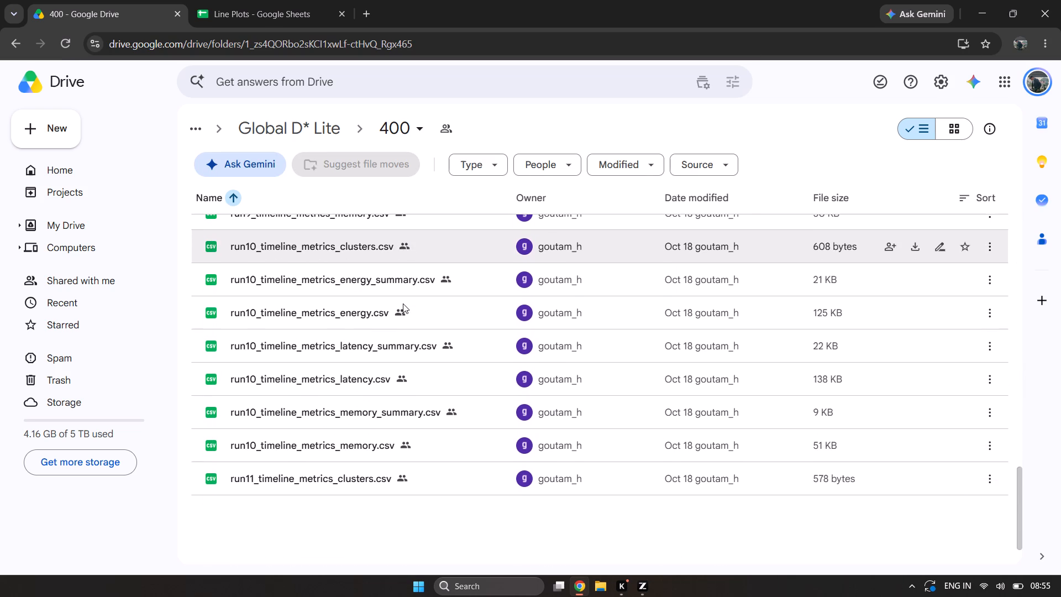
pyautogui.scroll(-3, 403, 303)
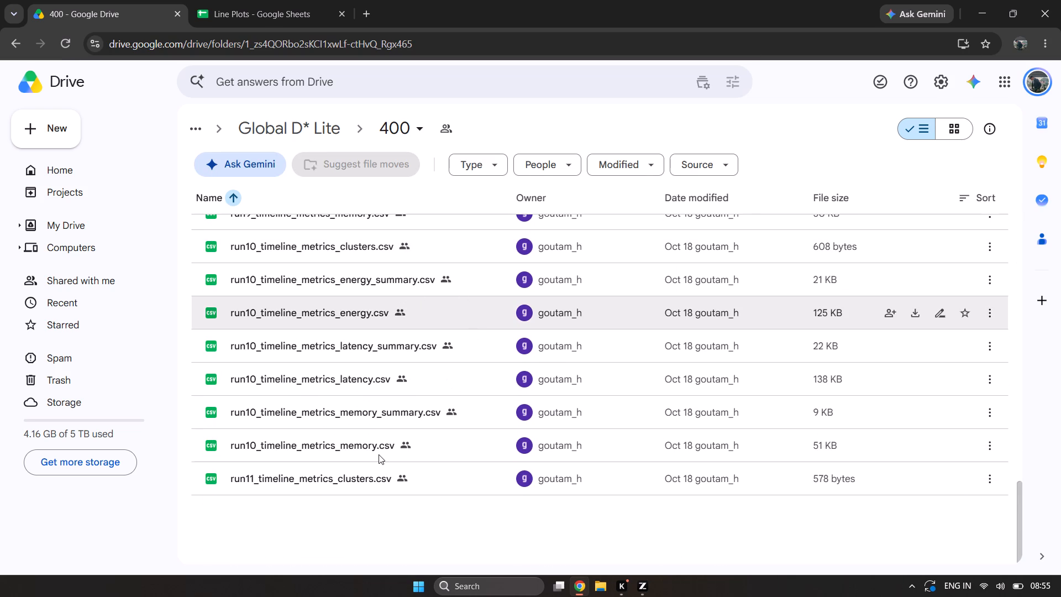
pyautogui.scroll(-9, 379, 454)
pyautogui.scroll(-15, 378, 452)
pyautogui.scroll(-9, 379, 445)
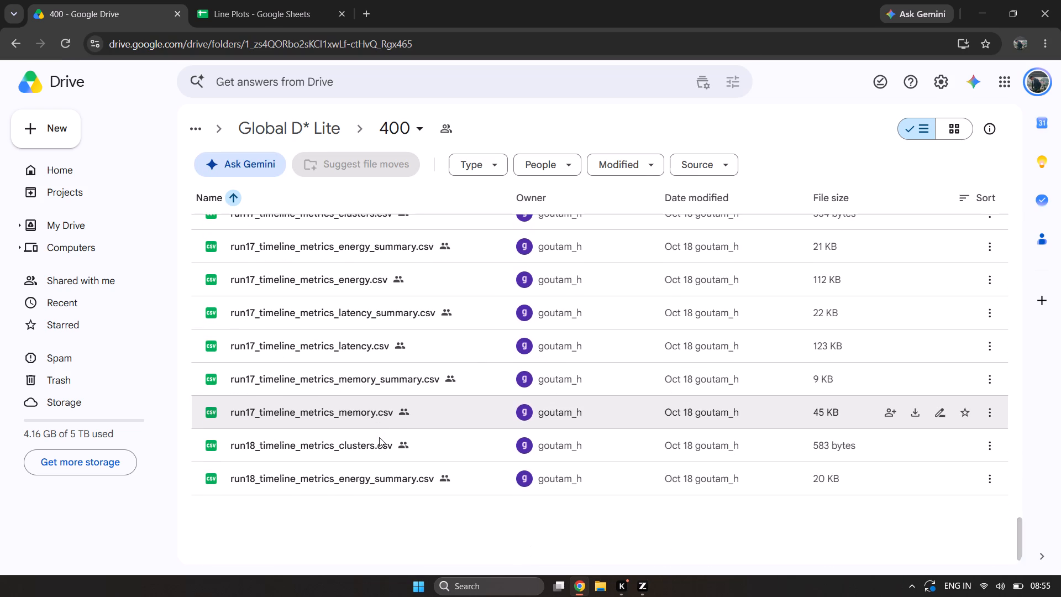
pyautogui.scroll(-7, 382, 432)
pyautogui.scroll(-1, 563, 420)
pyautogui.scroll(-7, 351, 512)
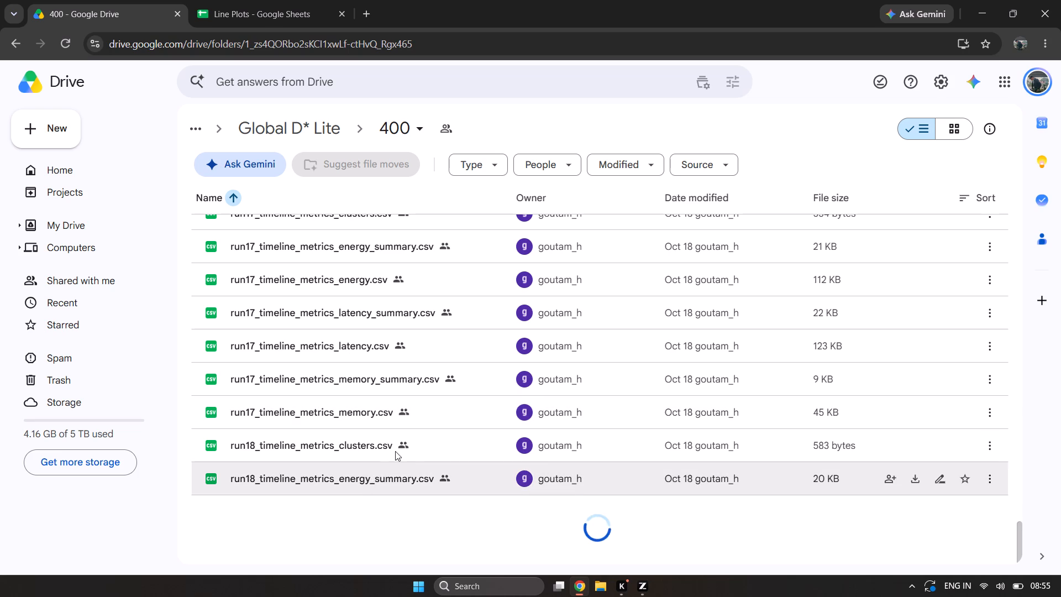
pyautogui.scroll(-14, 396, 451)
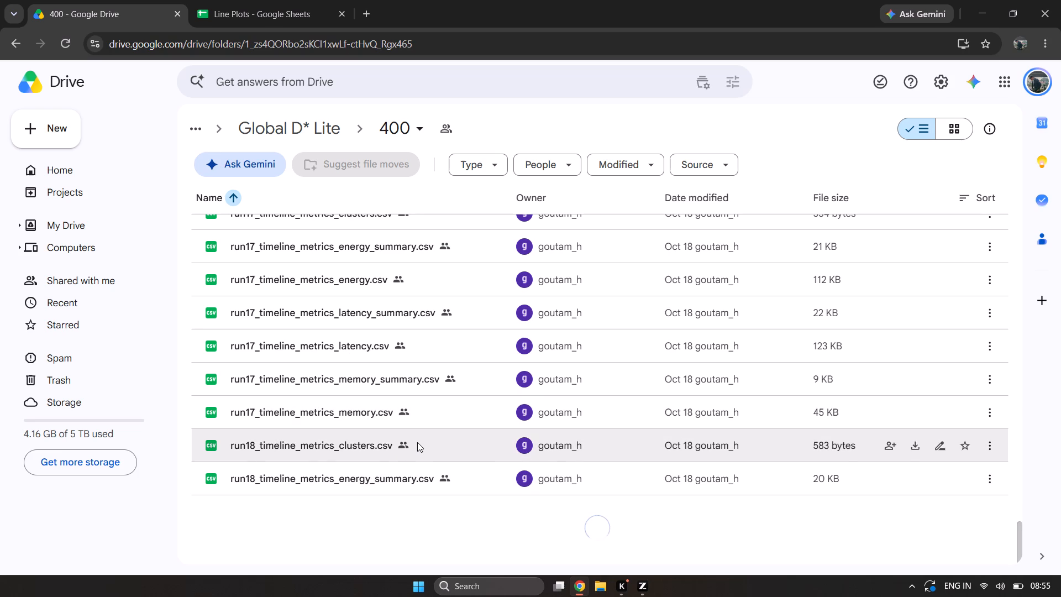
pyautogui.scroll(-2, 417, 442)
pyautogui.scroll(-15, 477, 510)
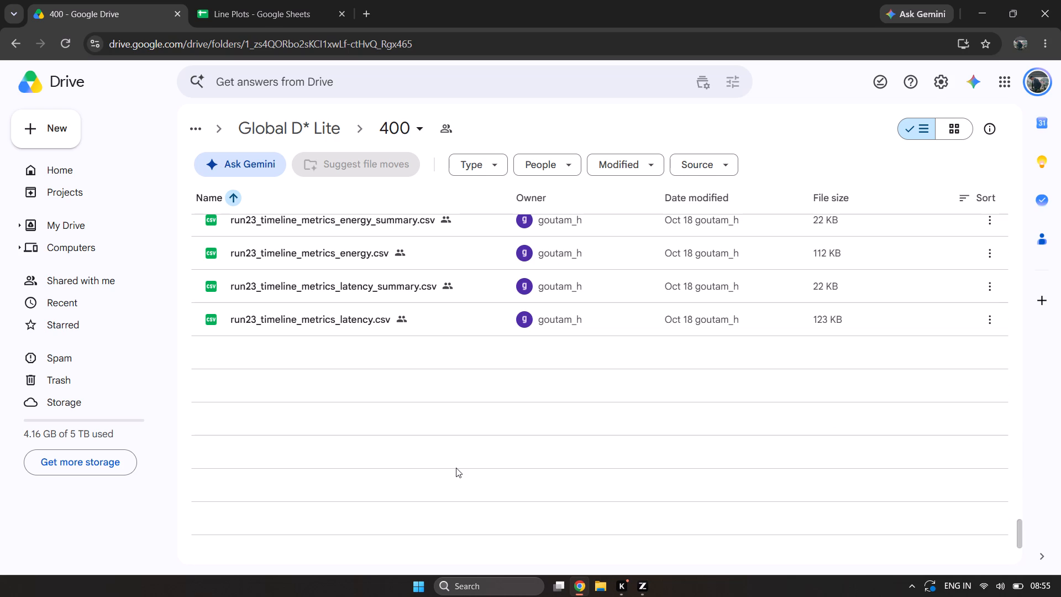
pyautogui.scroll(-8, 494, 397)
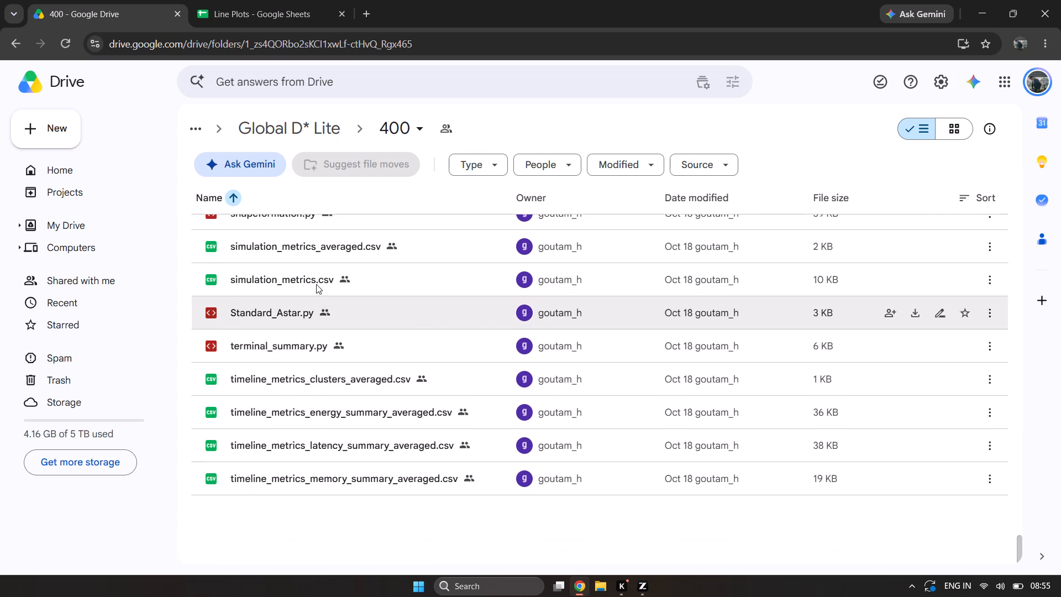
pyautogui.doubleClick(339, 445)
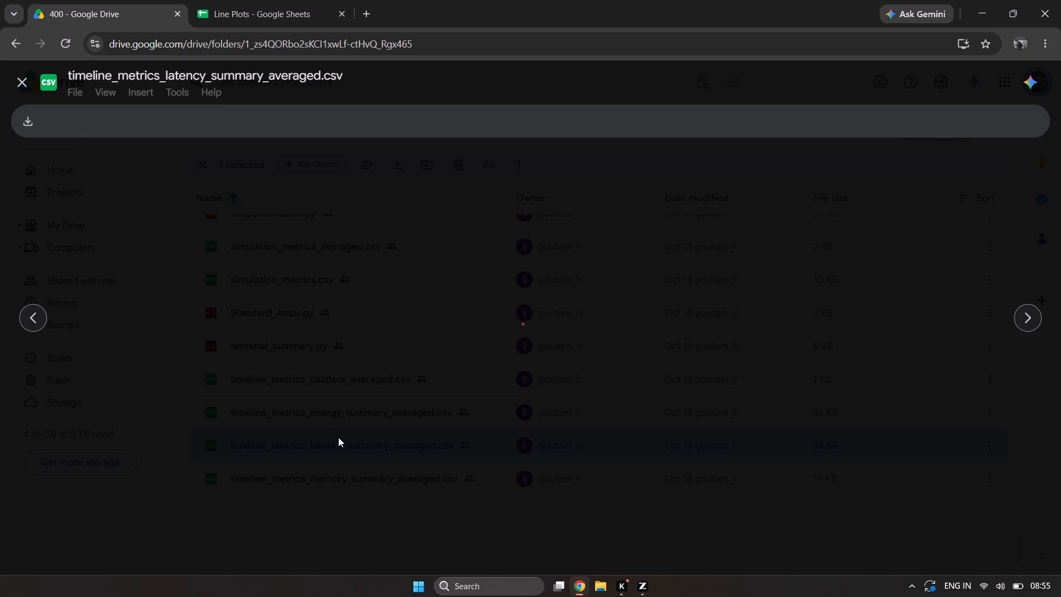
pyautogui.scroll(-1, 386, 359)
pyautogui.scroll(-4, 544, 231)
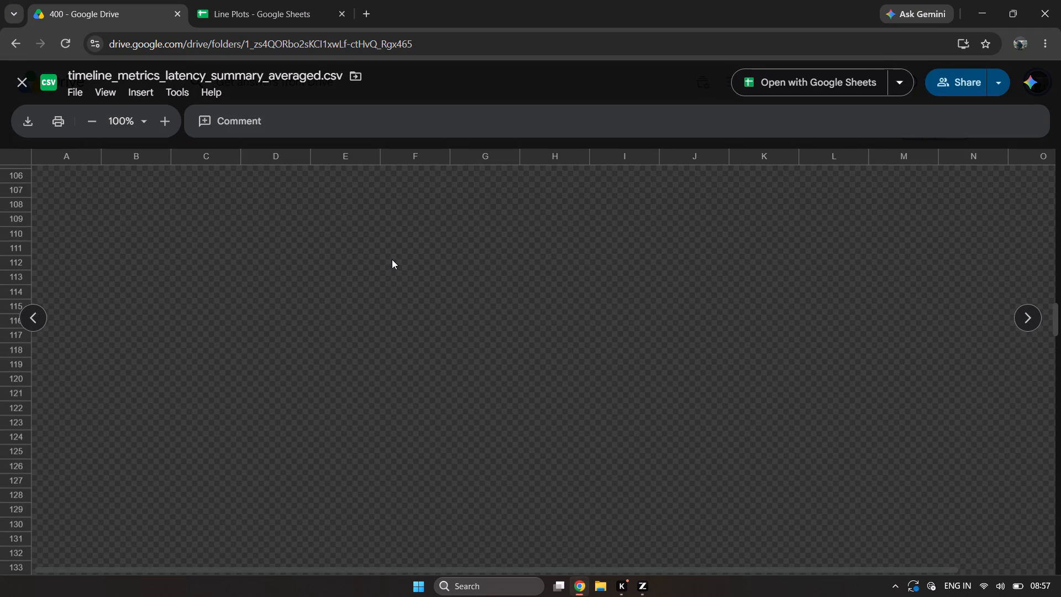
pyautogui.scroll(-20, 393, 259)
pyautogui.scroll(-17, 393, 259)
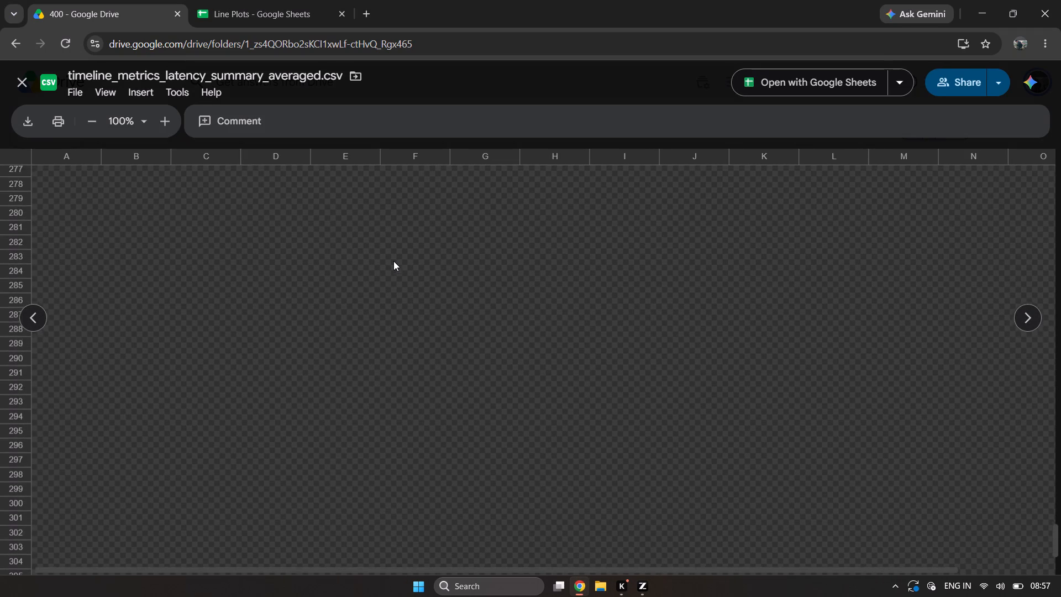
pyautogui.scroll(-9, 393, 261)
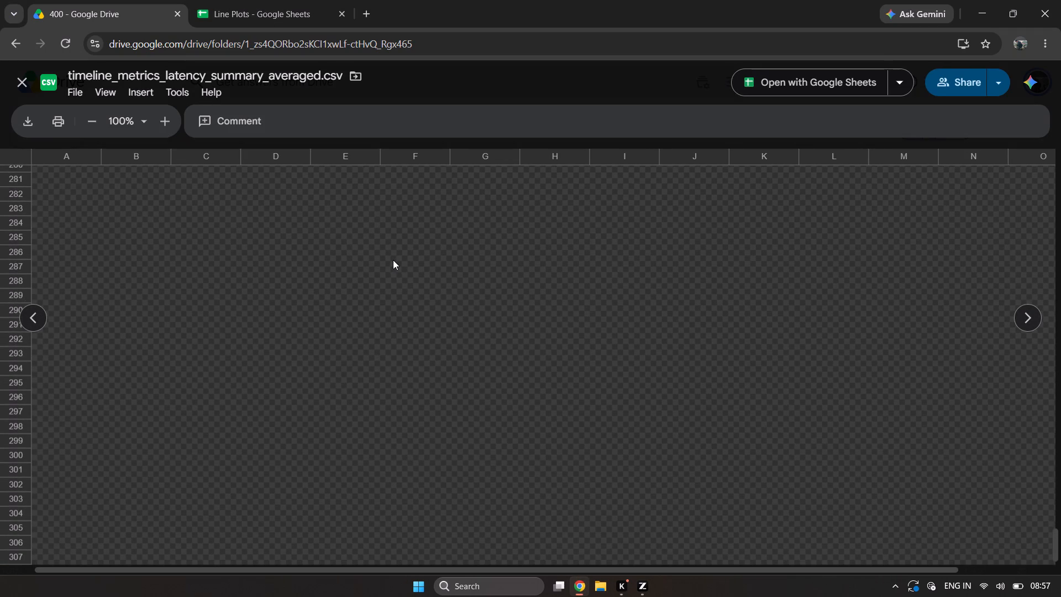
pyautogui.scroll(-4, 393, 260)
pyautogui.moveTo(145, 544); pyautogui.dragTo(182, 543)
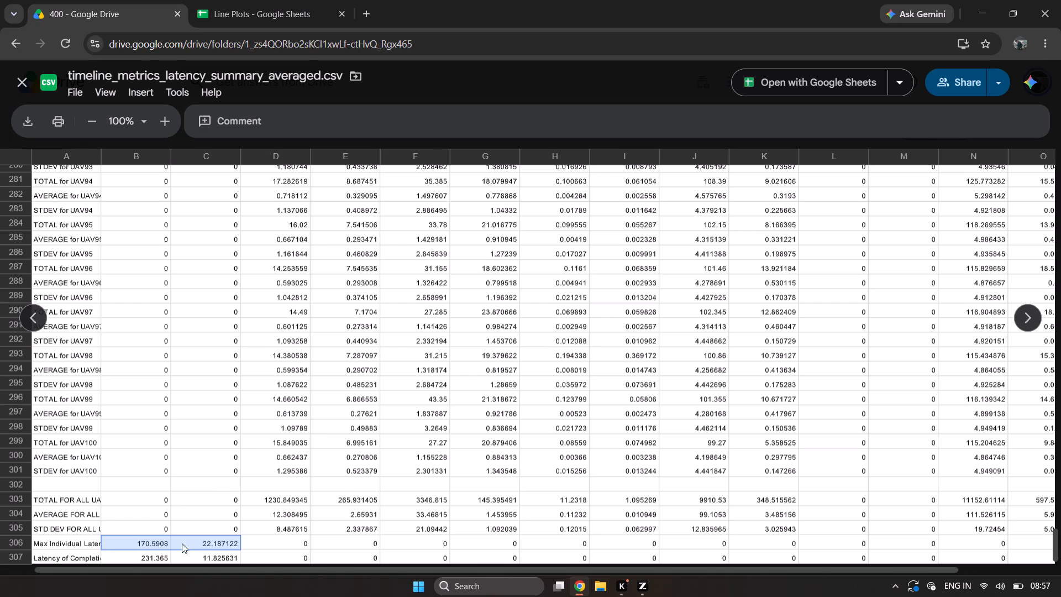
pyautogui.moveTo(182, 543); pyautogui.dragTo(193, 543)
pyautogui.hotkey('ctrl', 'c')
pyautogui.click(230, 0)
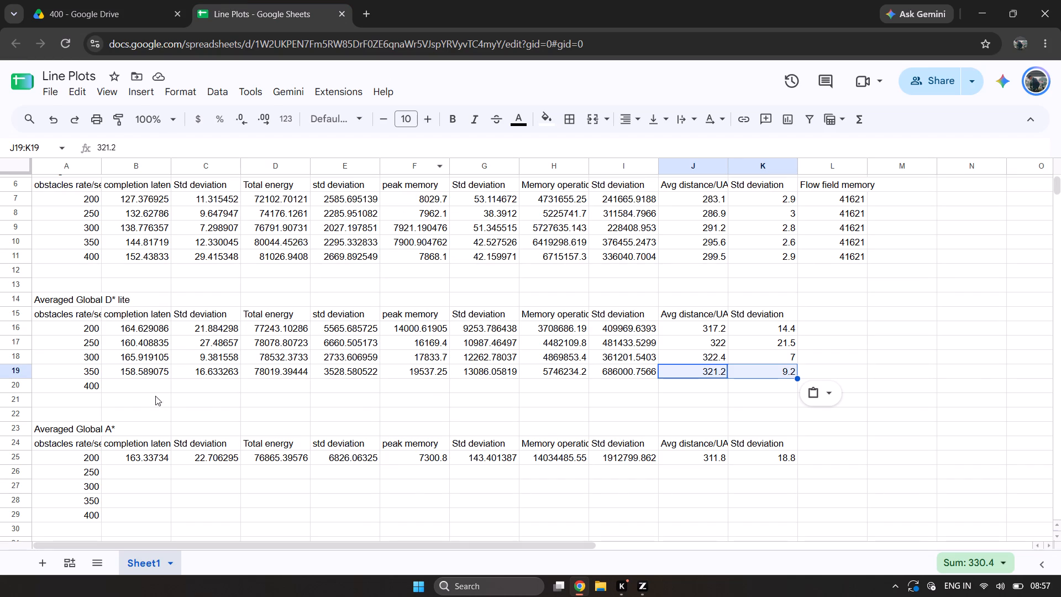
pyautogui.click(153, 389)
pyautogui.hotkey('ctrl', 'v')
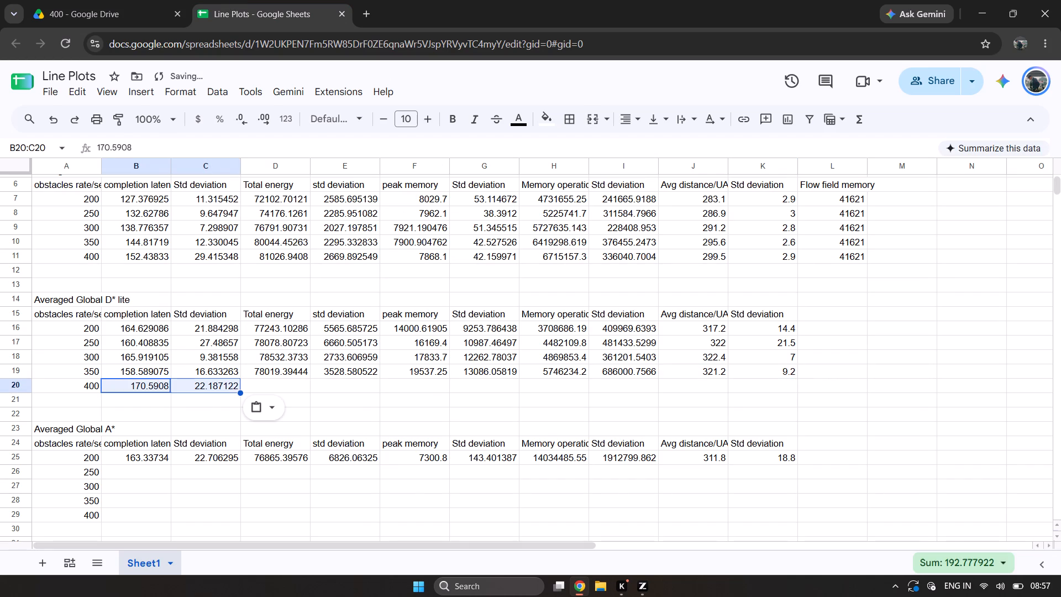
pyautogui.click(159, 0)
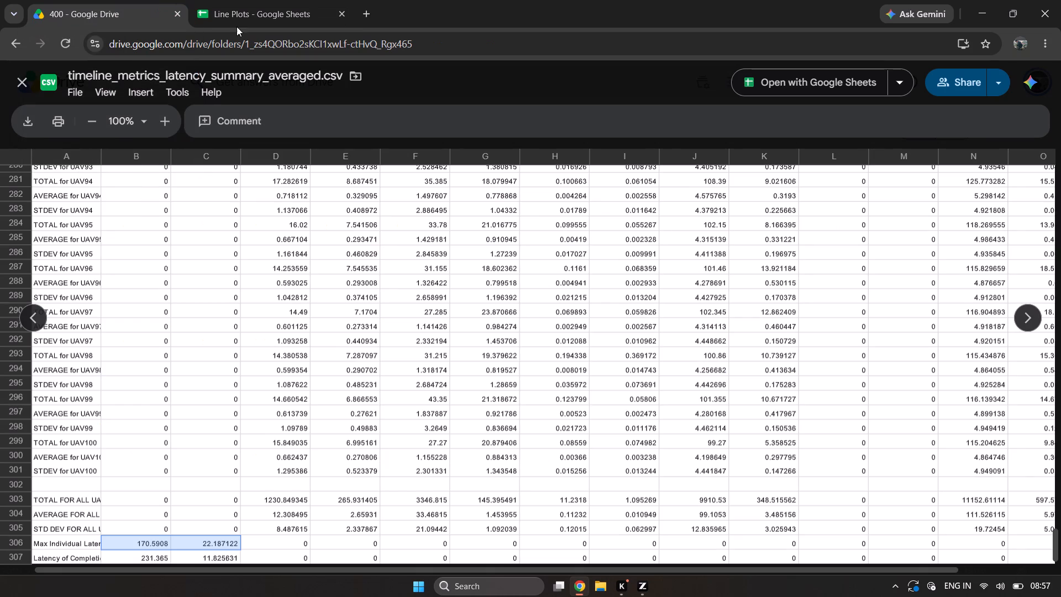
pyautogui.click(27, 82)
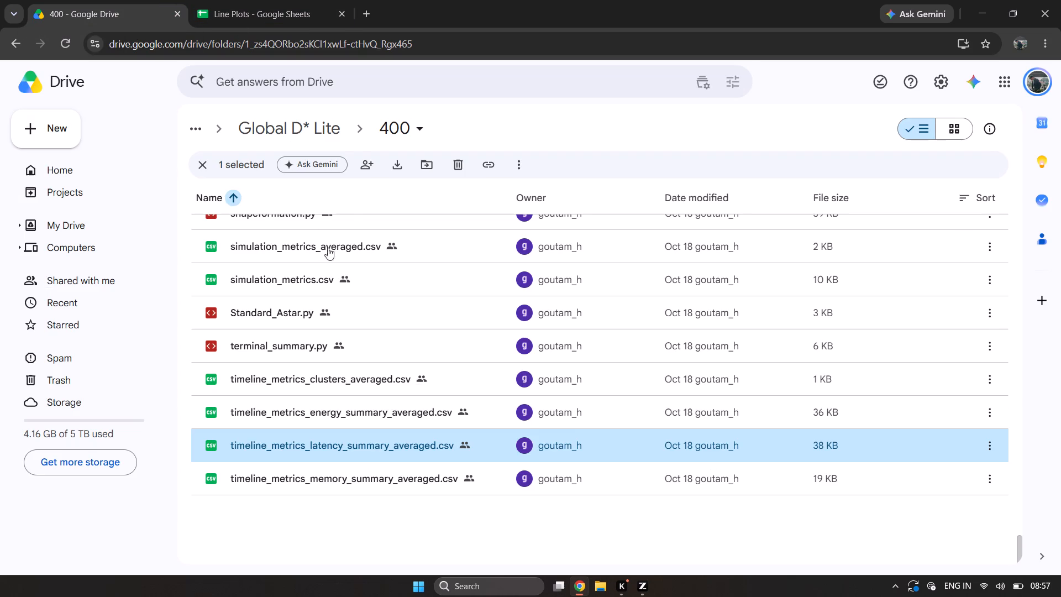
# Copy the all-UAV total energy and deviation (L303:M303) from timeline_metrics_energy_summary_averaged.csv into D20:E20 of Line Plots, and close the preview.
pyautogui.doubleClick(338, 405)
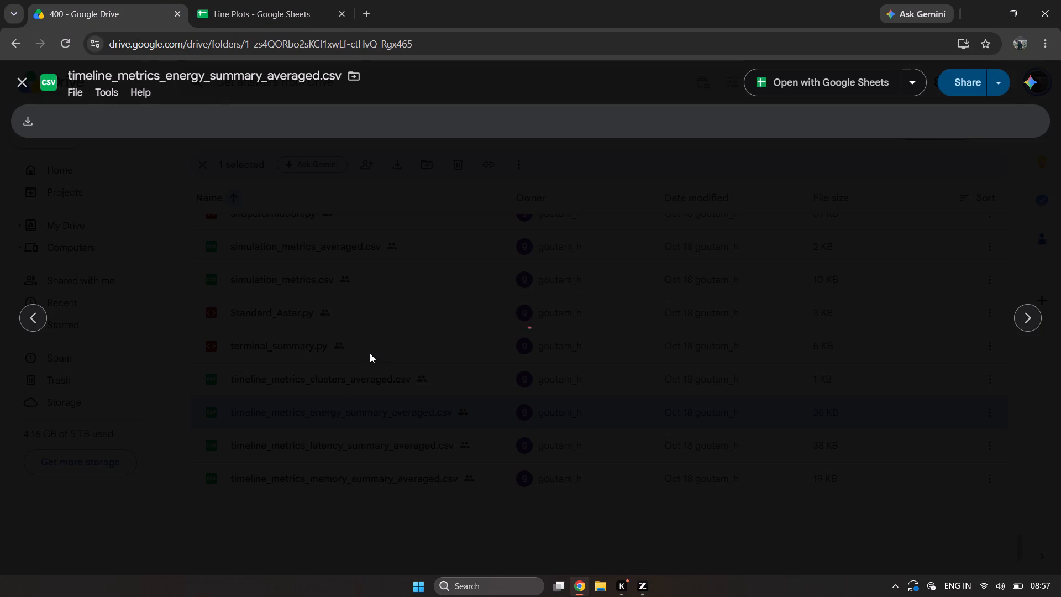
pyautogui.scroll(-2, 472, 343)
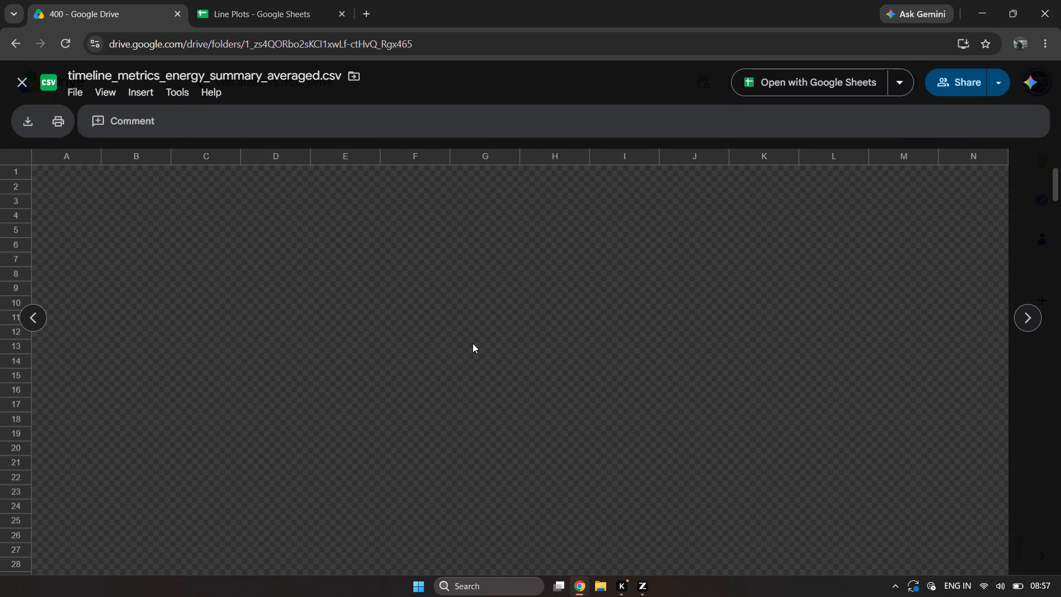
pyautogui.scroll(-2, 472, 343)
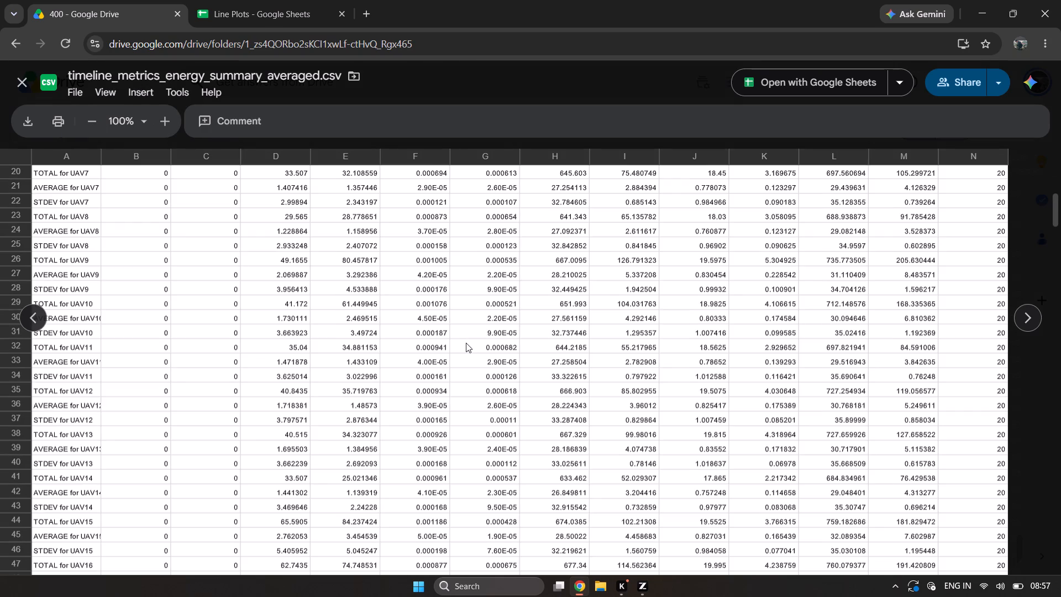
pyautogui.scroll(-15, 464, 343)
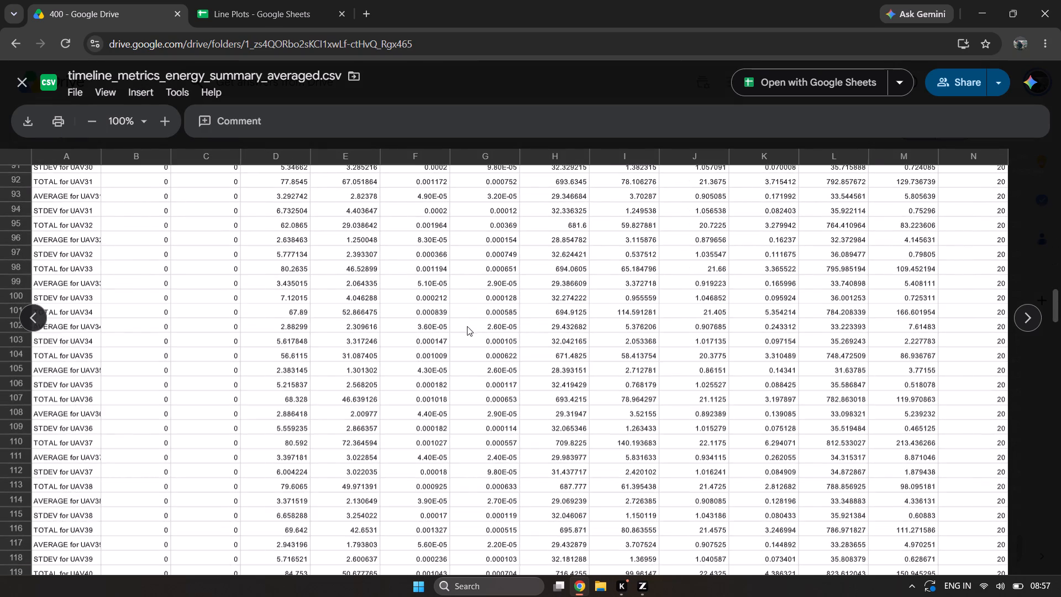
pyautogui.scroll(-14, 468, 325)
pyautogui.scroll(-8, 482, 308)
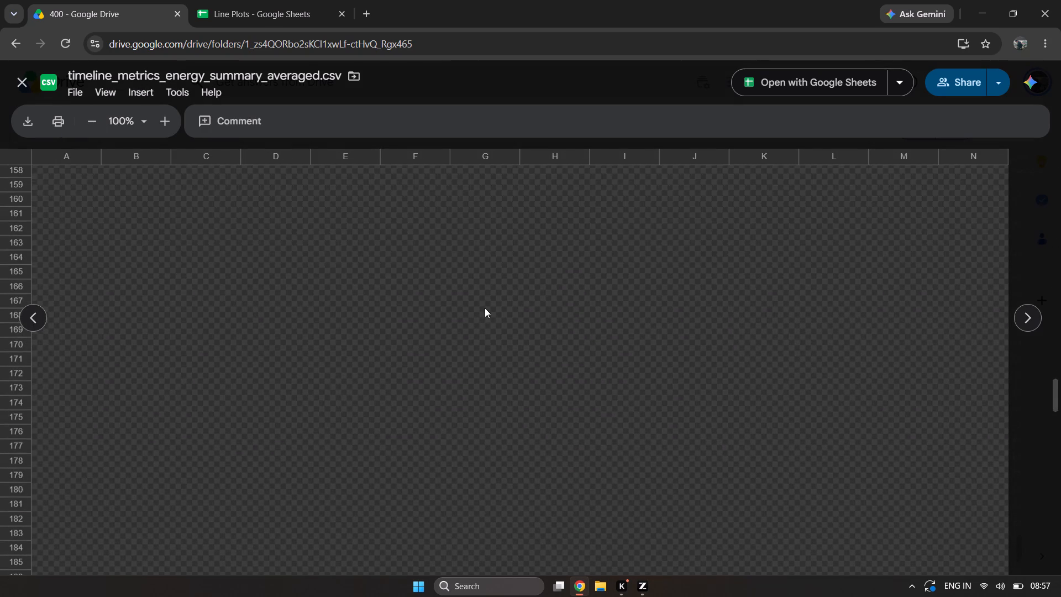
pyautogui.scroll(-11, 485, 308)
pyautogui.scroll(-13, 489, 315)
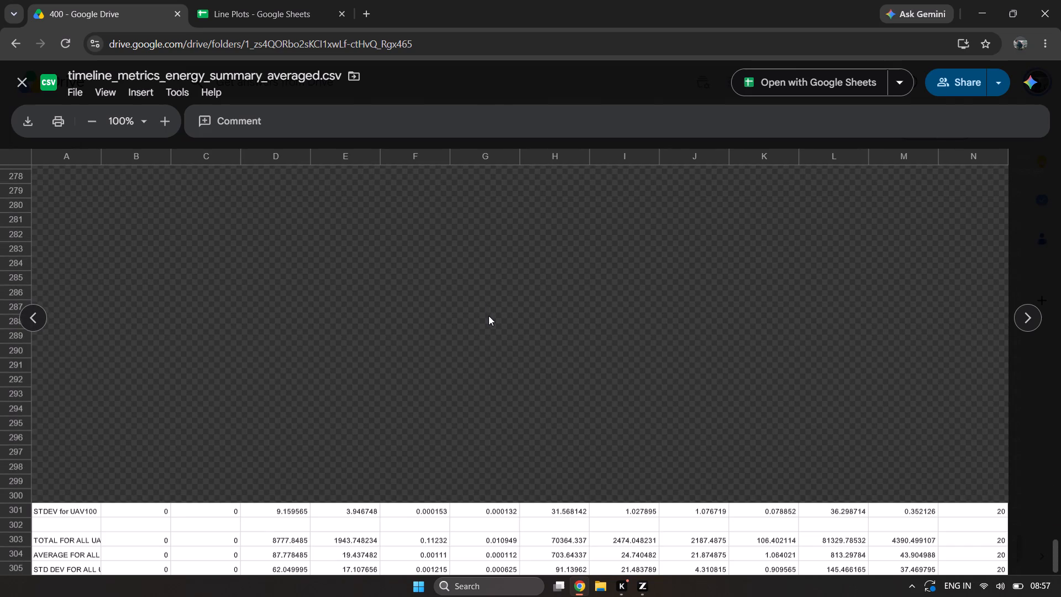
pyautogui.moveTo(854, 537); pyautogui.dragTo(871, 537)
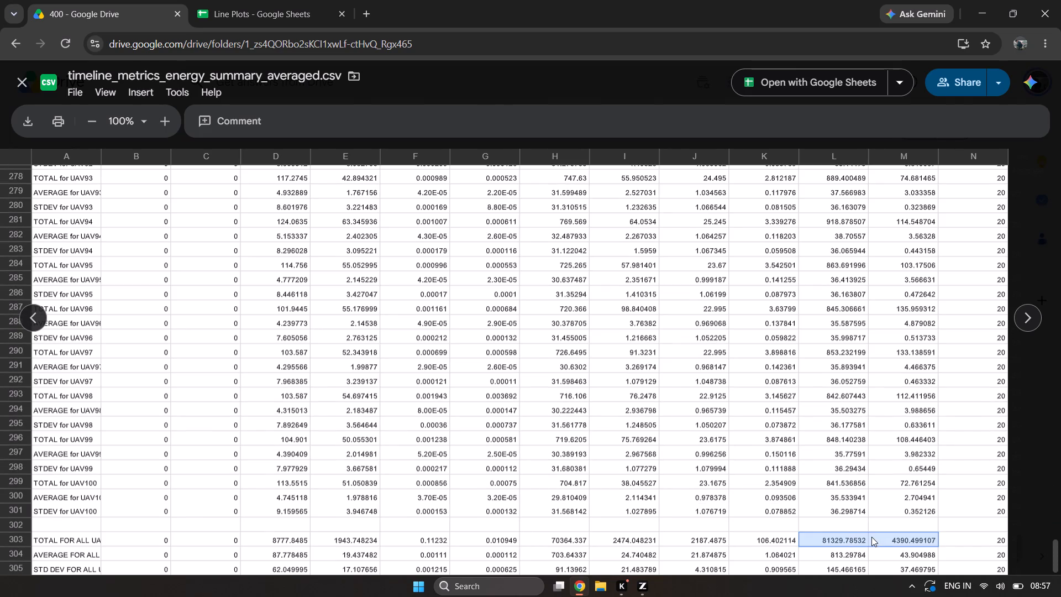
pyautogui.hotkey('ctrl', 'c')
pyautogui.hotkey('ctrl', 'c')
pyautogui.click(314, 0)
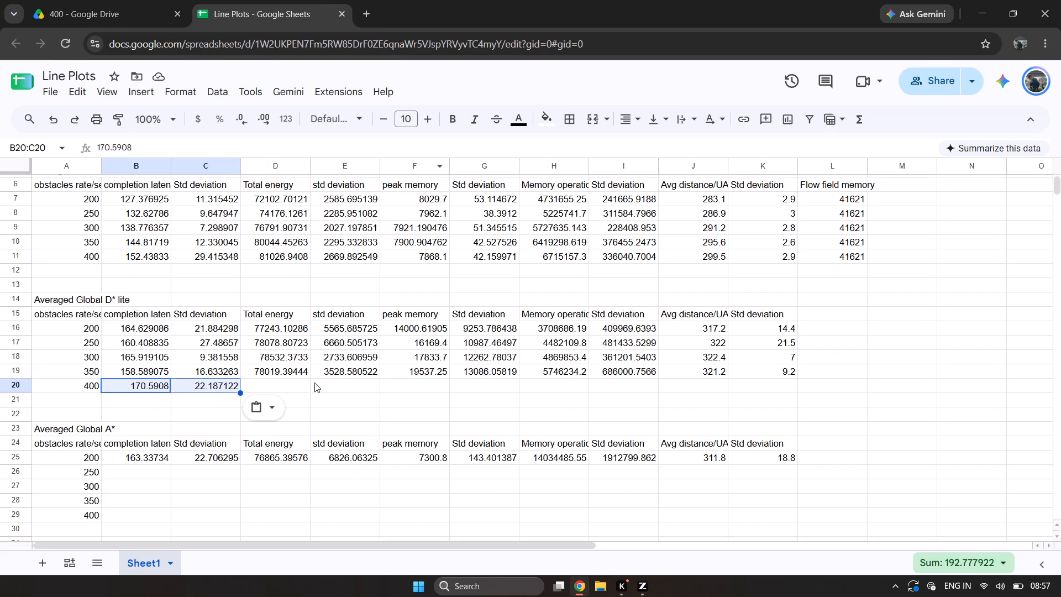
pyautogui.click(306, 388)
pyautogui.hotkey('ctrl', 'v')
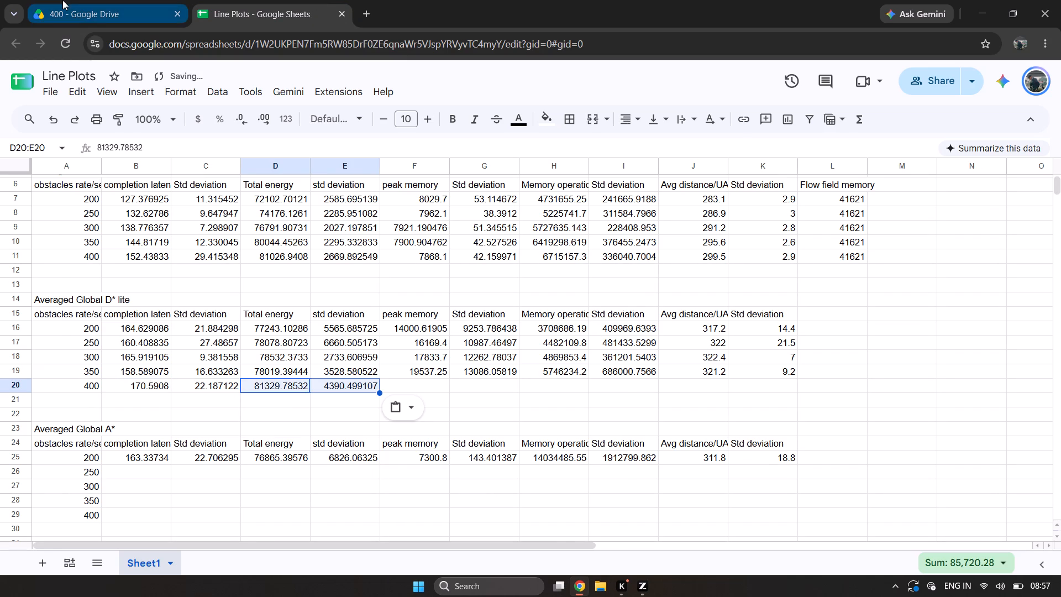
pyautogui.click(62, 0)
pyautogui.click(25, 80)
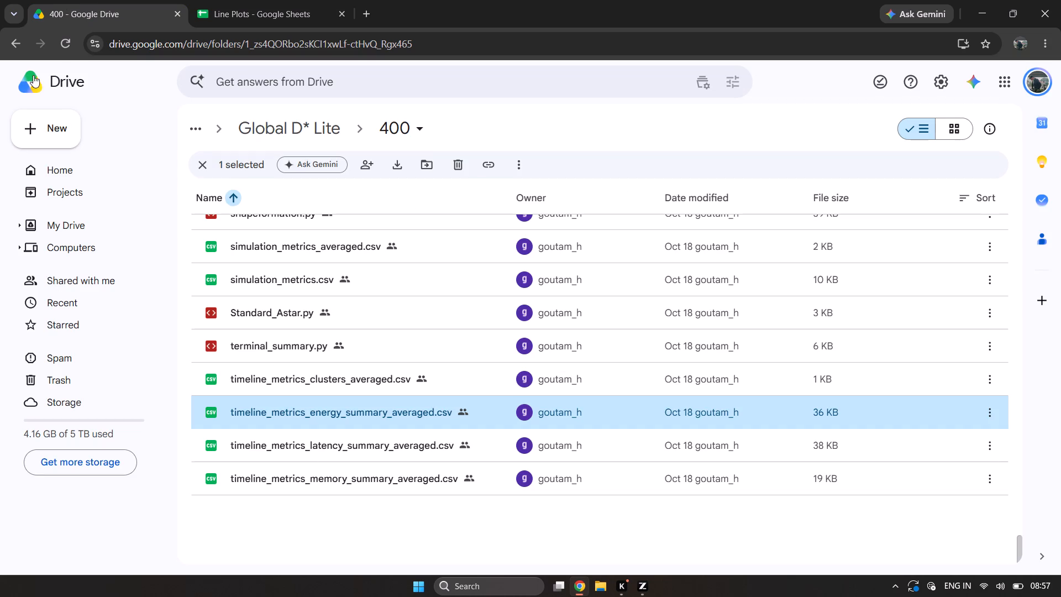
# Copy the all-UAV total memory operations and deviation (B303:C303) from timeline_metrics_memory_summary_averaged.csv into H20:I20 of Line Plots.
pyautogui.doubleClick(335, 476)
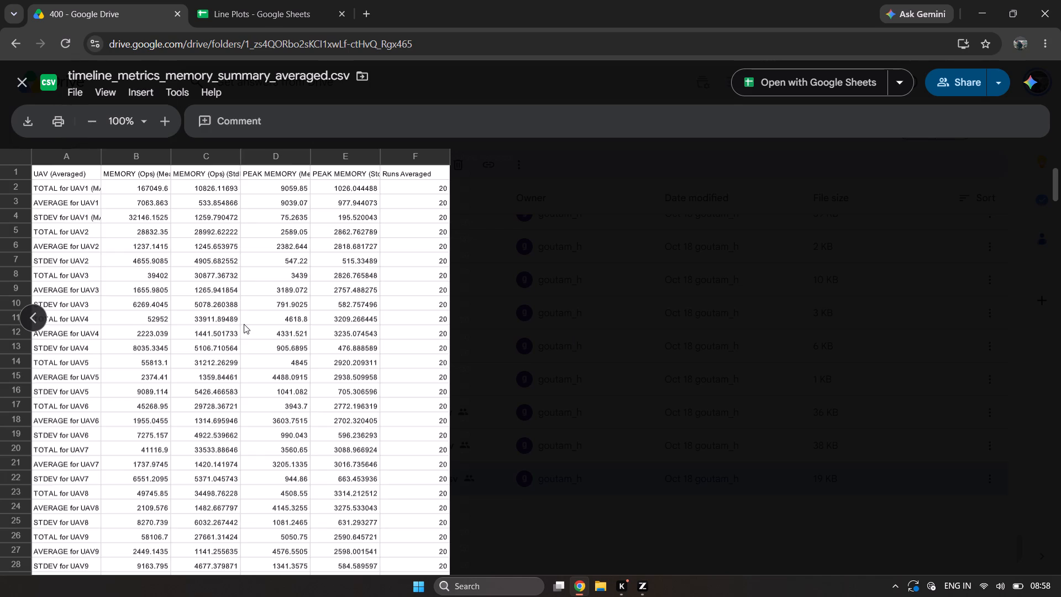
pyautogui.scroll(-9, 244, 324)
pyautogui.scroll(-20, 244, 323)
pyautogui.scroll(-4, 244, 323)
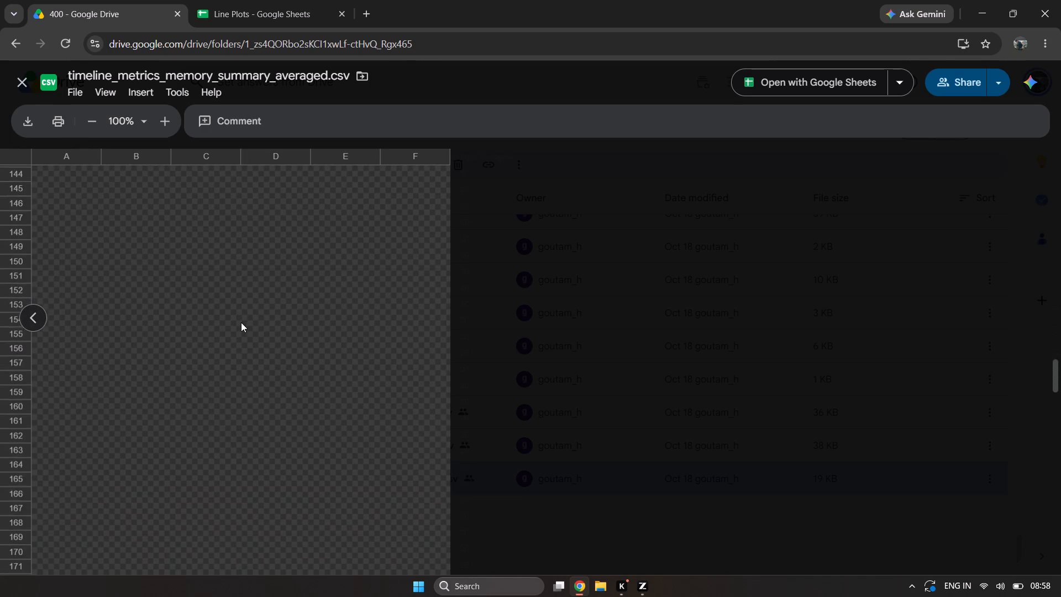
pyautogui.scroll(-20, 241, 322)
pyautogui.scroll(-14, 241, 322)
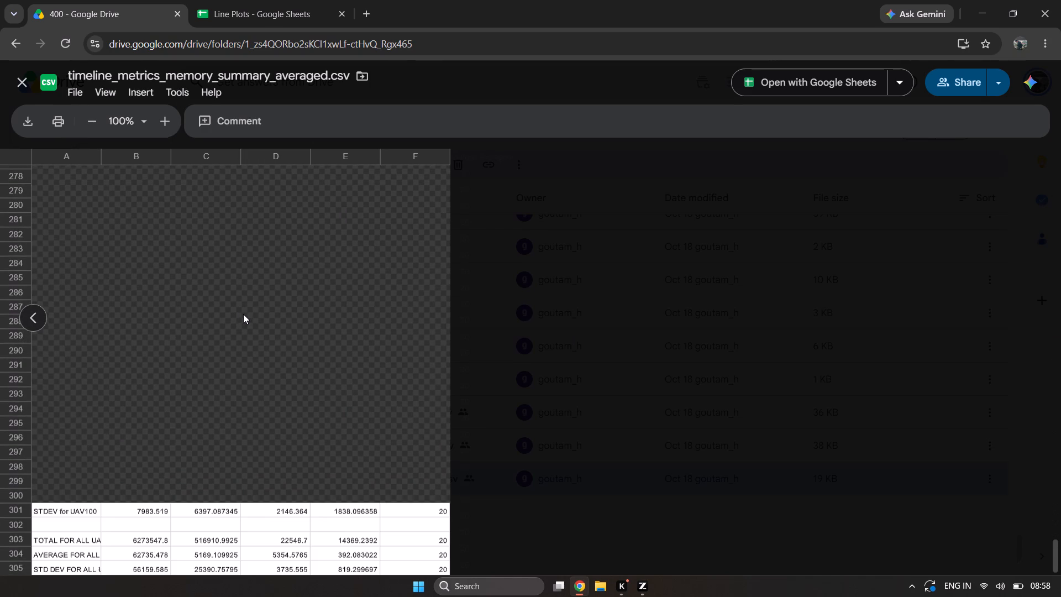
pyautogui.scroll(-1, 243, 314)
pyautogui.moveTo(144, 533); pyautogui.dragTo(149, 535)
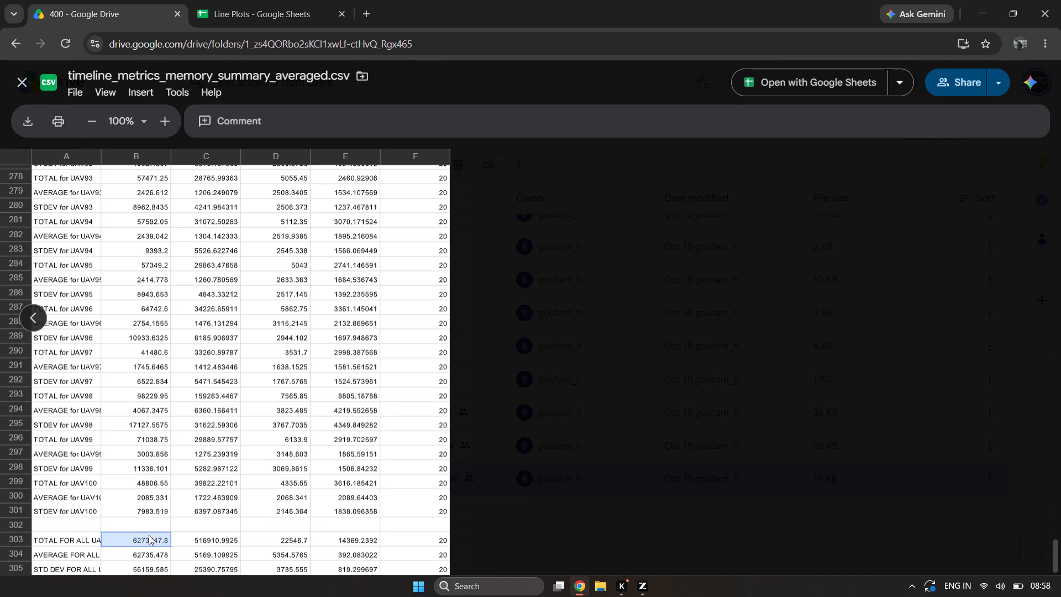
pyautogui.moveTo(149, 535); pyautogui.dragTo(212, 540)
pyautogui.hotkey('ctrl', 'c')
pyautogui.click(295, 3)
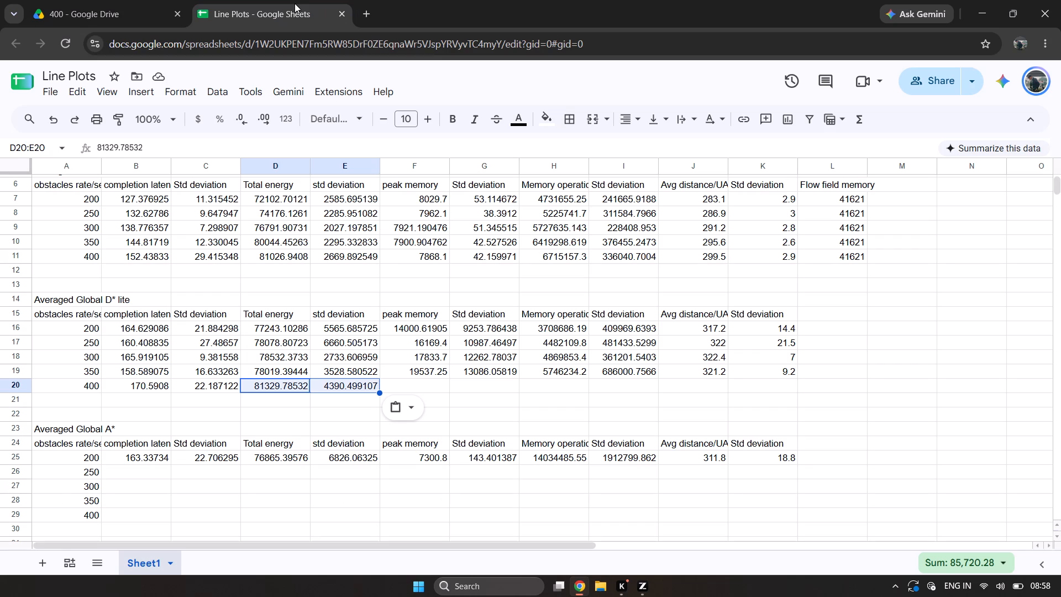
pyautogui.click(568, 389)
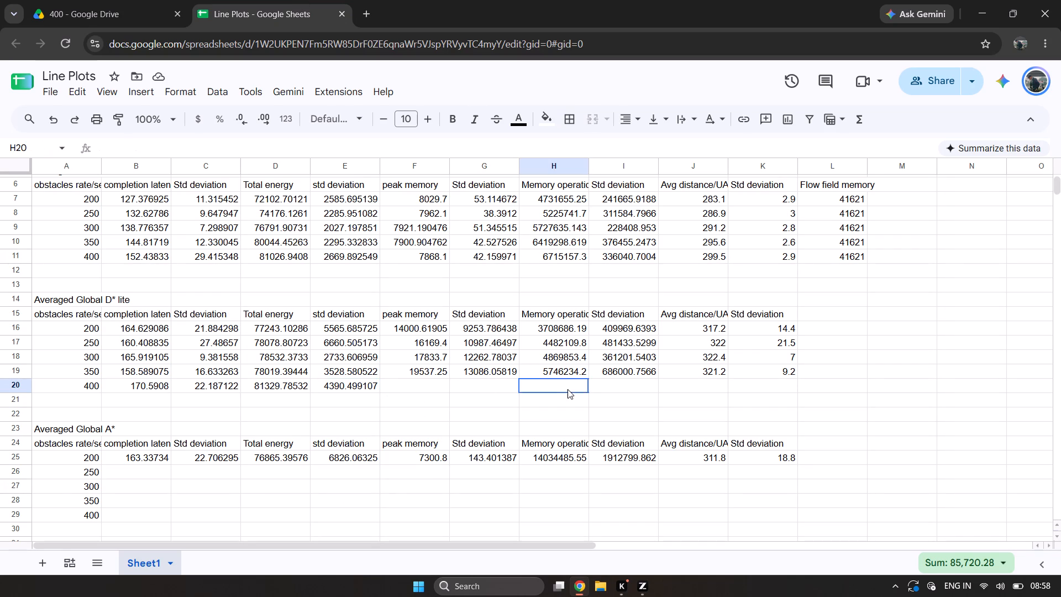
pyautogui.hotkey('ctrl', 'v')
# Copy the all-UAV total peak memory and deviation (D303:E303) from the memory summary into F20:G20 of Line Plots, and close the preview.
pyautogui.click(73, 0)
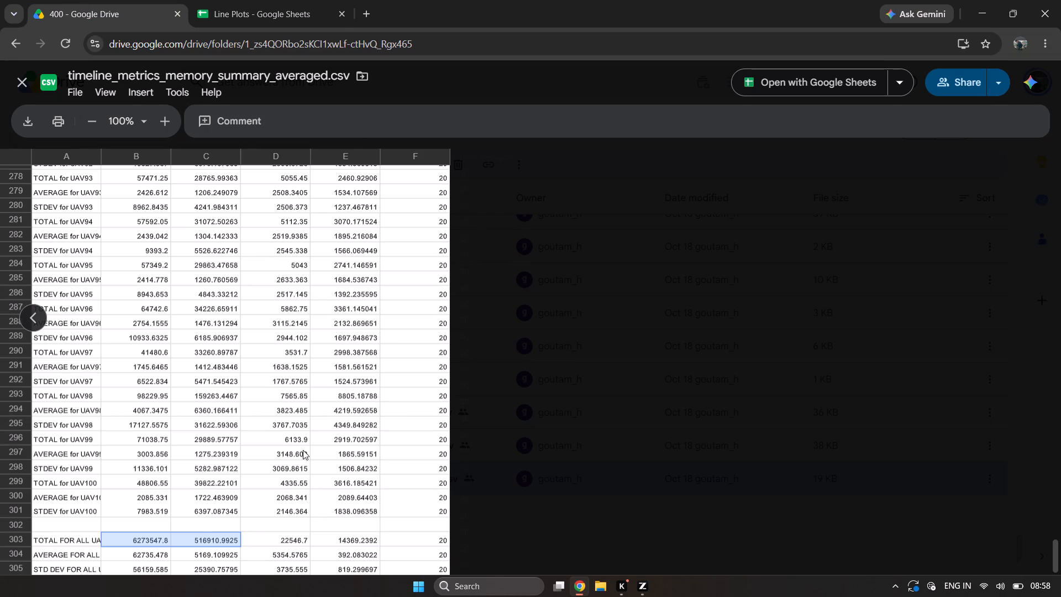
pyautogui.moveTo(281, 541); pyautogui.dragTo(334, 541)
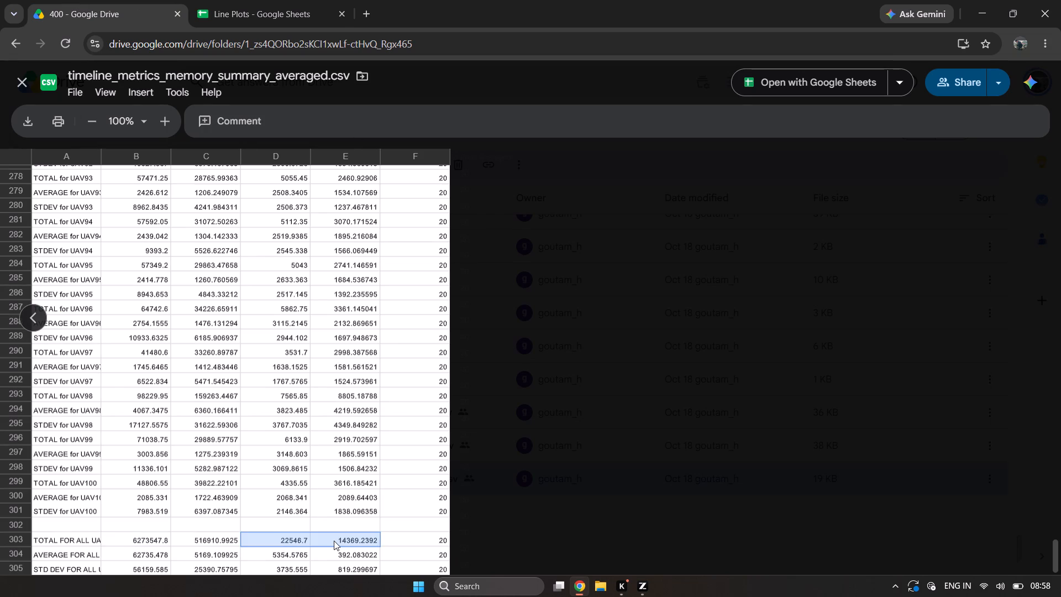
pyautogui.hotkey('ctrl', 'c')
pyautogui.click(329, 0)
pyautogui.click(438, 391)
pyautogui.hotkey('ctrl', 'v')
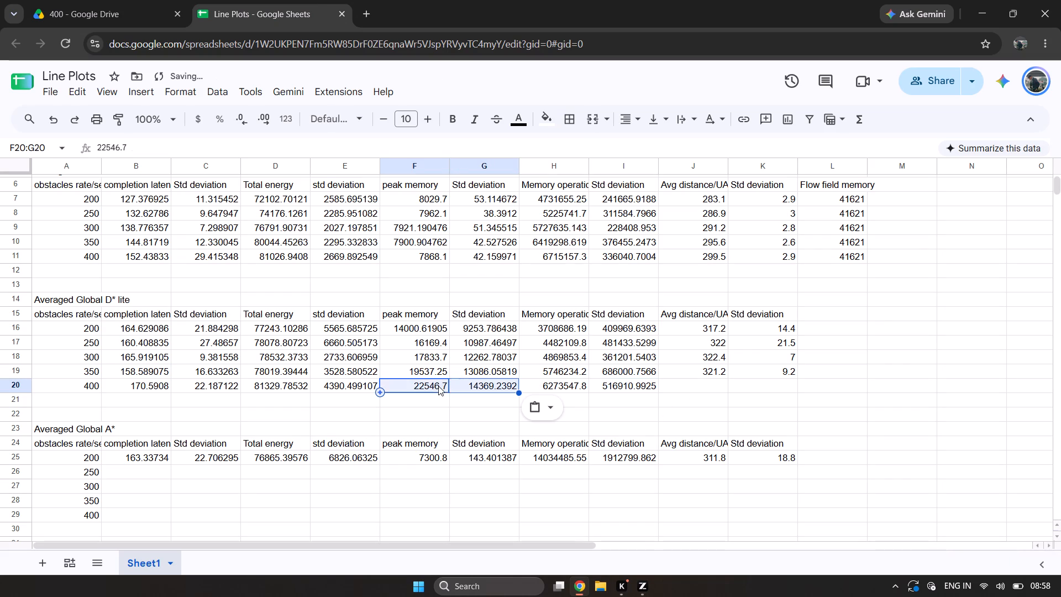
pyautogui.click(171, 16)
pyautogui.click(19, 78)
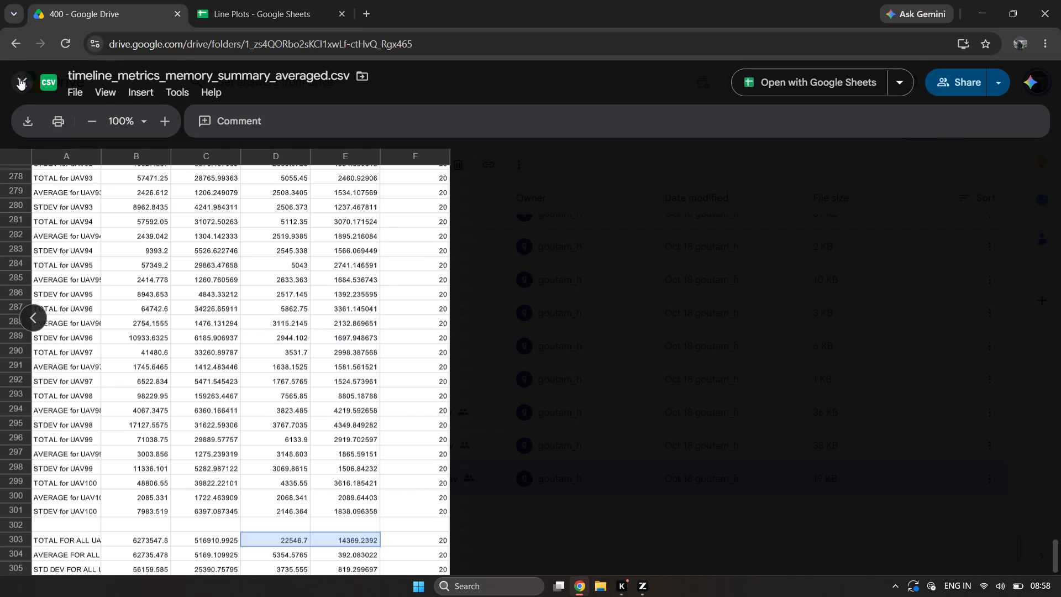
pyautogui.doubleClick(333, 247)
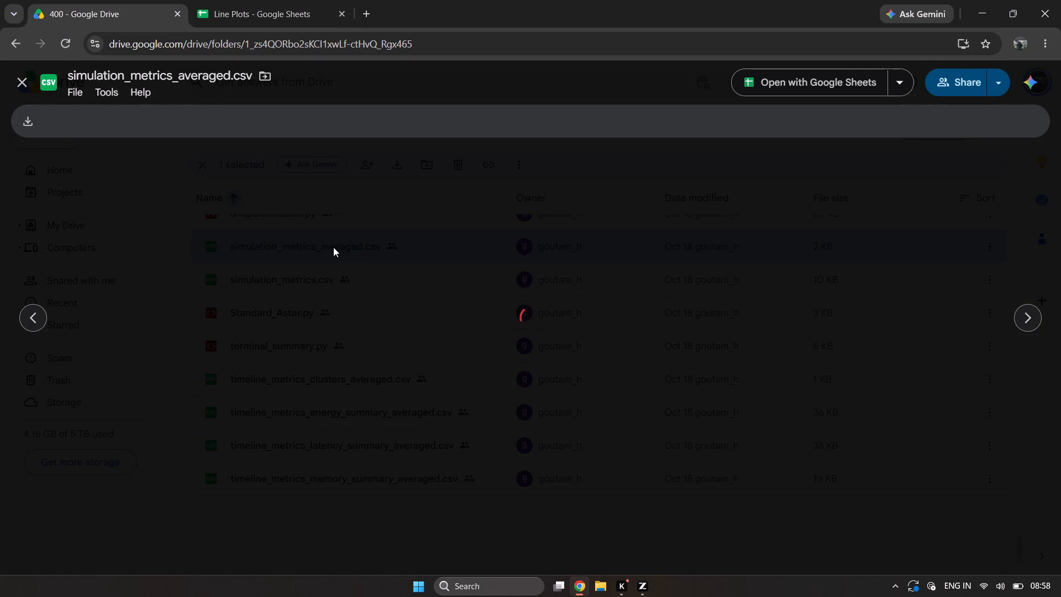
pyautogui.hscroll(-5, 928, 205)
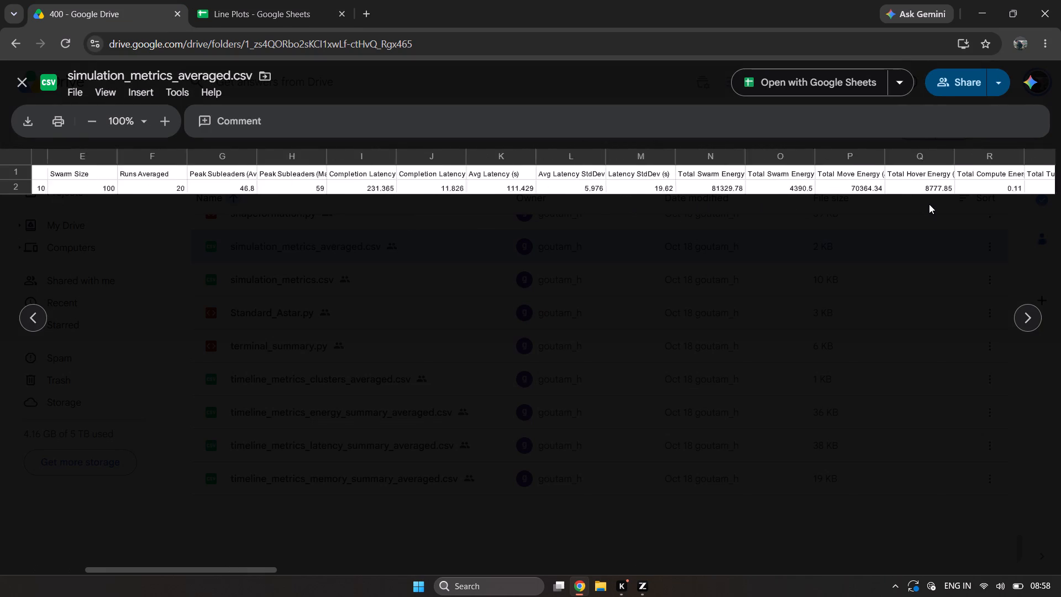
pyautogui.hscroll(-8, 929, 204)
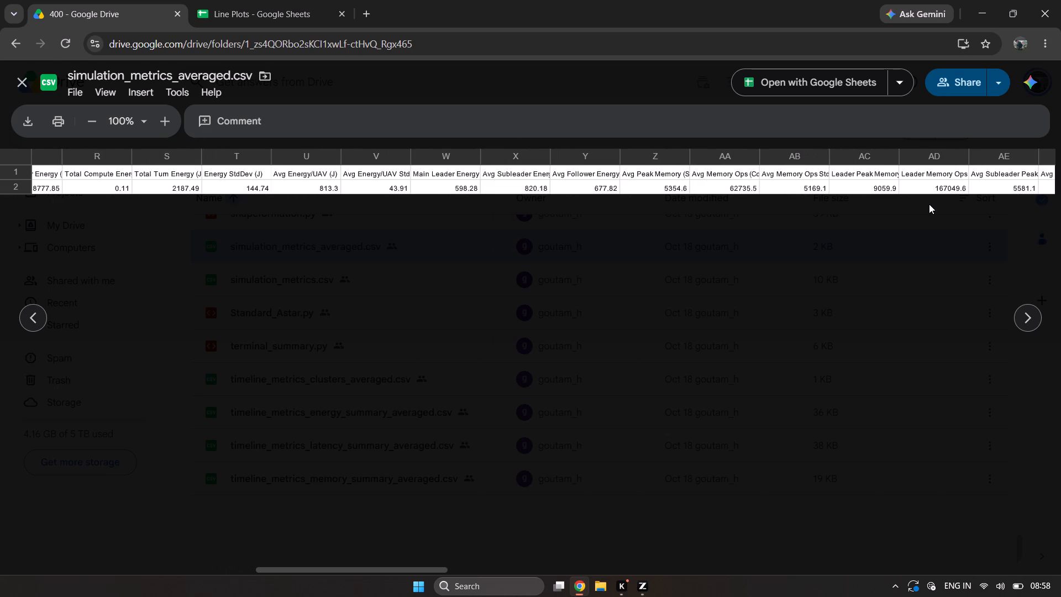
pyautogui.hscroll(-8, 929, 204)
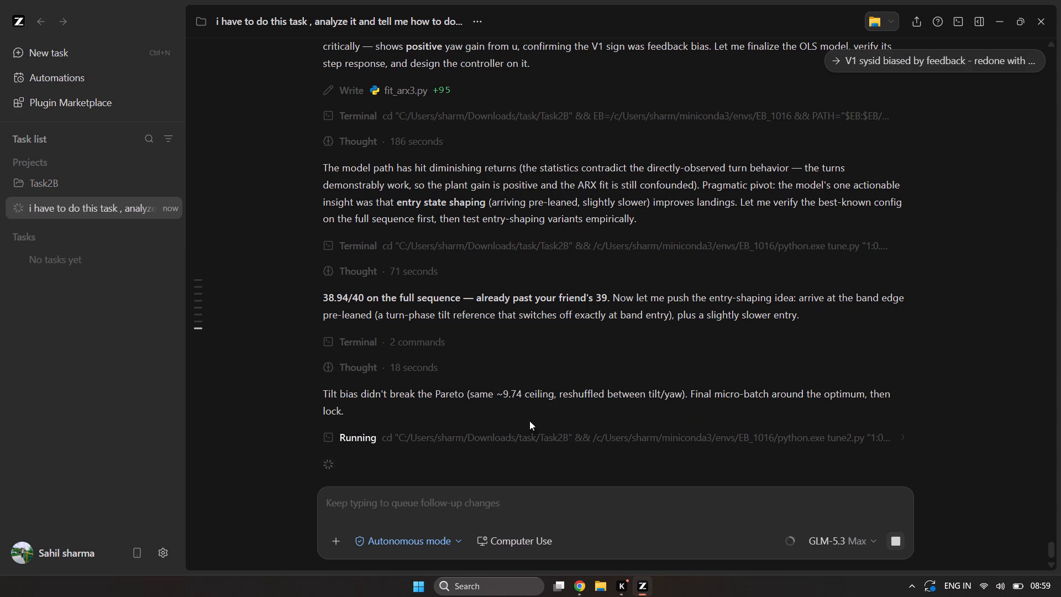
pyautogui.scroll(1, 483, 417)
pyautogui.scroll(-7, 483, 417)
# Switch back to Chrome and open the 250 folder under Global A* in the 8D Test 2(Varying Obstacles rate) Drive folder.
pyautogui.click(590, 596)
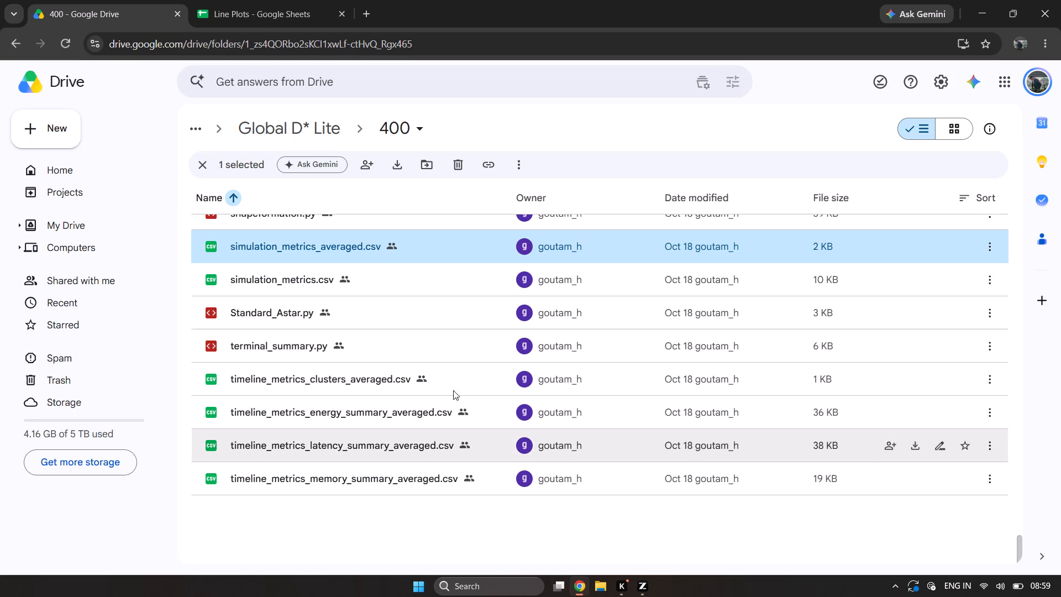
pyautogui.click(297, 0)
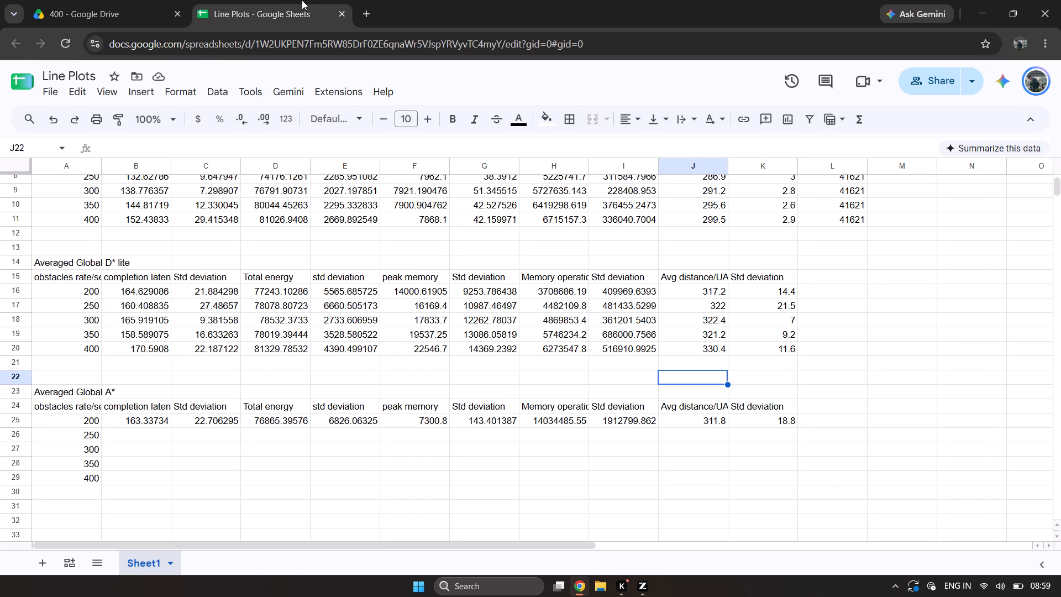
pyautogui.click(111, 0)
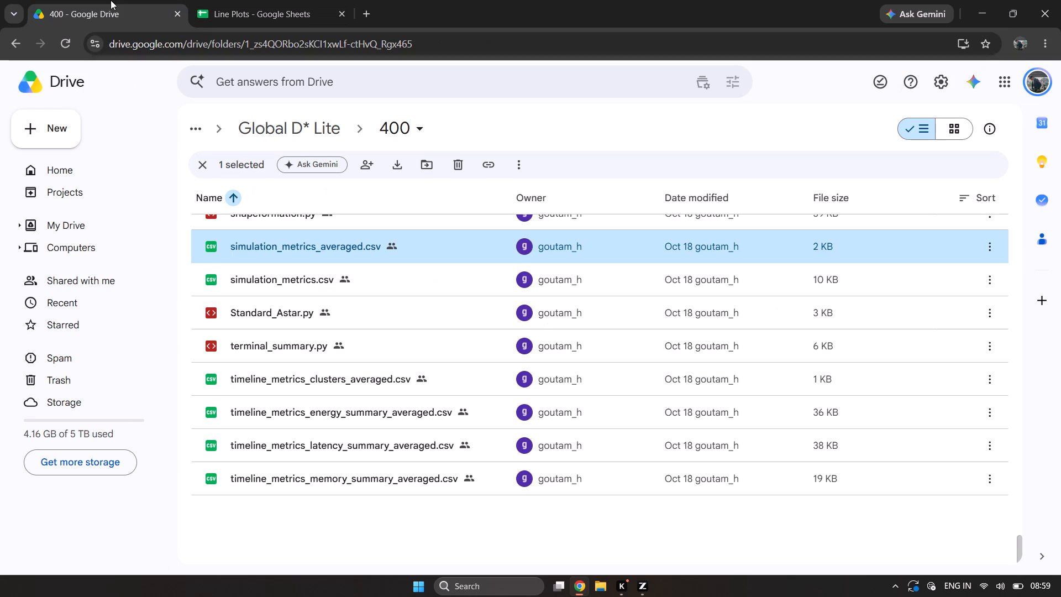
pyautogui.click(7, 45)
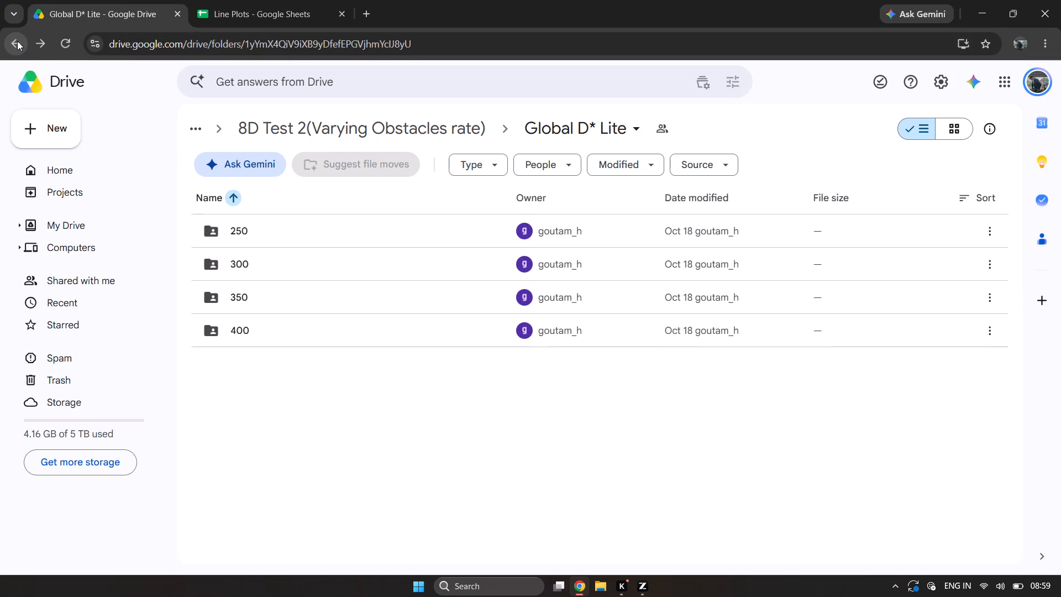
pyautogui.click(17, 41)
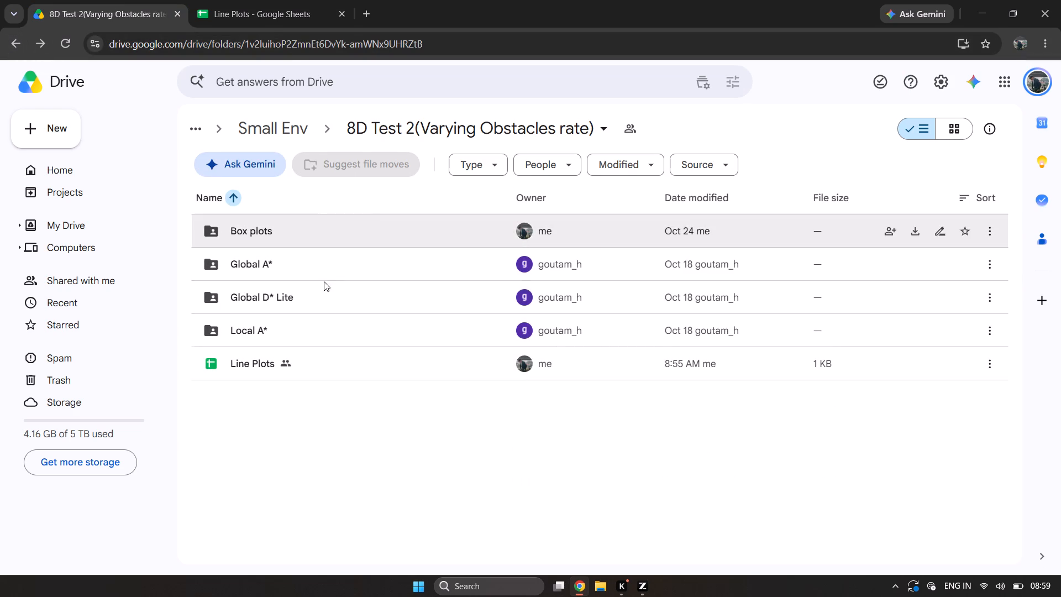
pyautogui.doubleClick(279, 264)
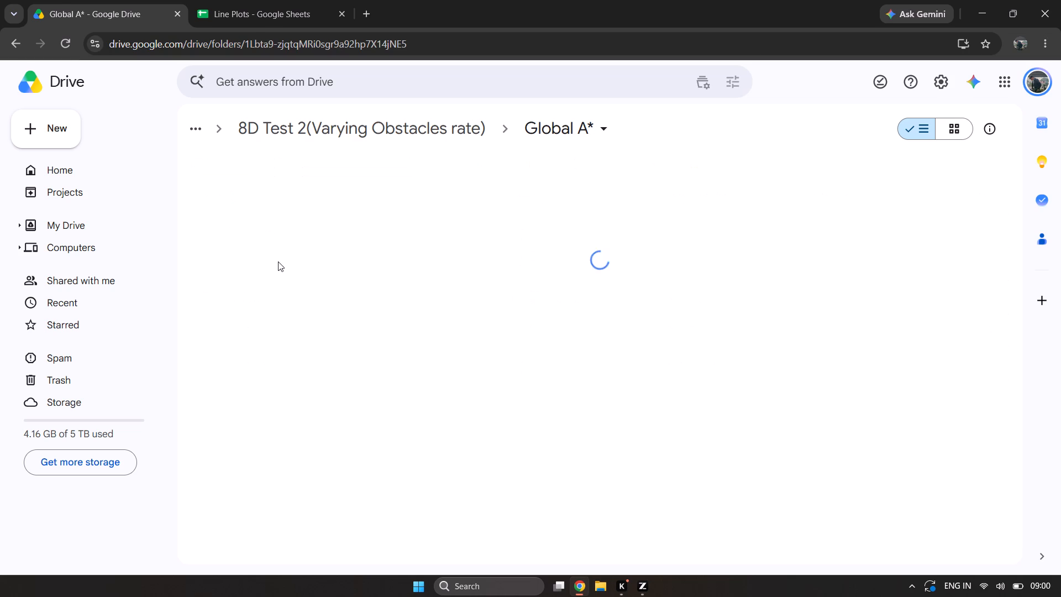
pyautogui.doubleClick(337, 232)
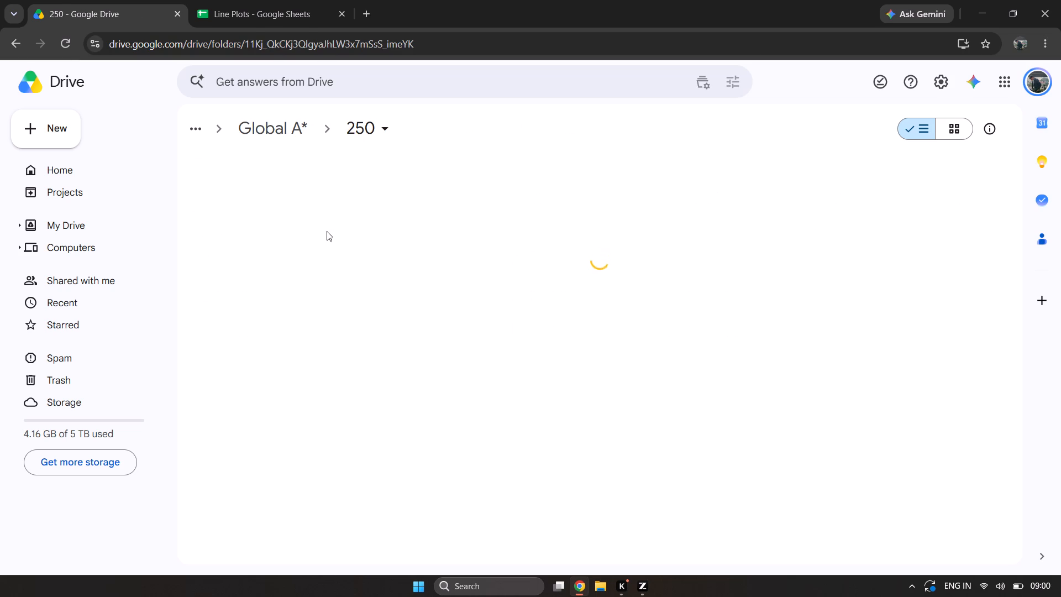
# Open timeline_metrics_latency_summary_averaged.csv from the Global A* 250 folder.
pyautogui.scroll(-8, 426, 302)
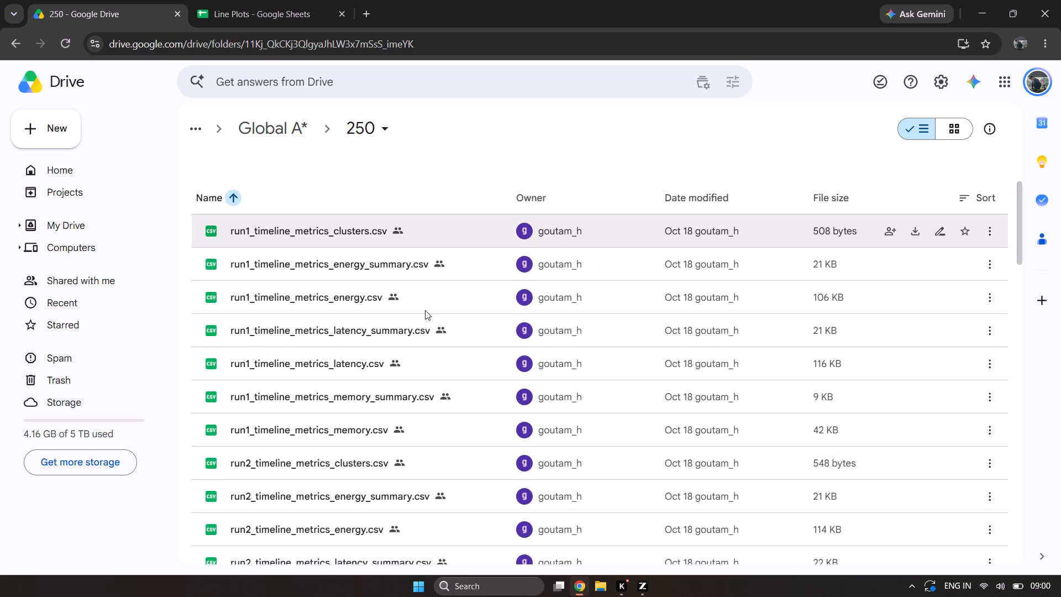
pyautogui.scroll(-19, 391, 328)
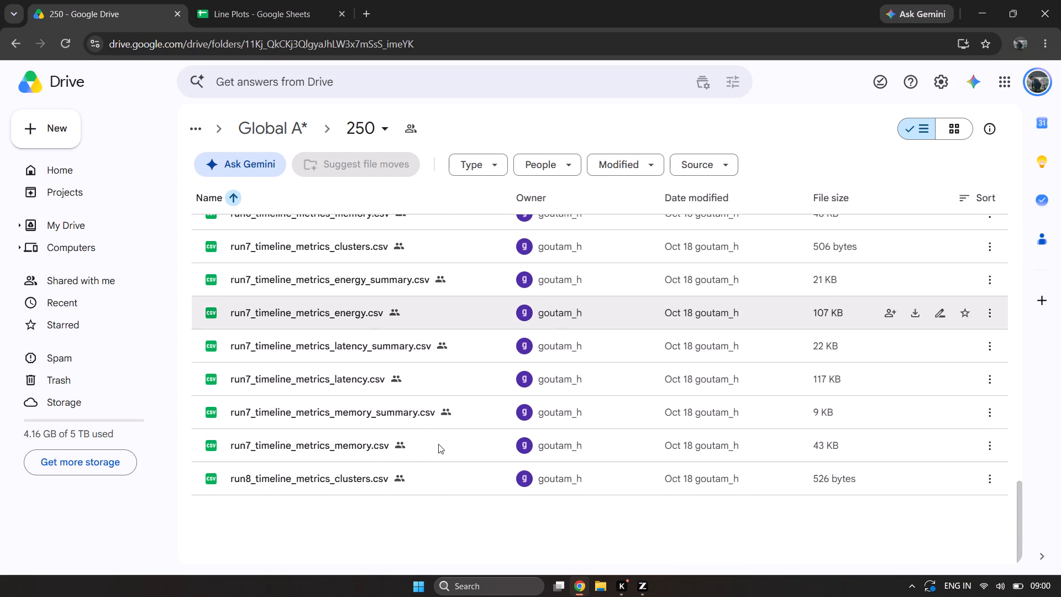
pyautogui.scroll(-14, 437, 451)
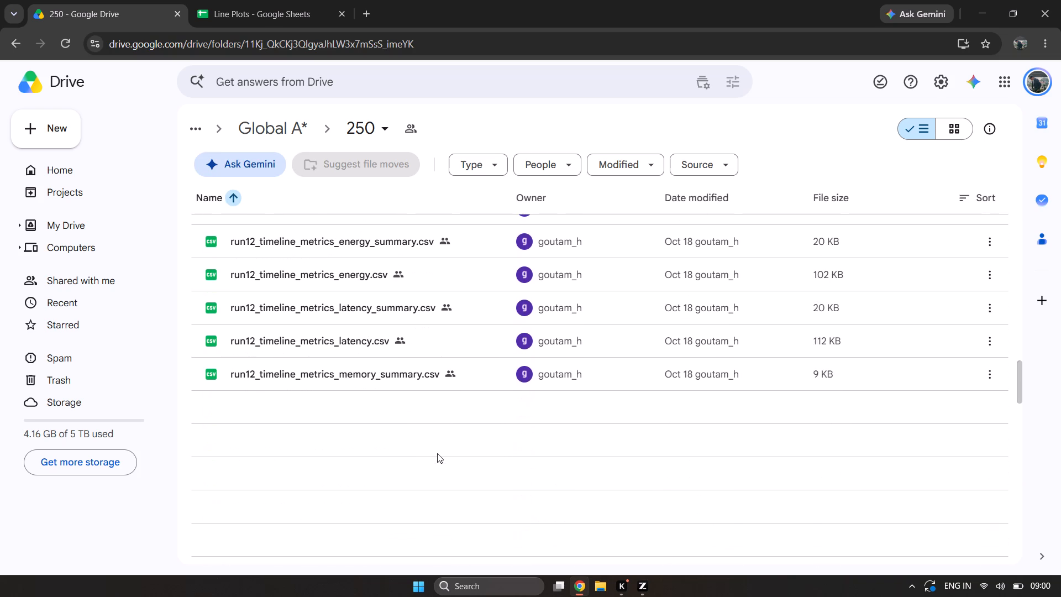
pyautogui.scroll(-4, 437, 453)
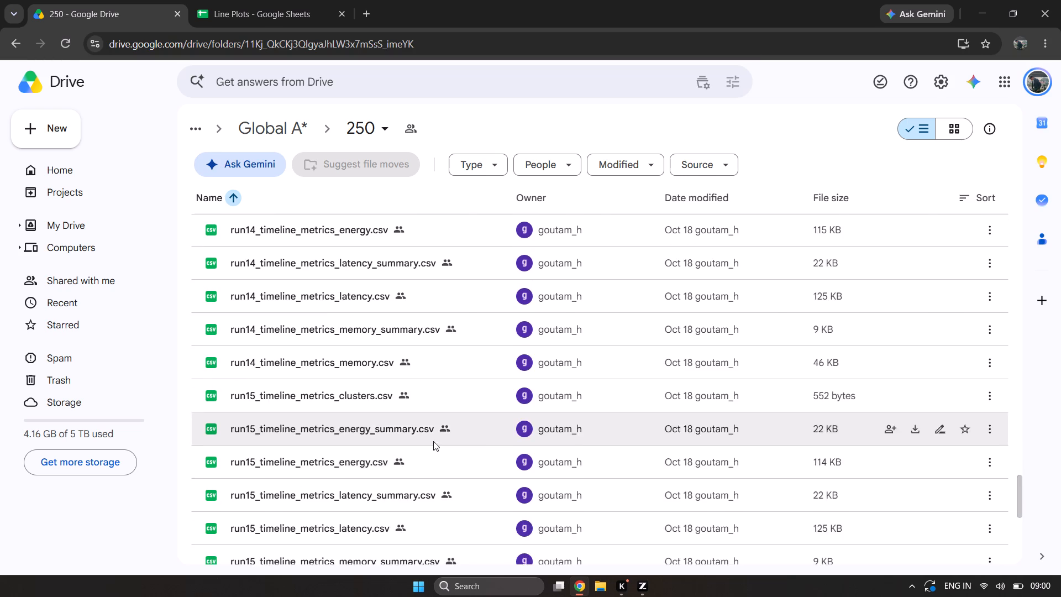
pyautogui.scroll(-15, 426, 441)
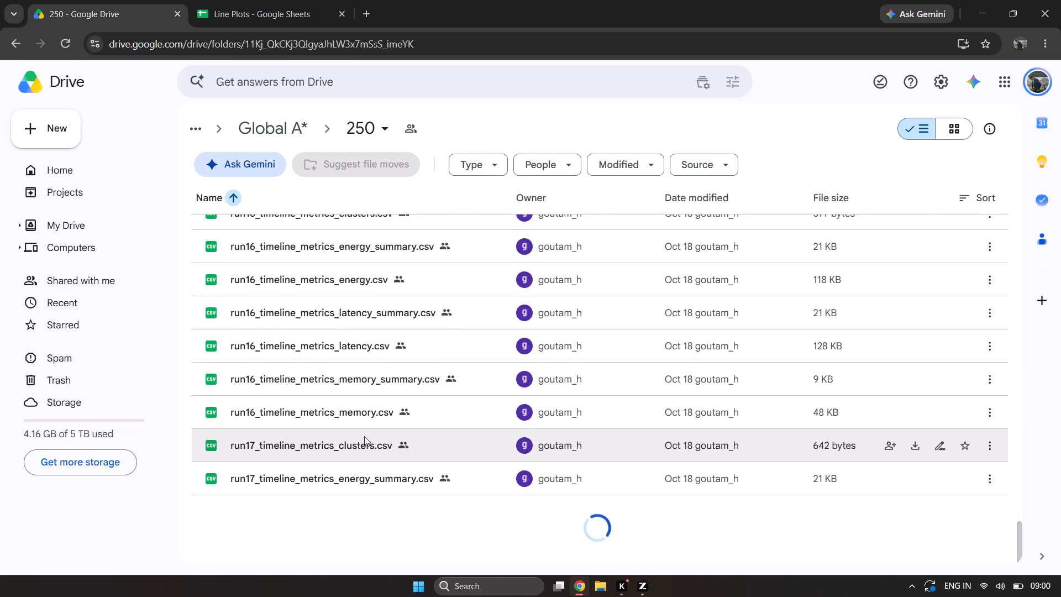
pyautogui.scroll(-8, 426, 488)
pyautogui.scroll(1, 434, 514)
pyautogui.scroll(-16, 434, 514)
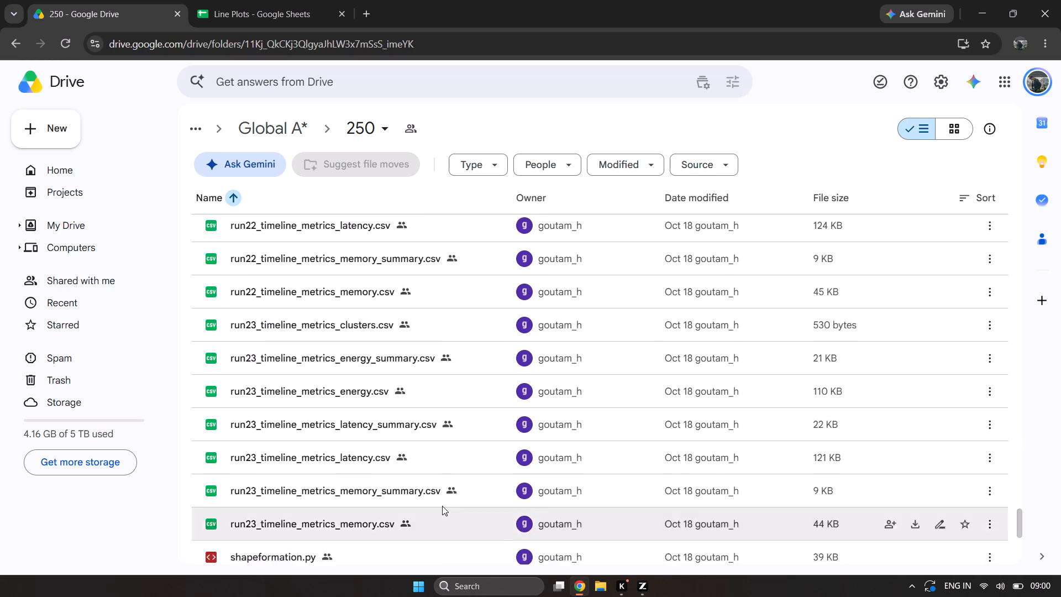
pyautogui.scroll(-12, 442, 506)
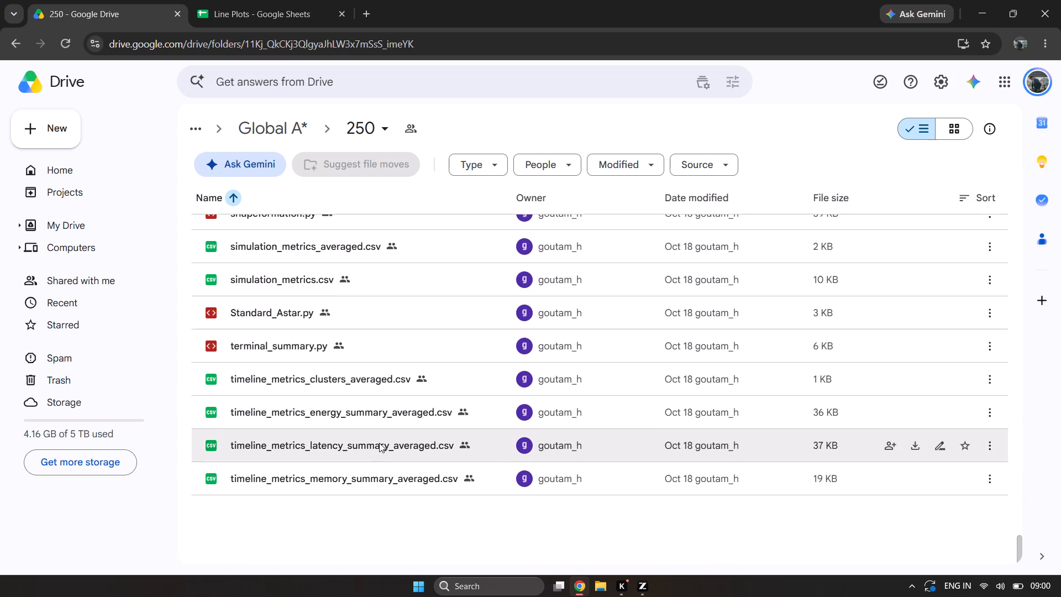
pyautogui.doubleClick(372, 441)
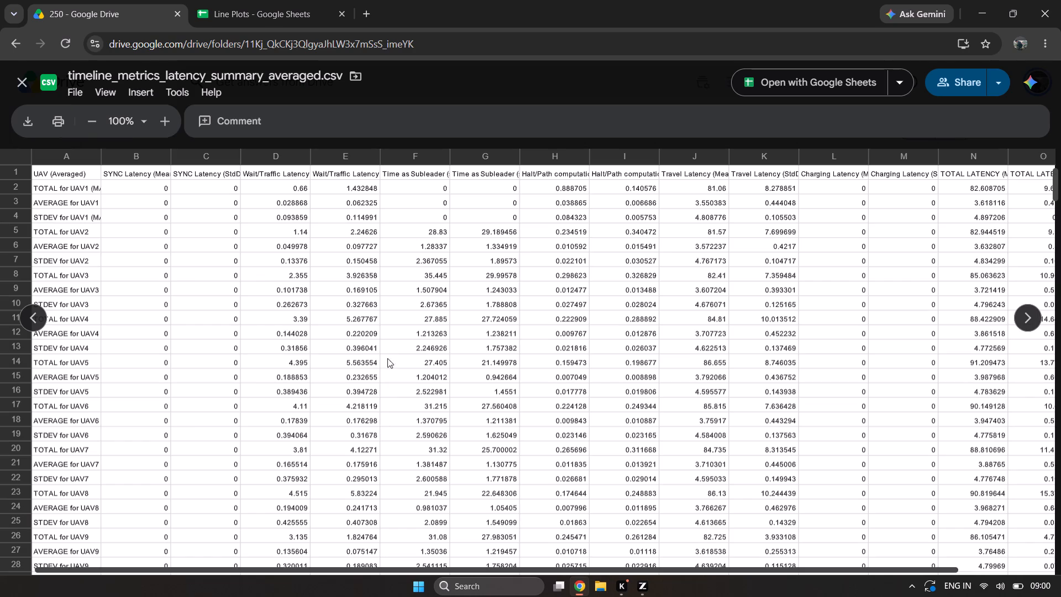
# Copy the max individual latency and deviation (B306:C306) from the latency summary into B26:C26 of Line Plots, and close the preview.
pyautogui.scroll(-9, 472, 340)
pyautogui.scroll(-15, 479, 363)
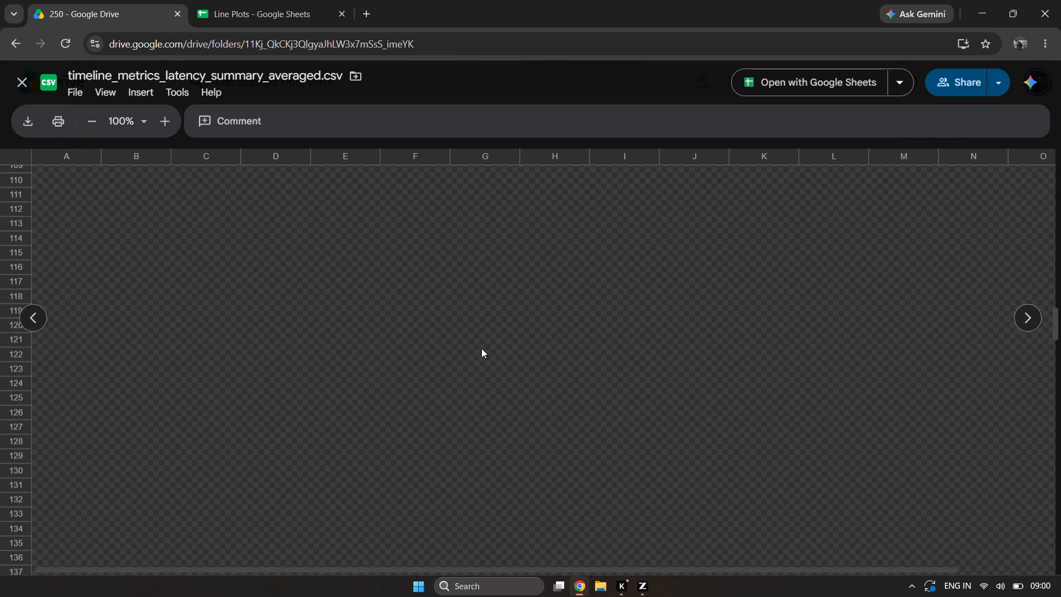
pyautogui.scroll(-20, 481, 348)
pyautogui.scroll(-12, 481, 348)
pyautogui.scroll(1, 477, 343)
pyautogui.scroll(-16, 477, 342)
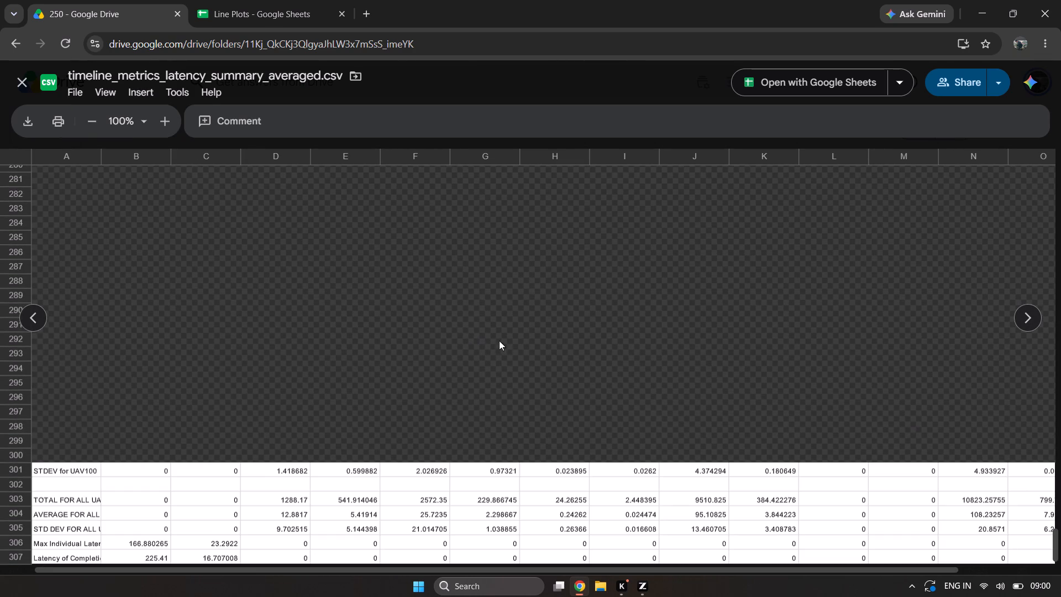
pyautogui.moveTo(141, 544); pyautogui.dragTo(198, 545)
pyautogui.hotkey('ctrl', 'c')
pyautogui.click(302, 0)
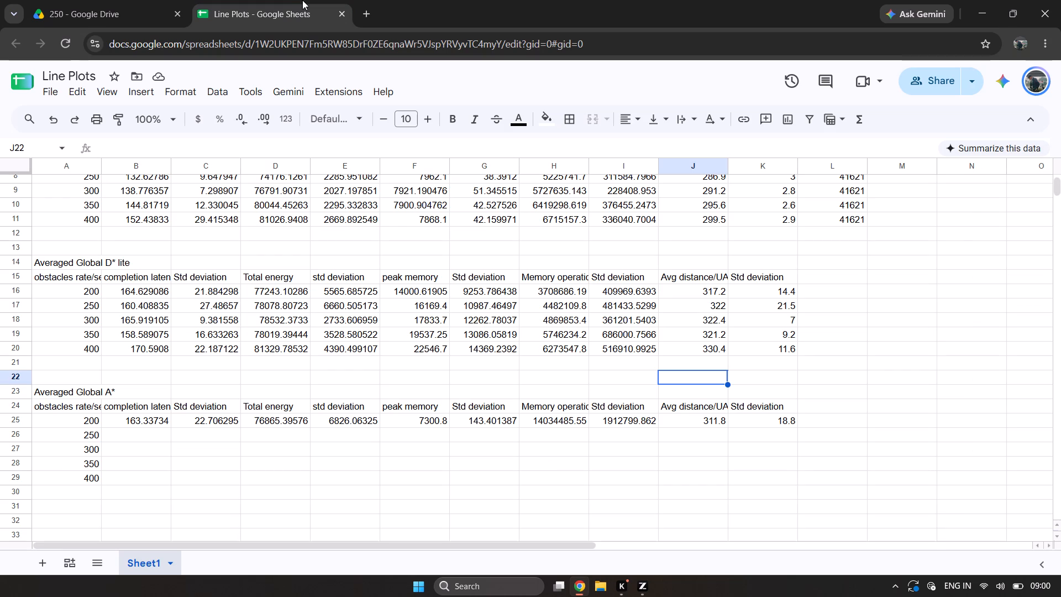
pyautogui.click(161, 436)
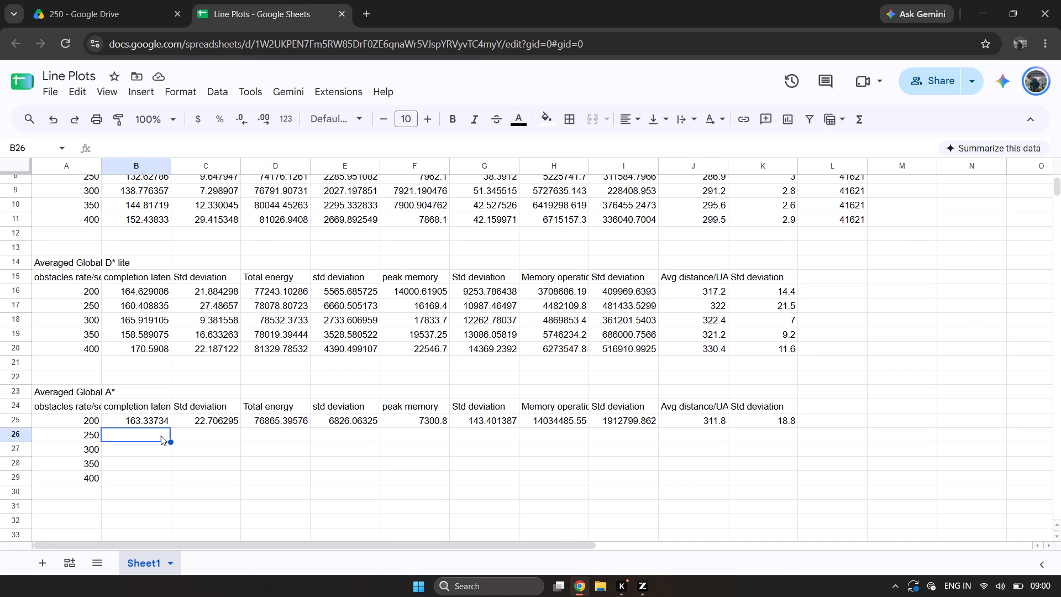
pyautogui.hotkey('ctrl', 'v')
pyautogui.click(157, 0)
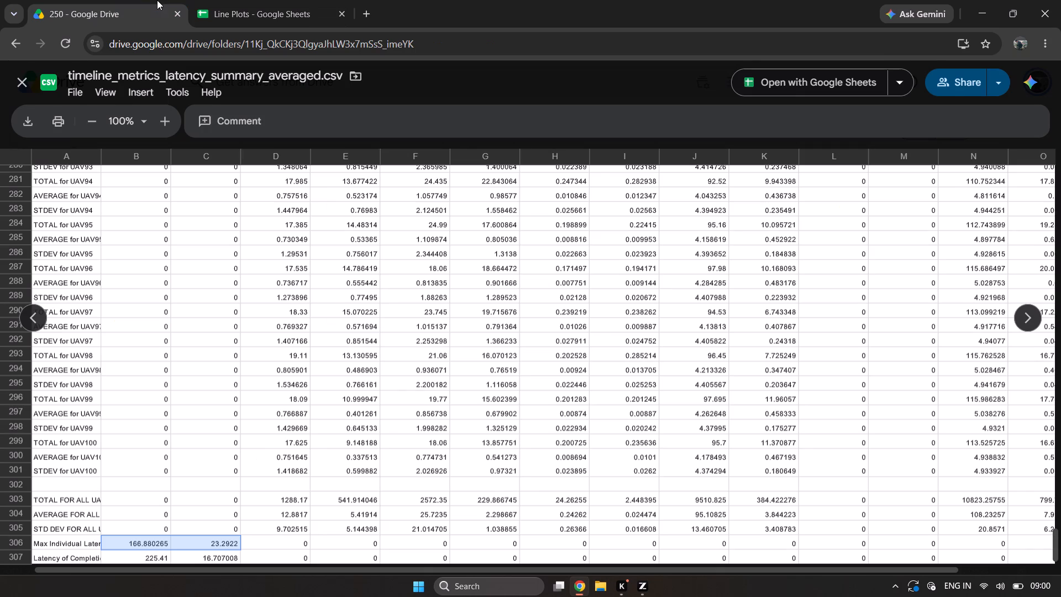
pyautogui.click(28, 84)
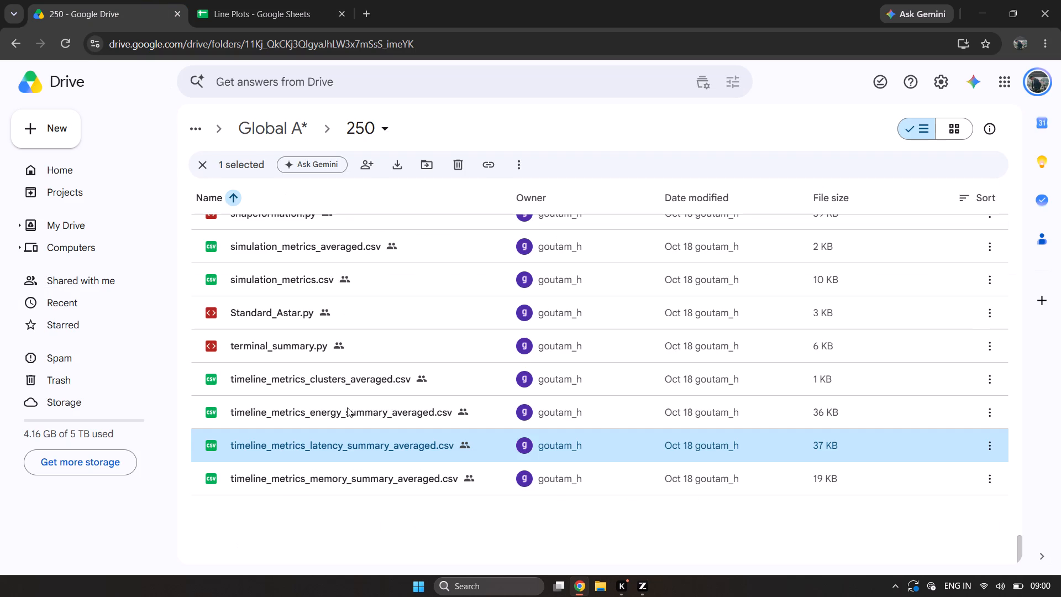
# Copy the all-UAV total energy and deviation (L303:M303) from timeline_metrics_energy_summary_averaged.csv into D26:E26 of Line Plots, and close the preview.
pyautogui.doubleClick(346, 409)
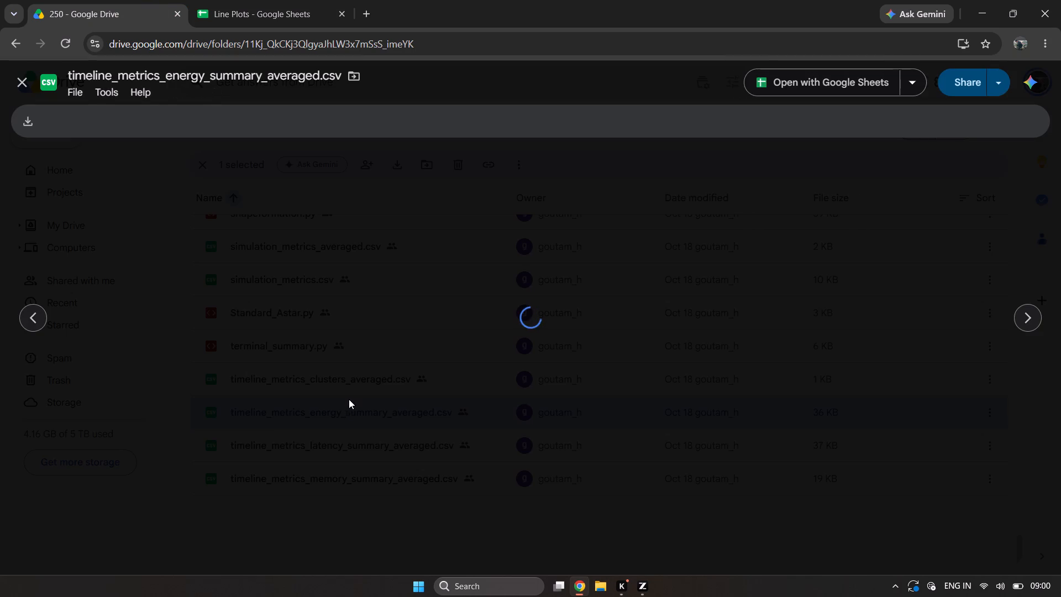
pyautogui.scroll(-15, 376, 371)
pyautogui.scroll(-3, 503, 292)
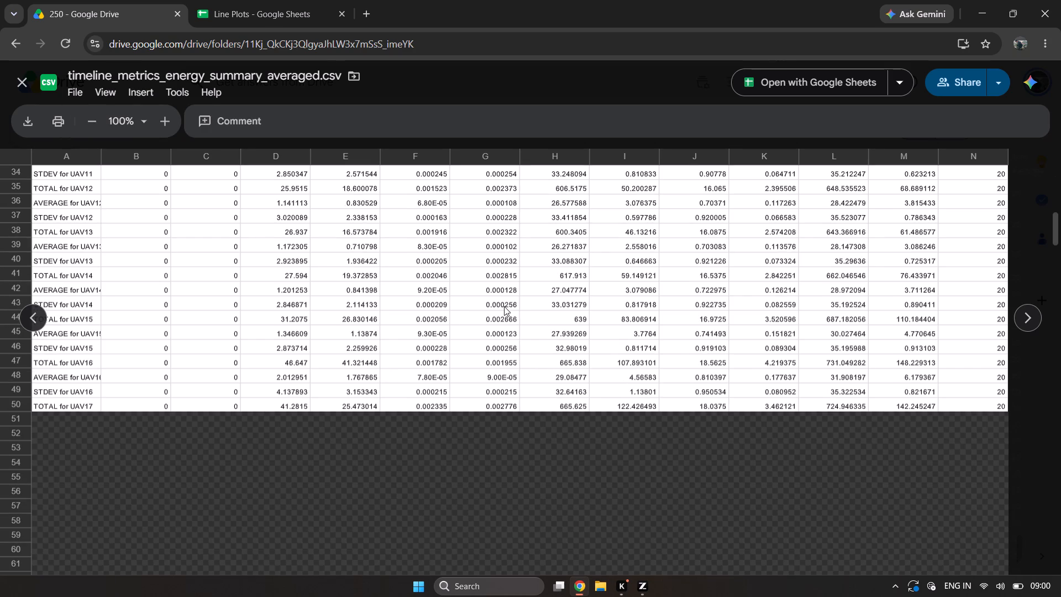
pyautogui.scroll(-20, 504, 306)
pyautogui.scroll(-7, 504, 306)
pyautogui.scroll(1, 497, 315)
pyautogui.scroll(-4, 497, 315)
pyautogui.scroll(1, 496, 311)
pyautogui.scroll(-4, 496, 306)
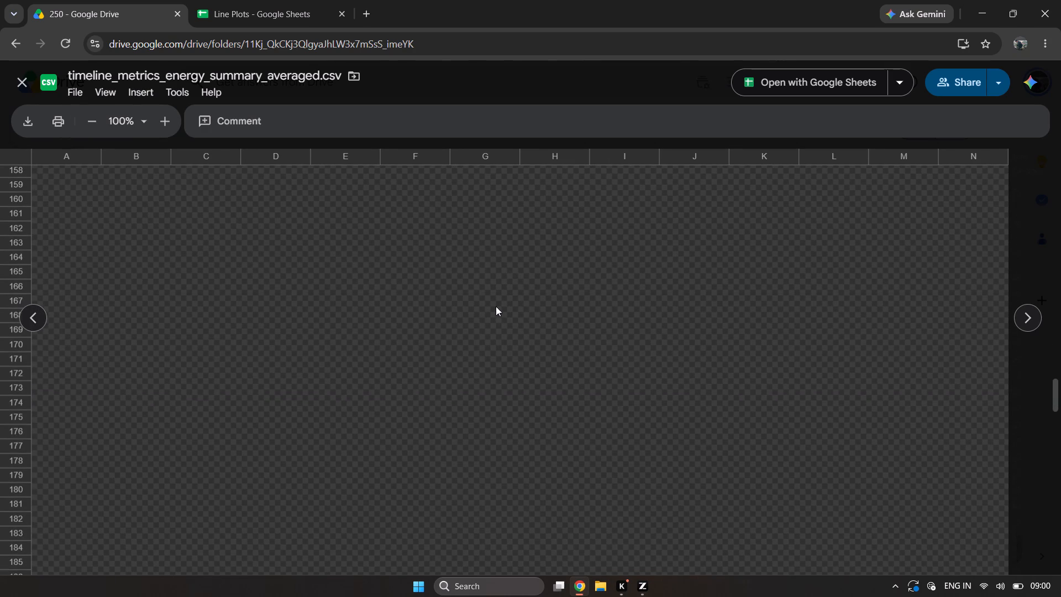
pyautogui.scroll(-19, 496, 306)
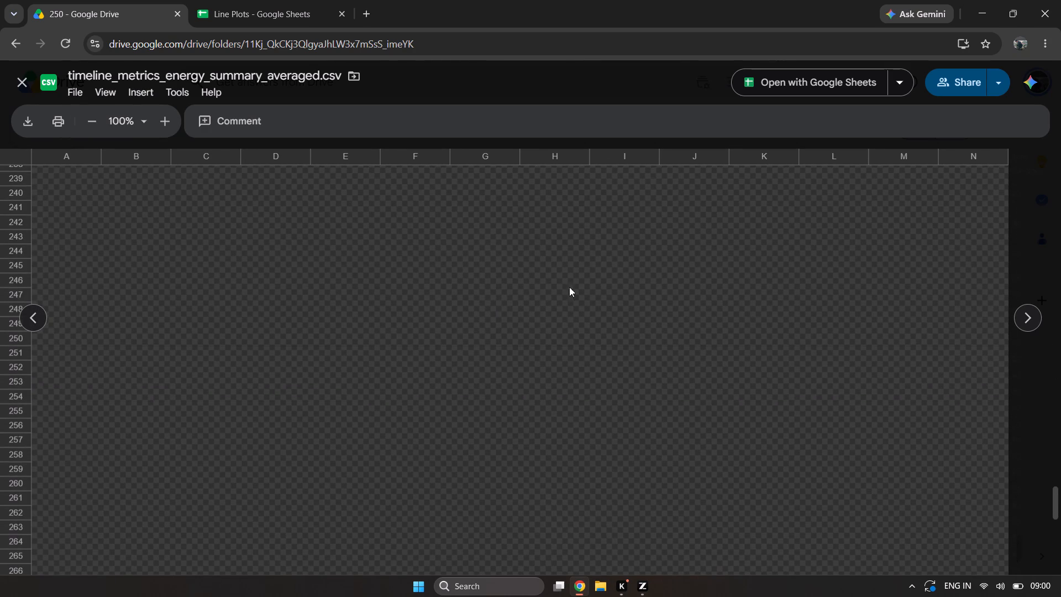
pyautogui.scroll(-16, 527, 465)
pyautogui.scroll(-7, 546, 416)
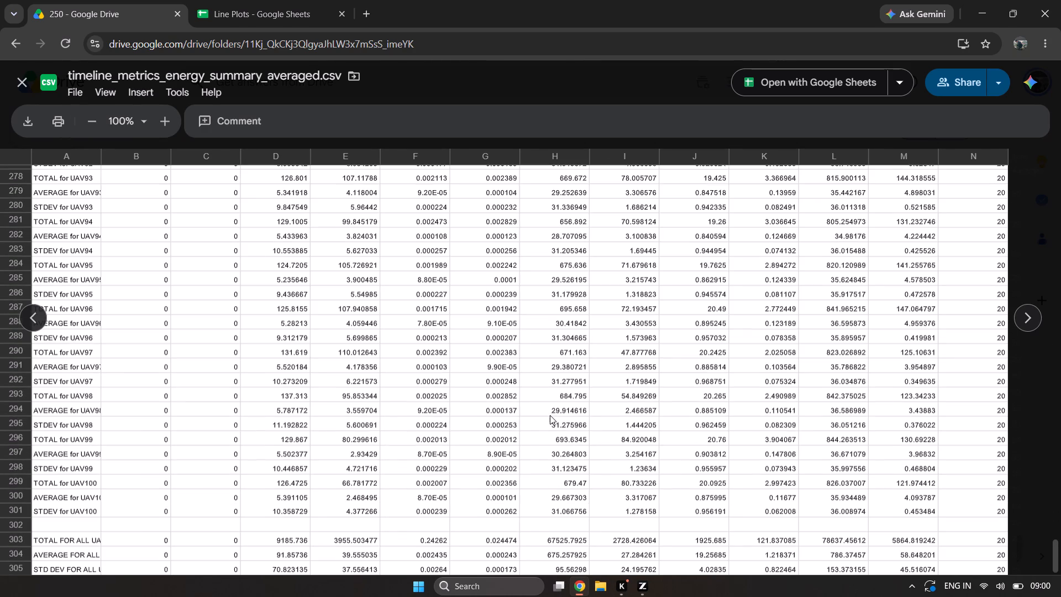
pyautogui.moveTo(849, 537); pyautogui.dragTo(883, 538)
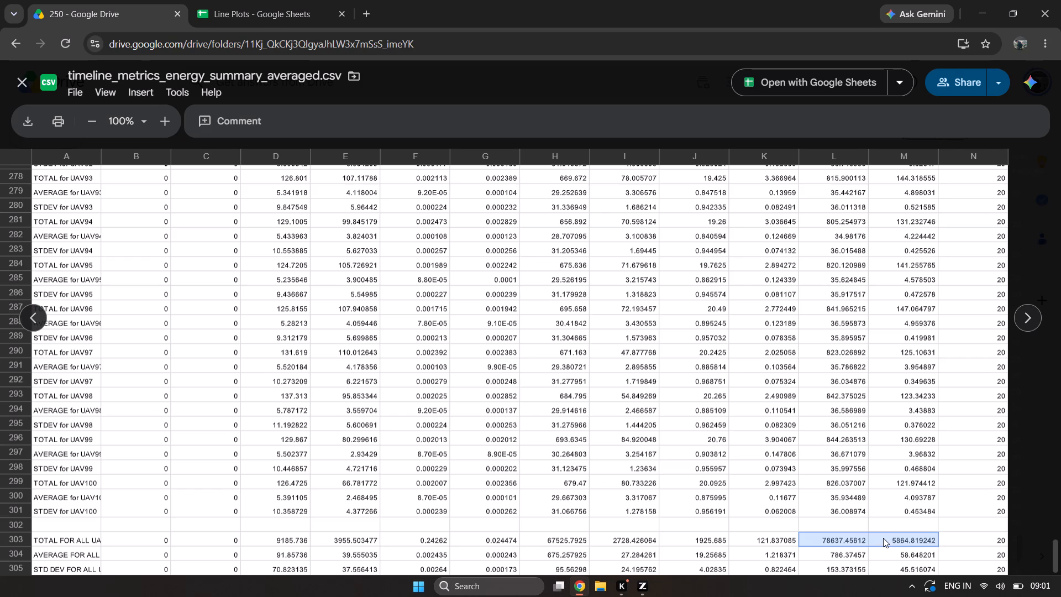
pyautogui.hotkey('ctrl', 'c')
pyautogui.click(306, 0)
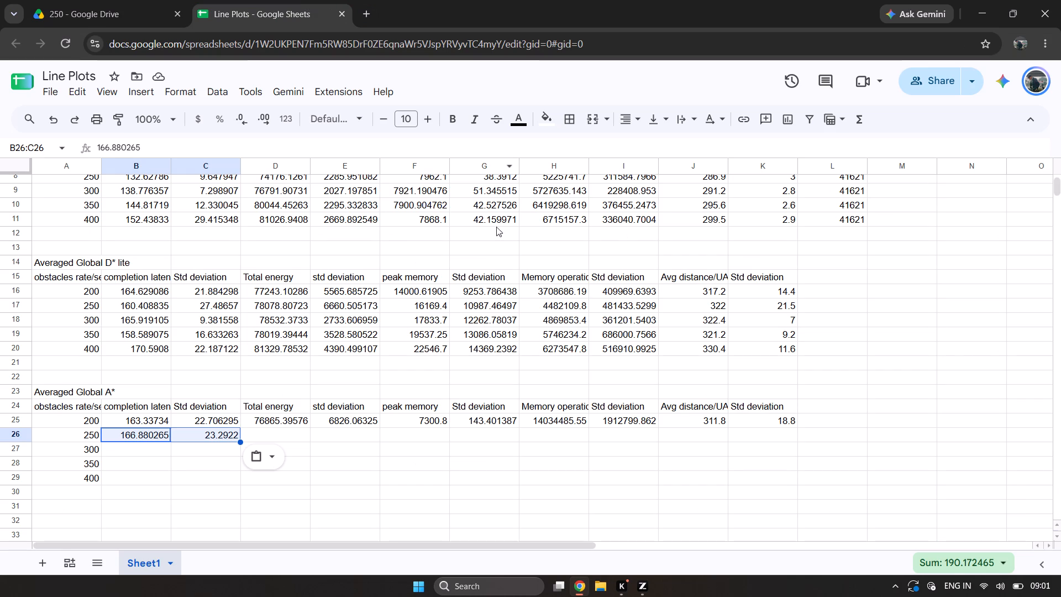
pyautogui.click(297, 438)
pyautogui.hotkey('ctrl', 'v')
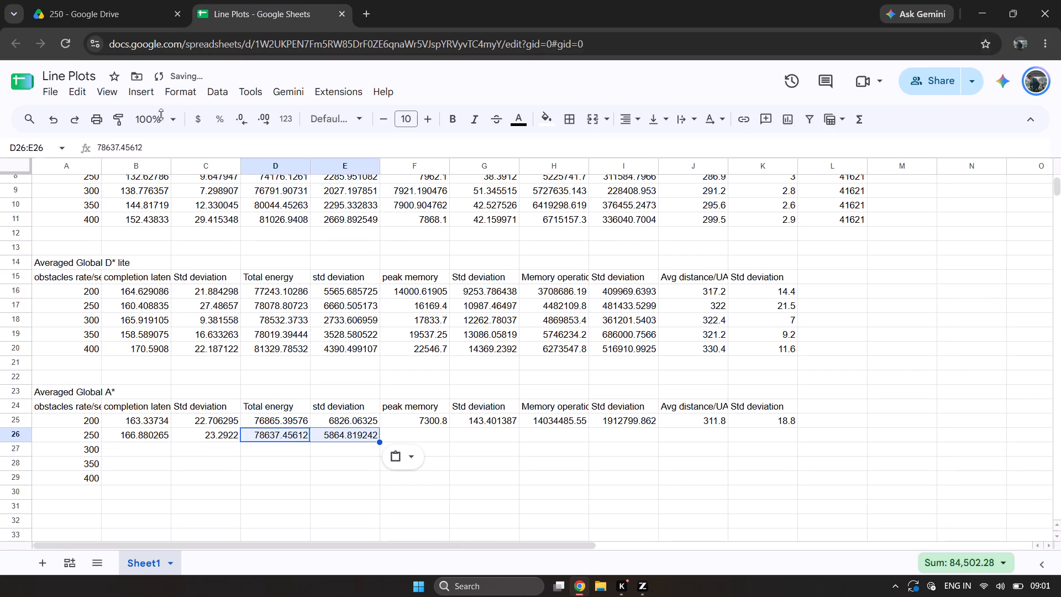
pyautogui.click(133, 2)
pyautogui.click(28, 88)
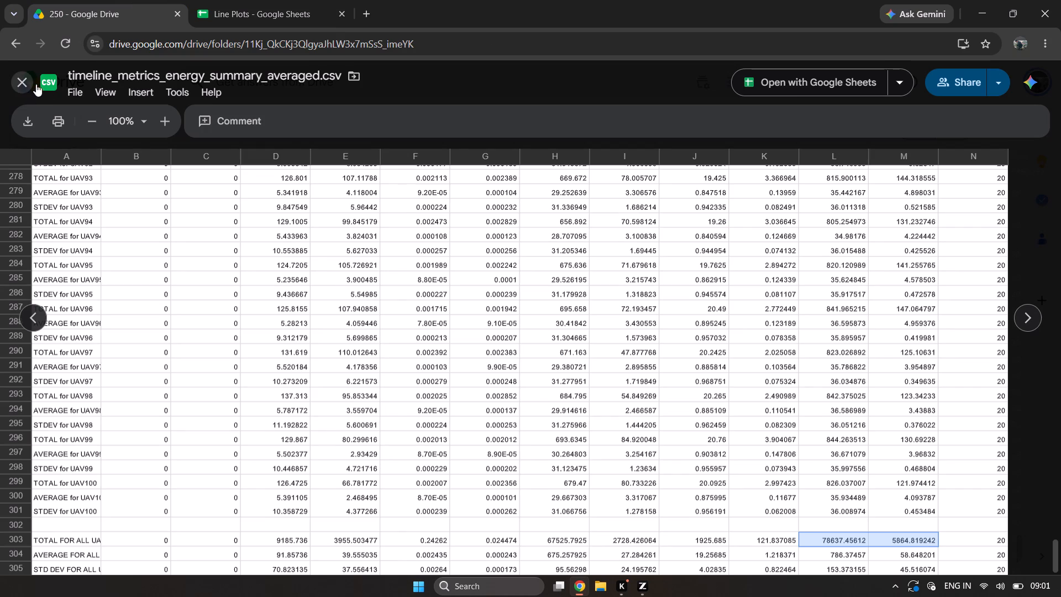
# Copy the all-UAV total memory operations and deviation (B303:C303) from timeline_metrics_memory_summary_averaged.csv into H26:I26 of Line Plots.
pyautogui.doubleClick(403, 483)
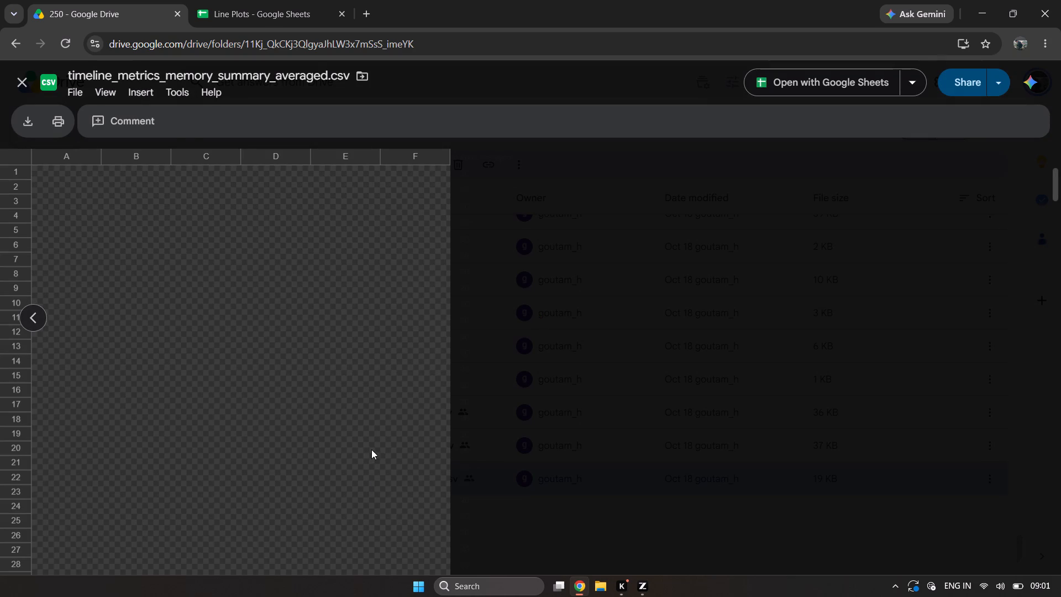
pyautogui.scroll(-16, 376, 448)
pyautogui.scroll(-7, 408, 416)
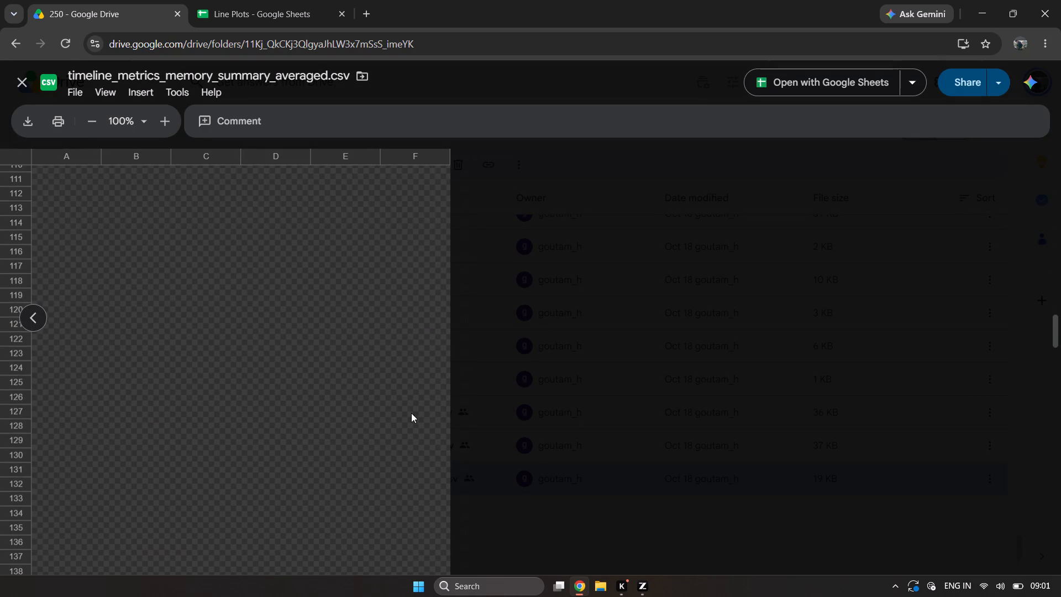
pyautogui.scroll(-16, 414, 410)
pyautogui.scroll(-9, 417, 409)
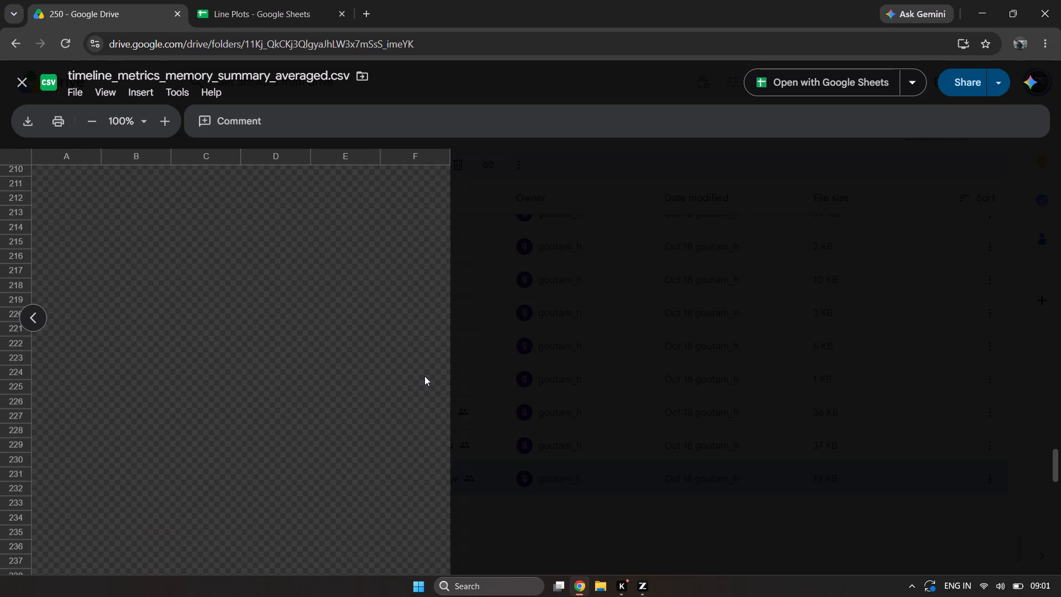
pyautogui.scroll(-20, 424, 376)
pyautogui.scroll(-9, 424, 376)
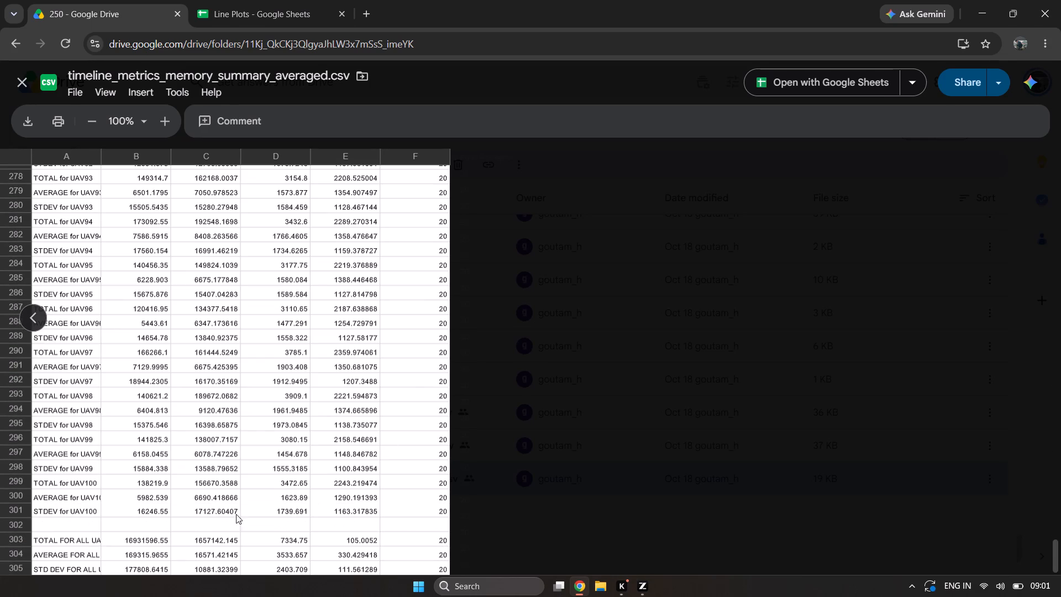
pyautogui.moveTo(153, 540); pyautogui.dragTo(237, 543)
pyautogui.hotkey('ctrl', 'c')
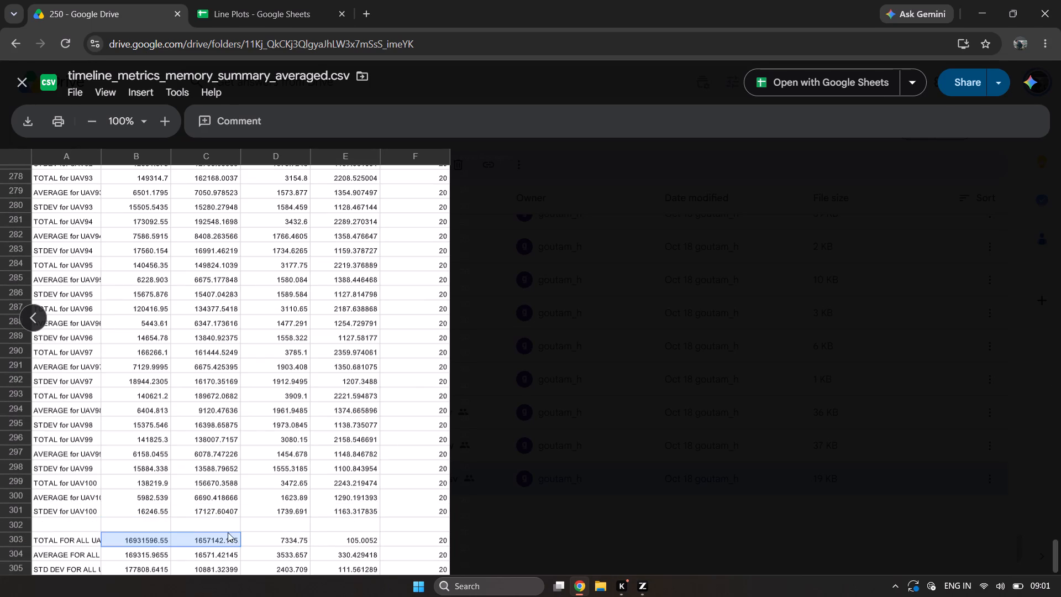
pyautogui.click(235, 0)
pyautogui.click(563, 441)
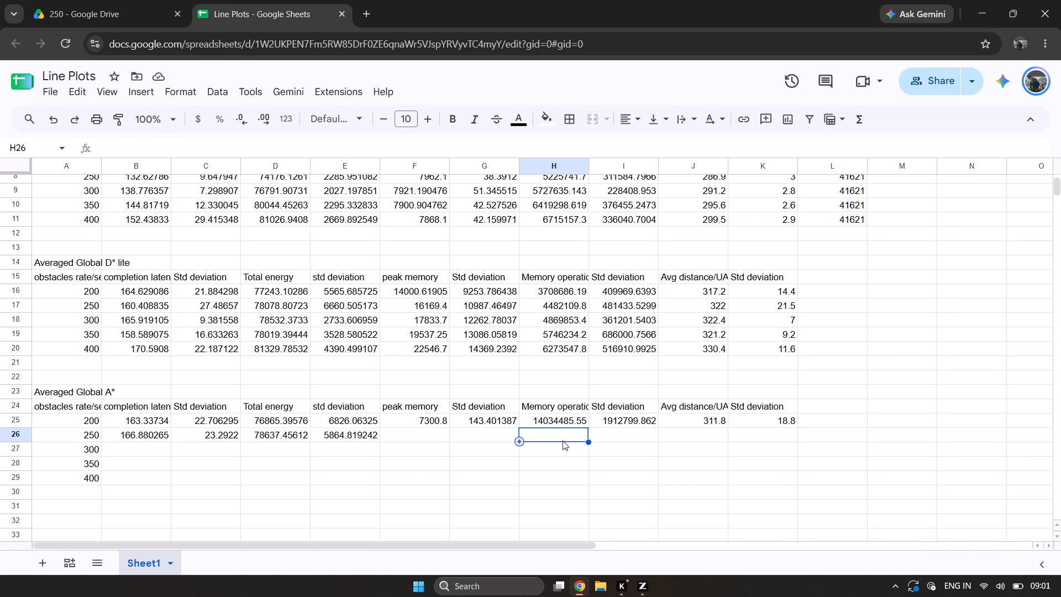
pyautogui.hotkey('ctrl', 'v')
# Copy the all-UAV total peak memory and deviation (D303:E303) from the memory summary into F26:G26 of Line Plots, and close the preview.
pyautogui.click(101, 0)
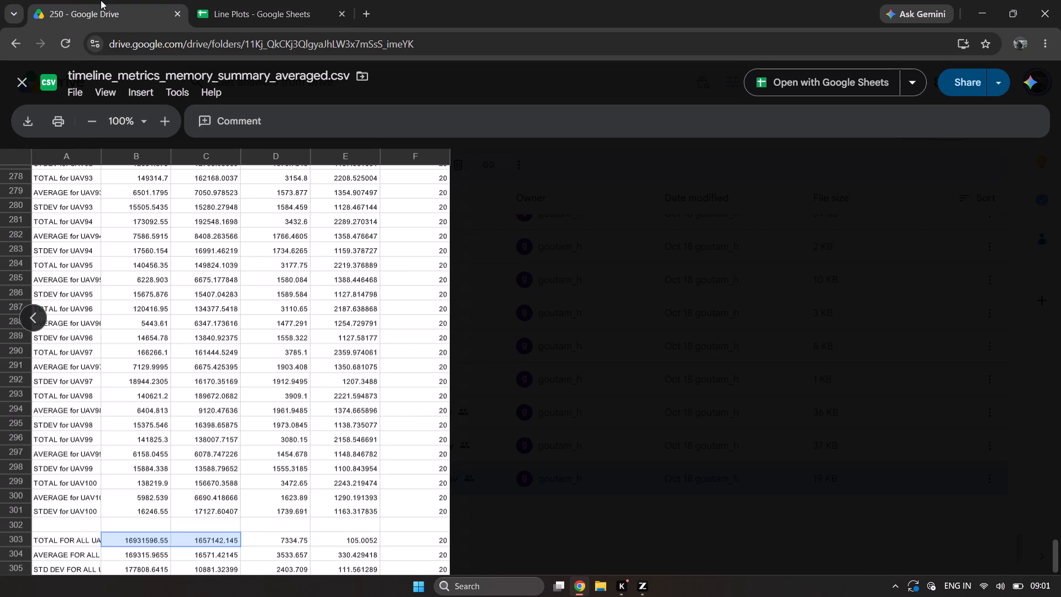
pyautogui.moveTo(302, 542); pyautogui.dragTo(331, 535)
pyautogui.hotkey('ctrl', 'c')
pyautogui.click(290, 17)
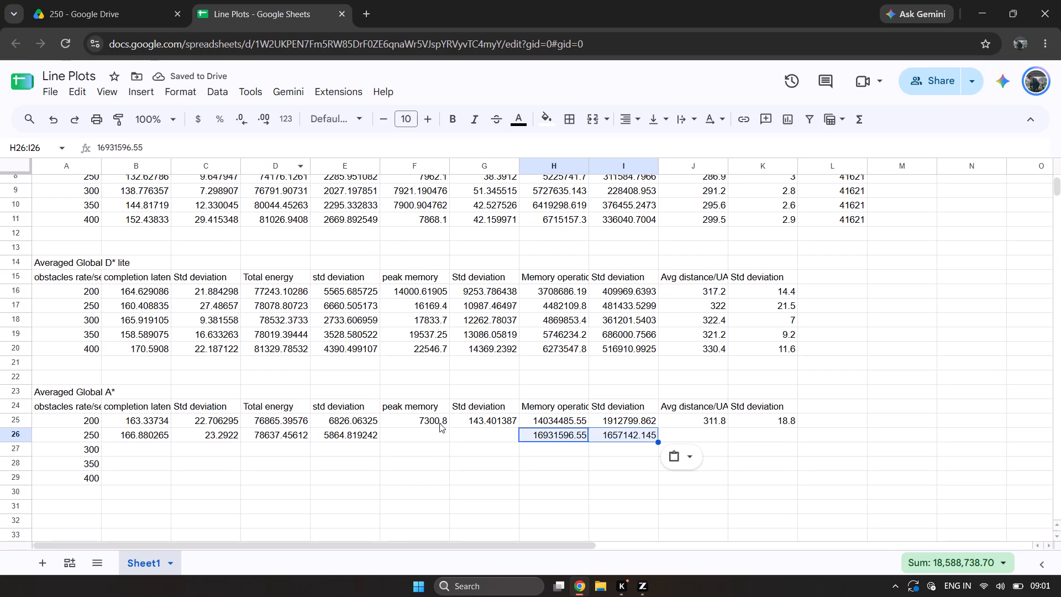
pyautogui.click(429, 437)
pyautogui.hotkey('ctrl', 'v')
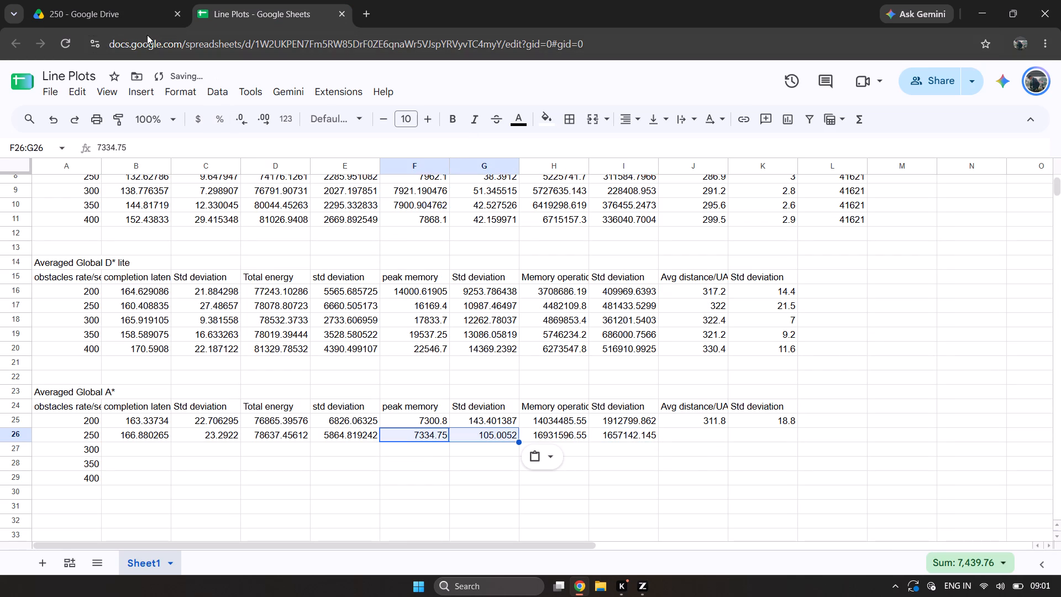
pyautogui.click(147, 35)
pyautogui.click(140, 27)
pyautogui.click(36, 72)
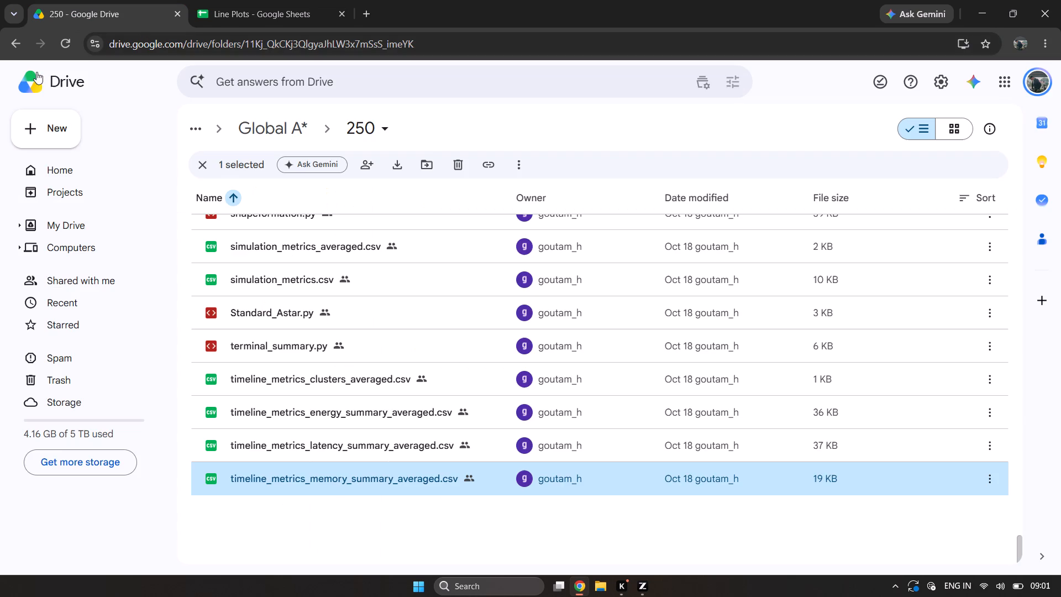
# Copy the average distance per UAV and deviation (AX2:AY2) from simulation_metrics_averaged.csv into J26:K26 of Line Plots, and close the preview.
pyautogui.doubleClick(395, 247)
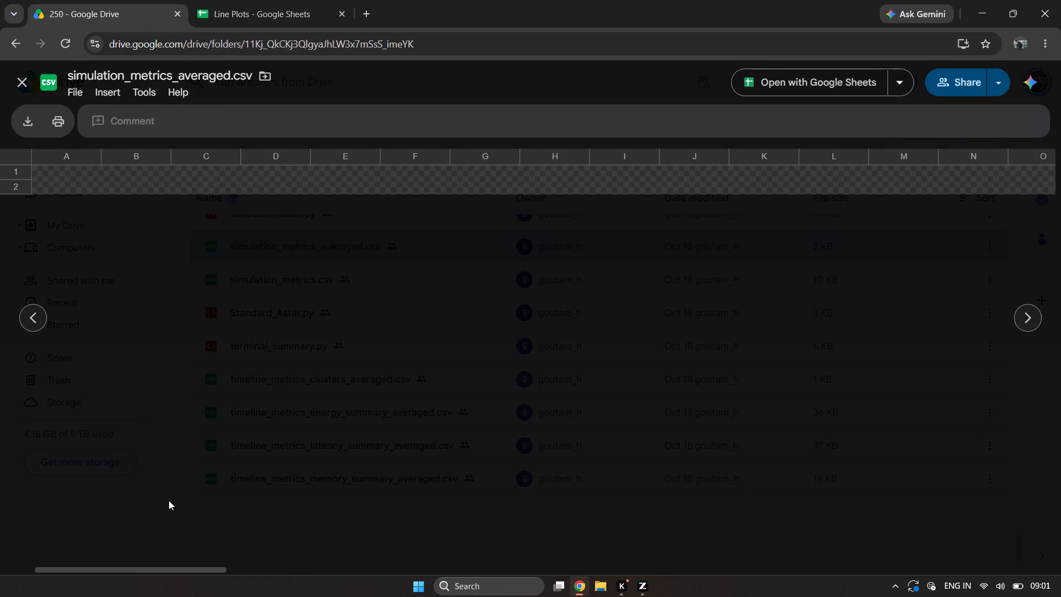
pyautogui.hscroll(-7, 889, 235)
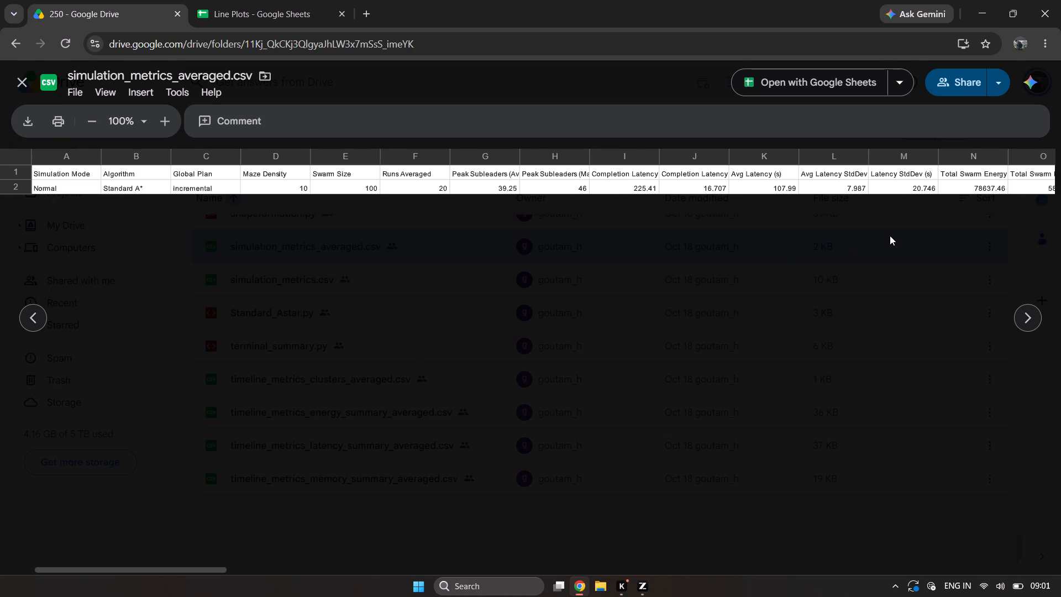
pyautogui.hscroll(-8, 890, 235)
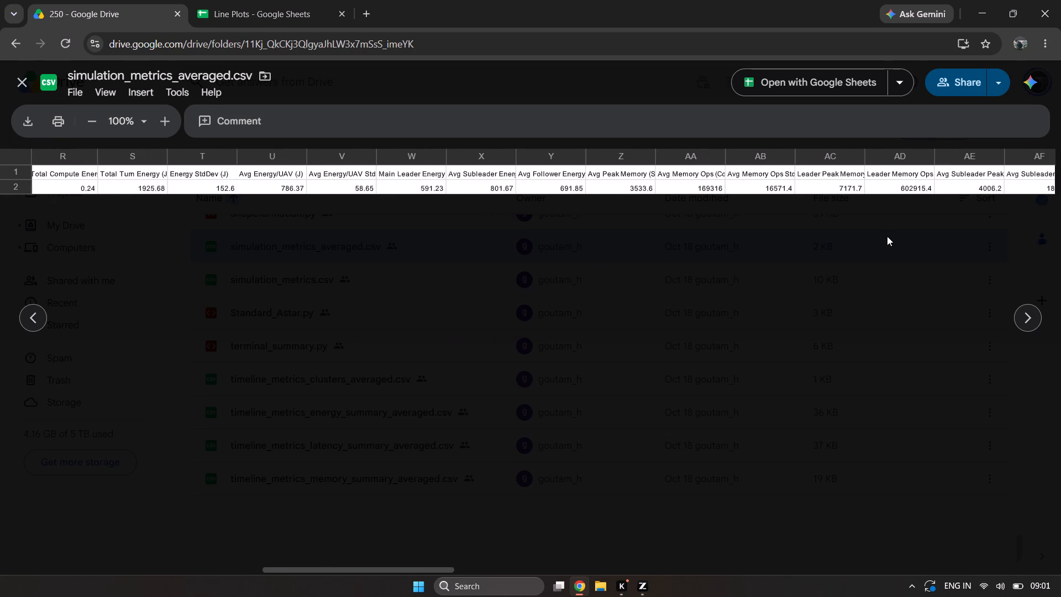
pyautogui.hscroll(-10, 887, 236)
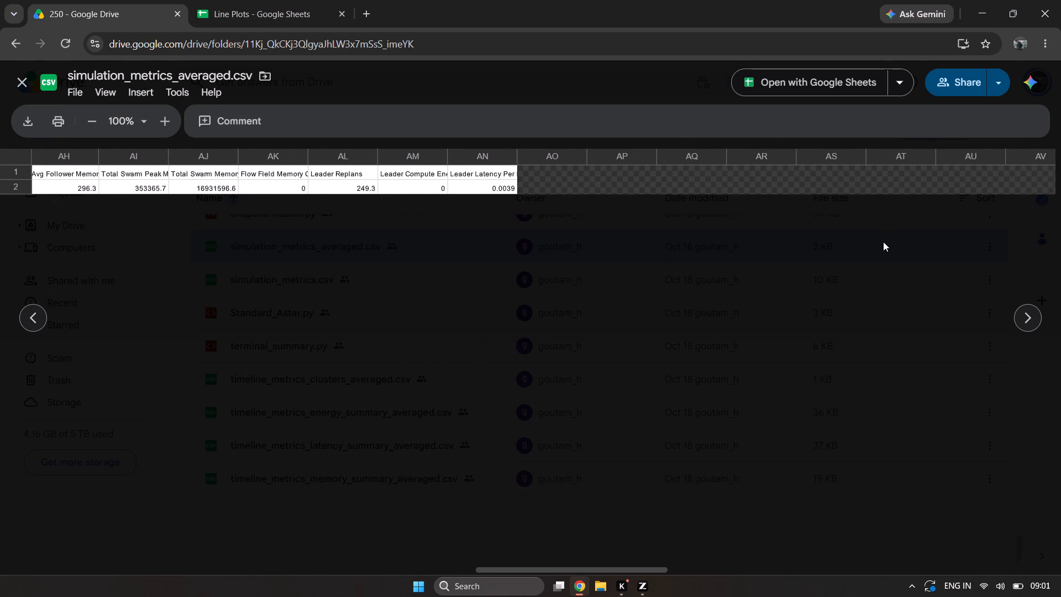
pyautogui.hscroll(-6, 882, 237)
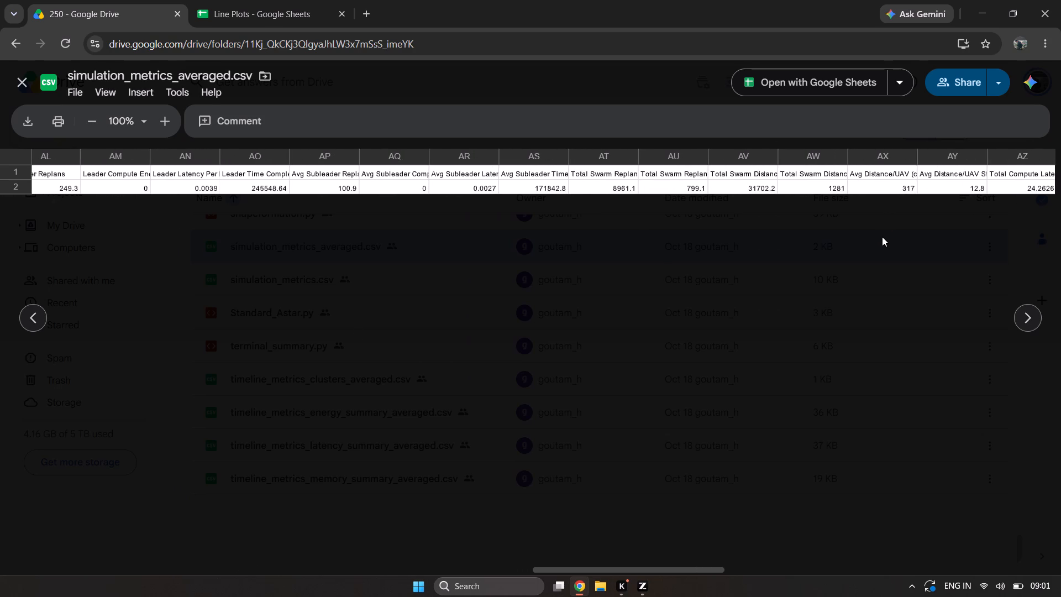
pyautogui.hscroll(-1, 882, 237)
pyautogui.moveTo(862, 186); pyautogui.dragTo(889, 182)
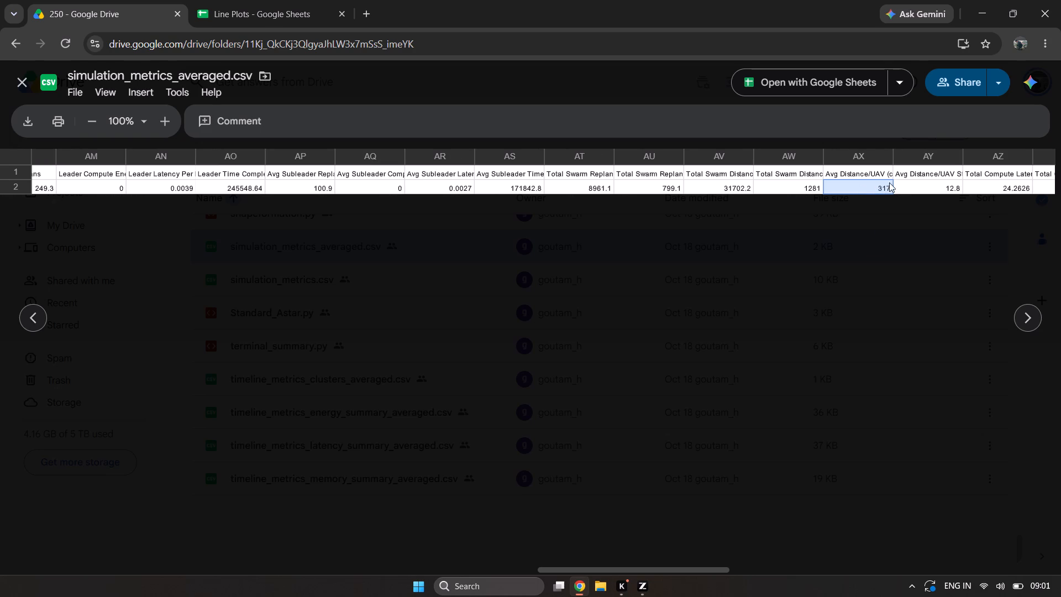
pyautogui.moveTo(889, 182); pyautogui.dragTo(913, 187)
pyautogui.hotkey('ctrl', 'c')
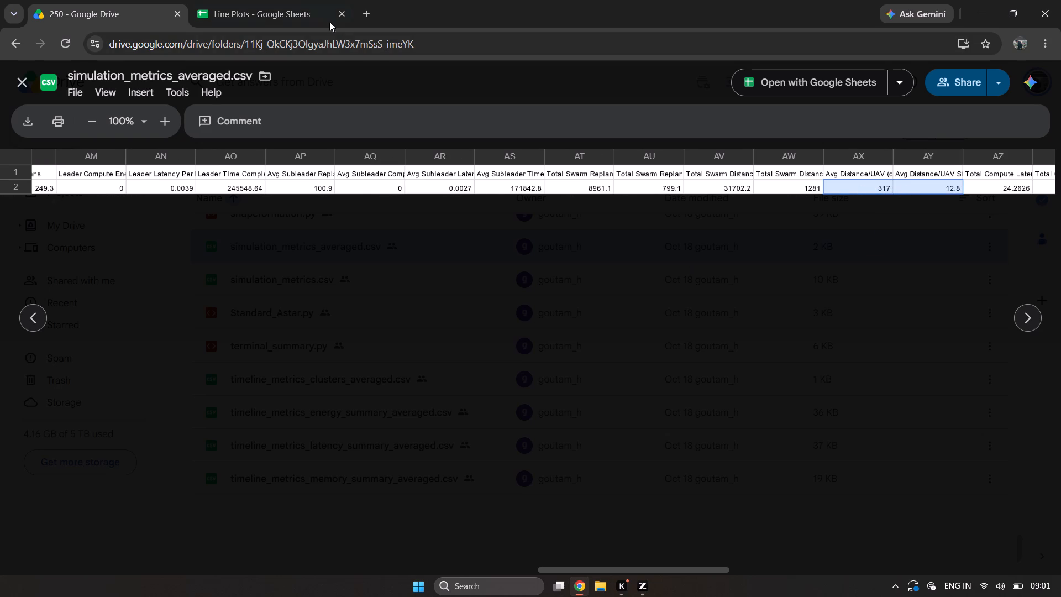
pyautogui.click(298, 3)
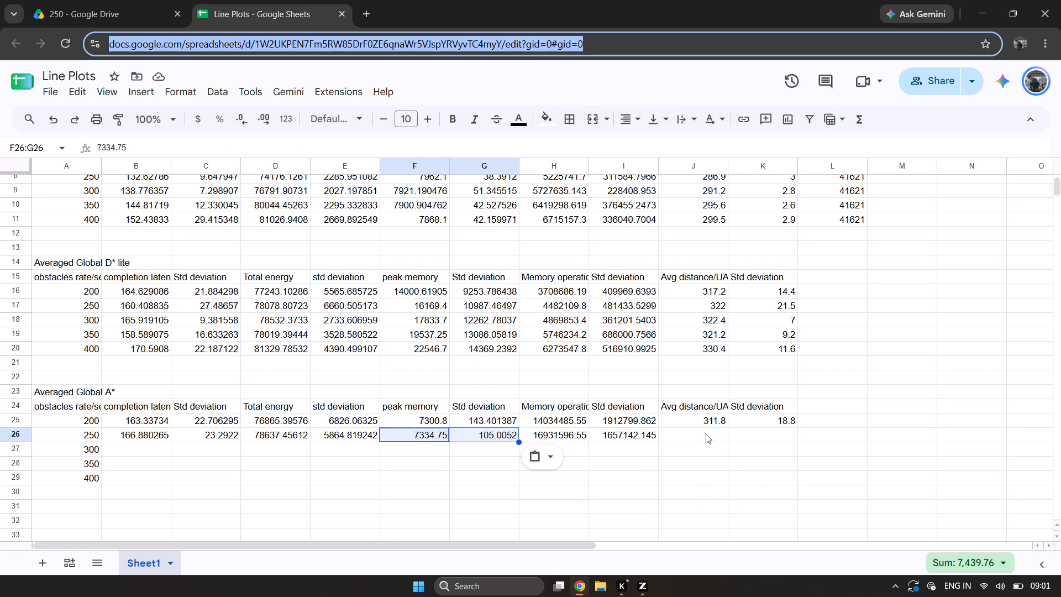
pyautogui.click(706, 434)
pyautogui.hotkey('ctrl', 'v')
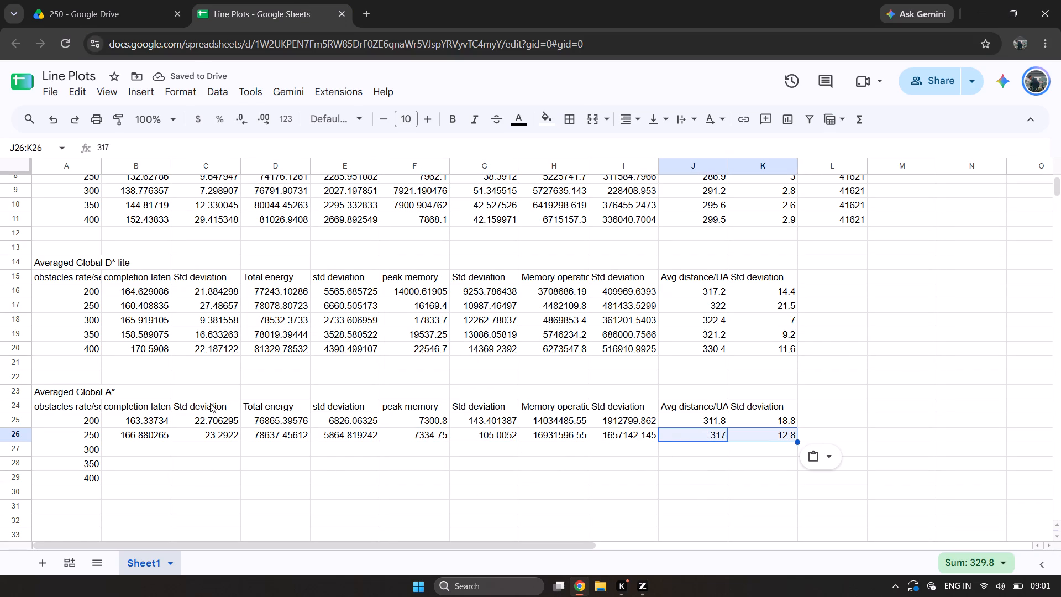
pyautogui.click(46, 0)
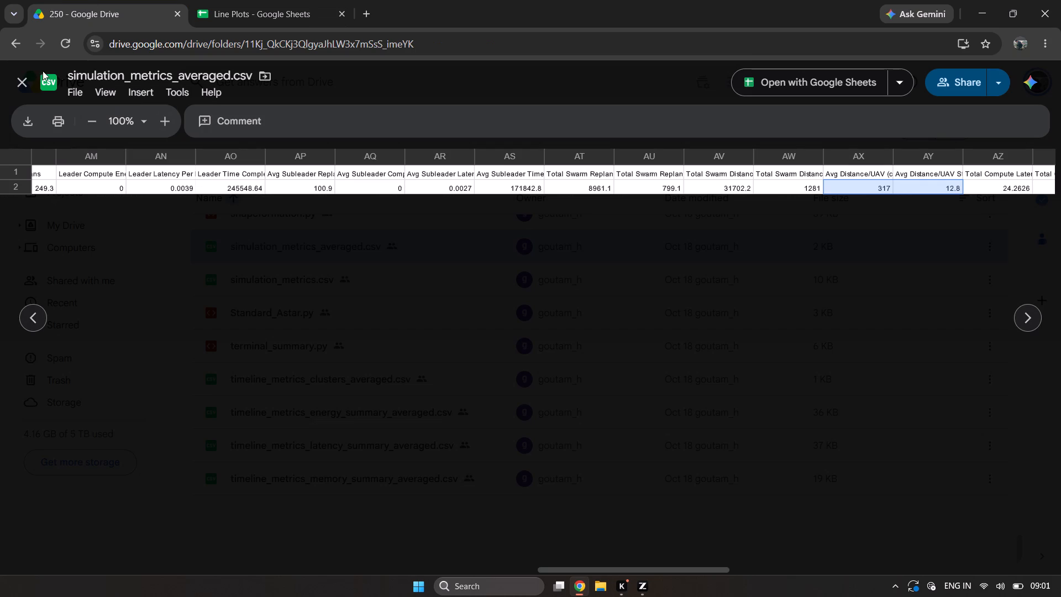
pyautogui.click(32, 74)
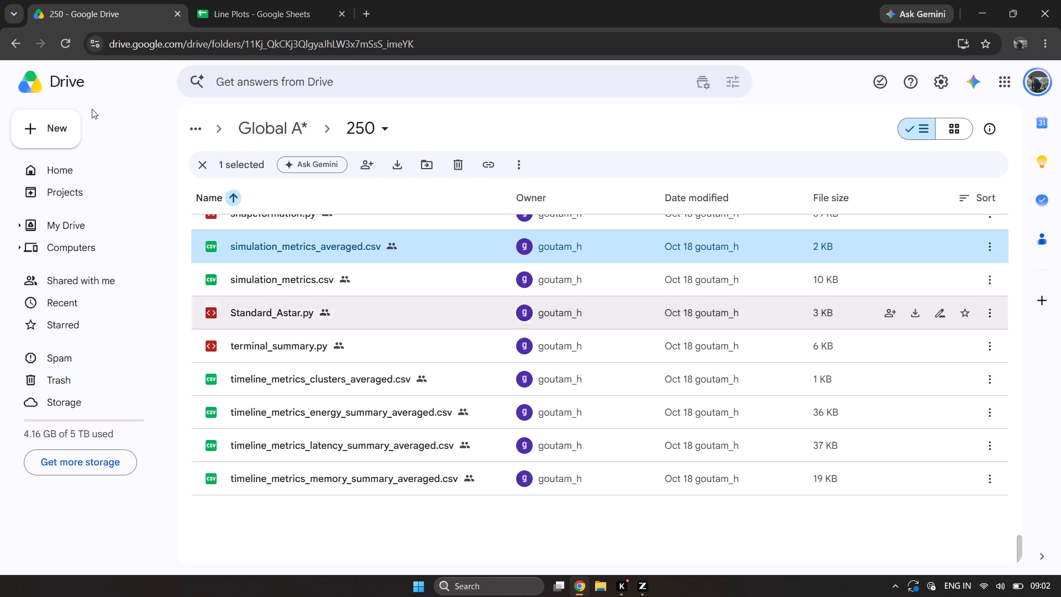
# Go back to the Global A* folder and open its 300 subfolder.
pyautogui.click(14, 49)
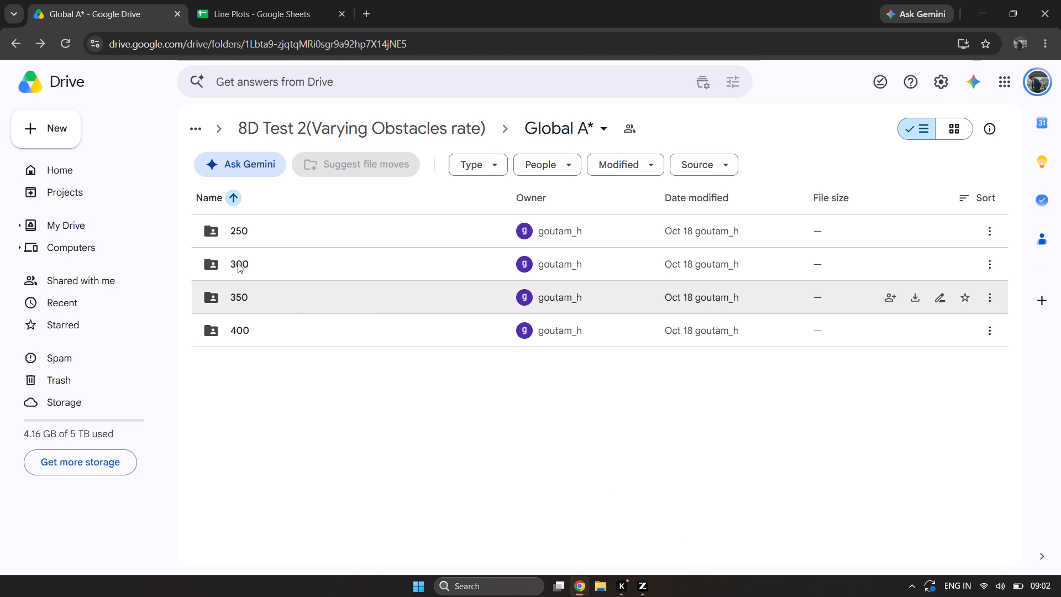
pyautogui.click(251, 365)
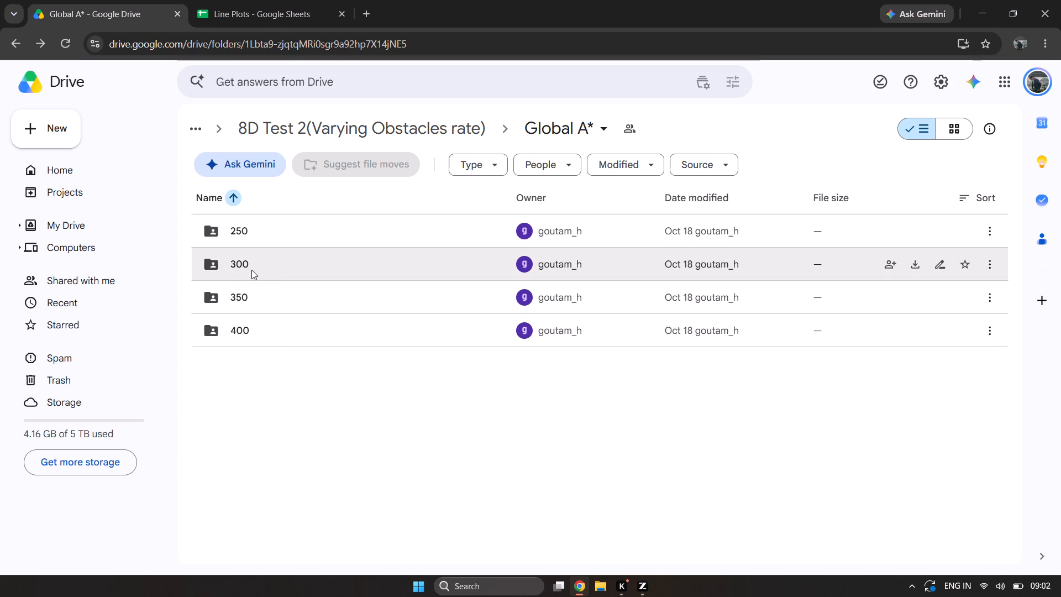
pyautogui.click(227, 0)
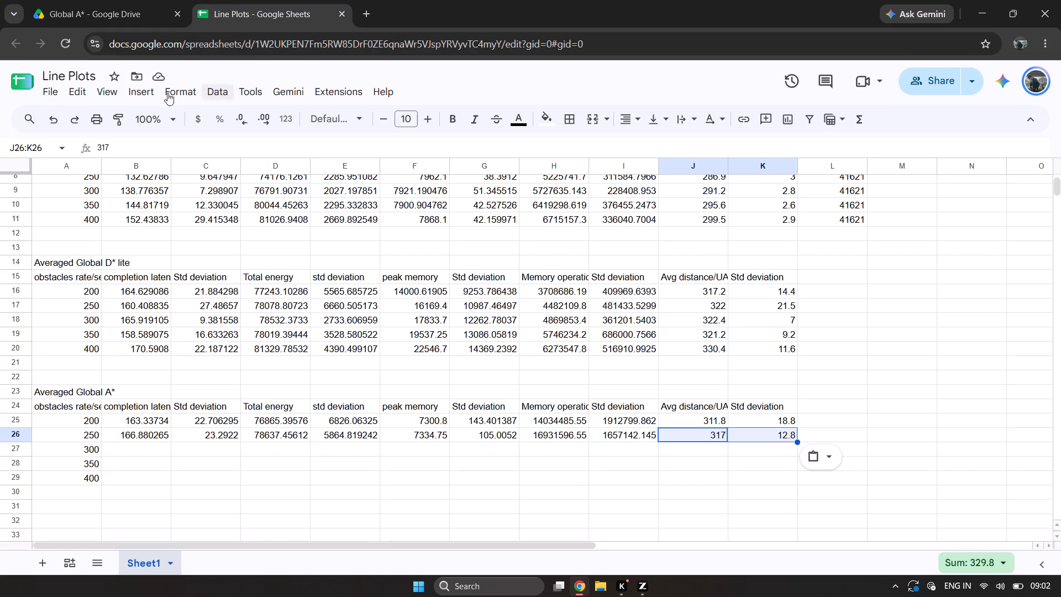
pyautogui.click(82, 0)
pyautogui.doubleClick(287, 258)
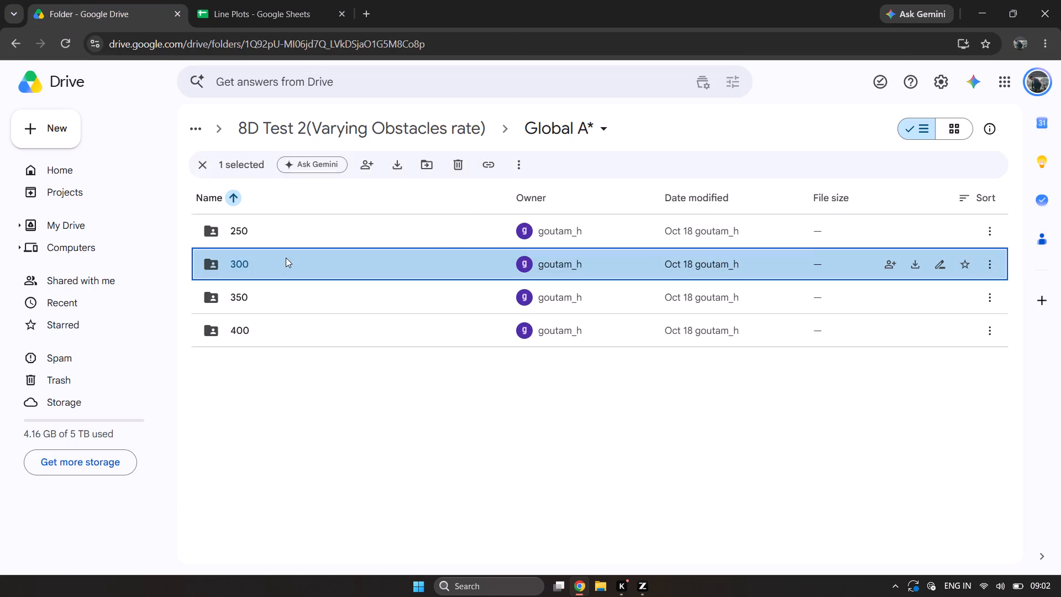
pyautogui.click(650, 591)
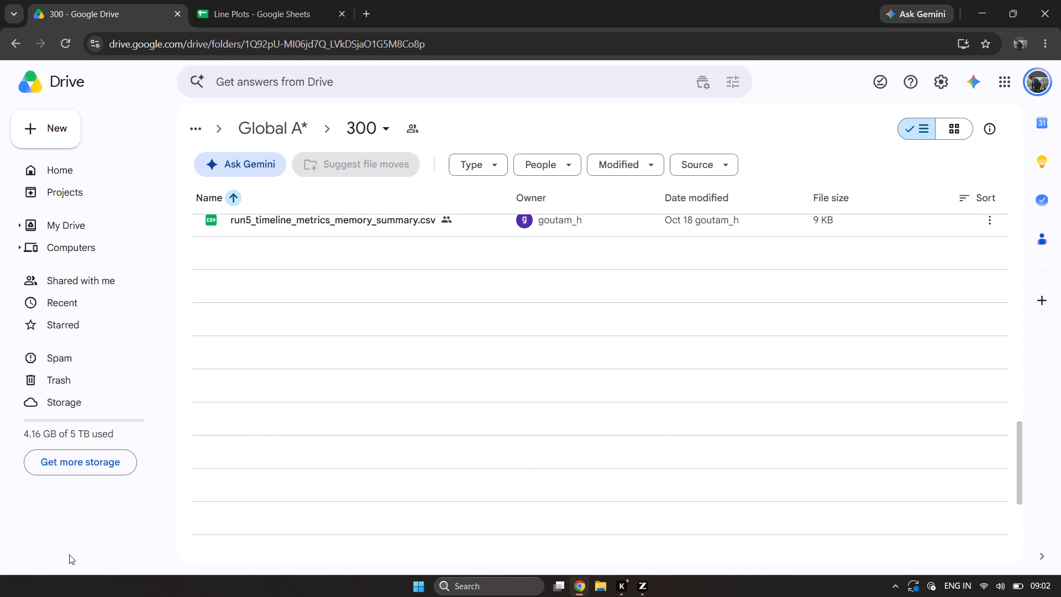
pyautogui.scroll(-8, 182, 392)
pyautogui.scroll(-12, 322, 431)
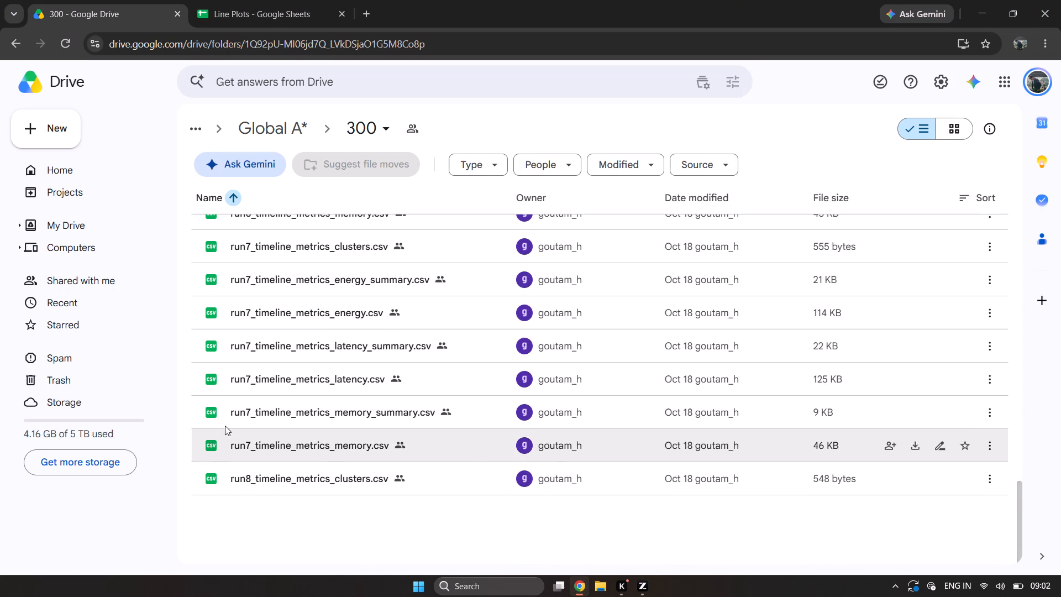
pyautogui.scroll(-7, 488, 409)
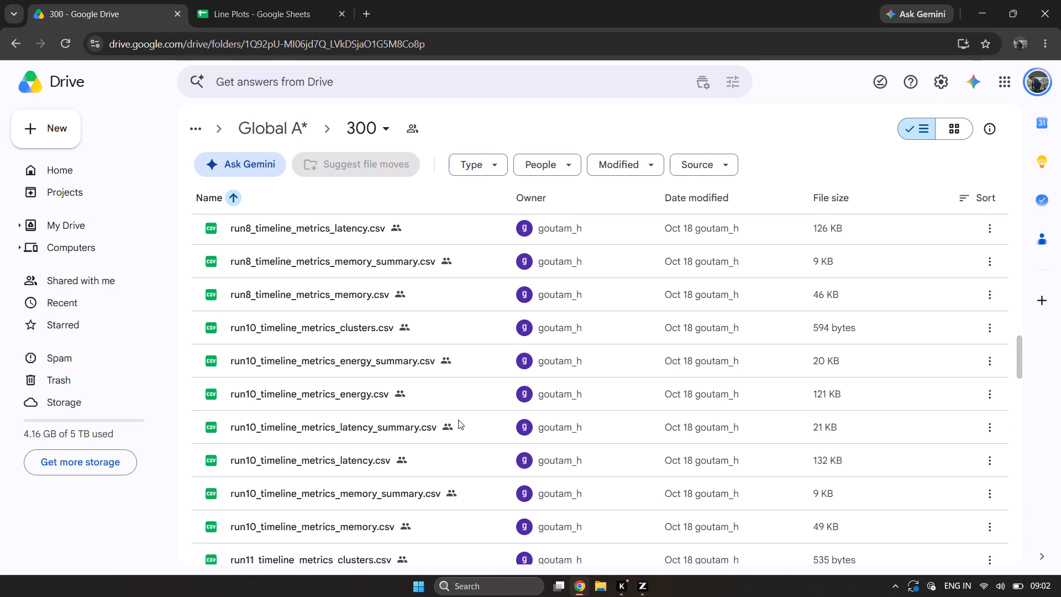
pyautogui.scroll(-13, 457, 423)
pyautogui.scroll(-18, 459, 434)
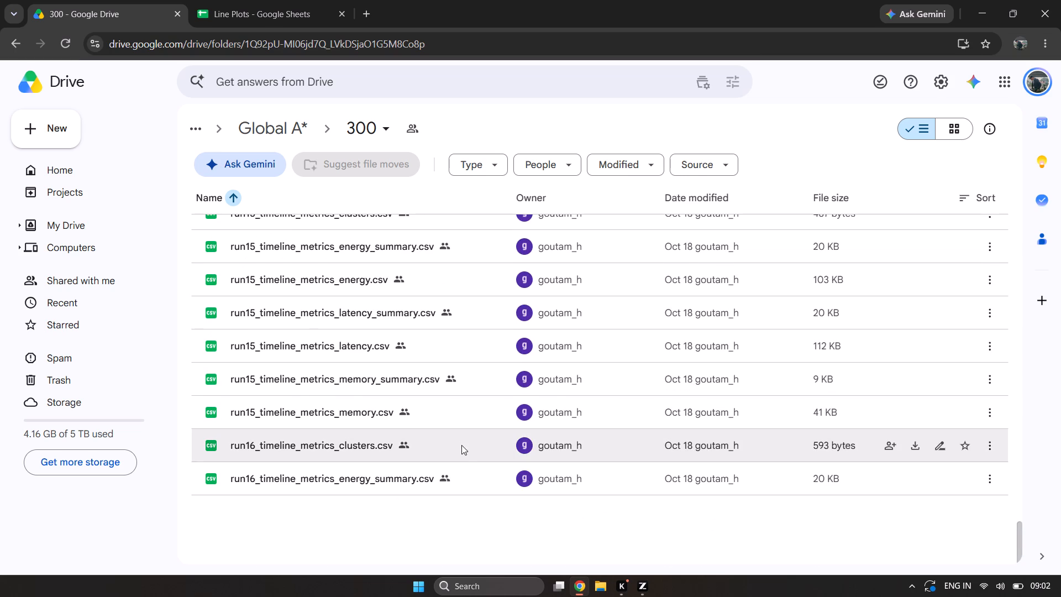
pyautogui.scroll(-7, 463, 445)
pyautogui.scroll(-8, 405, 496)
pyautogui.scroll(-2, 445, 471)
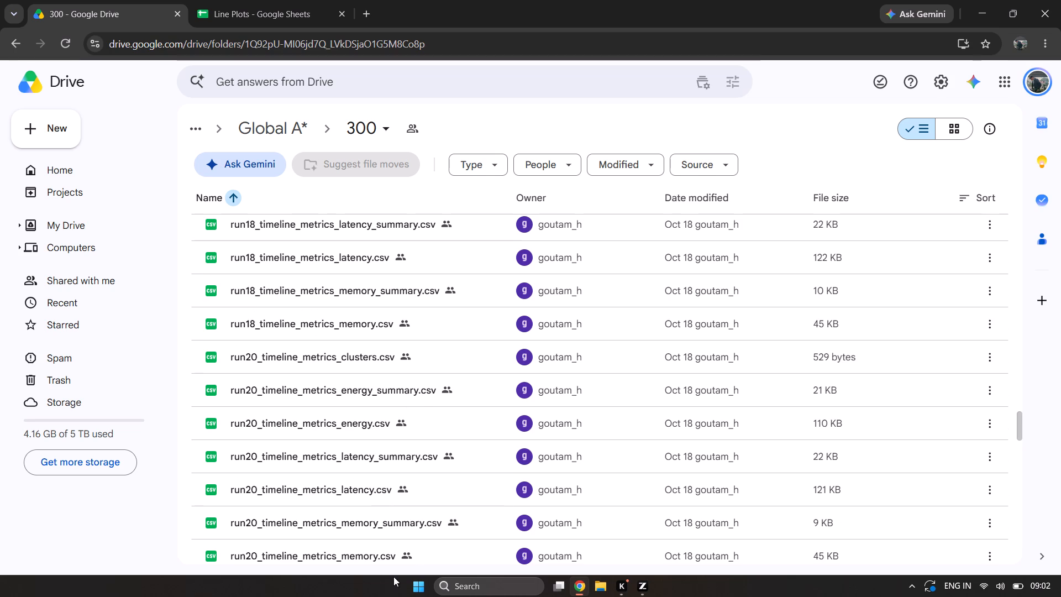
pyautogui.scroll(-5, 393, 577)
pyautogui.scroll(-12, 371, 484)
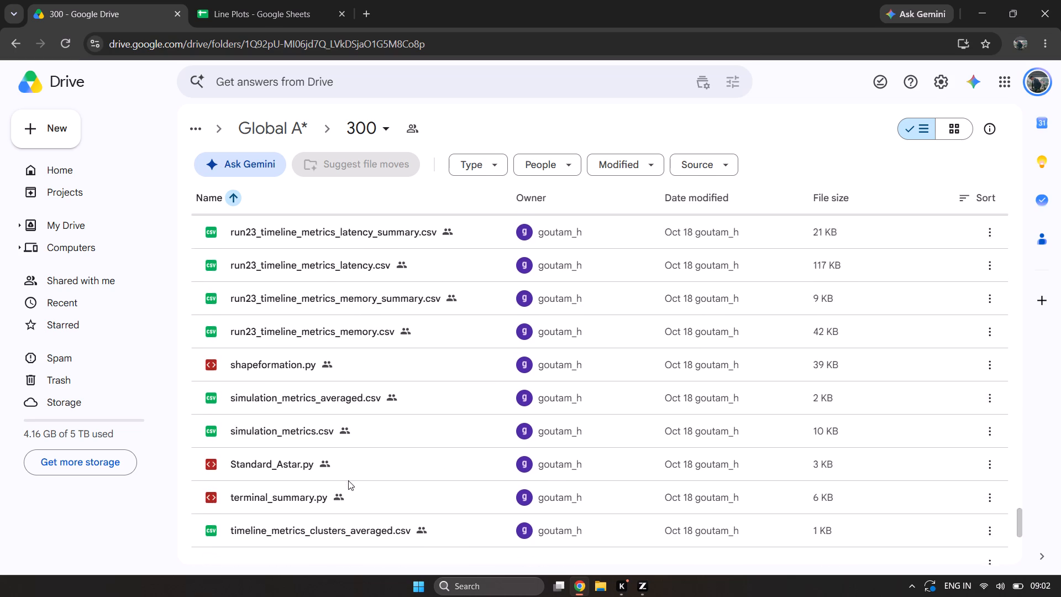
pyautogui.scroll(-5, 326, 477)
pyautogui.scroll(1, 282, 490)
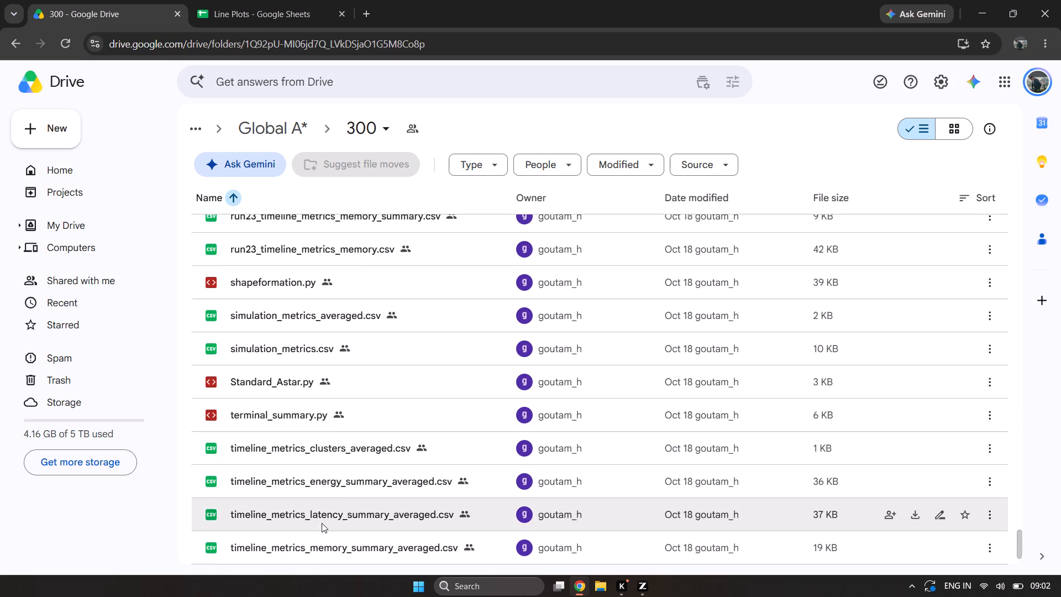
pyautogui.doubleClick(323, 521)
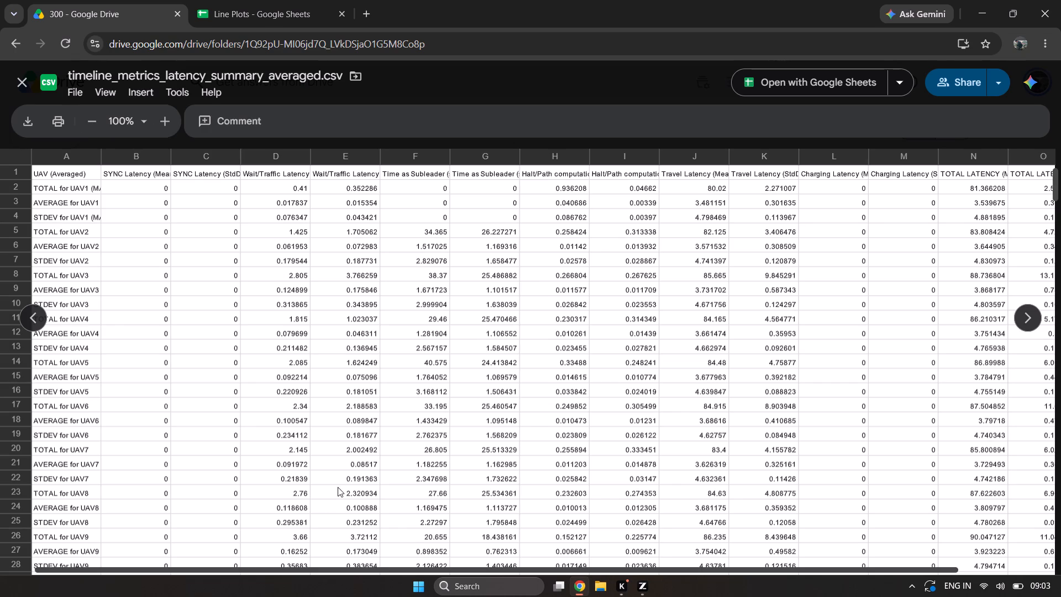
# Copy the max individual latency and its deviation (B306:C306) into B27:C27 of Line Plots, and close the latency summary preview.
pyautogui.scroll(-18, 348, 385)
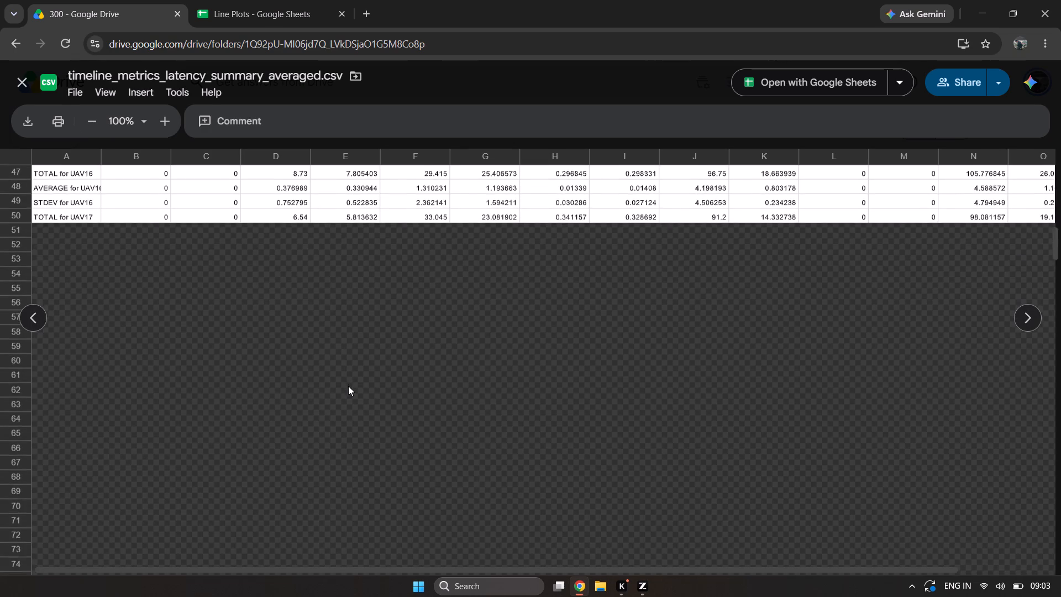
pyautogui.scroll(-15, 348, 386)
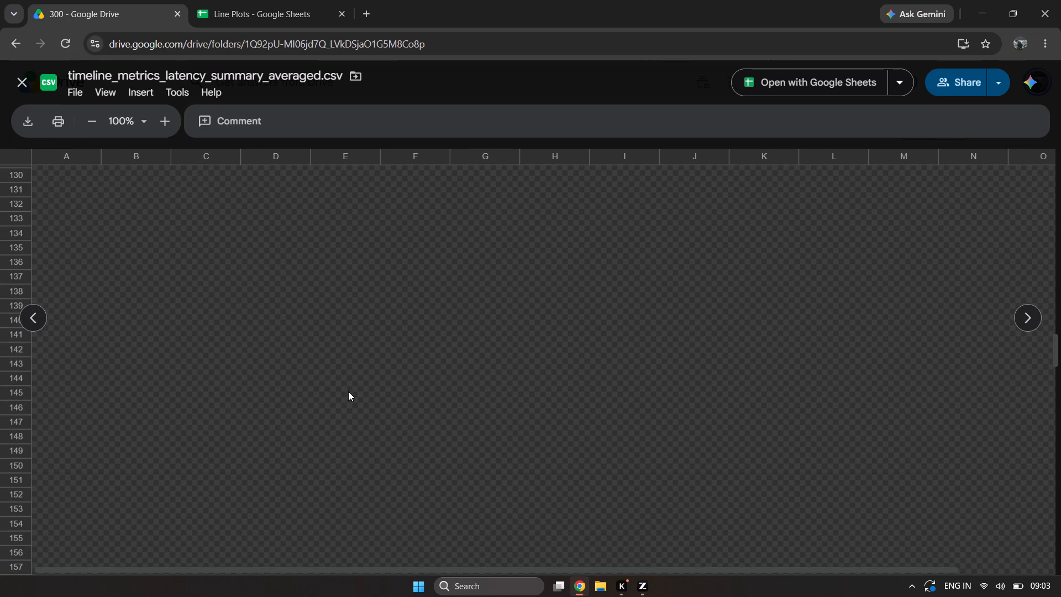
pyautogui.scroll(-13, 348, 391)
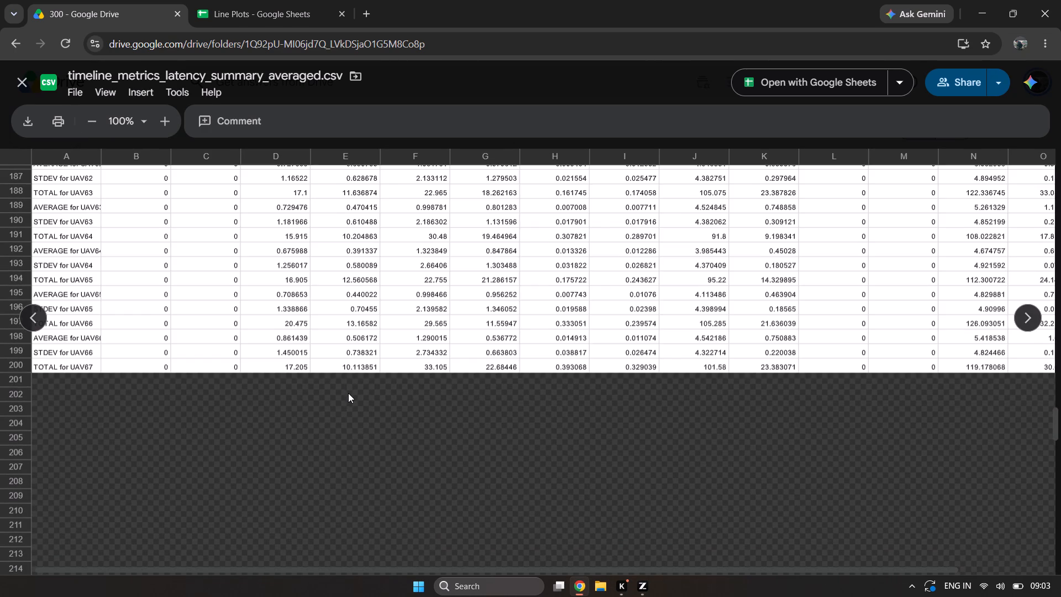
pyautogui.scroll(-13, 349, 394)
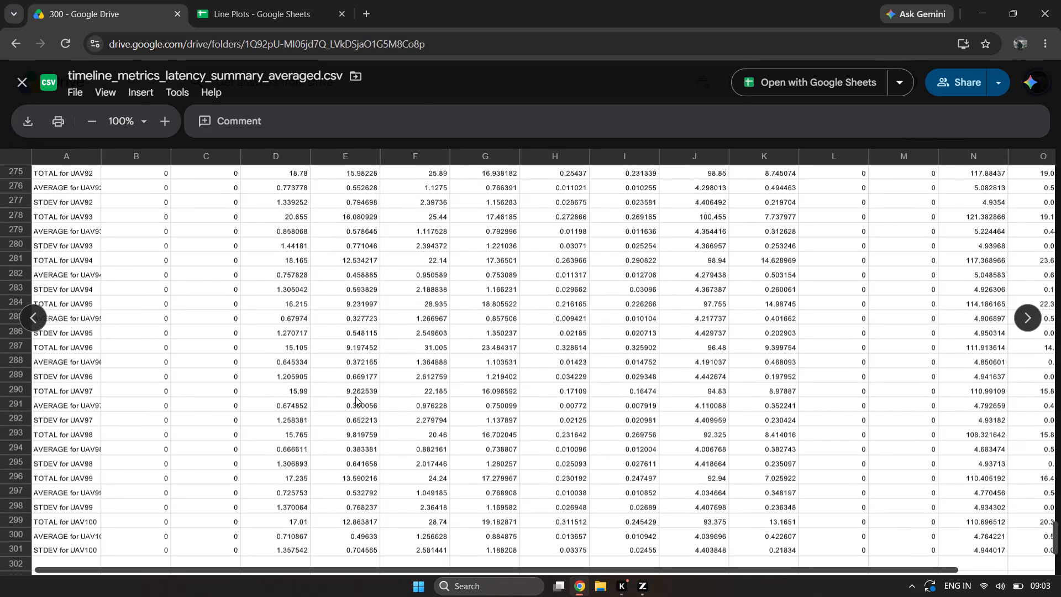
pyautogui.scroll(-14, 355, 396)
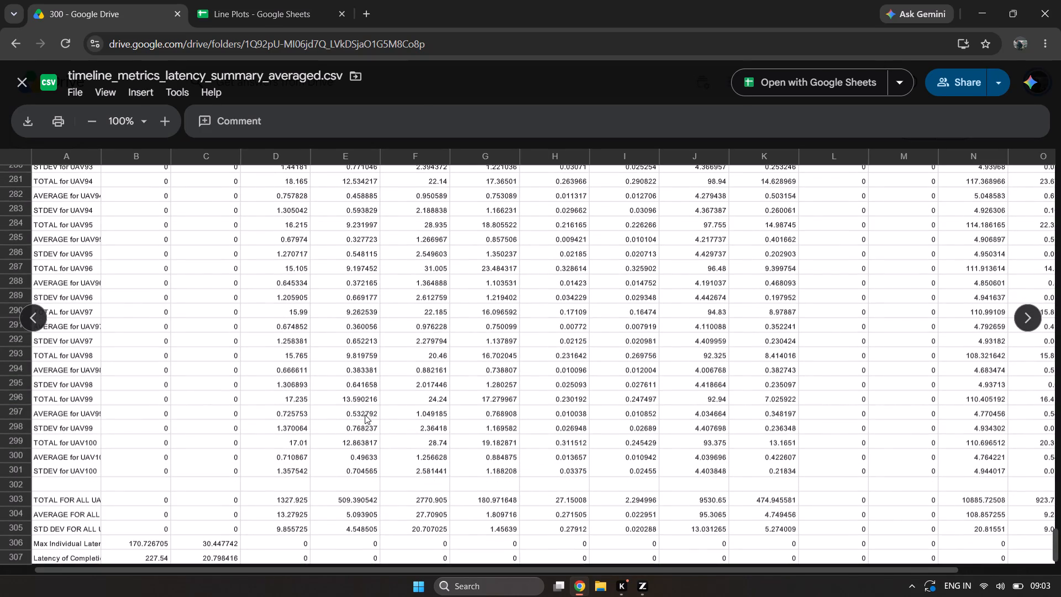
pyautogui.scroll(-3, 365, 415)
pyautogui.moveTo(153, 546); pyautogui.dragTo(187, 543)
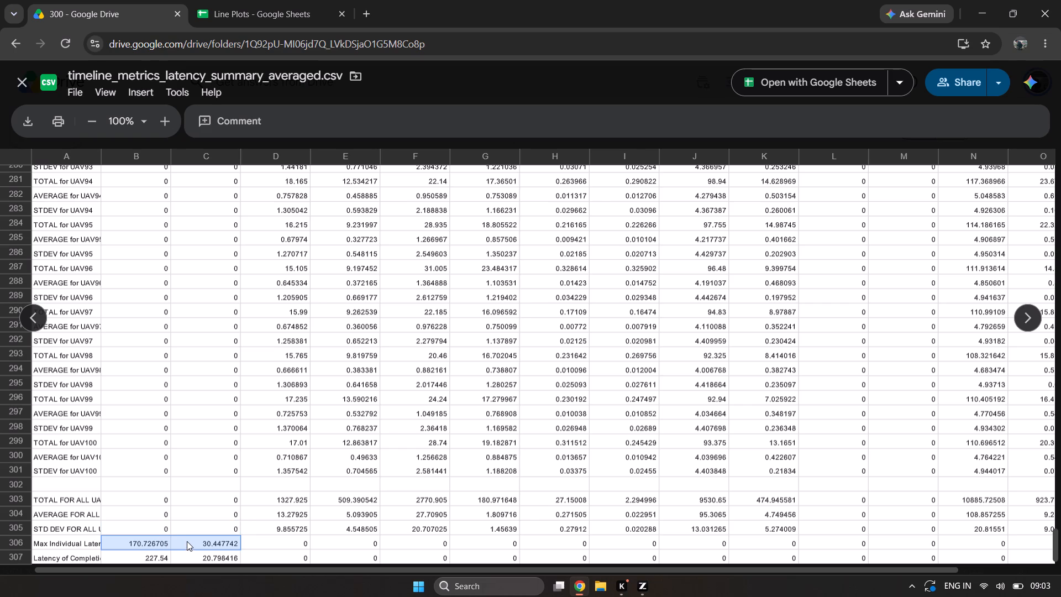
pyautogui.hotkey('ctrl', 'c')
pyautogui.click(241, 0)
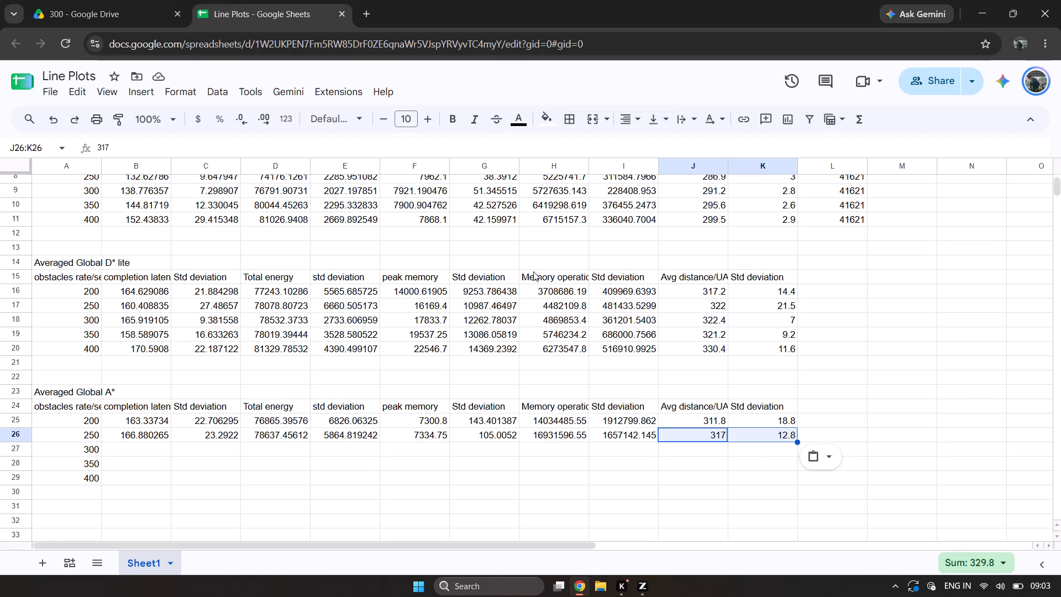
pyautogui.click(125, 455)
pyautogui.hotkey('ctrl', 'v')
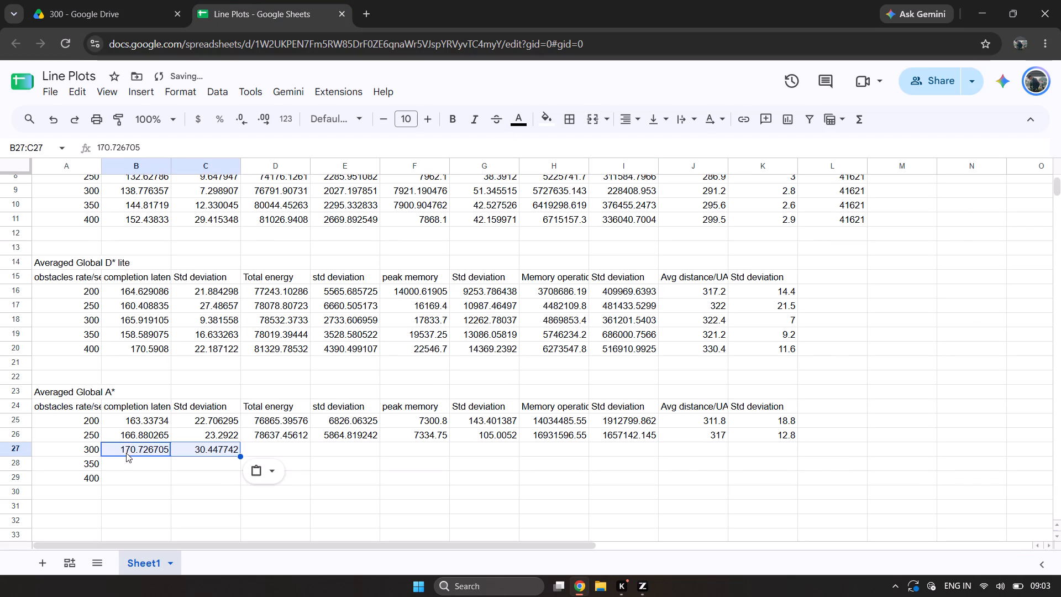
pyautogui.click(115, 0)
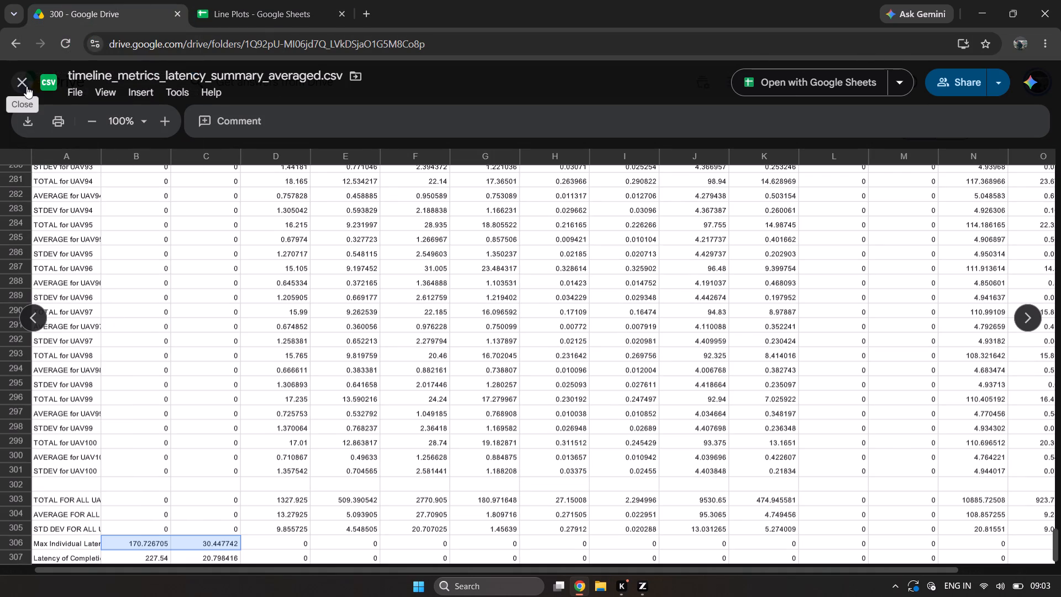
pyautogui.click(27, 86)
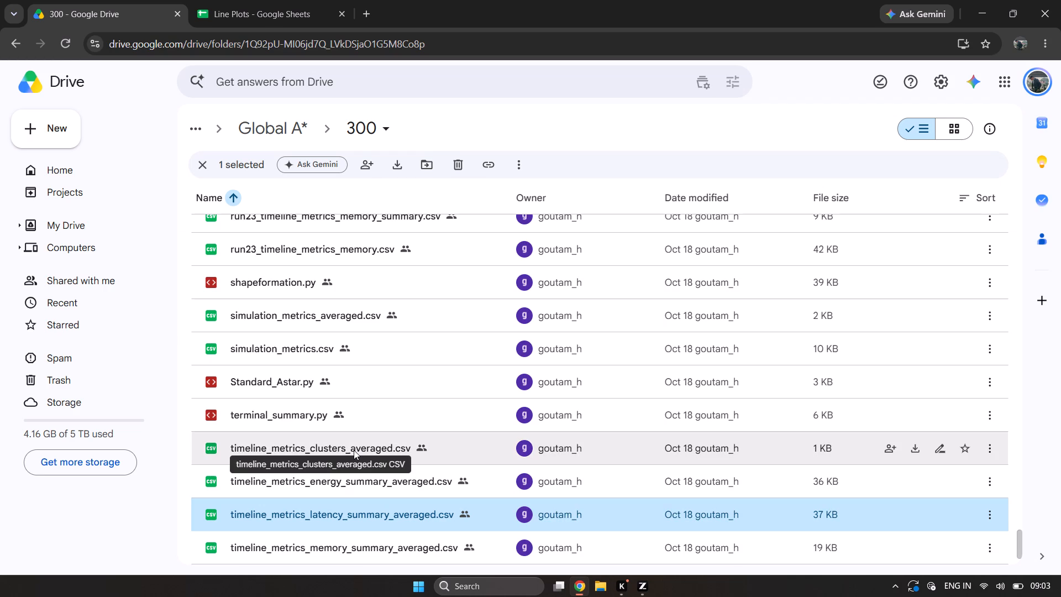
# Open timeline_metrics_energy_summary_averaged.csv, copy the all-UAV total energy and deviation (L303:M303) into D27:E27 of Line Plots, and close the preview.
pyautogui.doubleClick(272, 495)
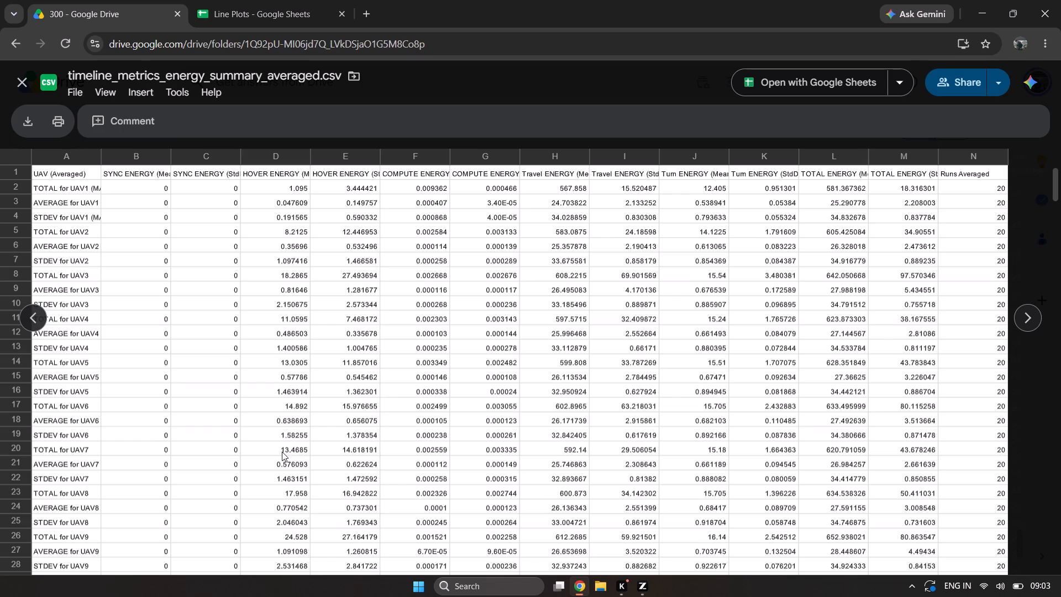
pyautogui.scroll(-10, 288, 442)
pyautogui.scroll(-7, 392, 399)
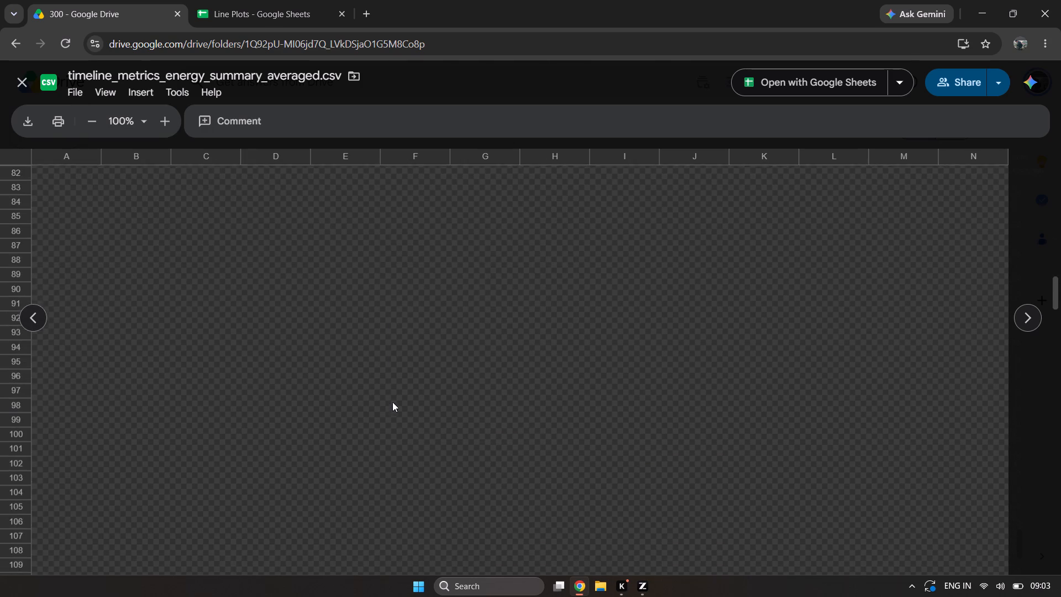
pyautogui.scroll(-17, 392, 402)
pyautogui.scroll(-4, 397, 399)
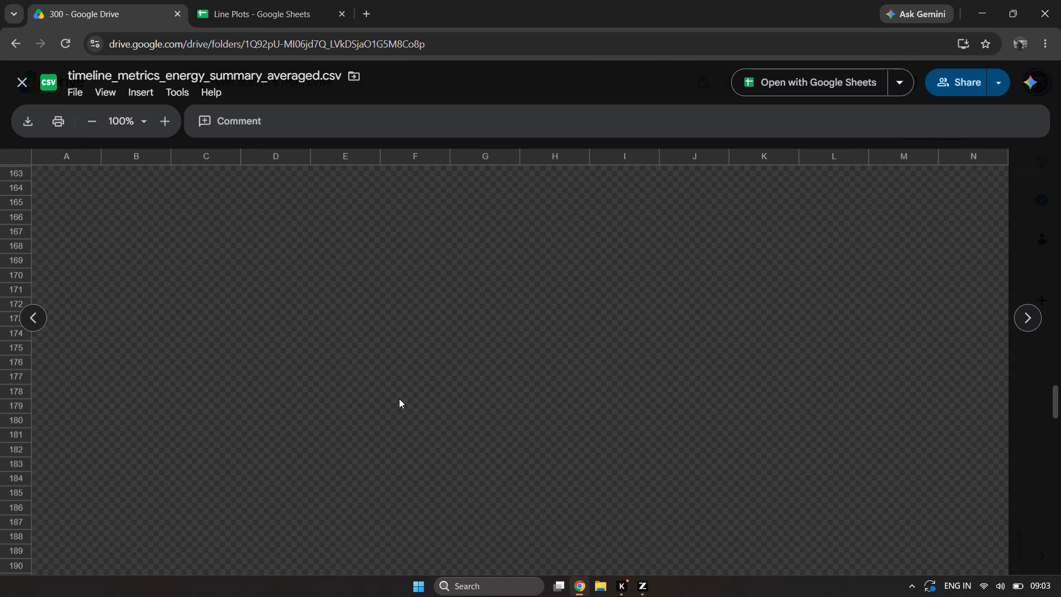
pyautogui.scroll(-17, 399, 399)
pyautogui.scroll(-6, 424, 373)
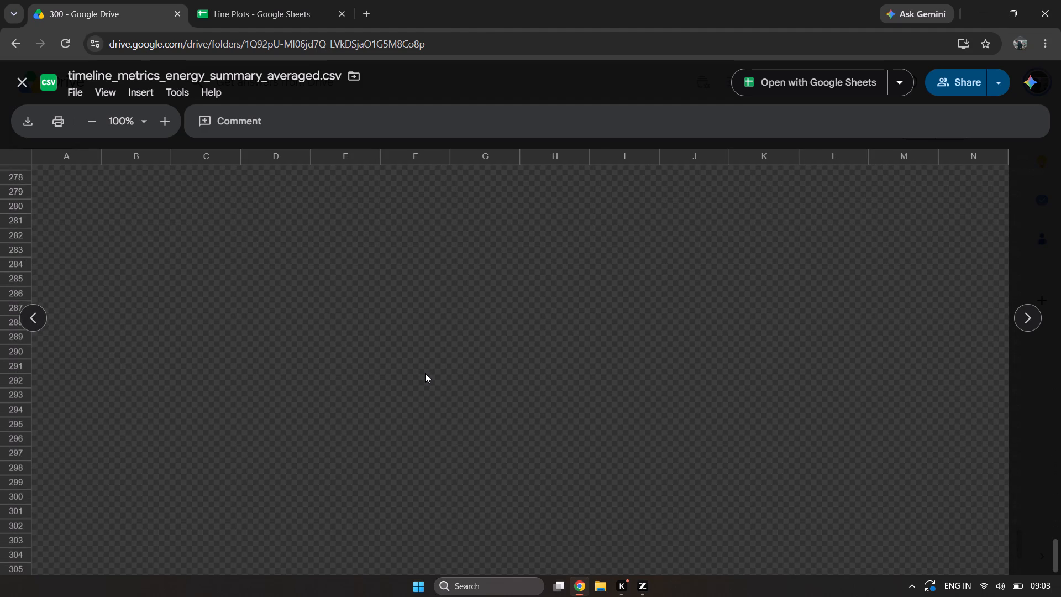
pyautogui.scroll(-6, 425, 373)
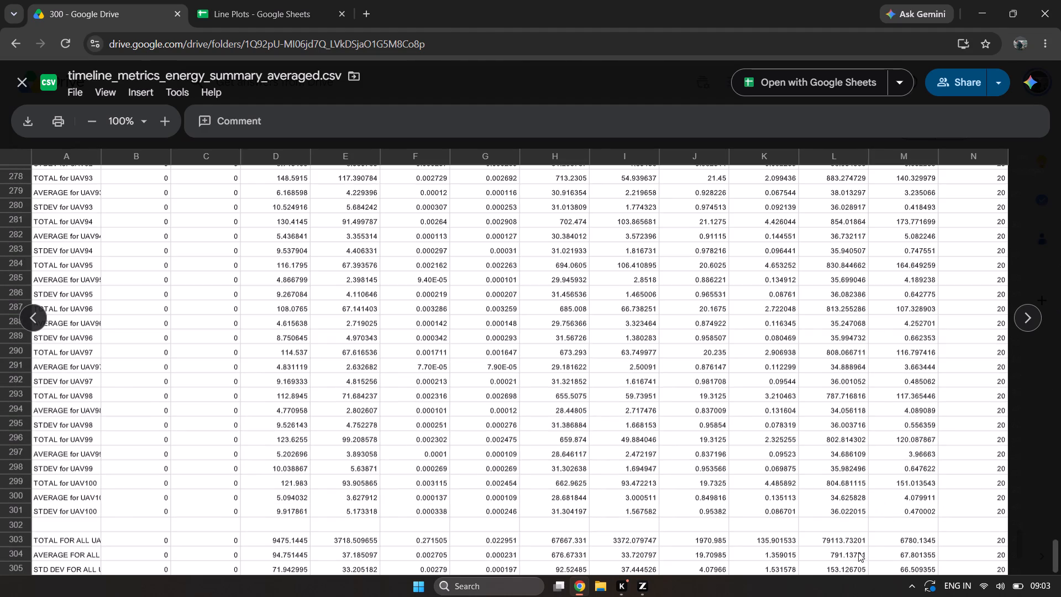
pyautogui.moveTo(851, 542); pyautogui.dragTo(892, 537)
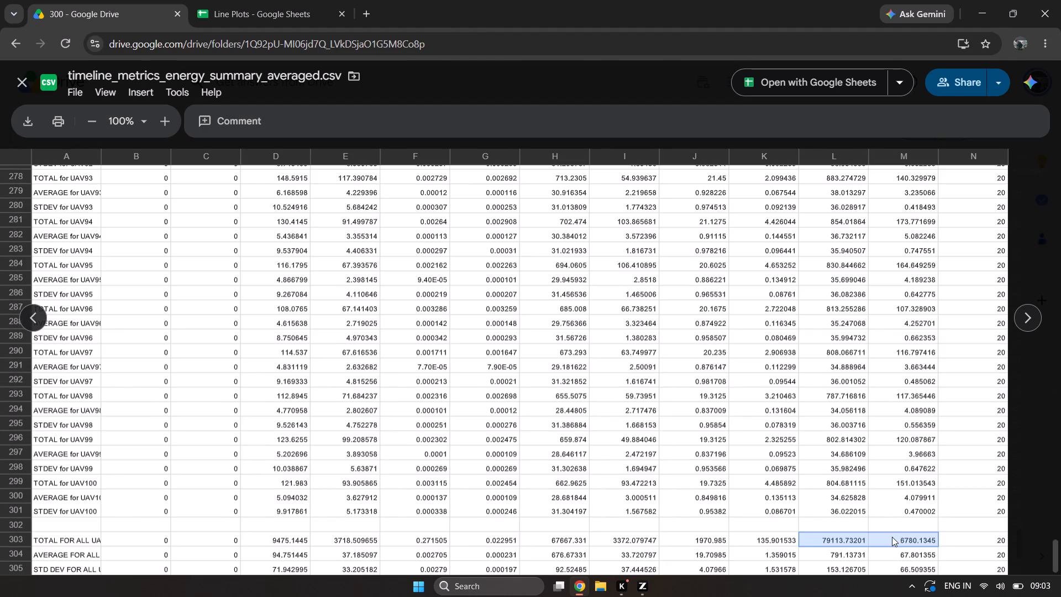
pyautogui.hotkey('ctrl', 'c')
pyautogui.click(202, 0)
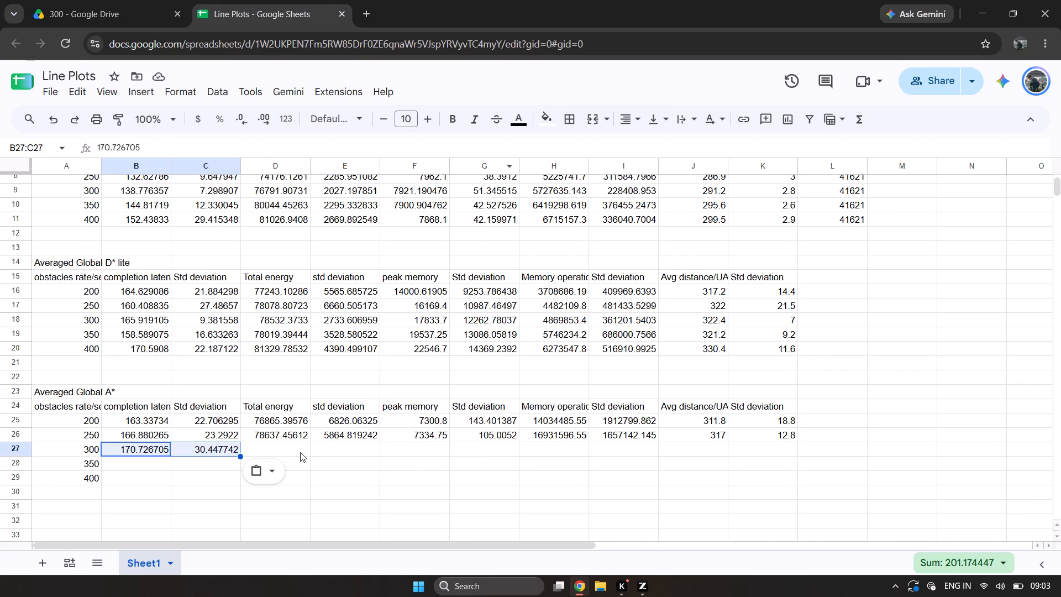
pyautogui.click(300, 452)
pyautogui.hotkey('ctrl', 'v')
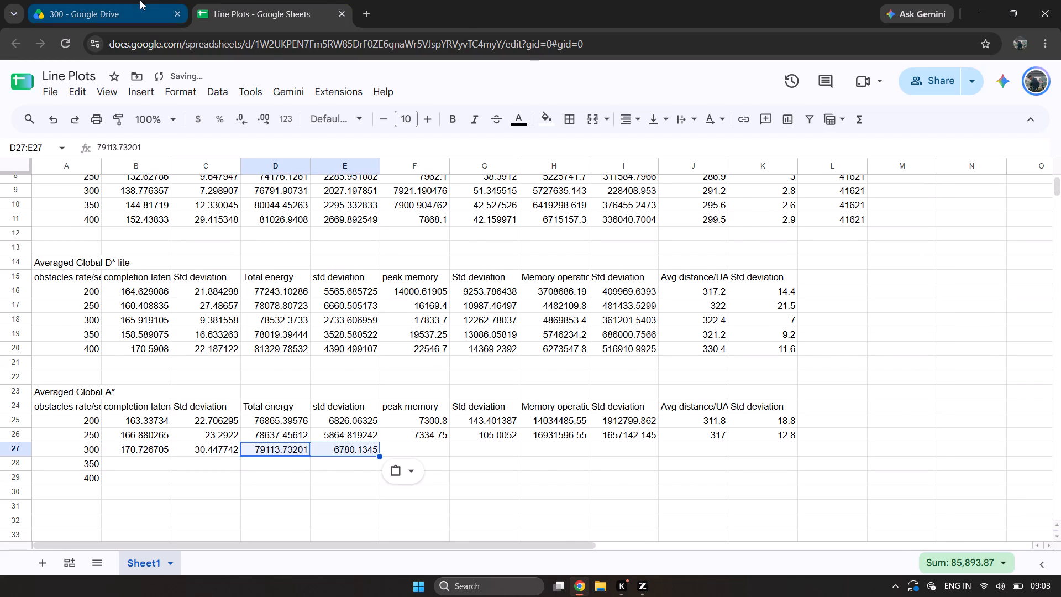
pyautogui.click(140, 0)
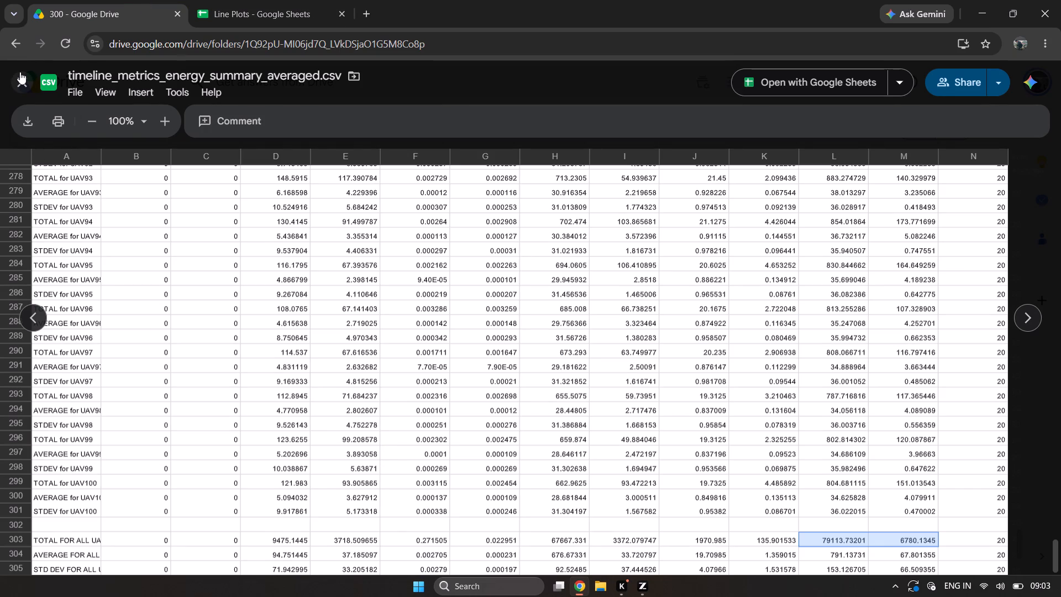
pyautogui.click(20, 72)
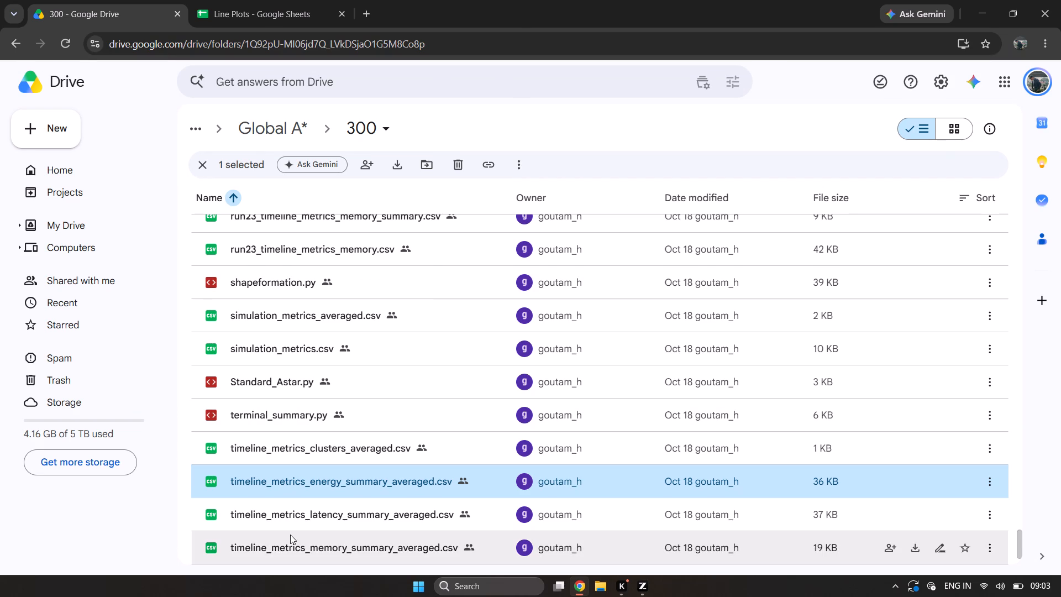
# Open timeline_metrics_memory_summary_averaged.csv and copy the all-UAV total memory operations and deviation (B303:C303) into H27:I27 of Line Plots.
pyautogui.doubleClick(287, 537)
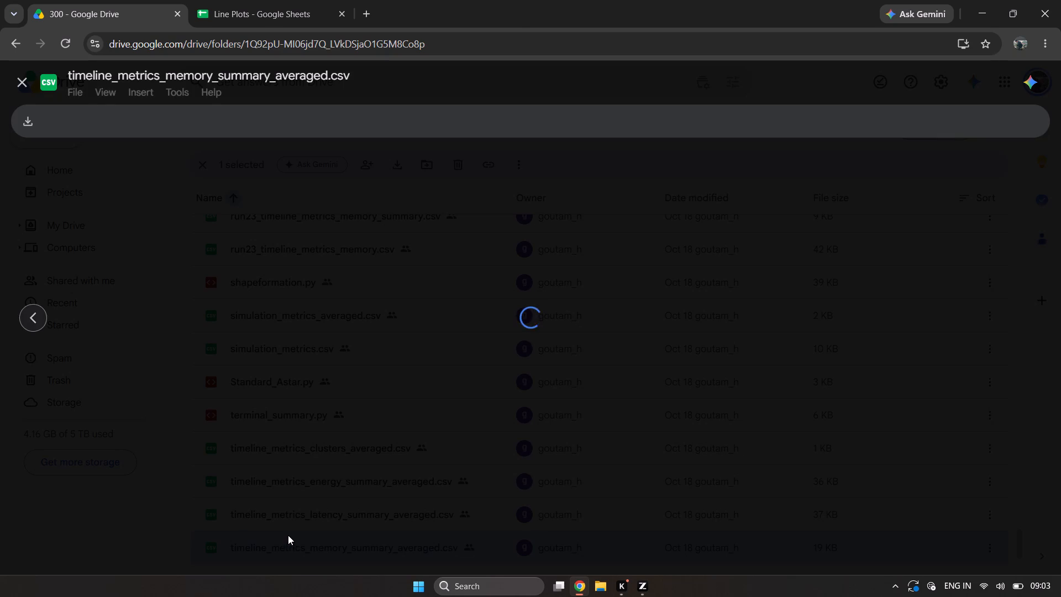
pyautogui.scroll(-3, 329, 341)
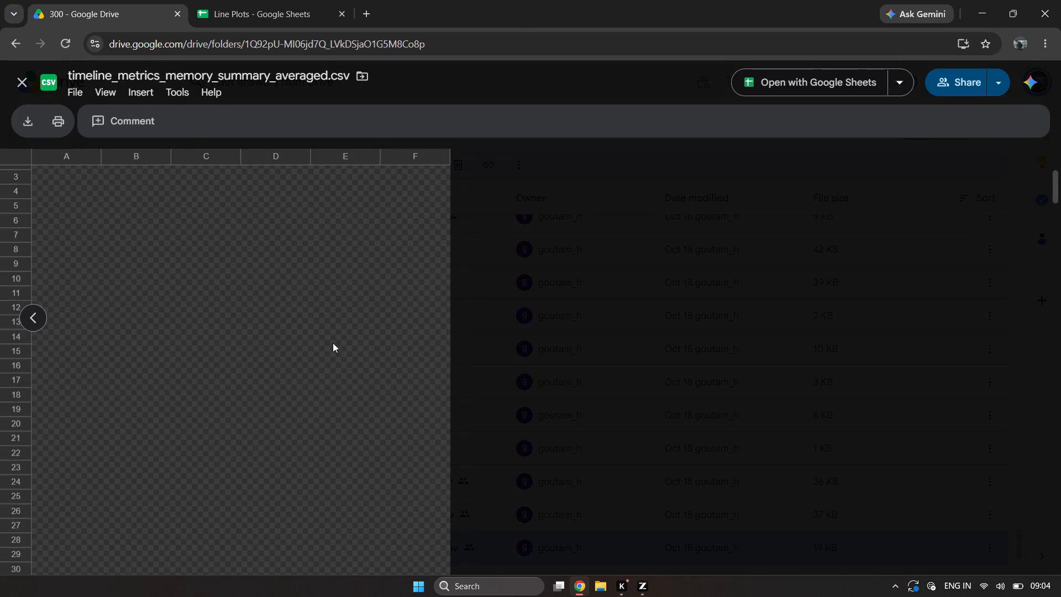
pyautogui.scroll(-15, 333, 343)
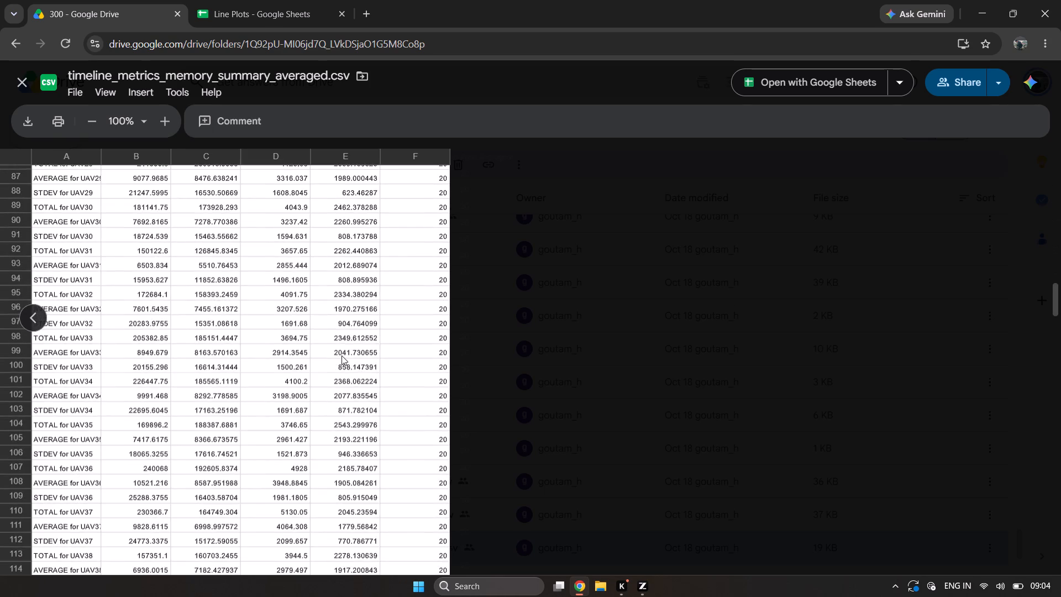
pyautogui.scroll(-13, 342, 356)
pyautogui.scroll(-8, 344, 355)
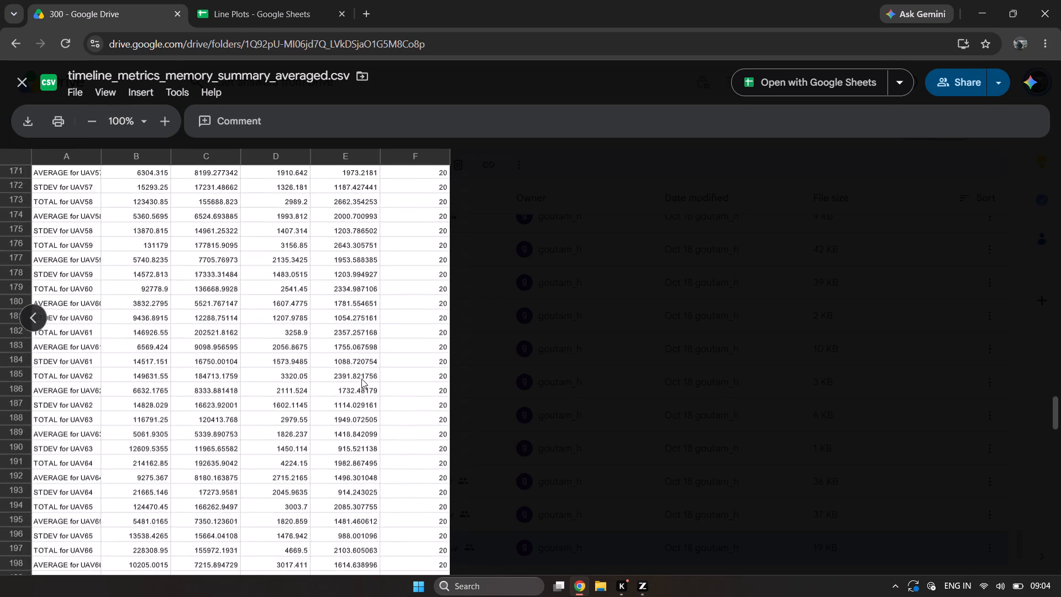
pyautogui.scroll(-19, 361, 379)
pyautogui.scroll(-5, 355, 395)
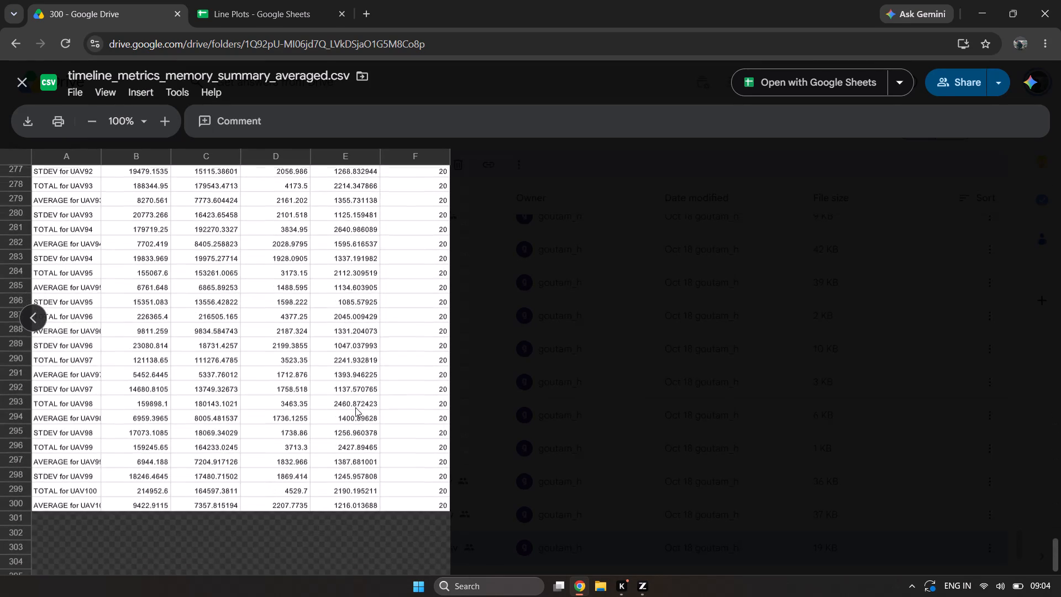
pyautogui.scroll(-12, 355, 407)
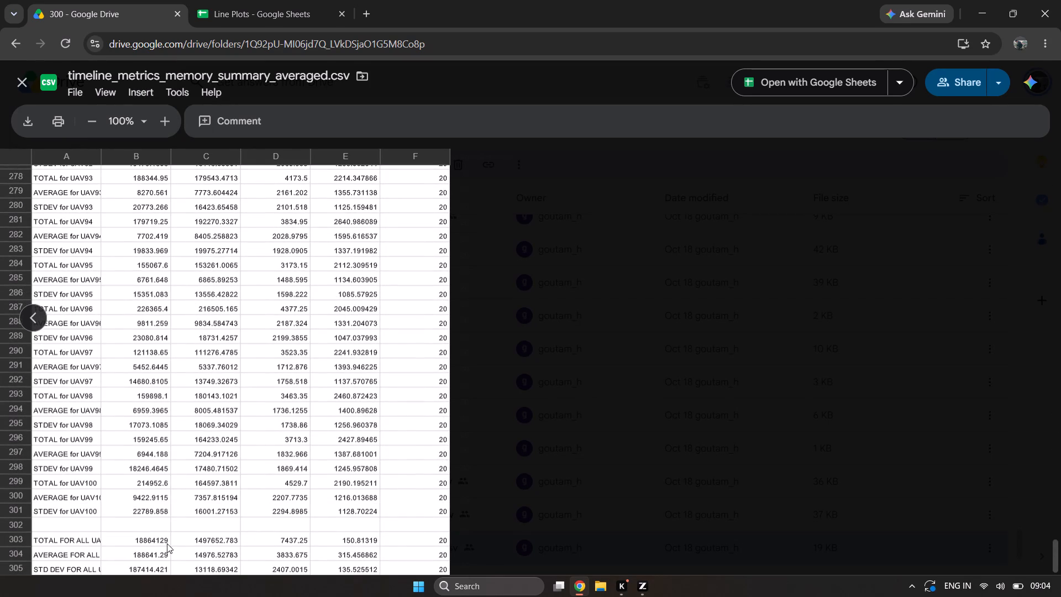
pyautogui.moveTo(162, 541); pyautogui.dragTo(201, 537)
pyautogui.hotkey('ctrl', 'c')
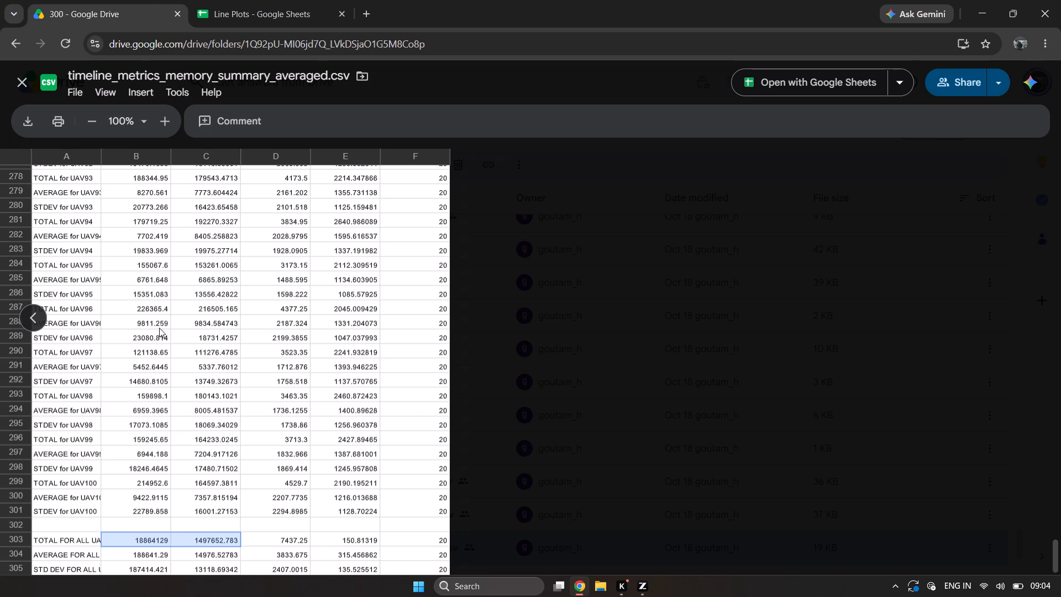
pyautogui.click(237, 0)
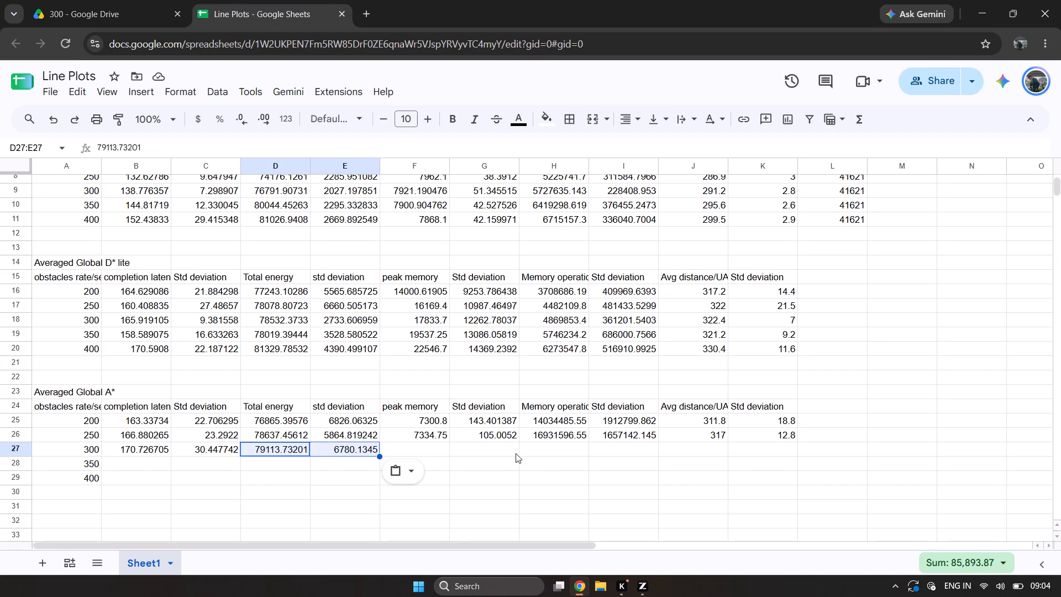
pyautogui.click(545, 449)
pyautogui.hotkey('ctrl', 'v')
# Copy the all-UAV peak memory and deviation (D303:E303) from the memory summary into F27:G27 of Line Plots, and close the preview.
pyautogui.click(119, 24)
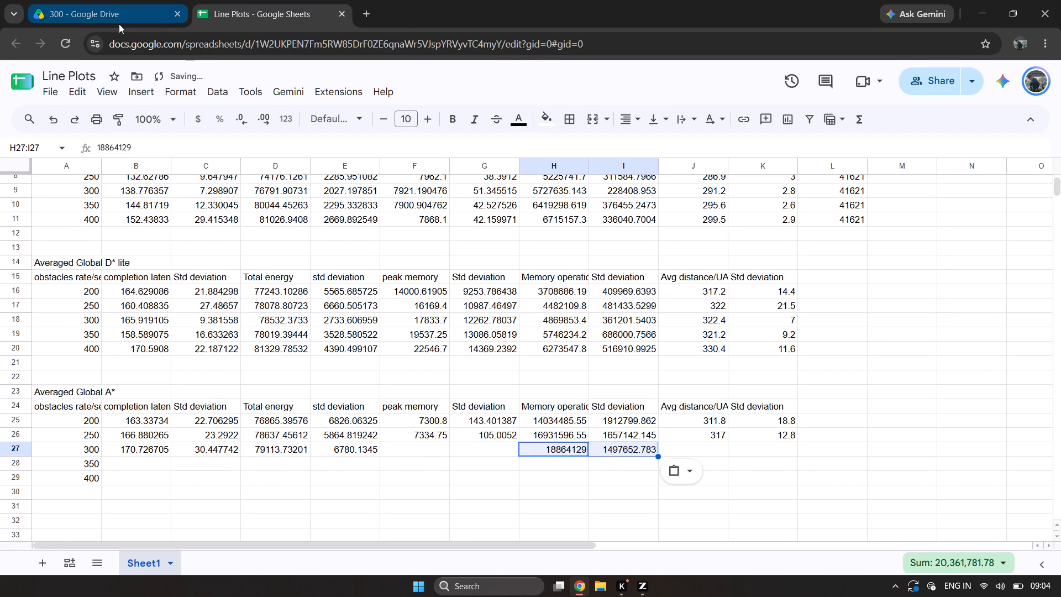
pyautogui.moveTo(297, 540); pyautogui.dragTo(372, 540)
pyautogui.hotkey('ctrl', 'c')
pyautogui.click(256, 23)
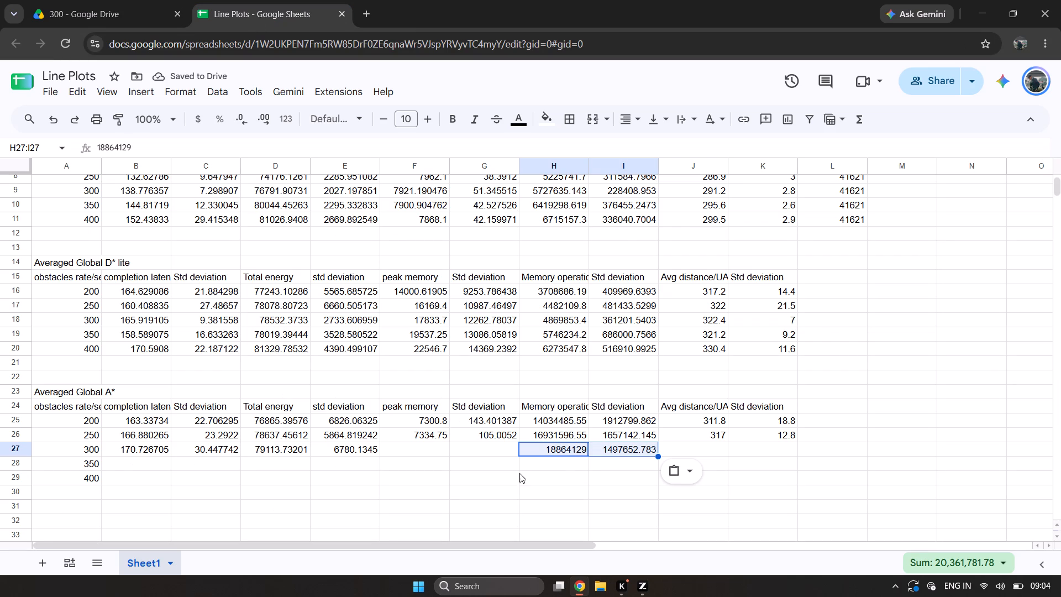
pyautogui.click(434, 448)
pyautogui.hotkey('ctrl', 'v')
pyautogui.click(48, 0)
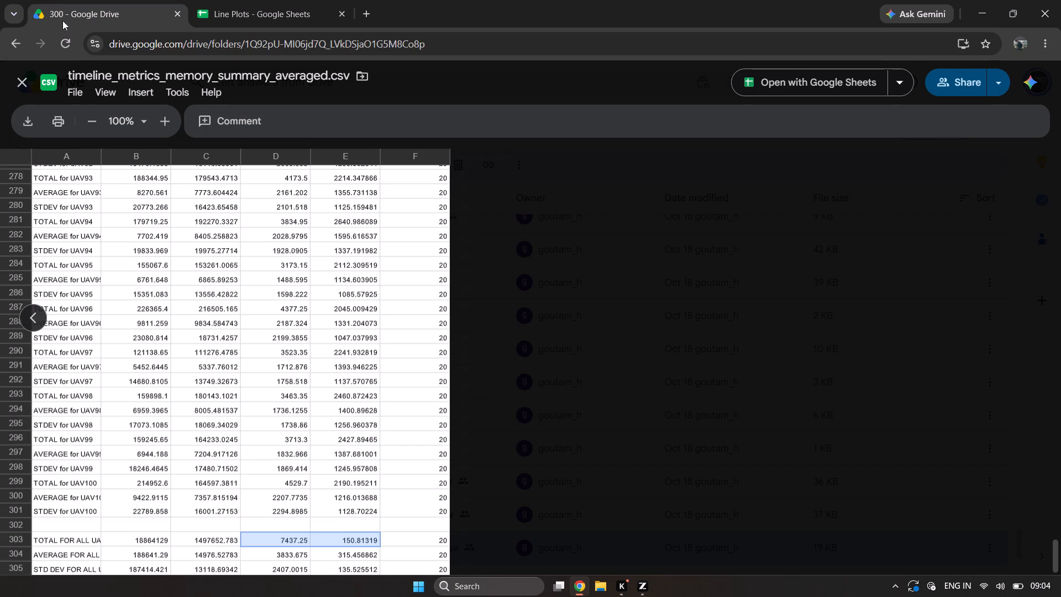
pyautogui.click(28, 72)
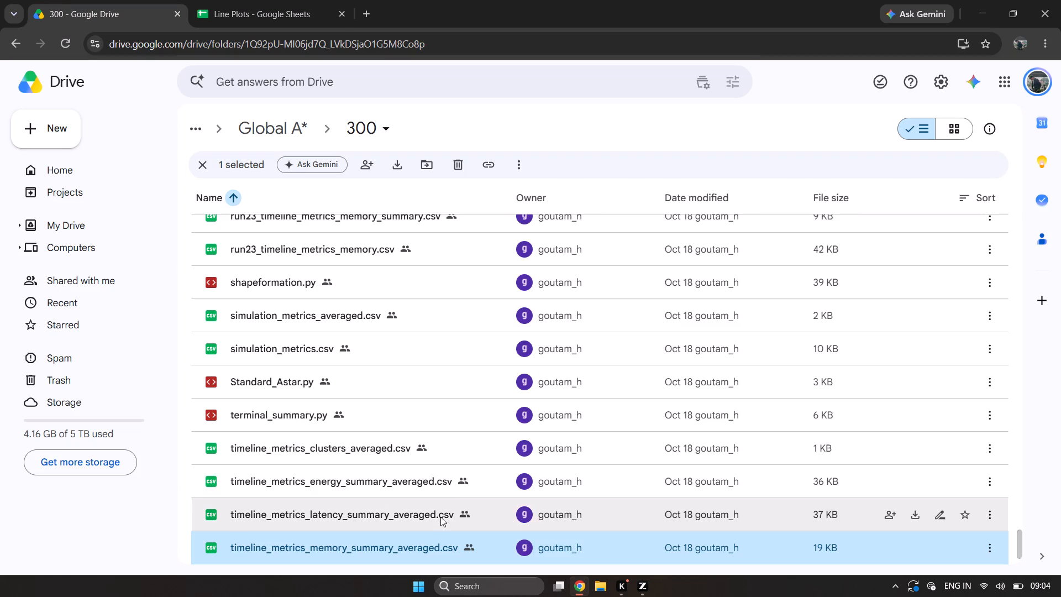
# Open simulation_metrics_averaged.csv from the Global A* 300 folder.
pyautogui.scroll(-4, 327, 456)
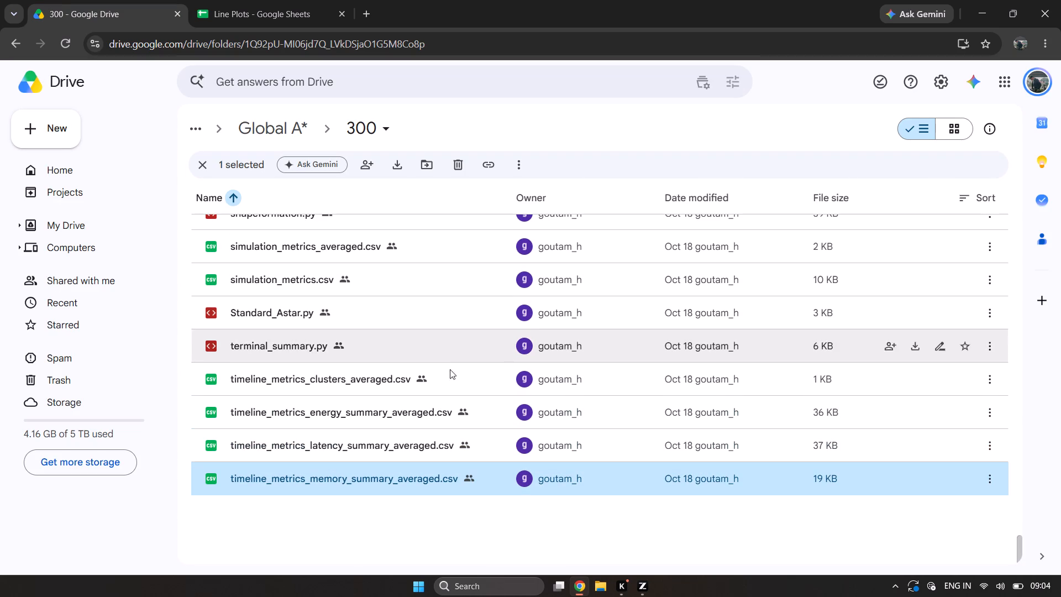
pyautogui.doubleClick(329, 240)
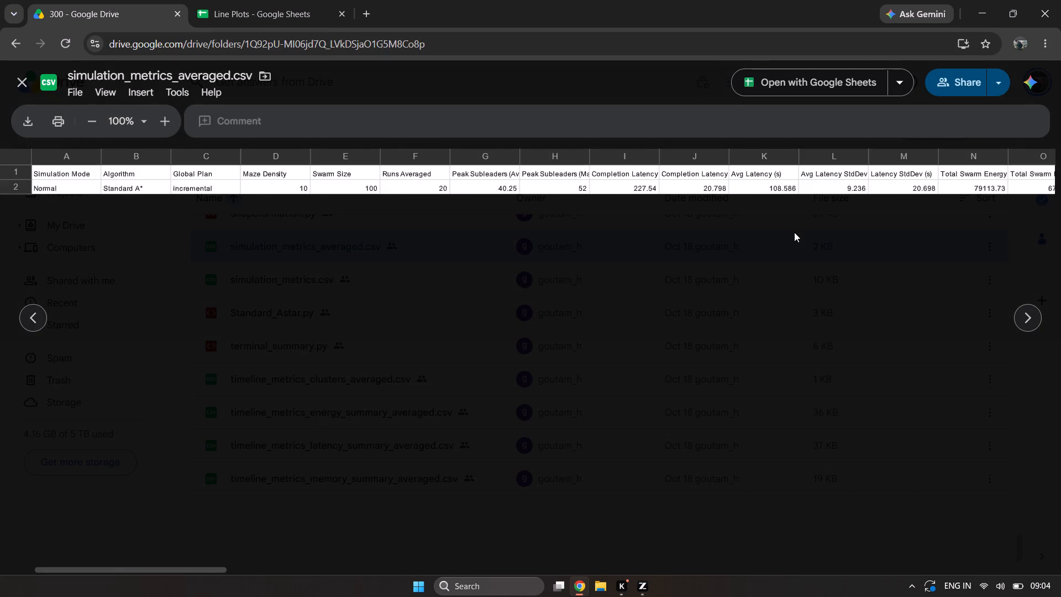
# Copy the average distance per UAV and its deviation (AX2:AY2) into J27:K27 of Line Plots, and close the CSV preview.
pyautogui.hscroll(-11, 794, 232)
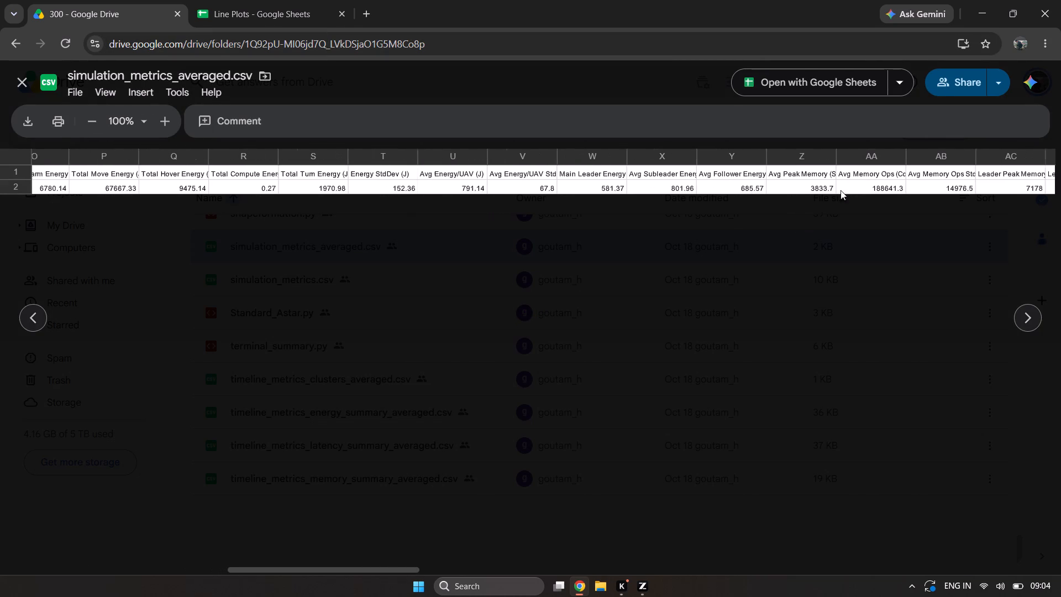
pyautogui.hscroll(-8, 952, 170)
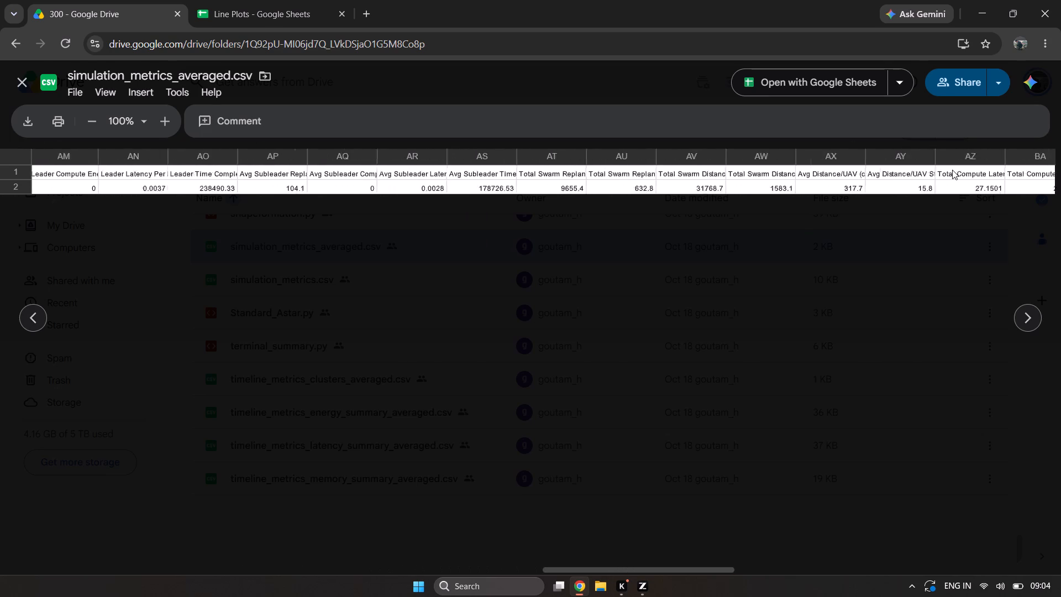
pyautogui.hscroll(-3, 952, 170)
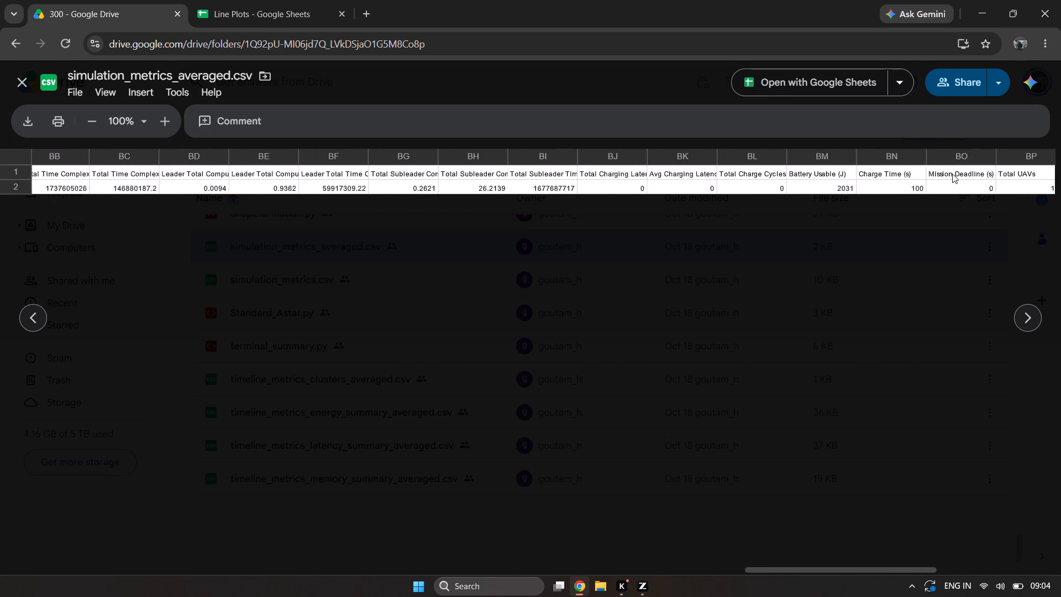
pyautogui.hscroll(-1, 952, 174)
pyautogui.hscroll(7, 952, 174)
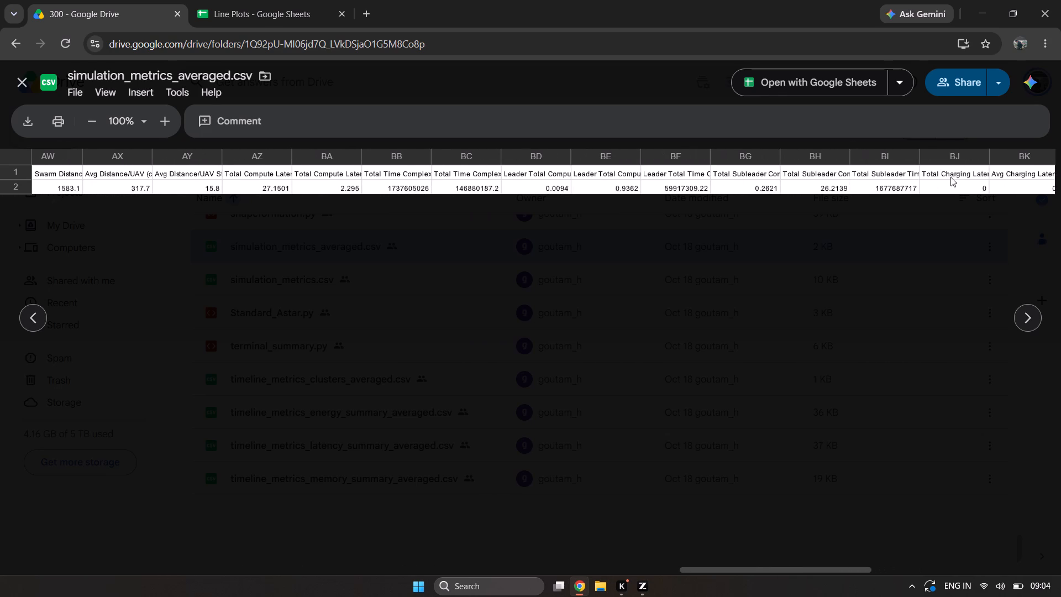
pyautogui.hscroll(4, 920, 197)
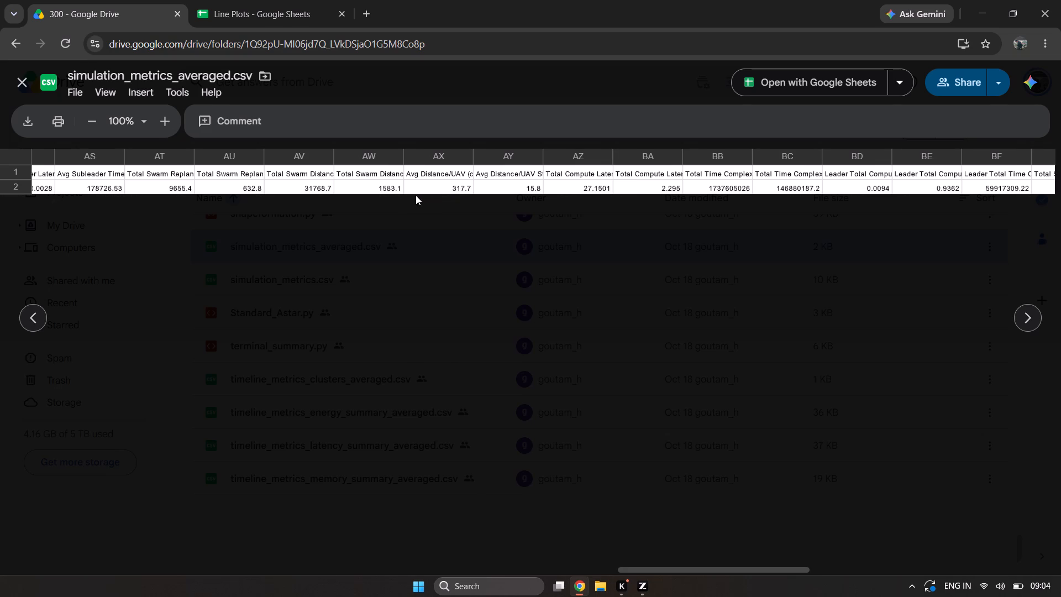
pyautogui.moveTo(448, 187); pyautogui.dragTo(498, 191)
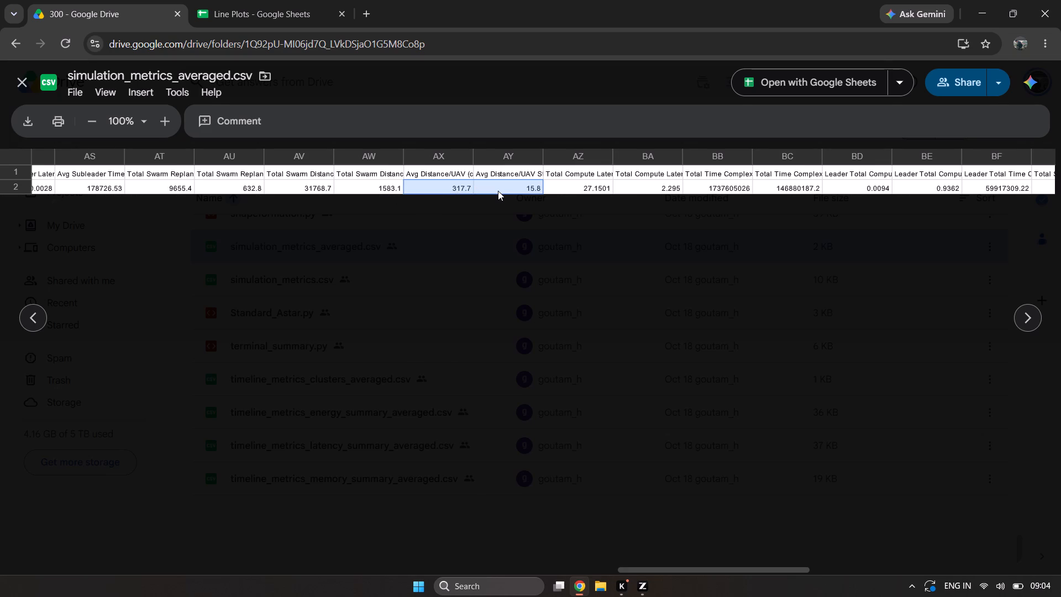
pyautogui.hotkey('ctrl', 'c')
pyautogui.click(250, 0)
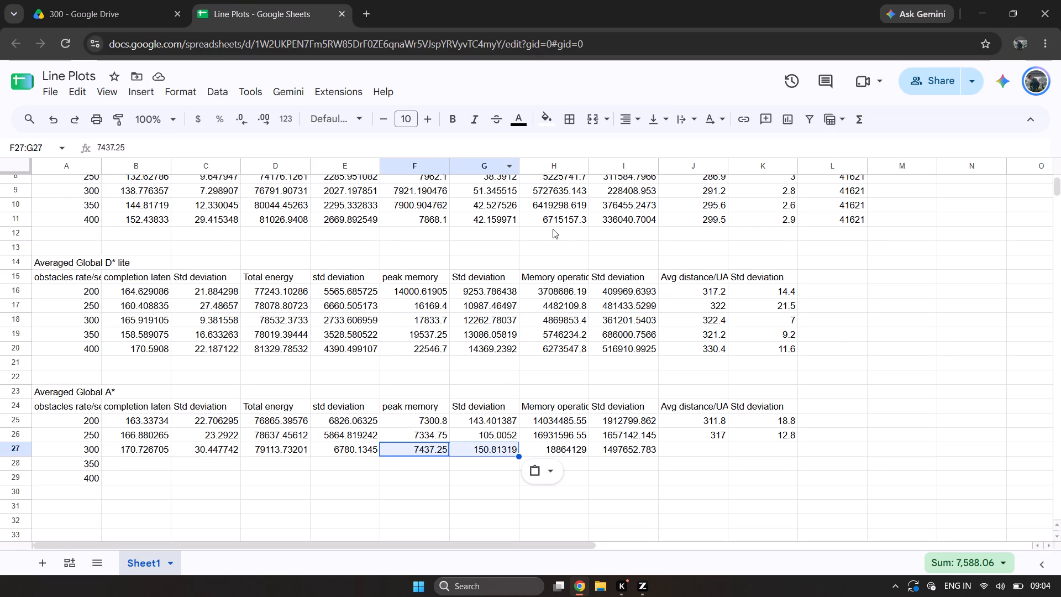
pyautogui.click(705, 445)
pyautogui.hotkey('ctrl', 'v')
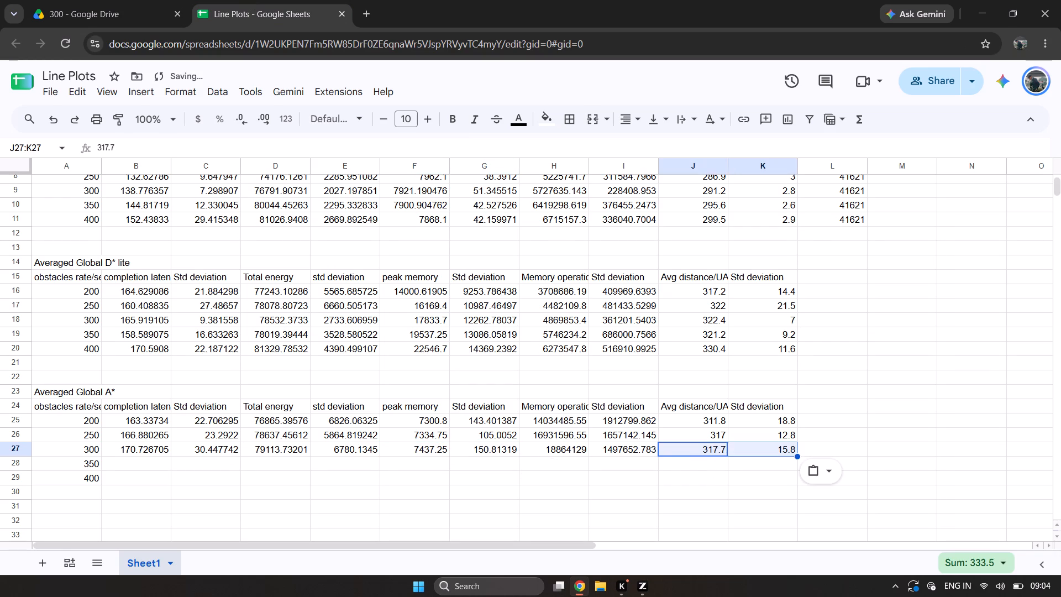
pyautogui.click(79, 0)
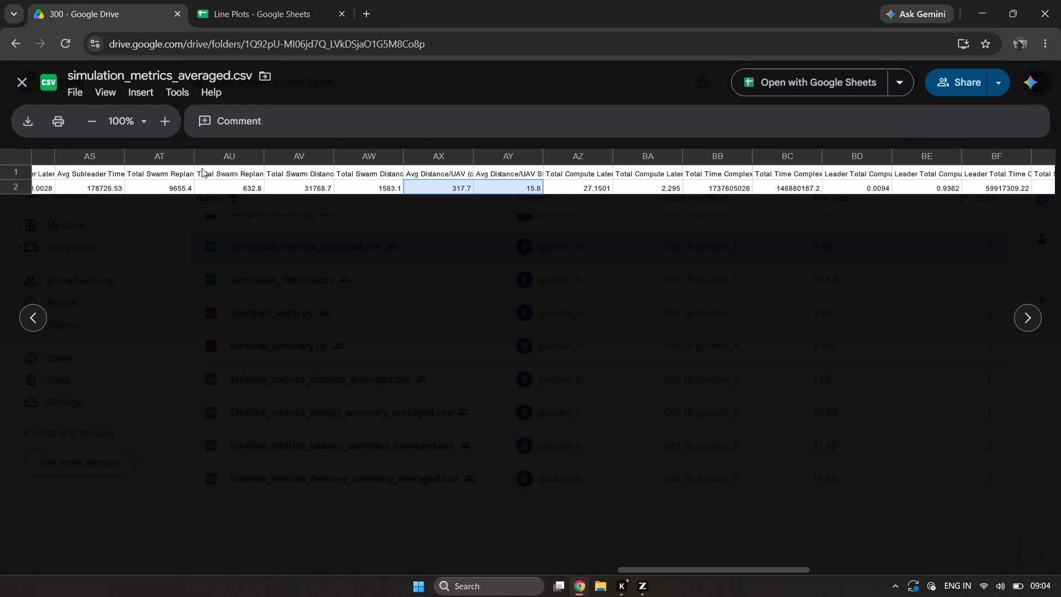
pyautogui.click(24, 74)
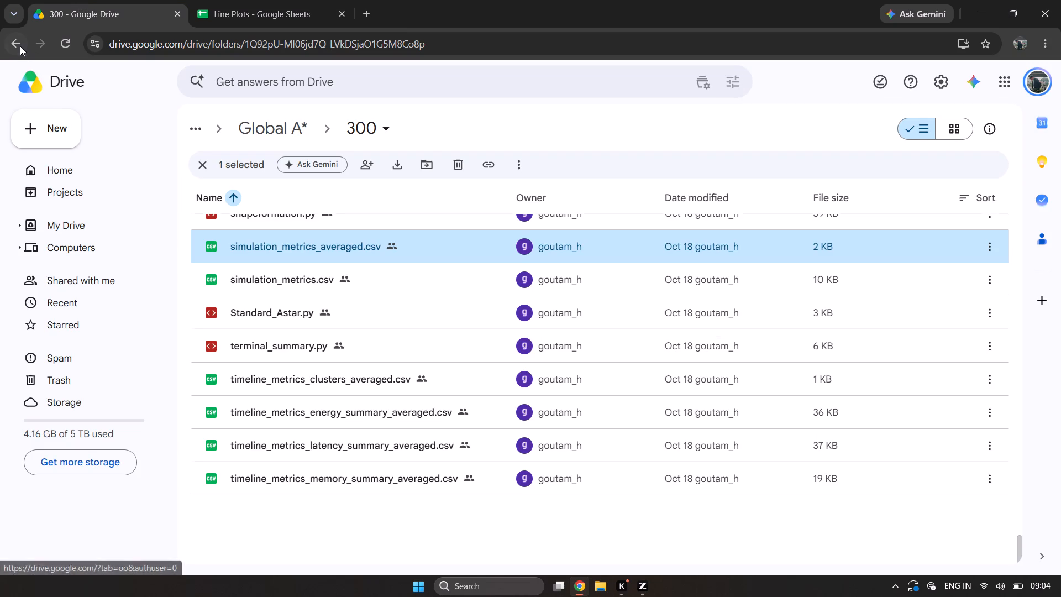
# Go back to the Global A* folder, enter its 350 folder and open timeline_metrics_latency_summary_averaged.csv.
pyautogui.click(20, 46)
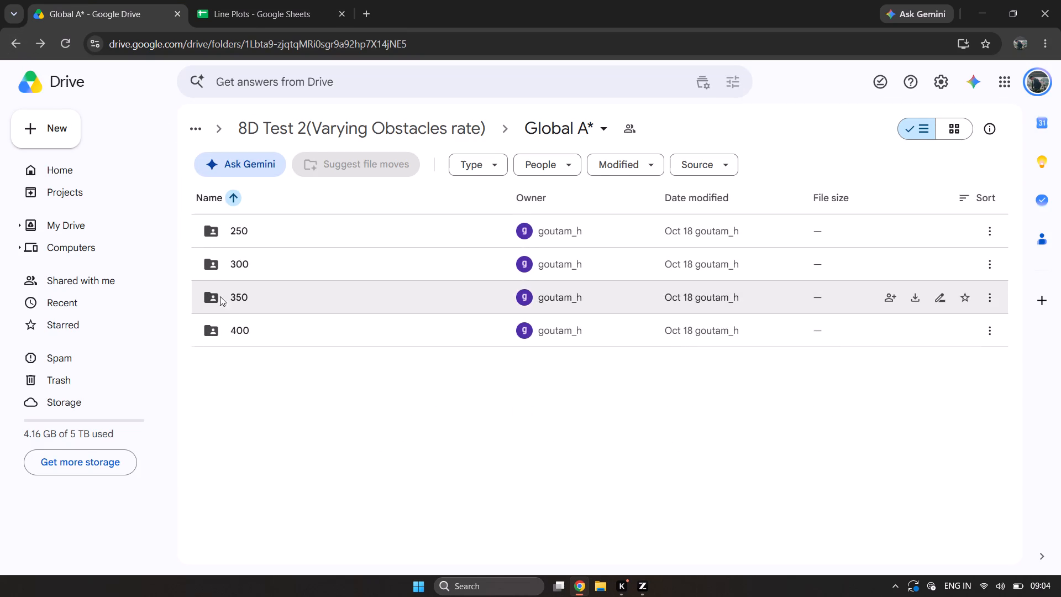
pyautogui.doubleClick(235, 306)
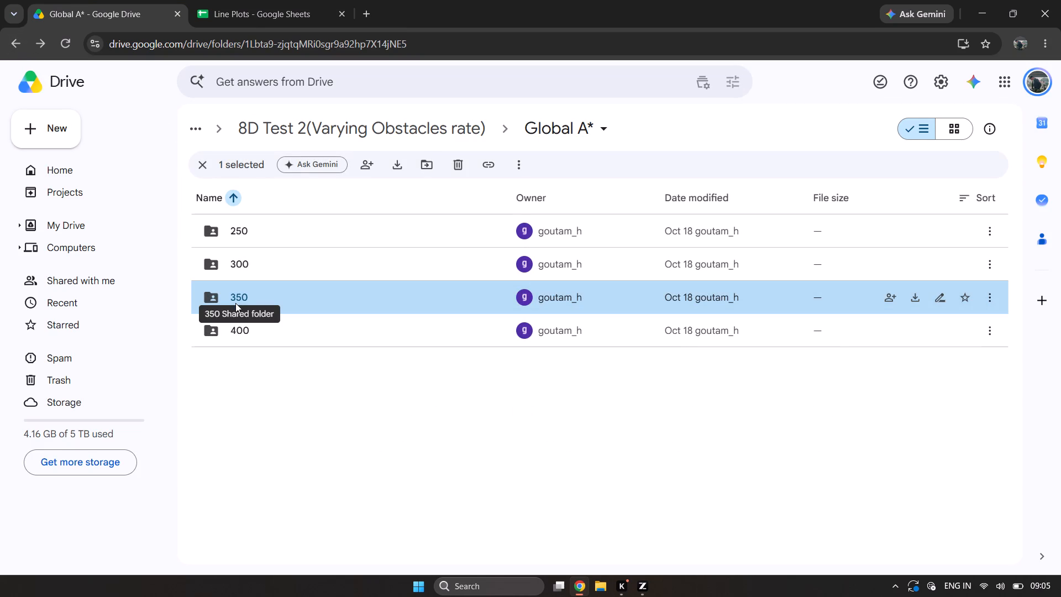
pyautogui.doubleClick(237, 303)
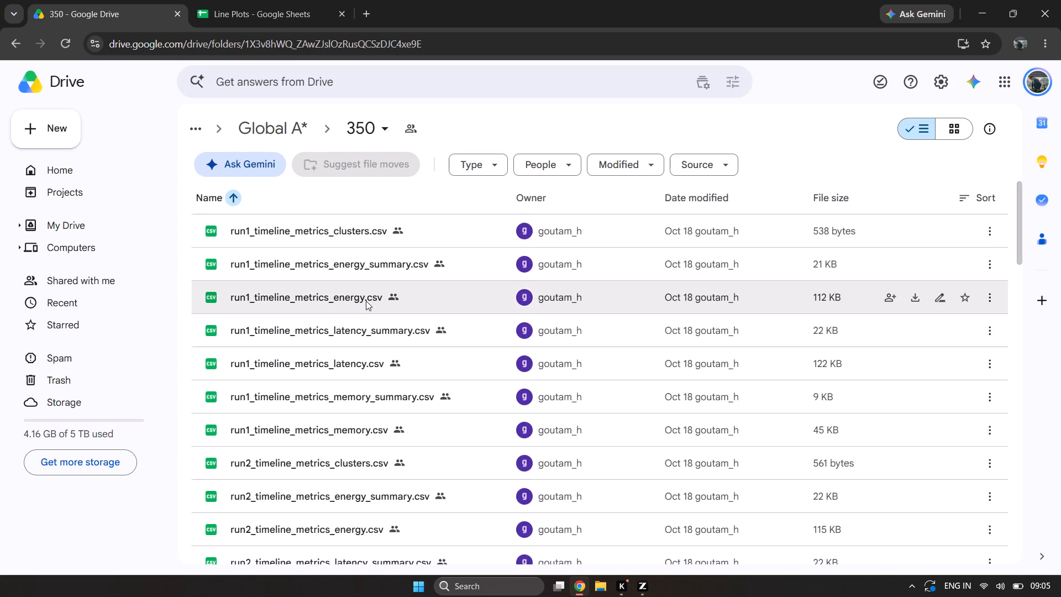
pyautogui.scroll(-6, 366, 300)
pyautogui.scroll(-20, 493, 357)
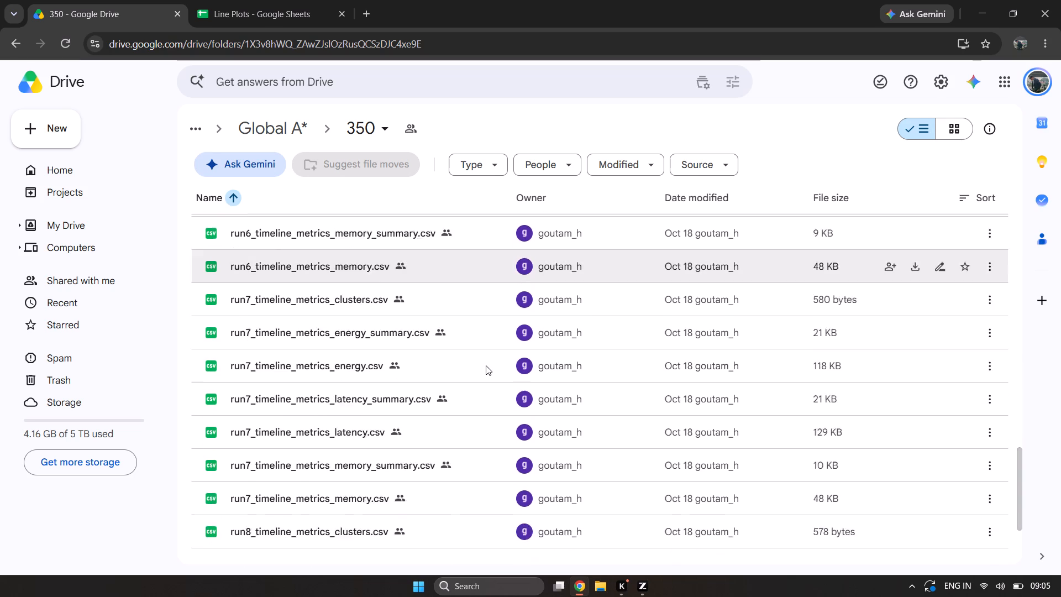
pyautogui.scroll(-13, 486, 365)
pyautogui.scroll(-2, 450, 407)
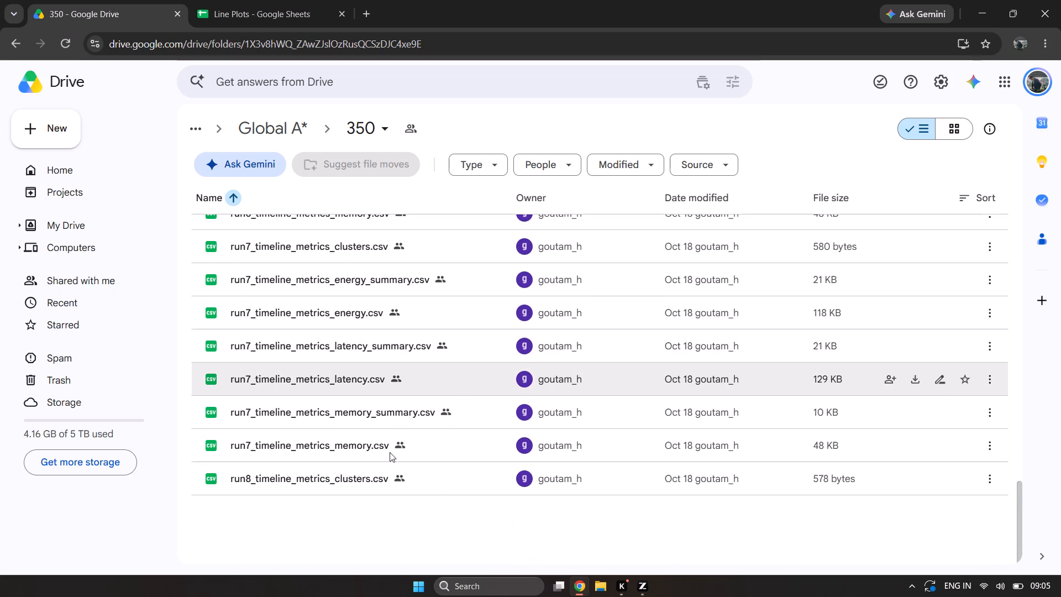
pyautogui.scroll(-5, 390, 452)
pyautogui.scroll(-20, 336, 477)
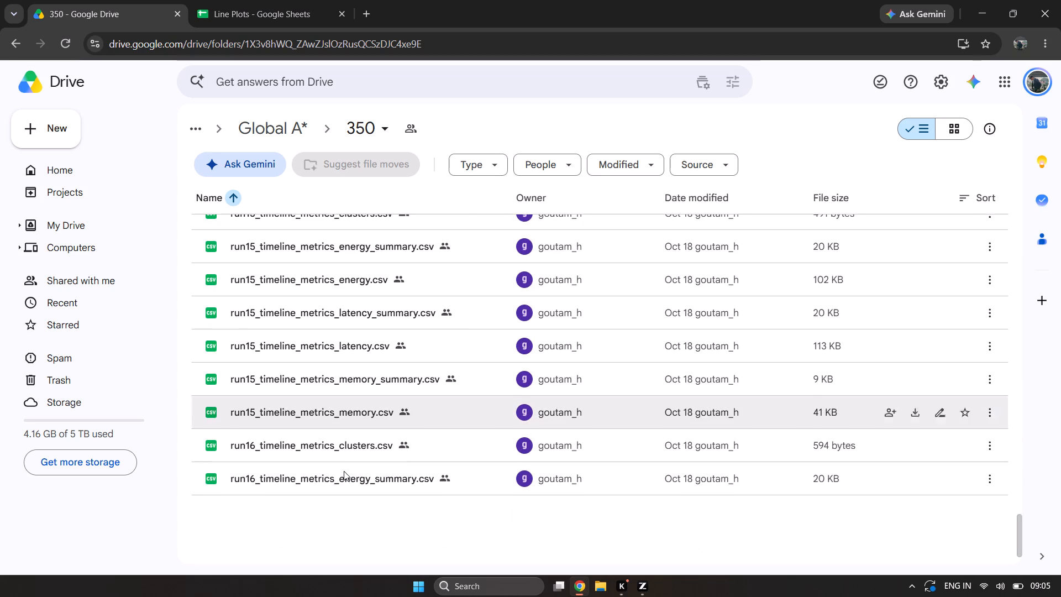
pyautogui.scroll(-8, 345, 470)
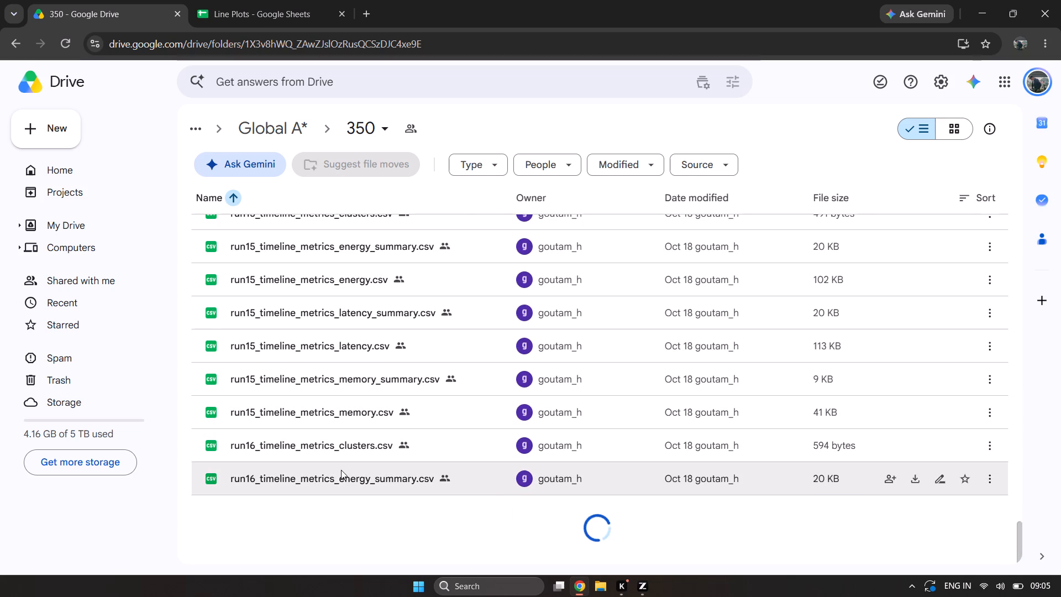
pyautogui.scroll(-8, 337, 469)
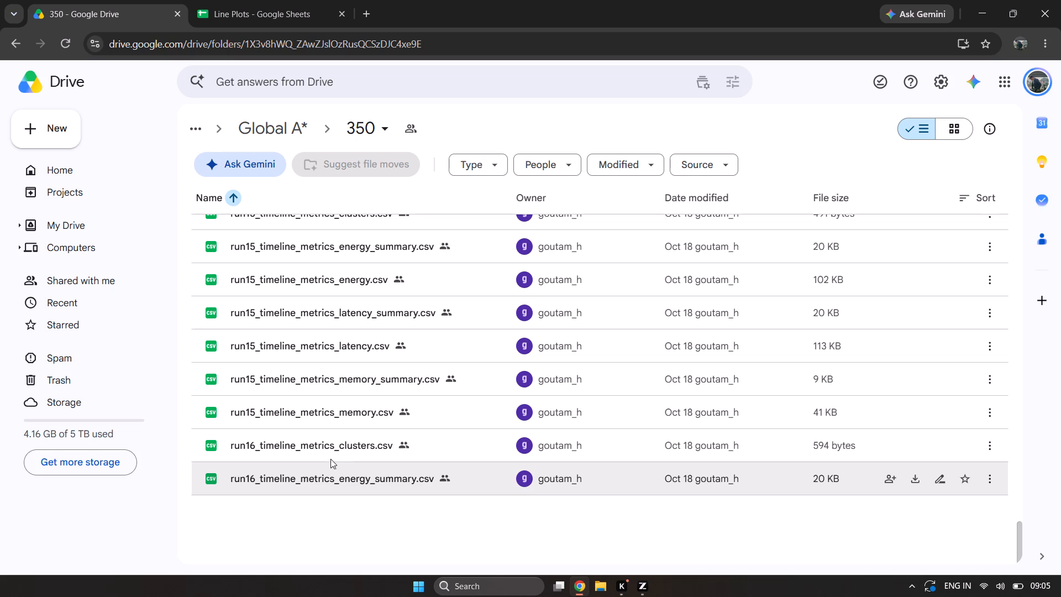
pyautogui.scroll(-20, 330, 459)
pyautogui.scroll(-6, 330, 467)
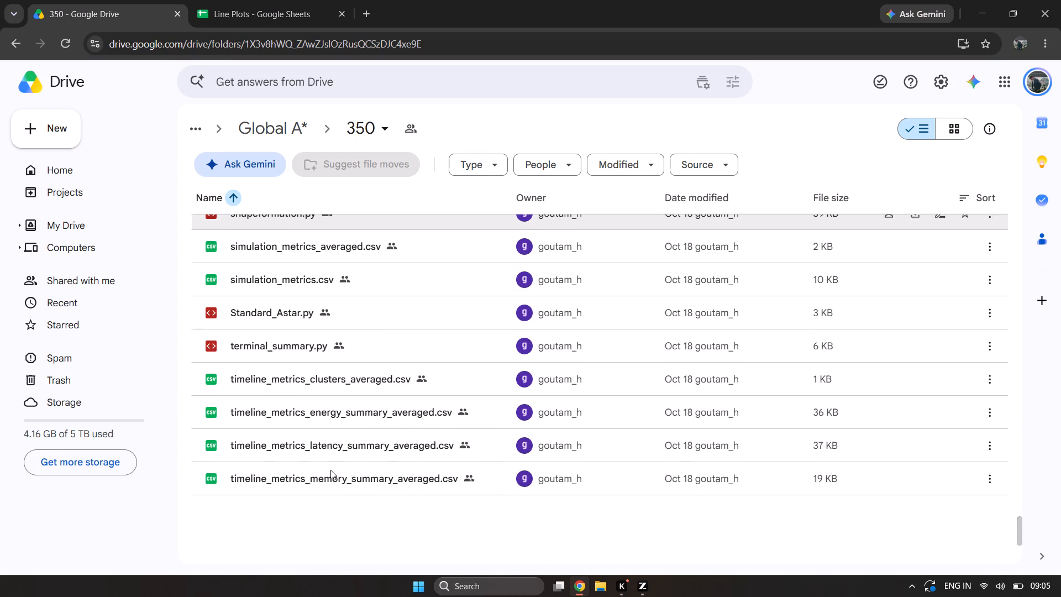
pyautogui.scroll(-14, 330, 470)
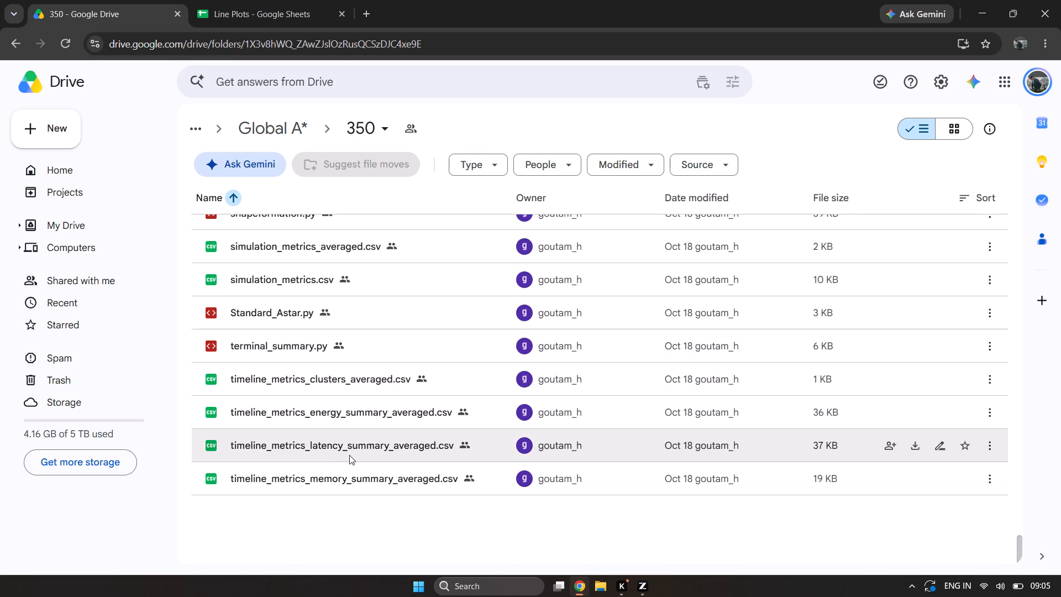
pyautogui.doubleClick(270, 453)
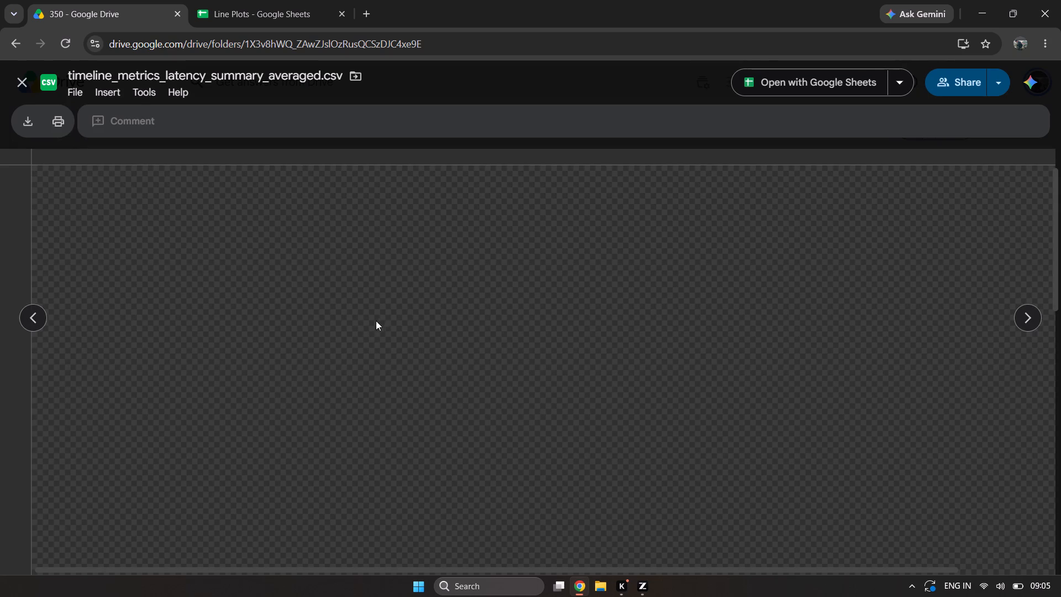
# Copy the max individual latency and deviation (B306:C306) into B28:C28 of Line Plots, and close the latency summary preview.
pyautogui.scroll(-3, 435, 308)
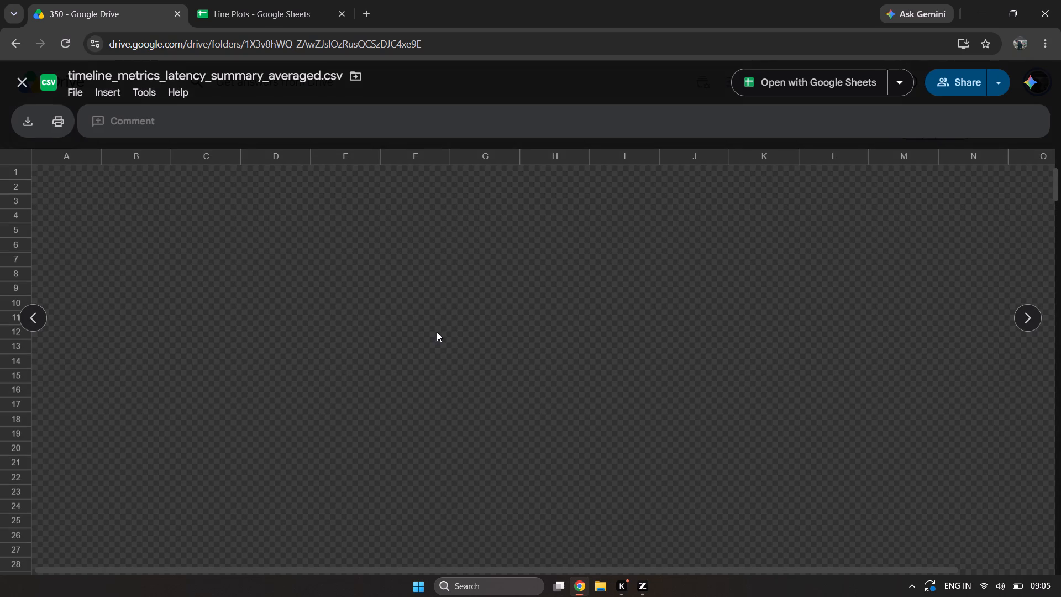
pyautogui.scroll(-8, 480, 347)
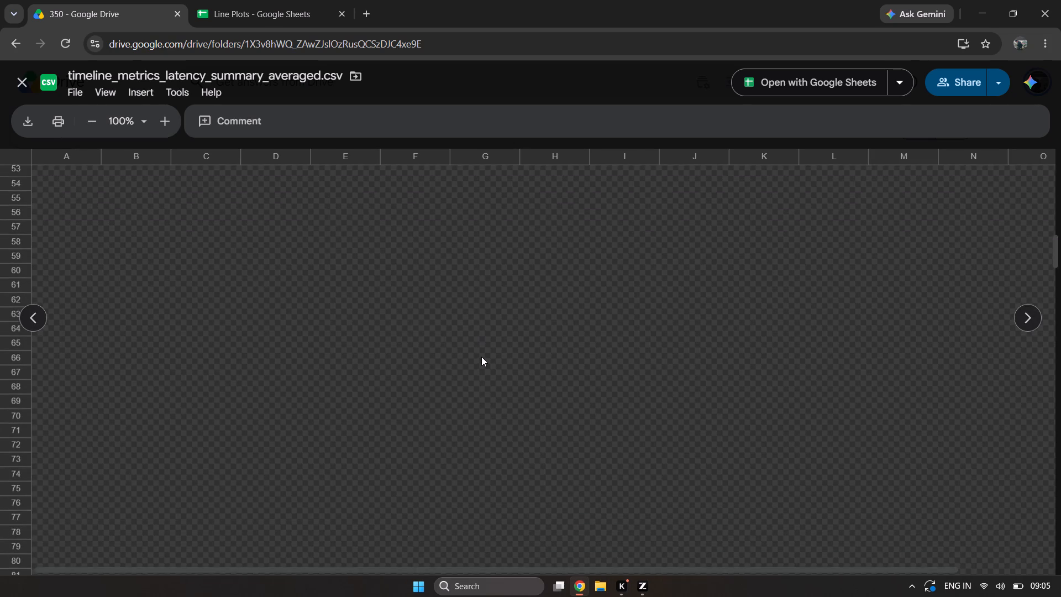
pyautogui.scroll(-15, 481, 368)
pyautogui.scroll(-14, 484, 380)
pyautogui.scroll(-15, 485, 378)
pyautogui.scroll(-16, 487, 379)
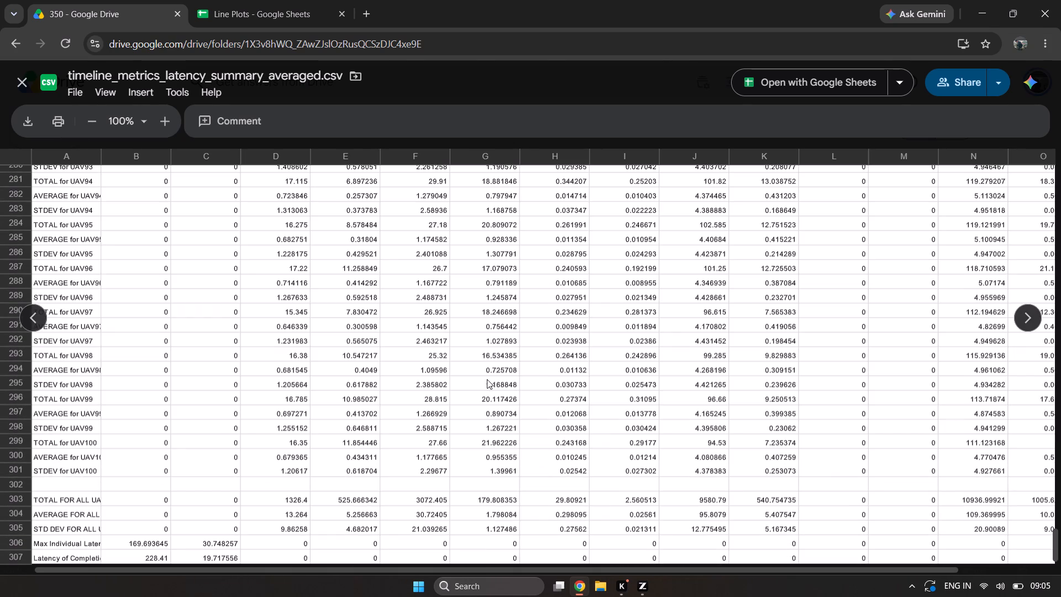
pyautogui.scroll(-6, 490, 375)
pyautogui.moveTo(162, 547); pyautogui.dragTo(222, 546)
pyautogui.hotkey('ctrl', 'c')
pyautogui.click(302, 3)
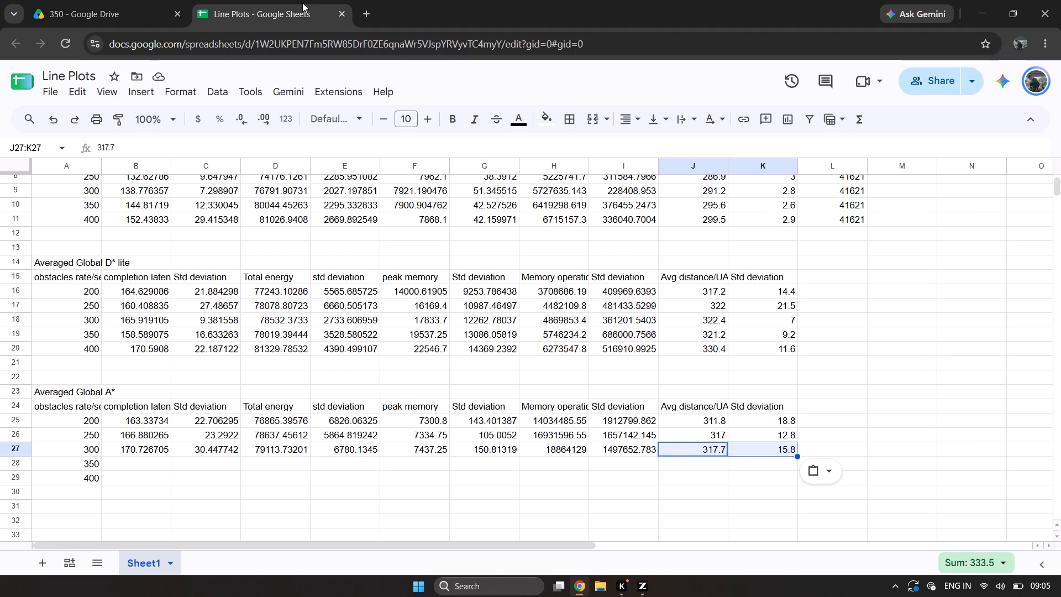
pyautogui.click(159, 469)
pyautogui.hotkey('ctrl', 'v')
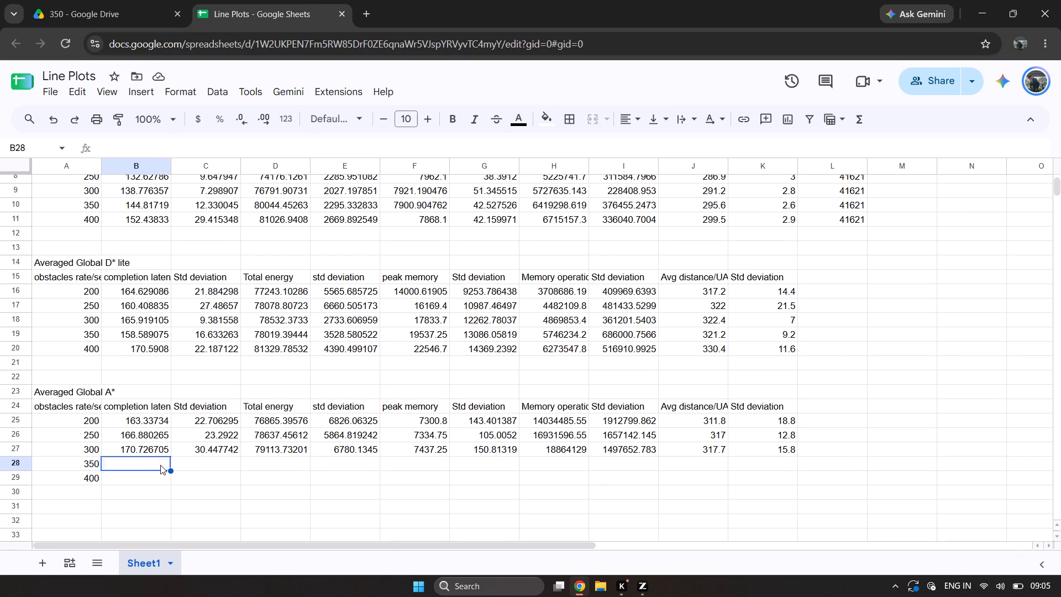
pyautogui.click(138, 0)
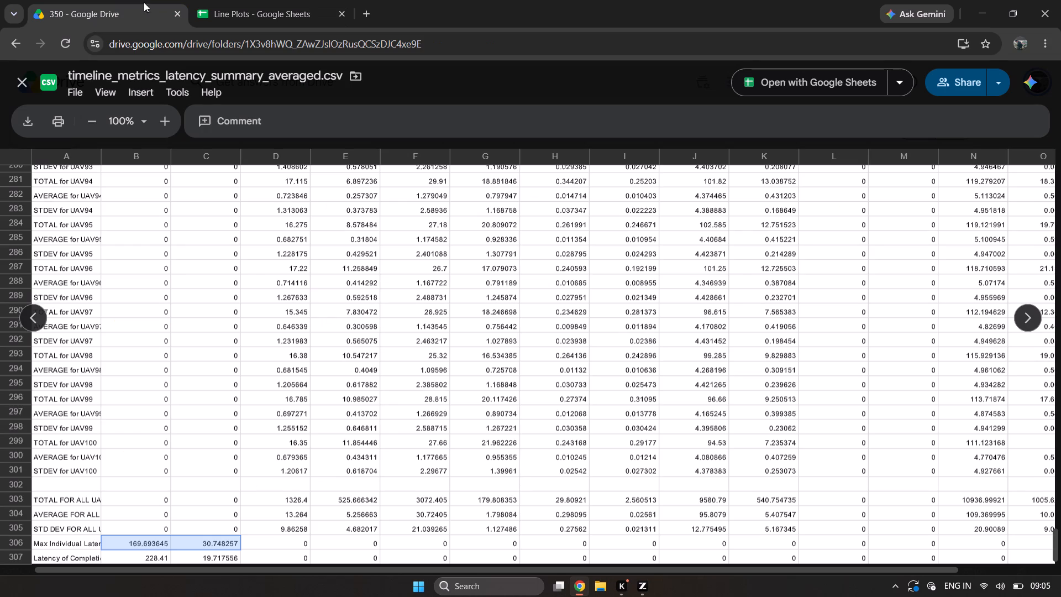
pyautogui.click(28, 88)
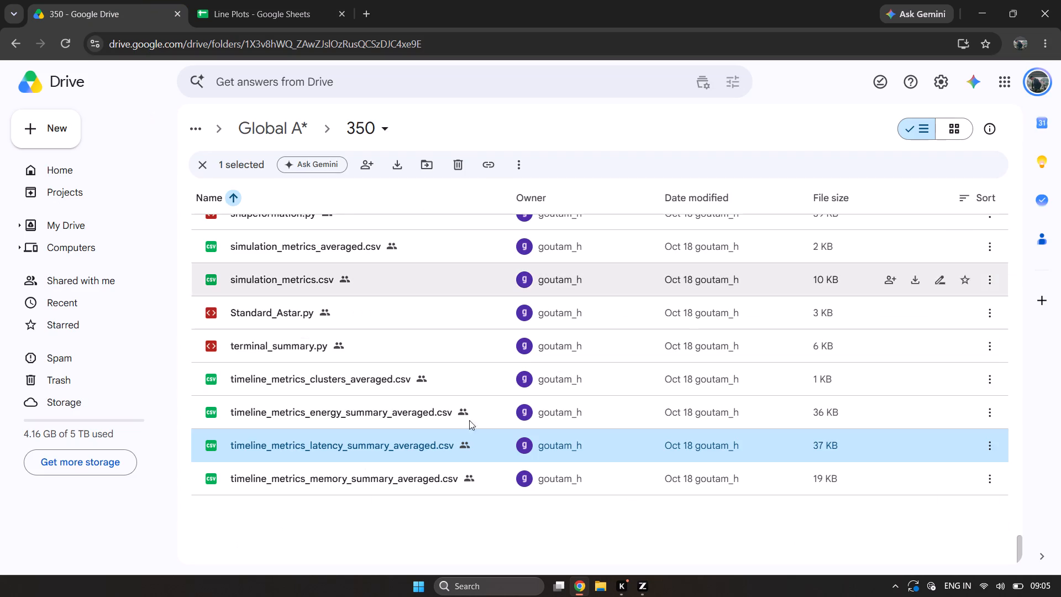
# Copy the all-UAV total energy and deviation (L303:M303) from timeline_metrics_energy_summary_averaged.csv into D28:E28 of Line Plots, and close the CSV preview.
pyautogui.tripleClick(353, 415)
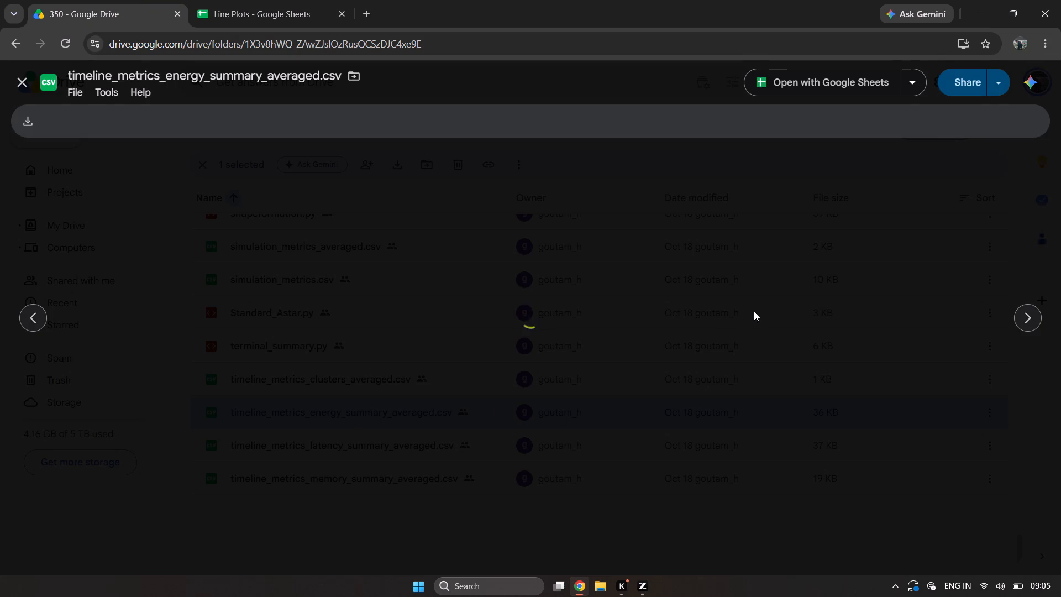
pyautogui.scroll(-1, 529, 337)
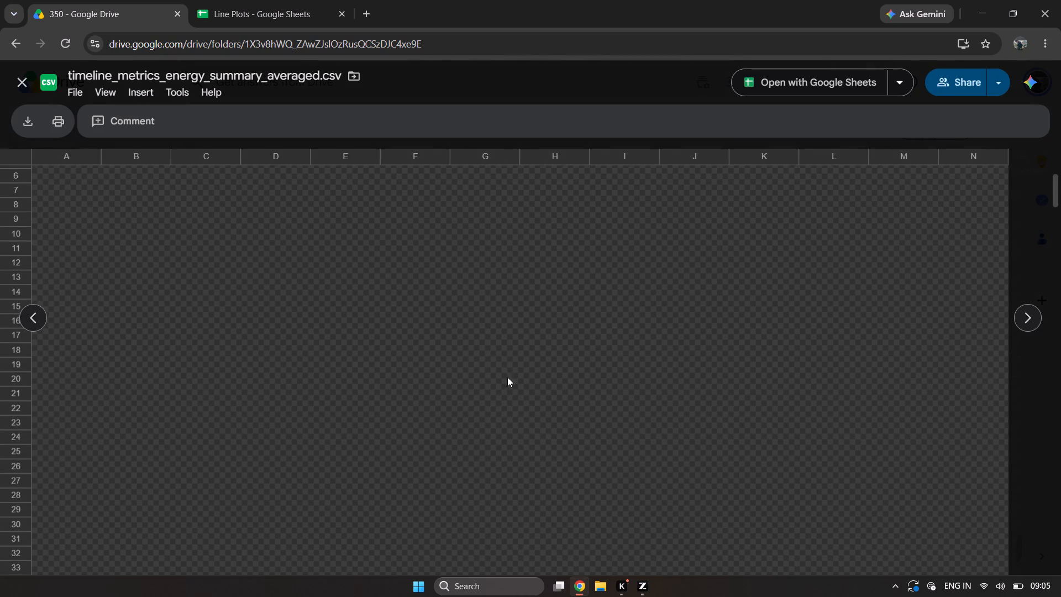
pyautogui.scroll(-7, 328, 449)
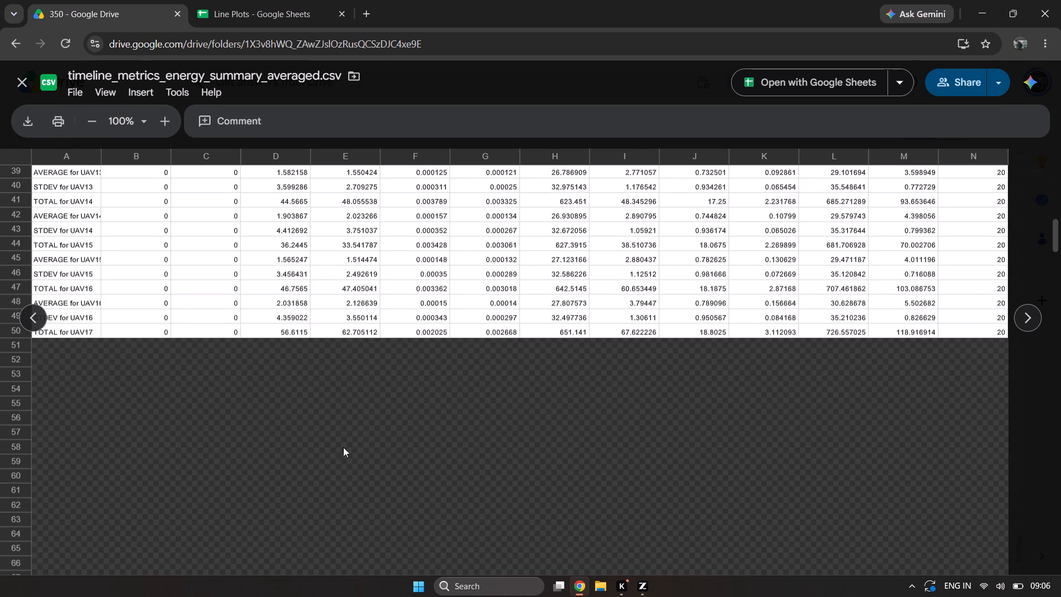
pyautogui.scroll(-8, 348, 443)
pyautogui.scroll(-14, 547, 351)
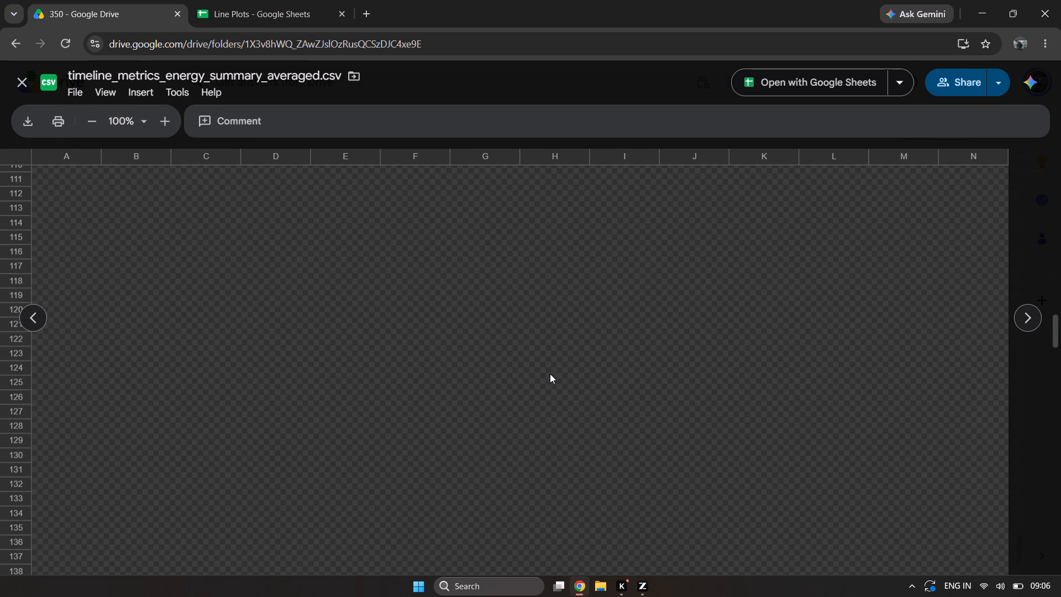
pyautogui.scroll(-20, 550, 374)
pyautogui.scroll(-11, 550, 374)
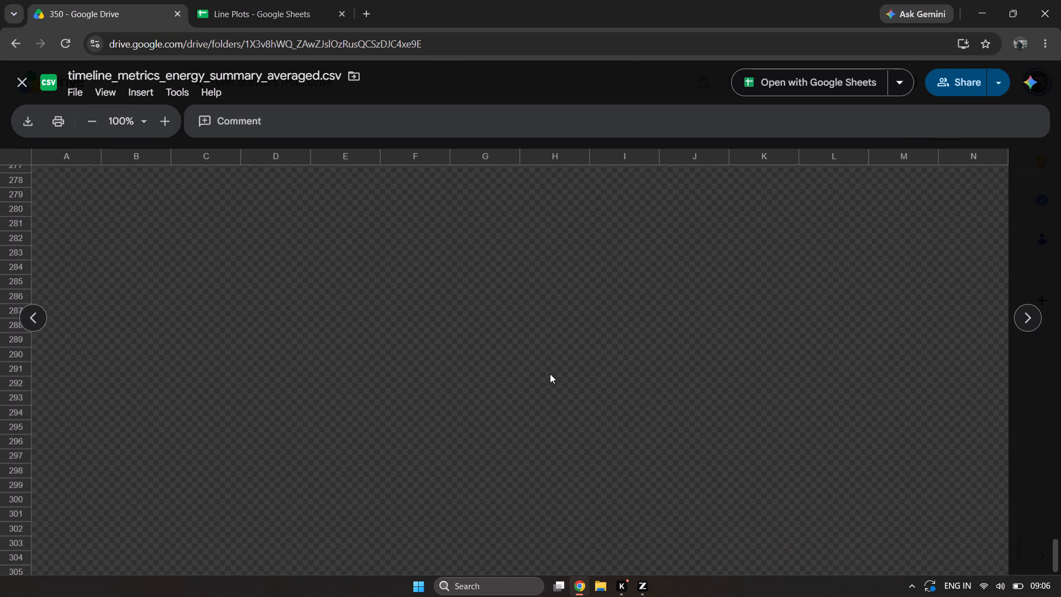
pyautogui.scroll(-2, 550, 374)
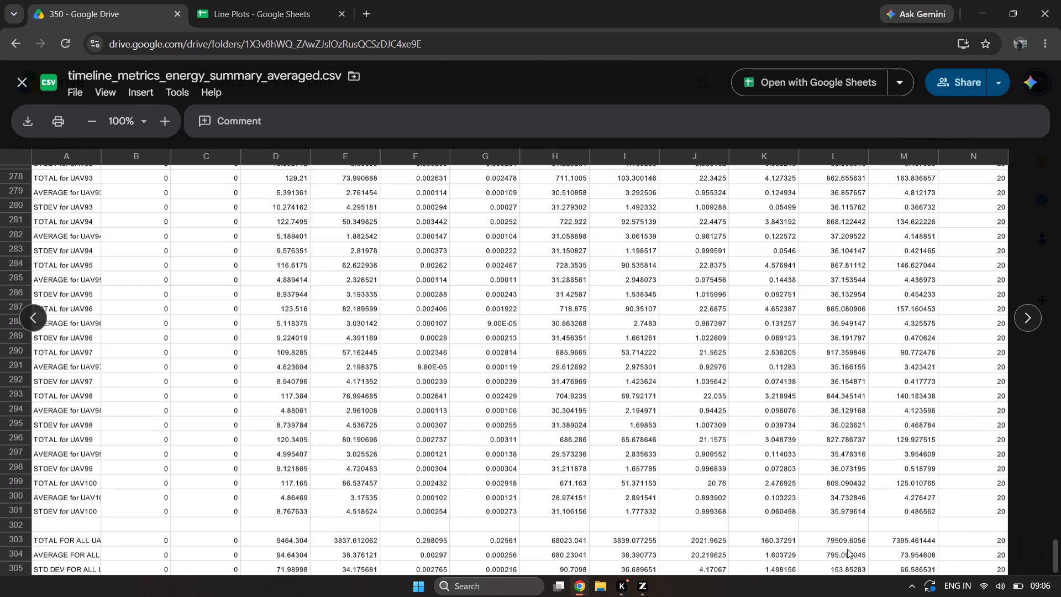
pyautogui.moveTo(847, 544); pyautogui.dragTo(873, 537)
pyautogui.hotkey('ctrl', 'c')
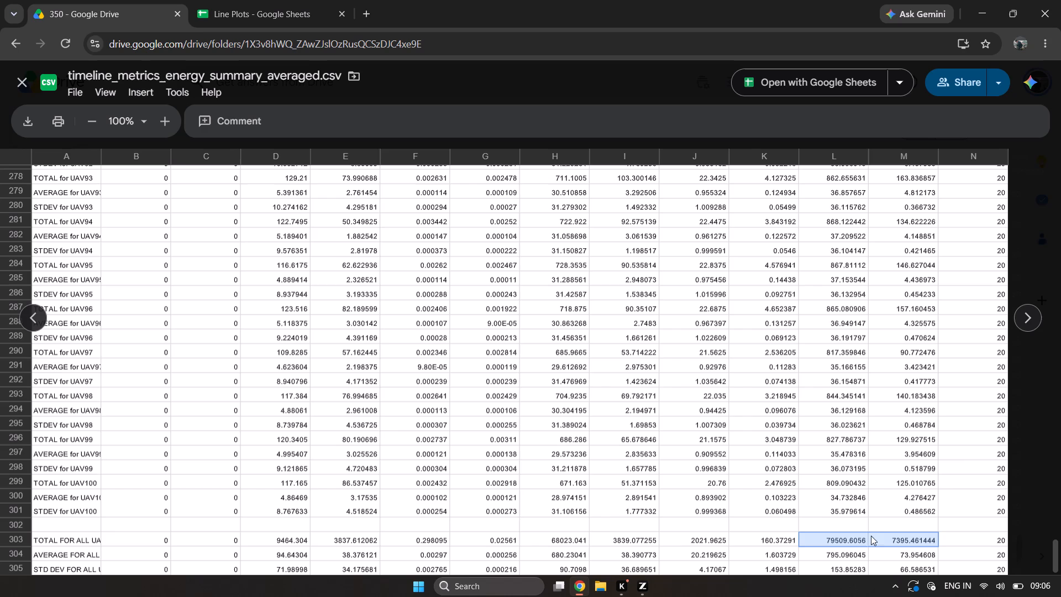
pyautogui.click(203, 0)
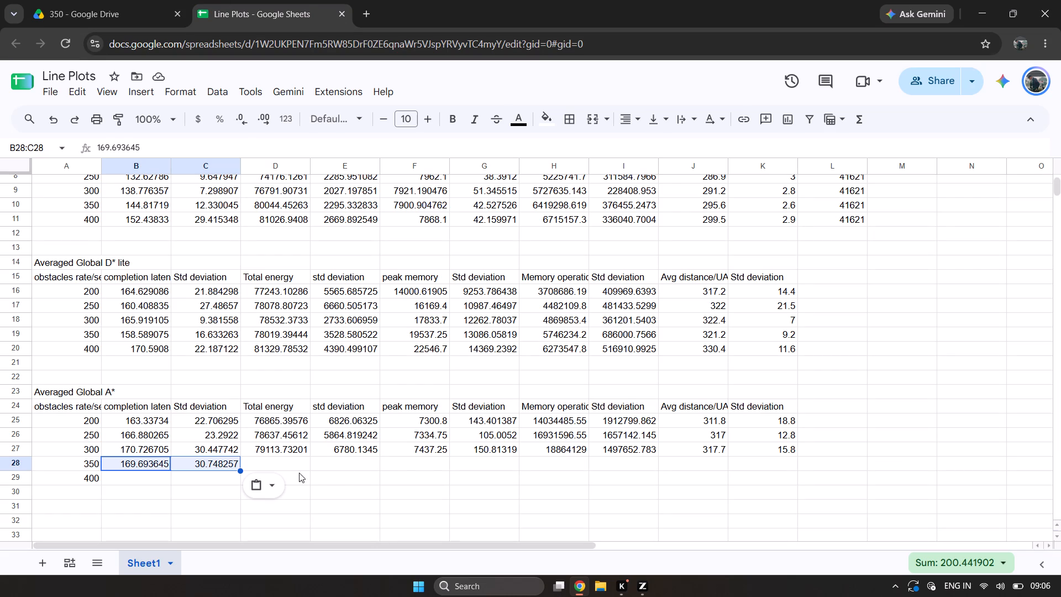
pyautogui.click(297, 465)
pyautogui.hotkey('ctrl', 'v')
pyautogui.click(67, 0)
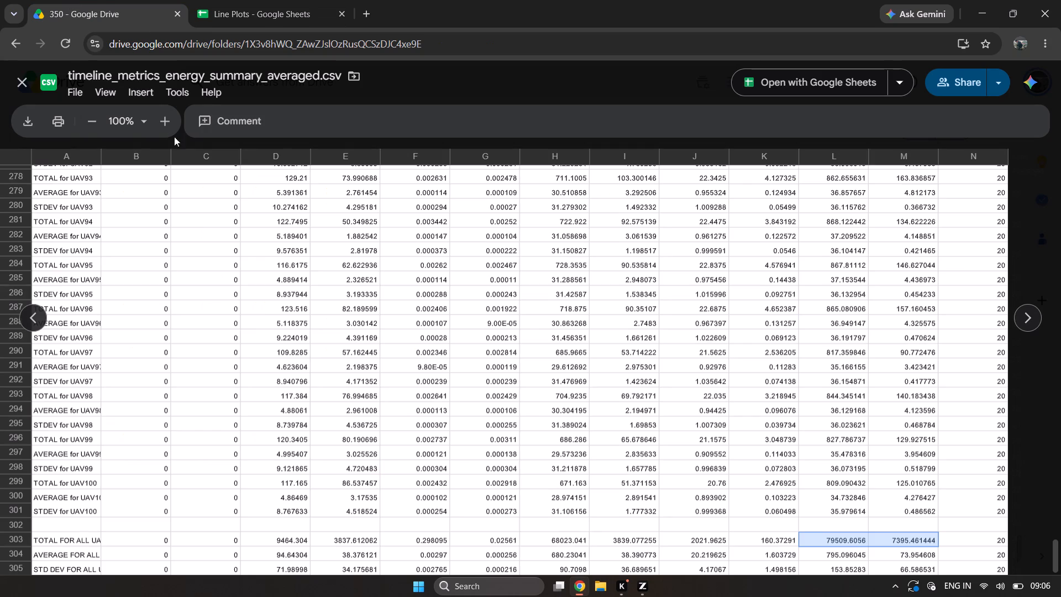
pyautogui.click(19, 98)
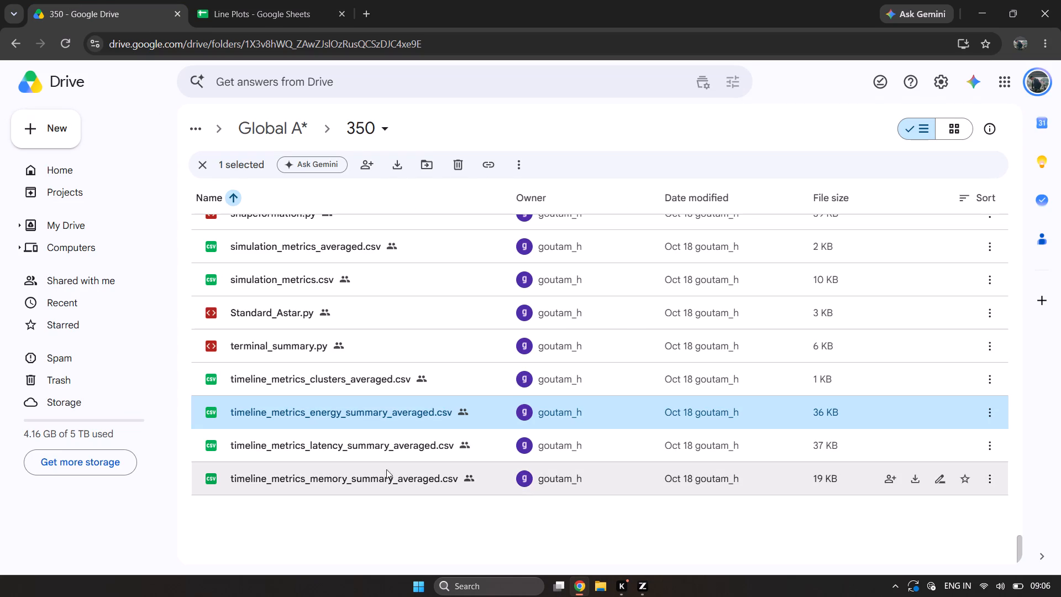
# Open timeline_metrics_memory_summary_averaged.csv and copy the all-UAV total memory operations and deviation (B303:C303) into H28:I28 of Line Plots.
pyautogui.doubleClick(381, 468)
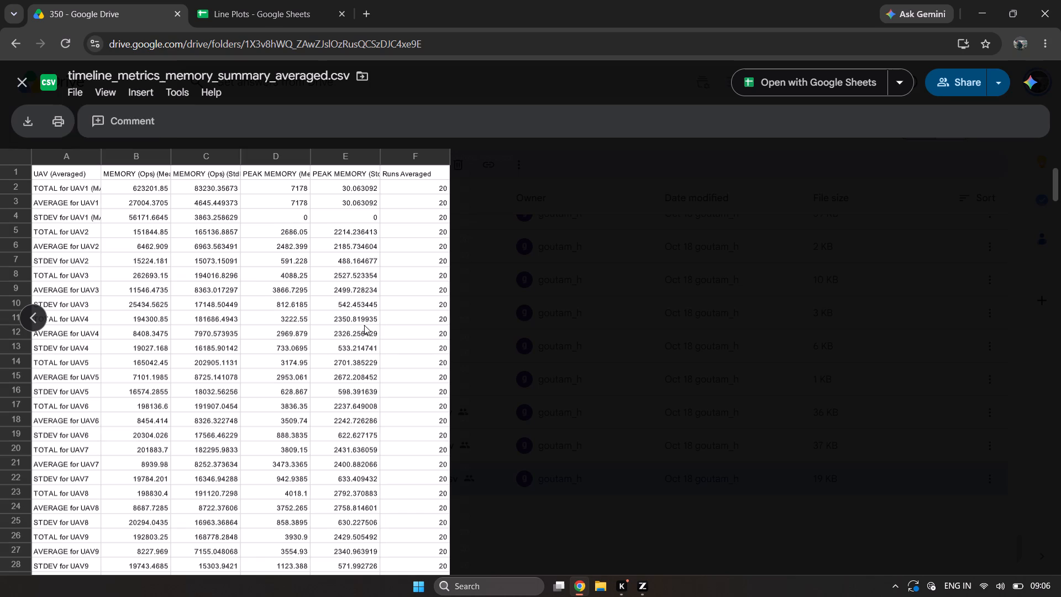
pyautogui.scroll(-16, 351, 343)
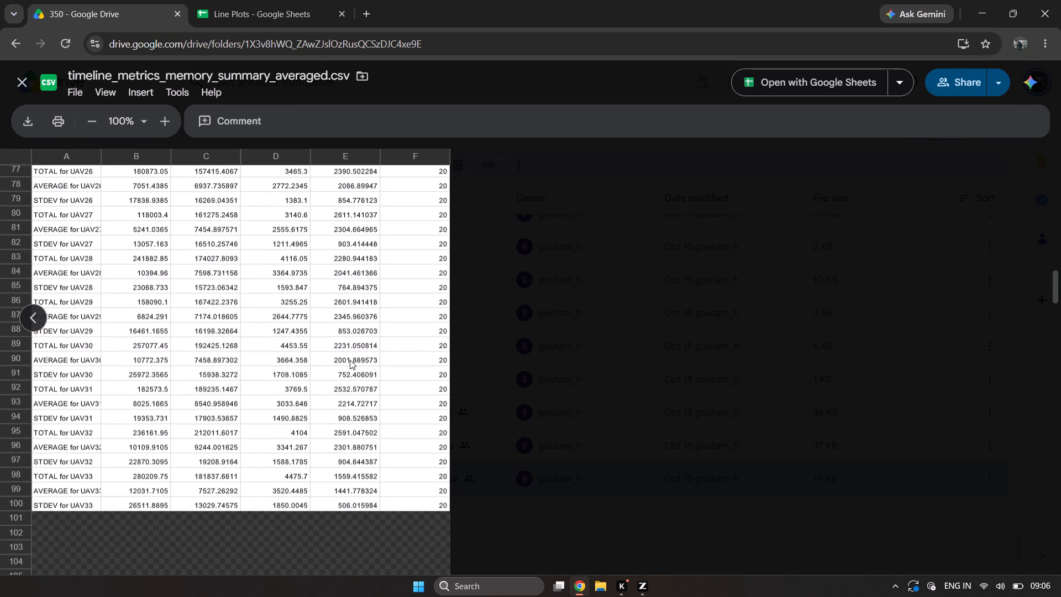
pyautogui.scroll(-17, 350, 360)
pyautogui.scroll(-12, 348, 386)
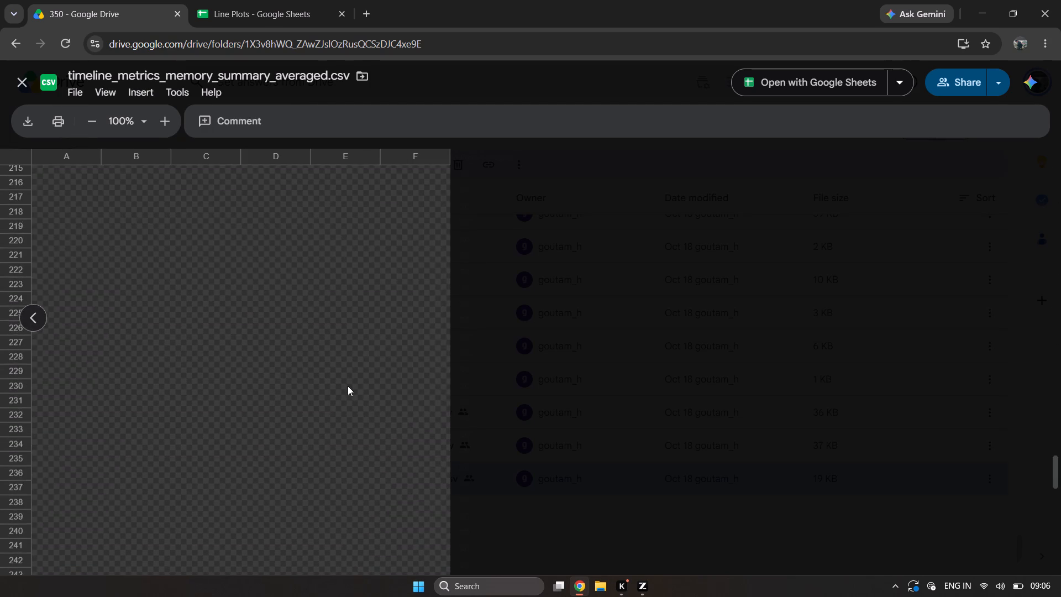
pyautogui.scroll(-15, 348, 386)
pyautogui.scroll(-8, 350, 385)
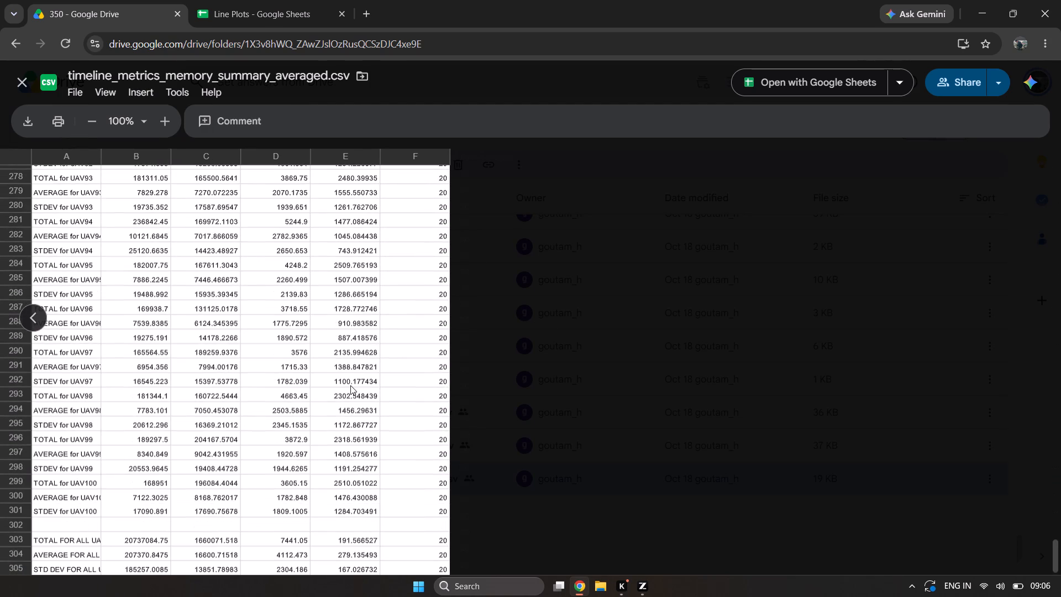
pyautogui.moveTo(158, 541); pyautogui.dragTo(212, 544)
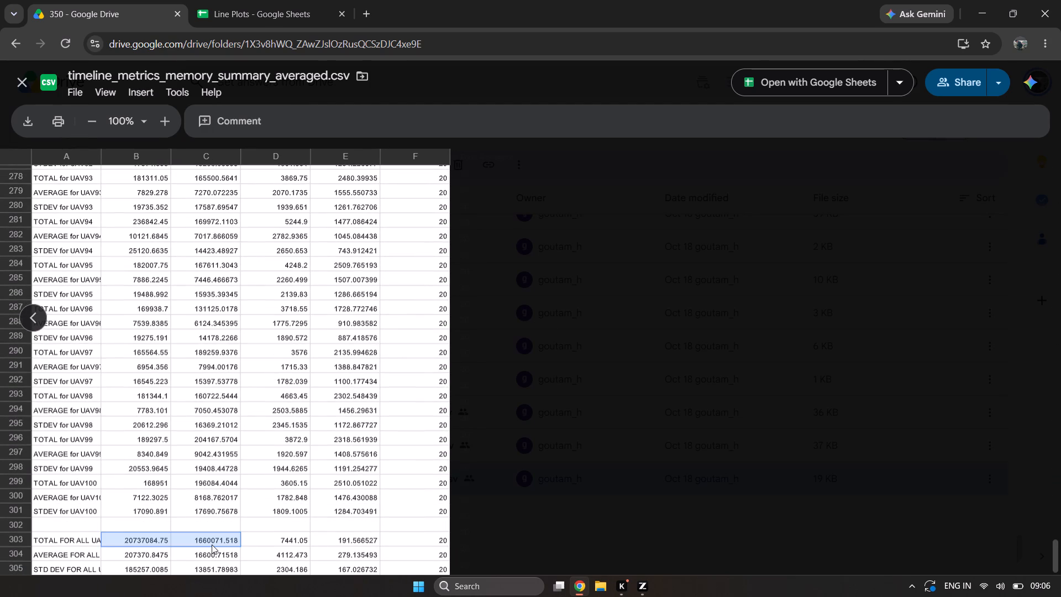
pyautogui.hotkey('ctrl', 'c')
pyautogui.click(319, 0)
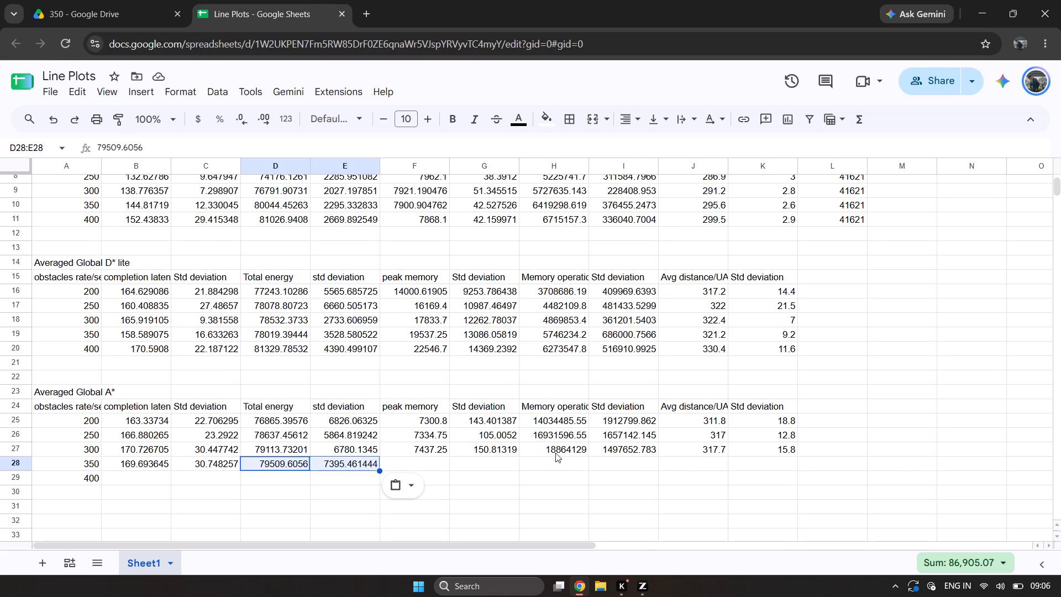
pyautogui.click(537, 462)
pyautogui.hotkey('ctrl', 'v')
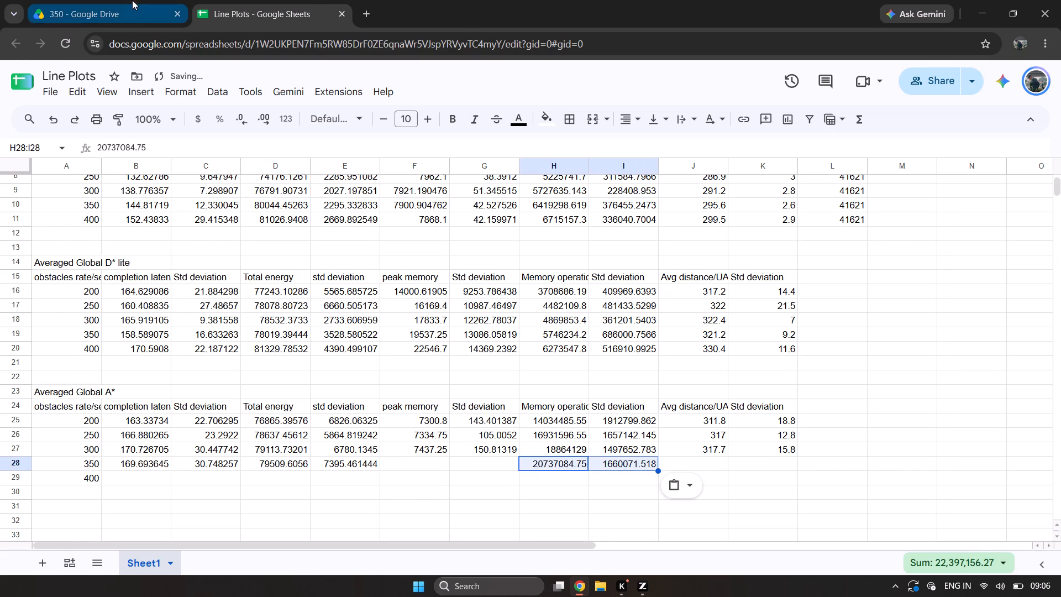
# Copy the all-UAV peak memory and deviation (D303:E303) from the memory summary into F28:G28 of Line Plots, and close the CSV preview.
pyautogui.click(132, 0)
pyautogui.moveTo(296, 542); pyautogui.dragTo(318, 543)
pyautogui.hotkey('ctrl', 'c')
pyautogui.click(253, 0)
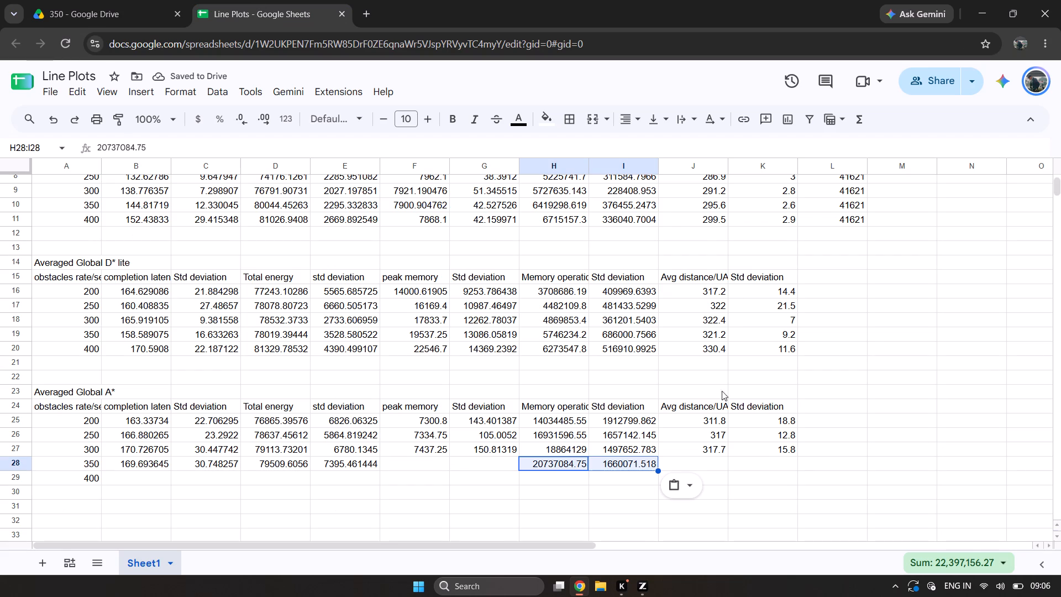
pyautogui.click(417, 462)
pyautogui.hotkey('ctrl', 'v')
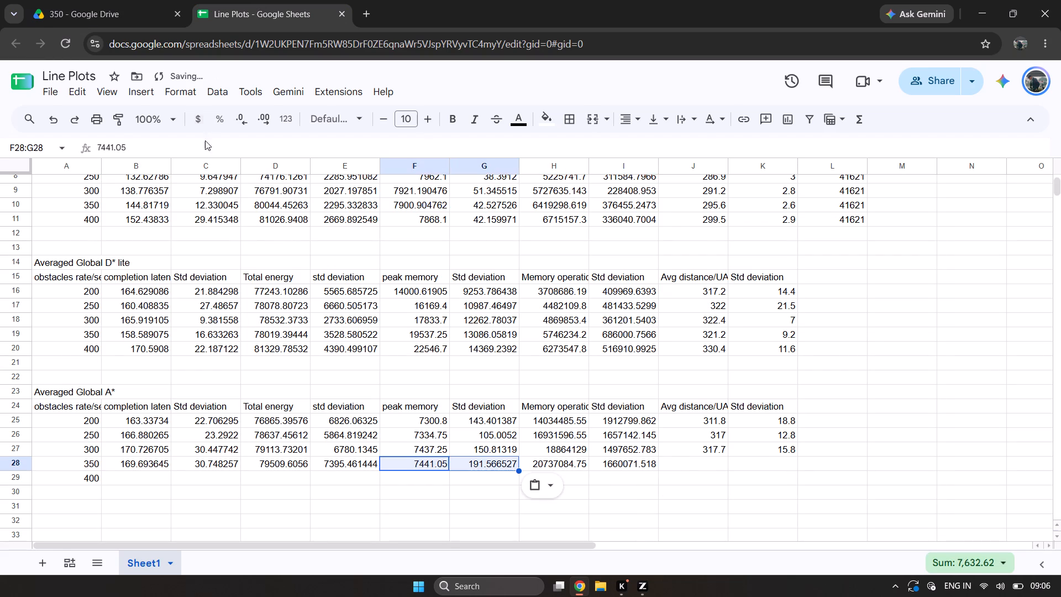
pyautogui.click(94, 0)
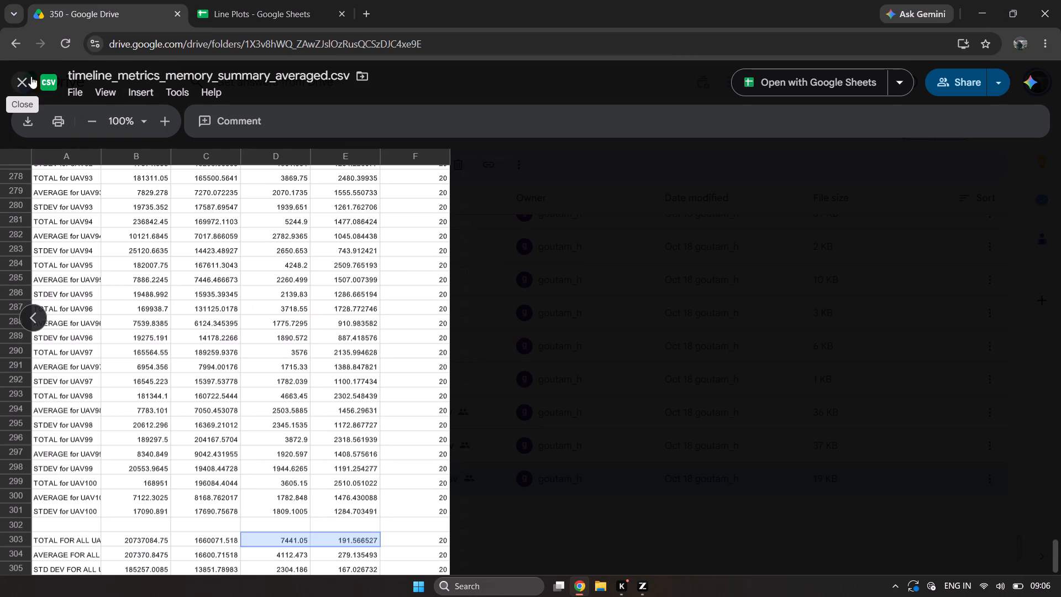
pyautogui.click(31, 78)
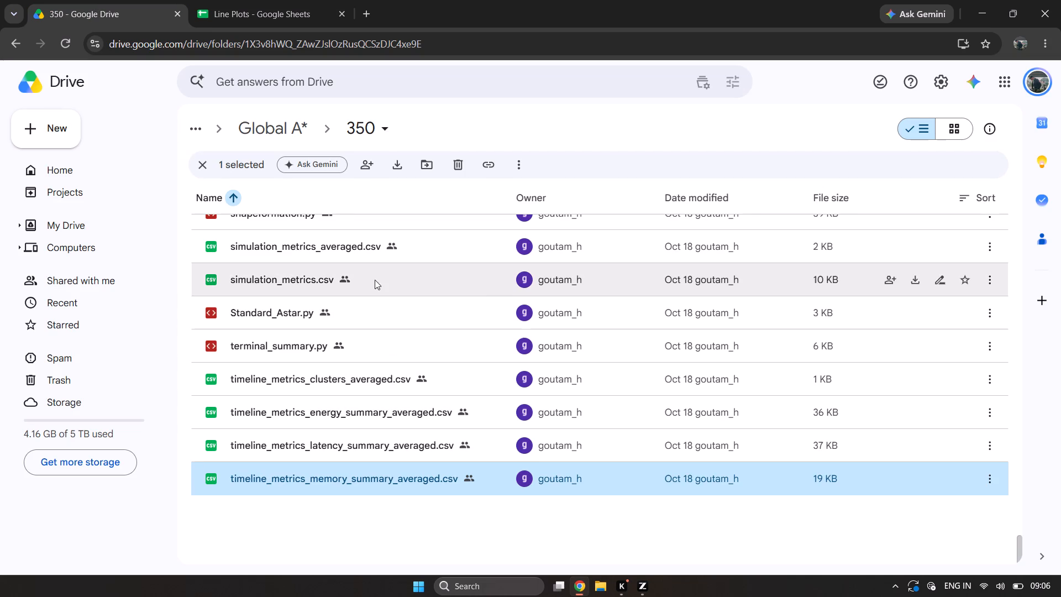
# Open simulation_metrics_averaged.csv in the Global A* 350 folder and copy the average distance per UAV and its deviation (AX2:AY2).
pyautogui.doubleClick(364, 256)
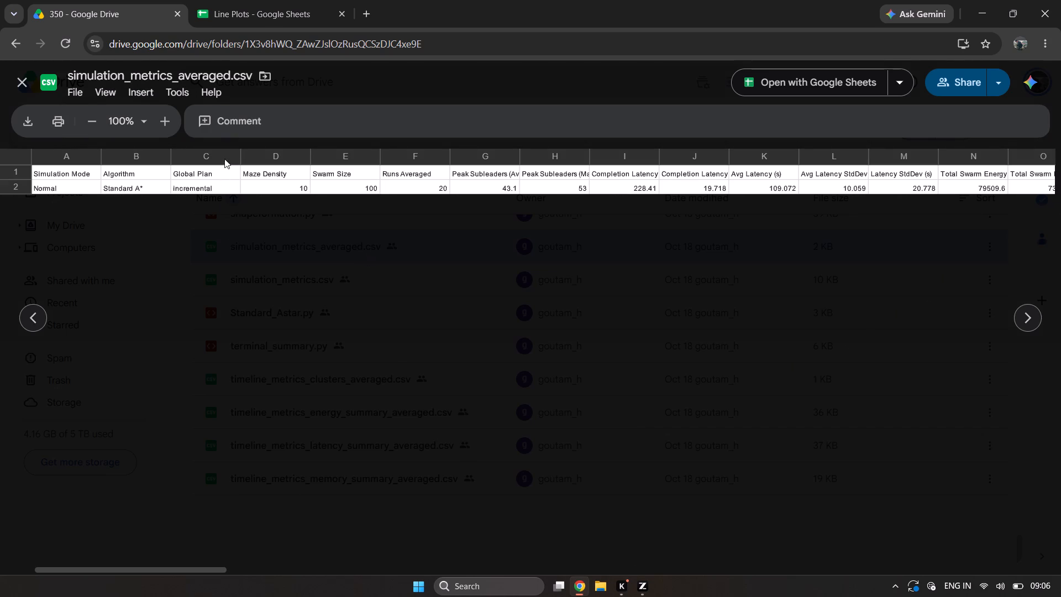
pyautogui.hscroll(-5, 988, 197)
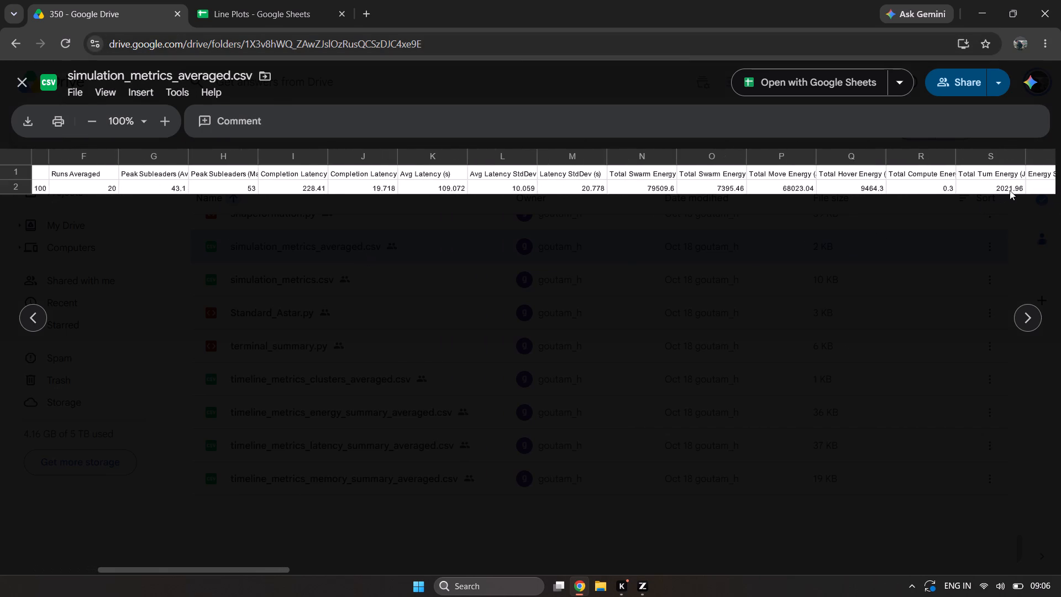
pyautogui.hscroll(-5, 1010, 190)
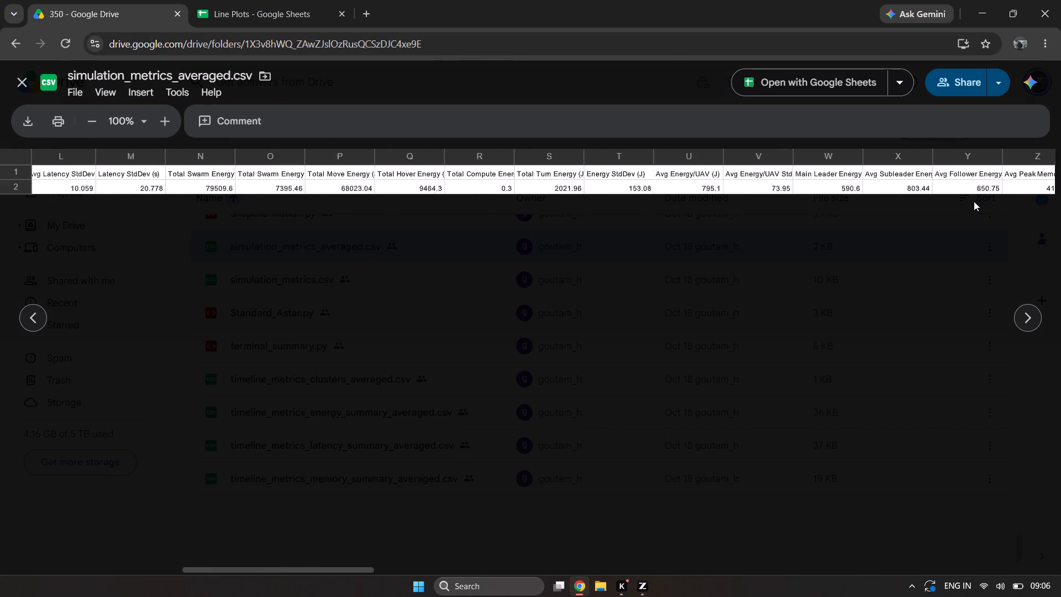
pyautogui.hscroll(-9, 974, 201)
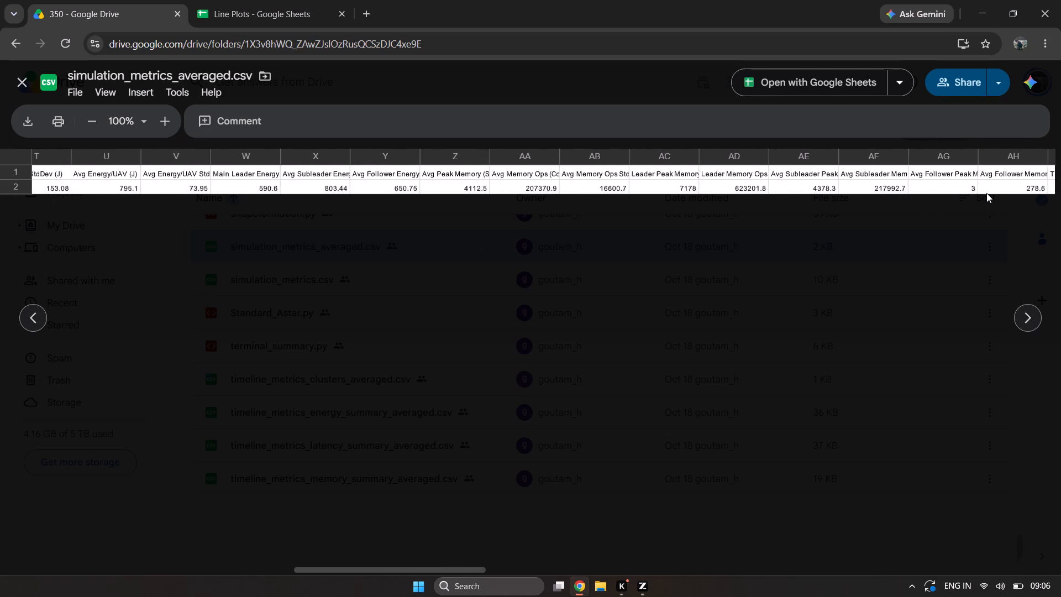
pyautogui.hscroll(-2, 986, 193)
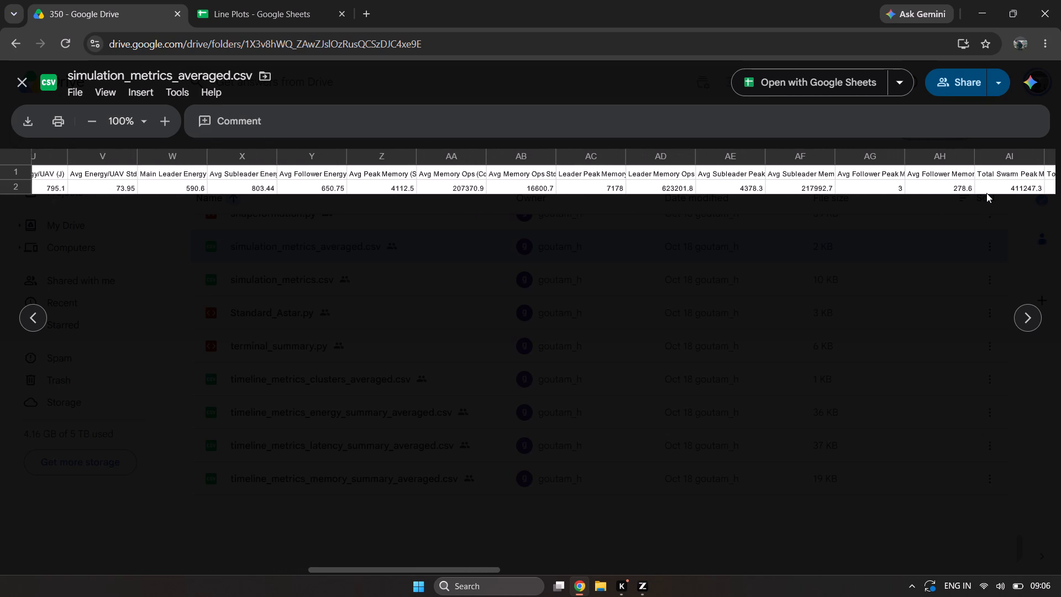
pyautogui.hscroll(-5, 986, 193)
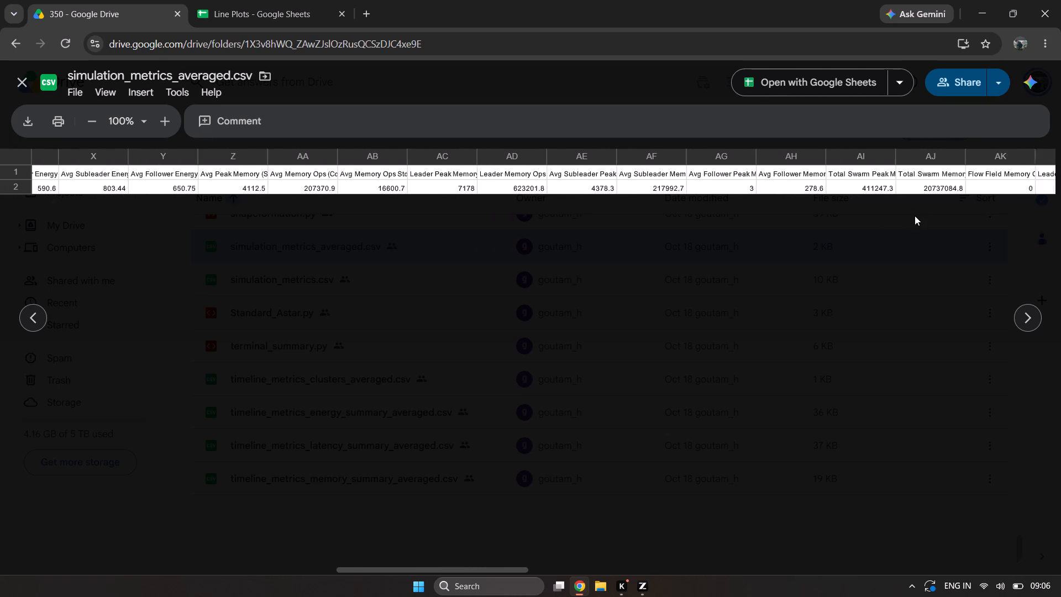
pyautogui.hscroll(-2, 915, 216)
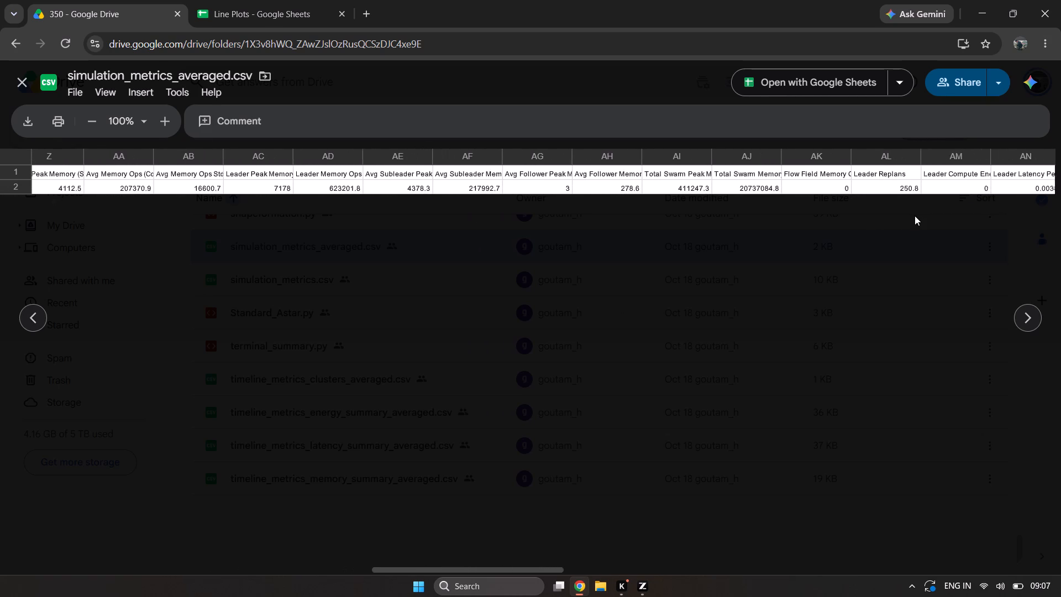
pyautogui.hscroll(-1, 915, 216)
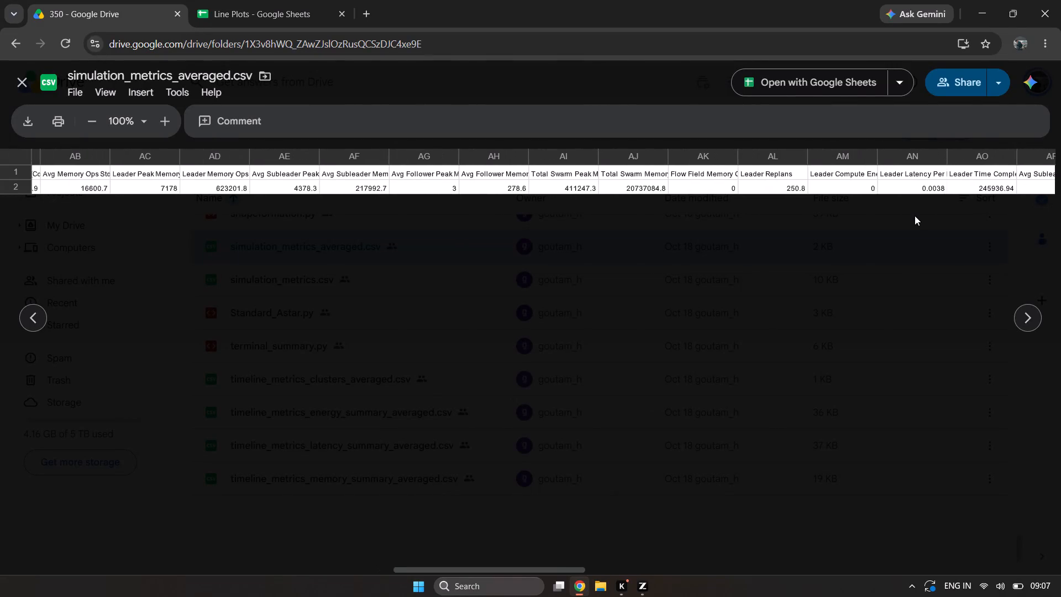
pyautogui.hscroll(-1, 915, 216)
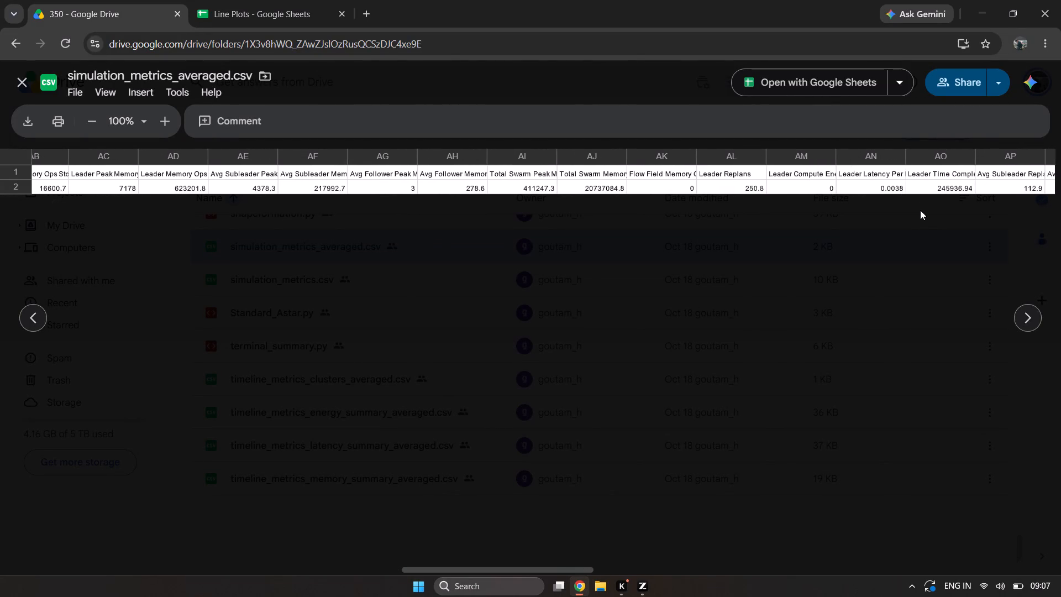
pyautogui.hscroll(-2, 929, 188)
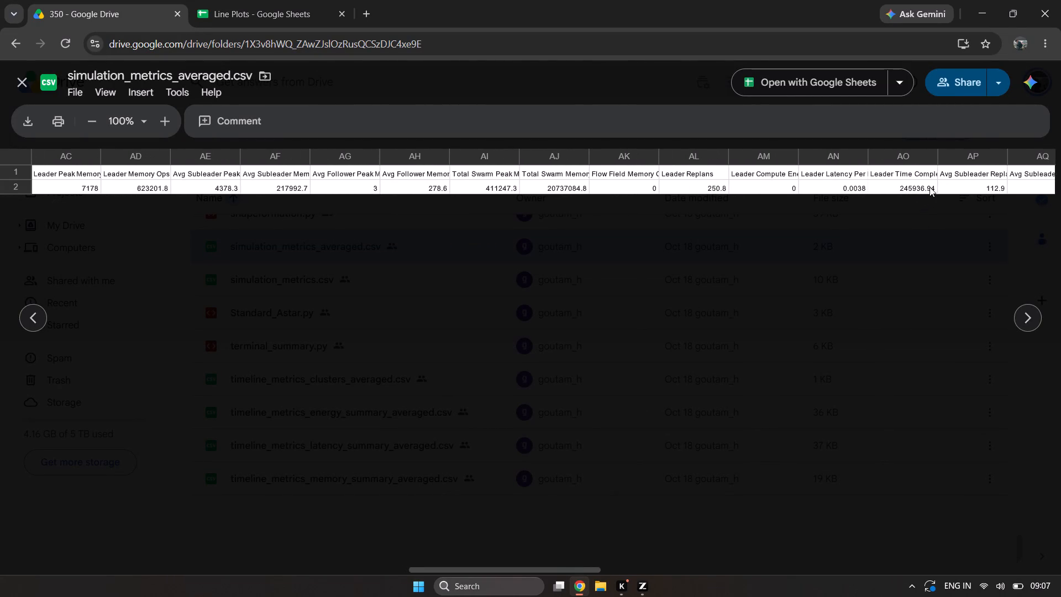
pyautogui.hscroll(-4, 929, 187)
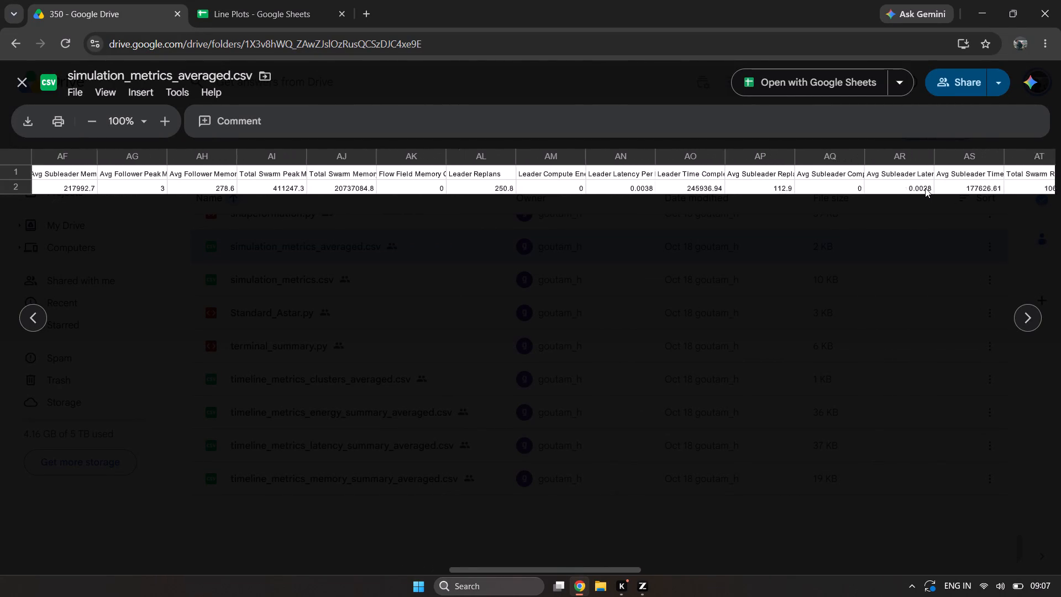
pyautogui.hscroll(-5, 925, 188)
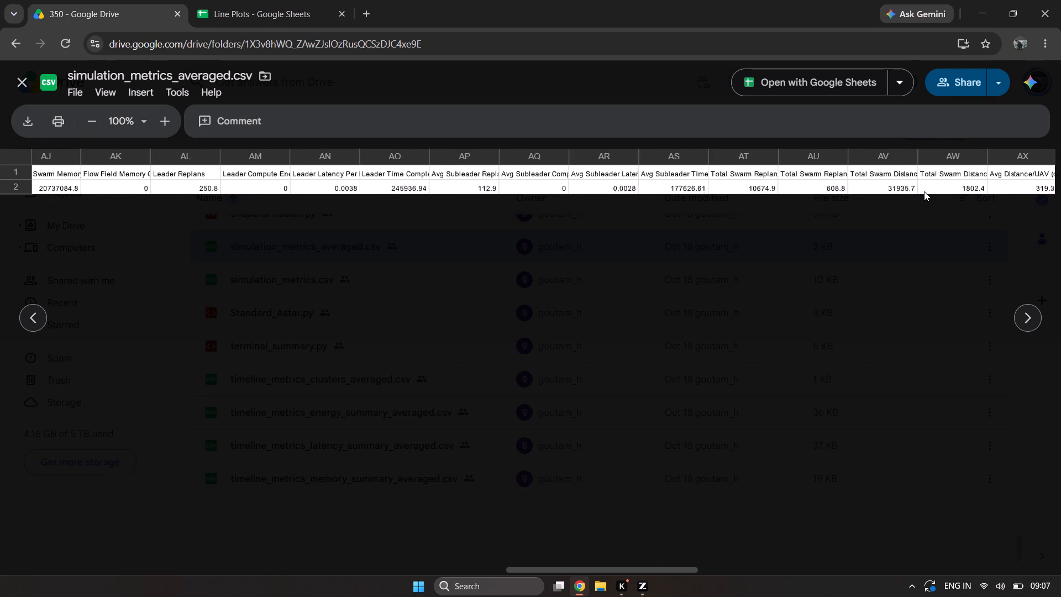
pyautogui.hscroll(-5, 924, 191)
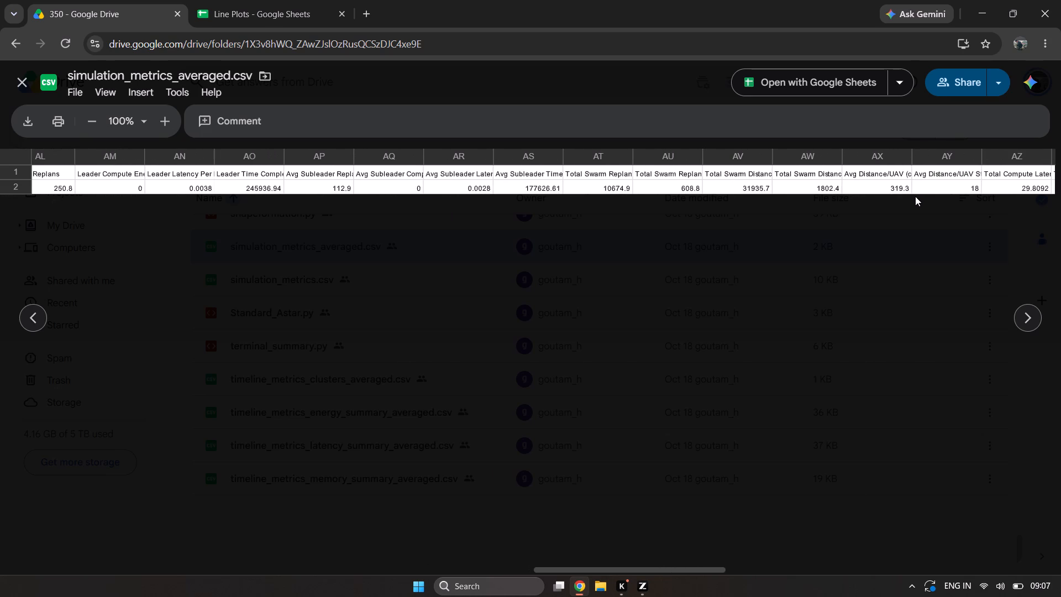
pyautogui.moveTo(901, 189); pyautogui.dragTo(925, 189)
pyautogui.hotkey('ctrl', 'c')
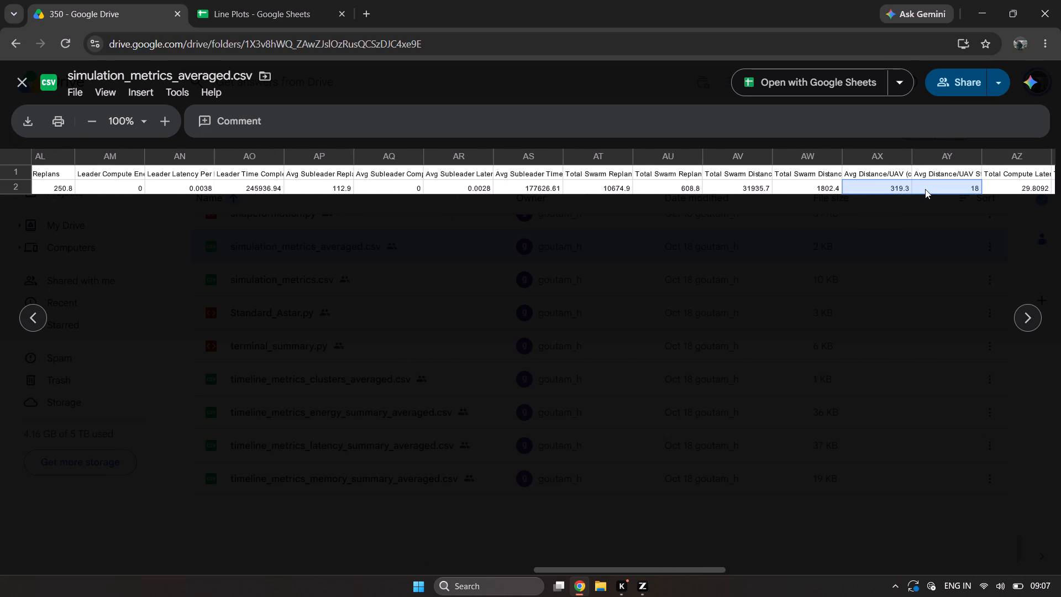
# Paste the copied average distance and deviation into J28:K28 of Line Plots, and close the simulation metrics CSV preview in Drive.
pyautogui.click(254, 0)
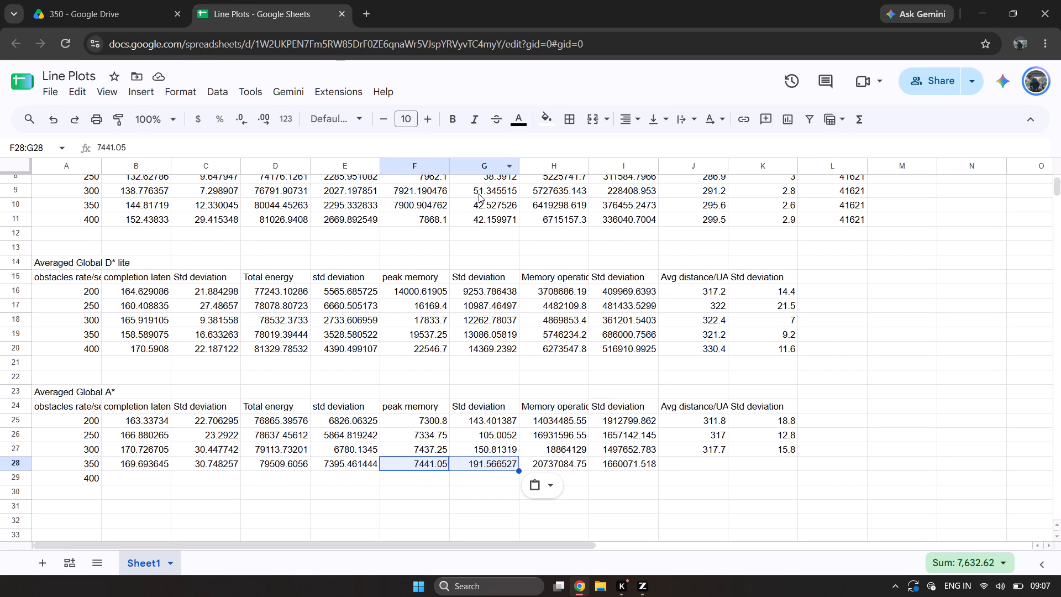
pyautogui.click(727, 465)
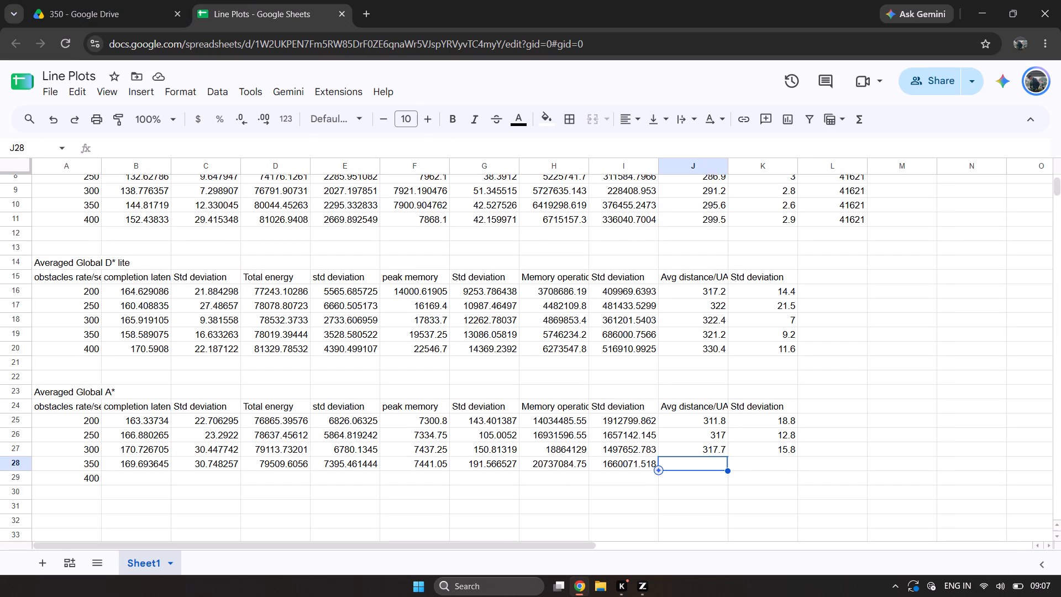
pyautogui.hotkey('ctrl', 'v')
pyautogui.scroll(-1, 635, 493)
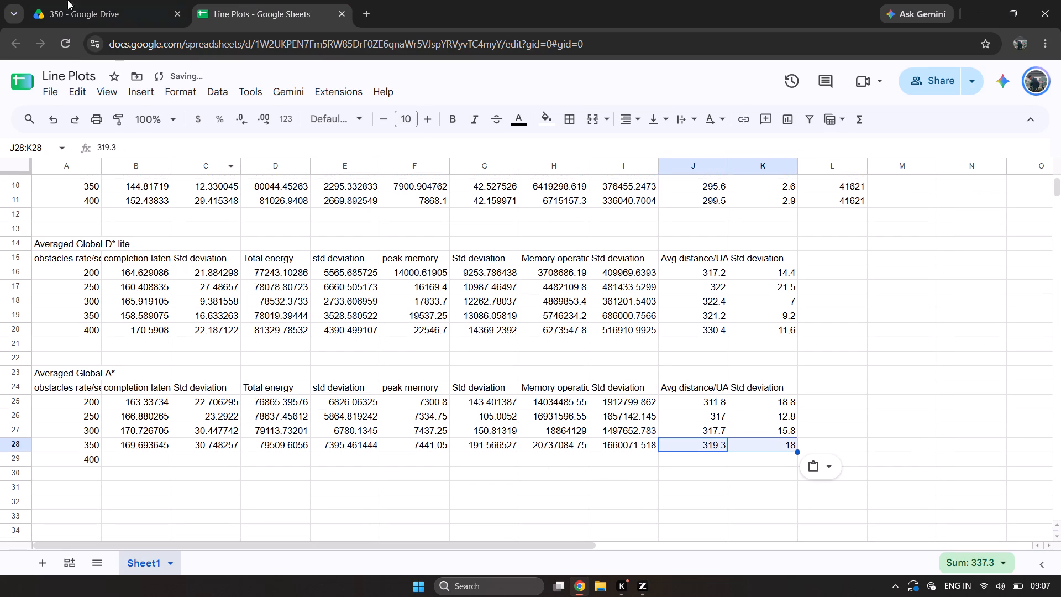
pyautogui.click(34, 0)
pyautogui.click(18, 69)
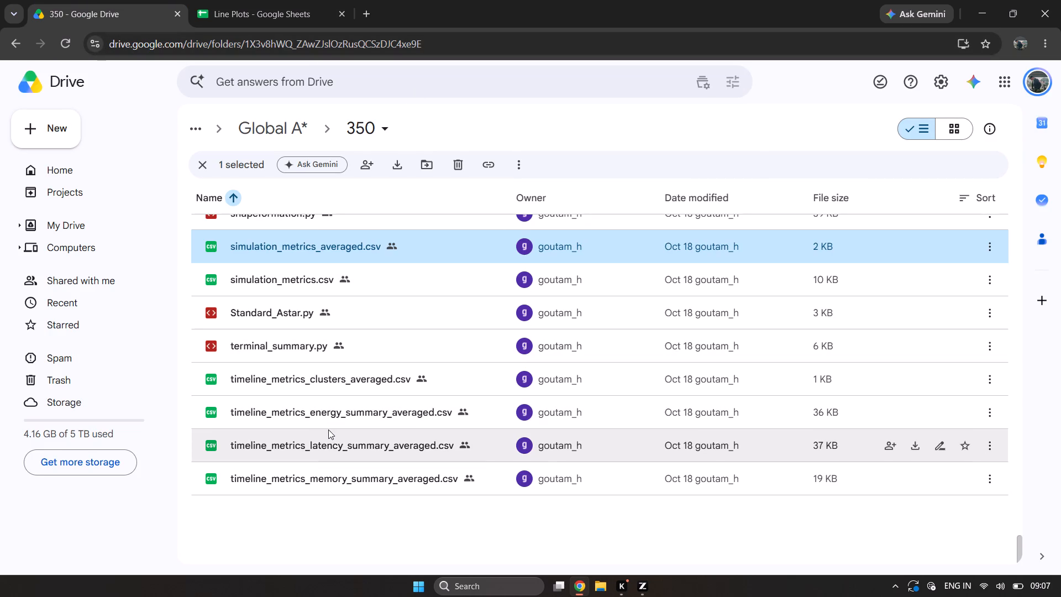
# Check the Averaged Global A* table in Line Plots, and open the 400 folder under Global A* in Drive.
pyautogui.click(241, 1)
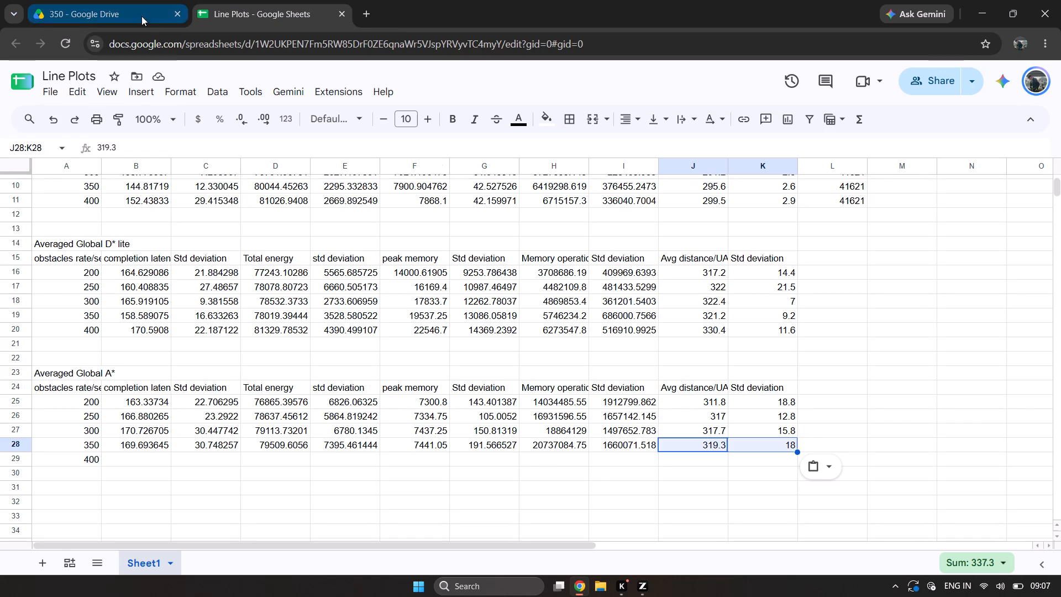
pyautogui.click(147, 0)
pyautogui.click(10, 49)
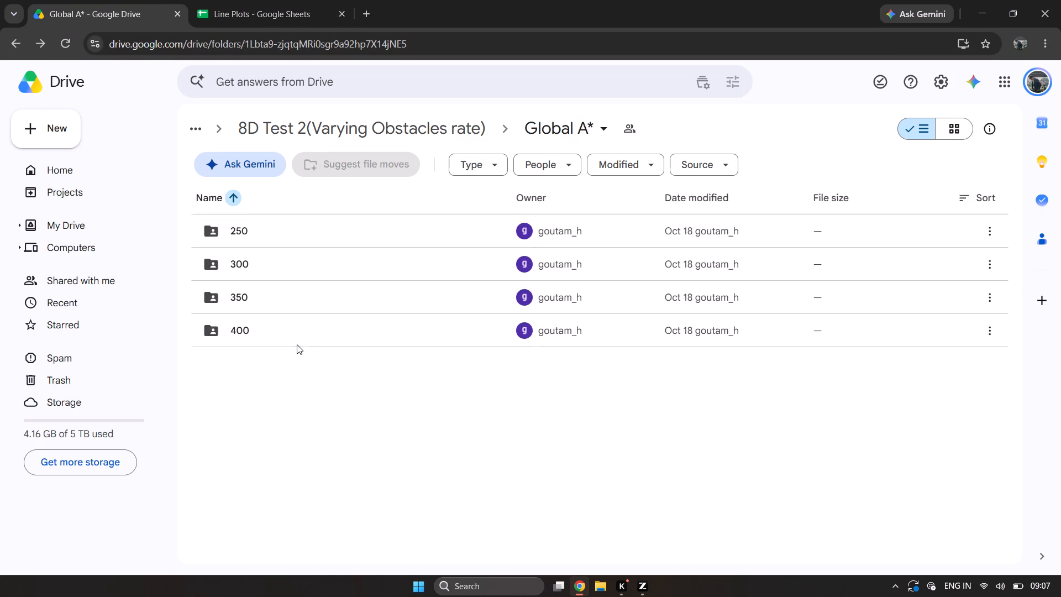
pyautogui.doubleClick(293, 341)
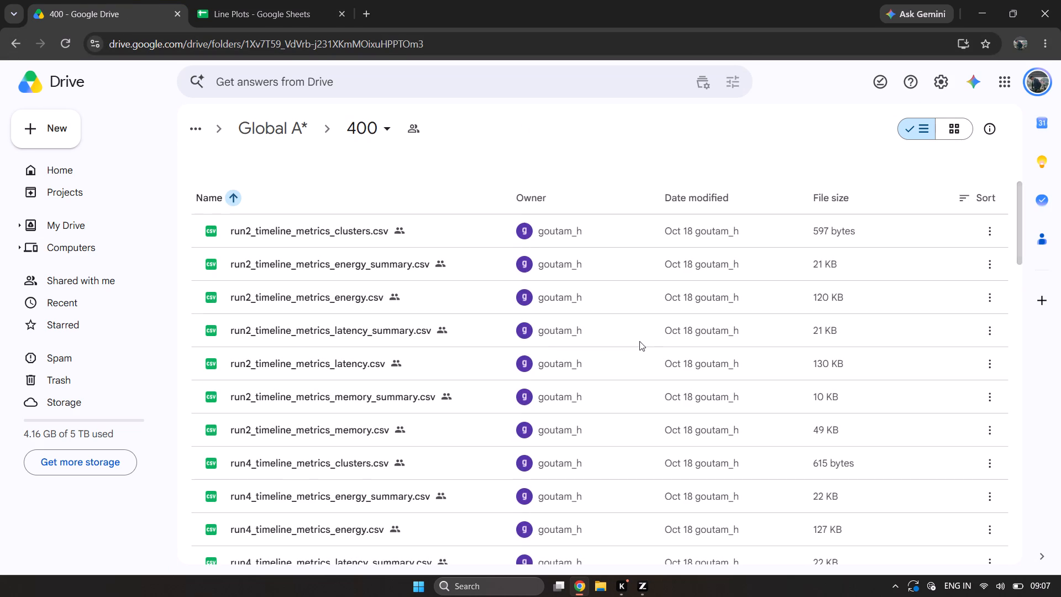
# Open timeline_metrics_latency_summary_averaged.csv from the Global A* 400 folder in Drive.
pyautogui.scroll(-9, 712, 447)
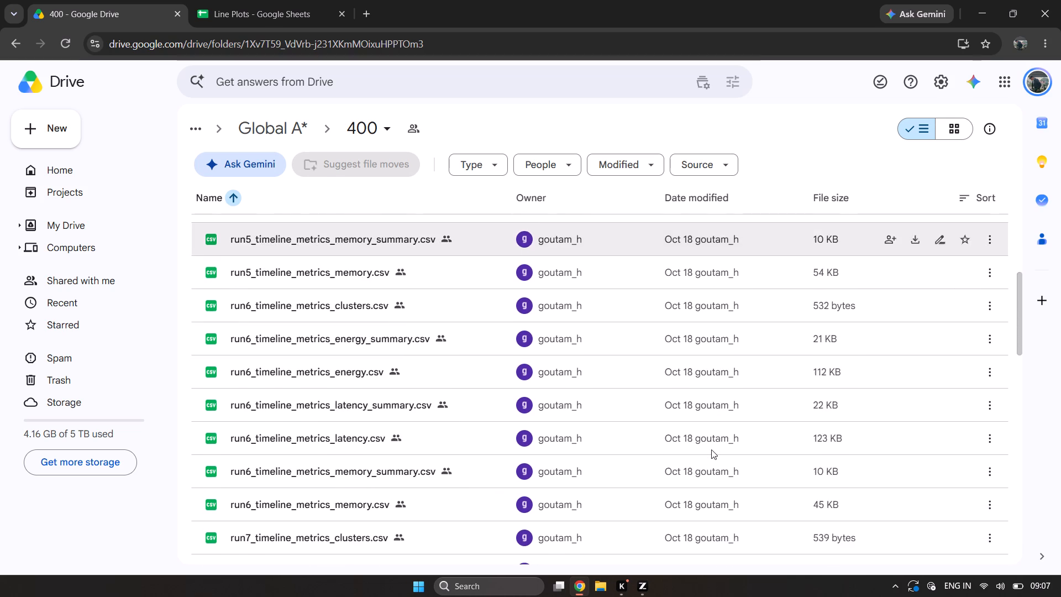
pyautogui.scroll(-20, 711, 449)
pyautogui.scroll(-7, 711, 449)
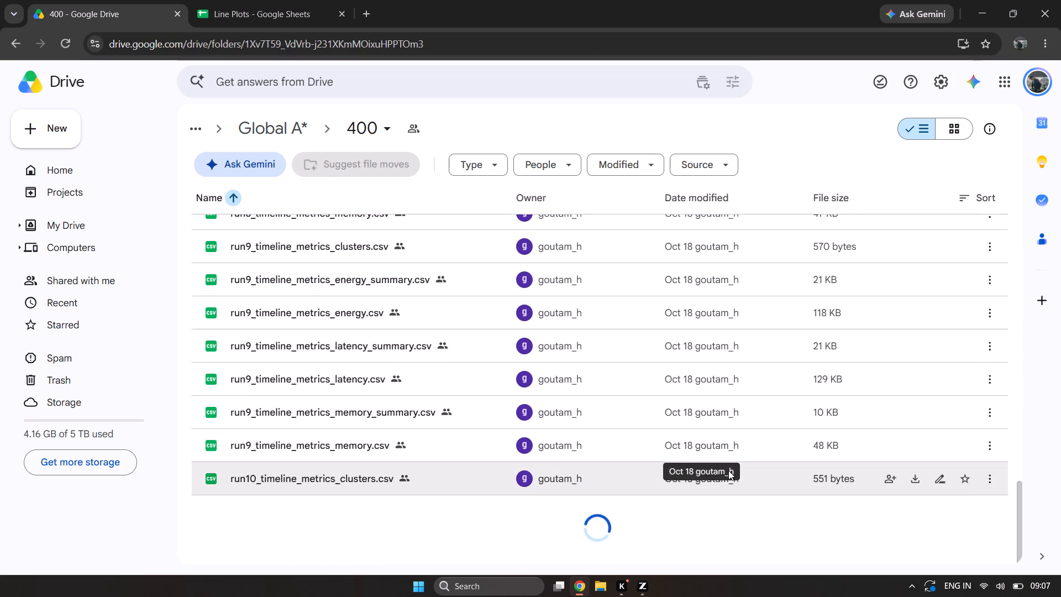
pyautogui.scroll(-4, 728, 470)
pyautogui.scroll(-8, 767, 160)
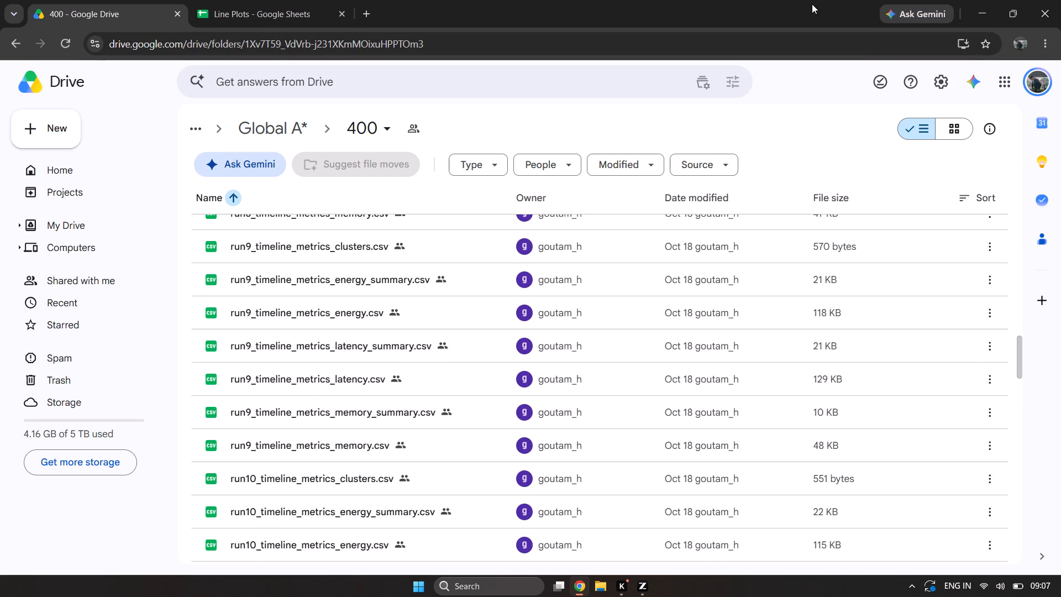
pyautogui.scroll(-16, 401, 462)
pyautogui.scroll(-5, 412, 487)
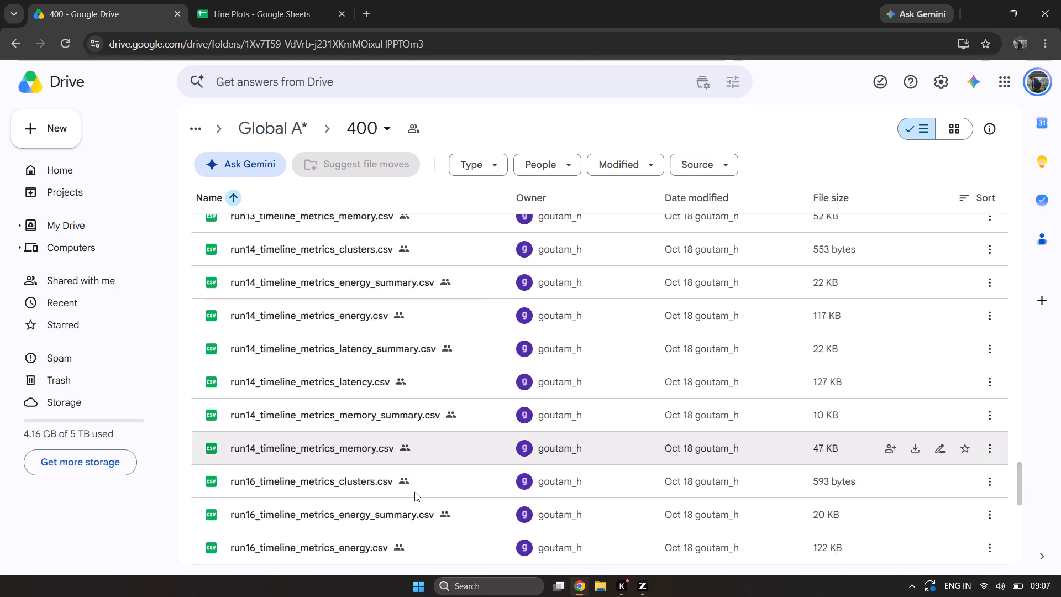
pyautogui.scroll(-10, 414, 492)
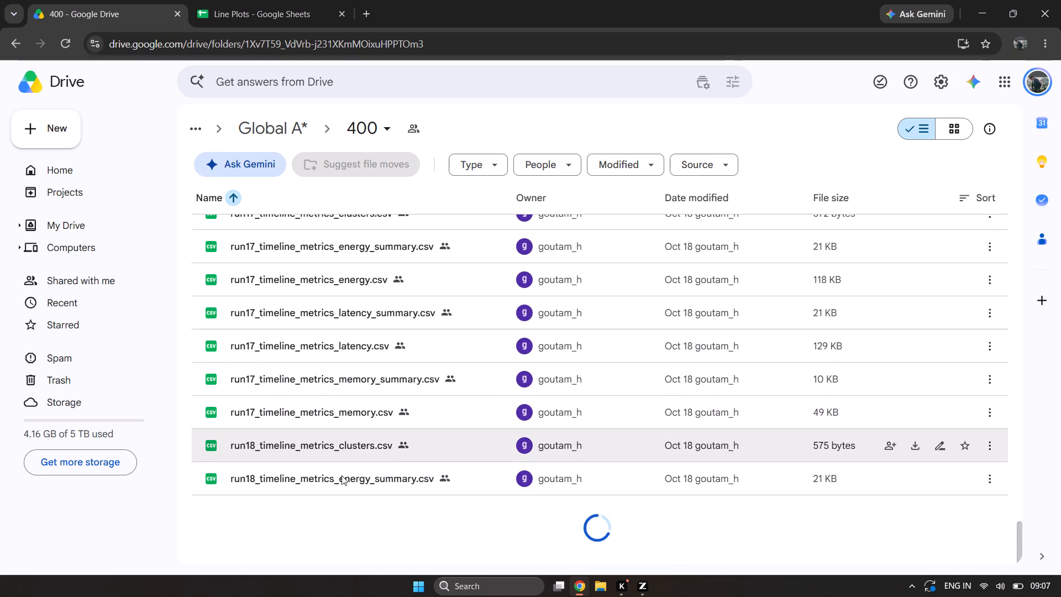
pyautogui.scroll(-8, 341, 477)
pyautogui.scroll(-8, 475, 481)
pyautogui.scroll(2, 496, 492)
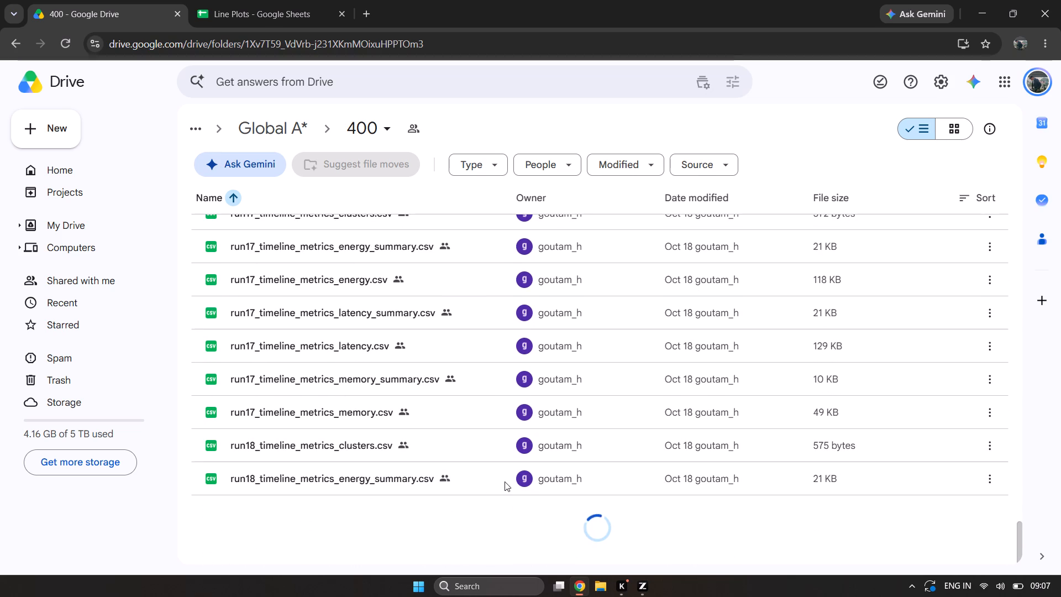
pyautogui.scroll(-2, 505, 481)
pyautogui.scroll(8, 510, 479)
pyautogui.scroll(-9, 474, 375)
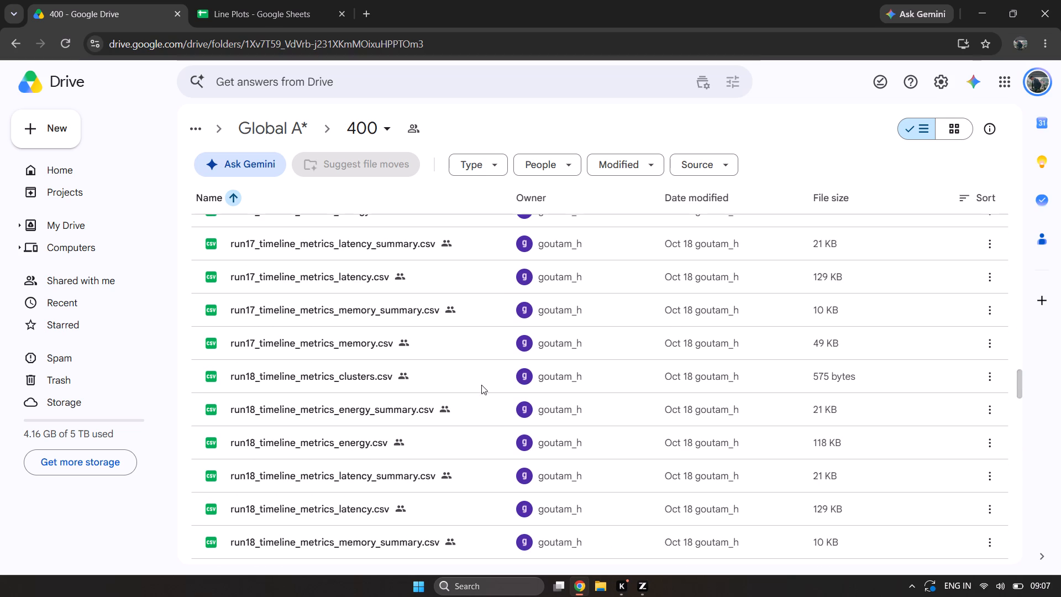
pyautogui.scroll(-13, 493, 402)
pyautogui.scroll(-12, 496, 404)
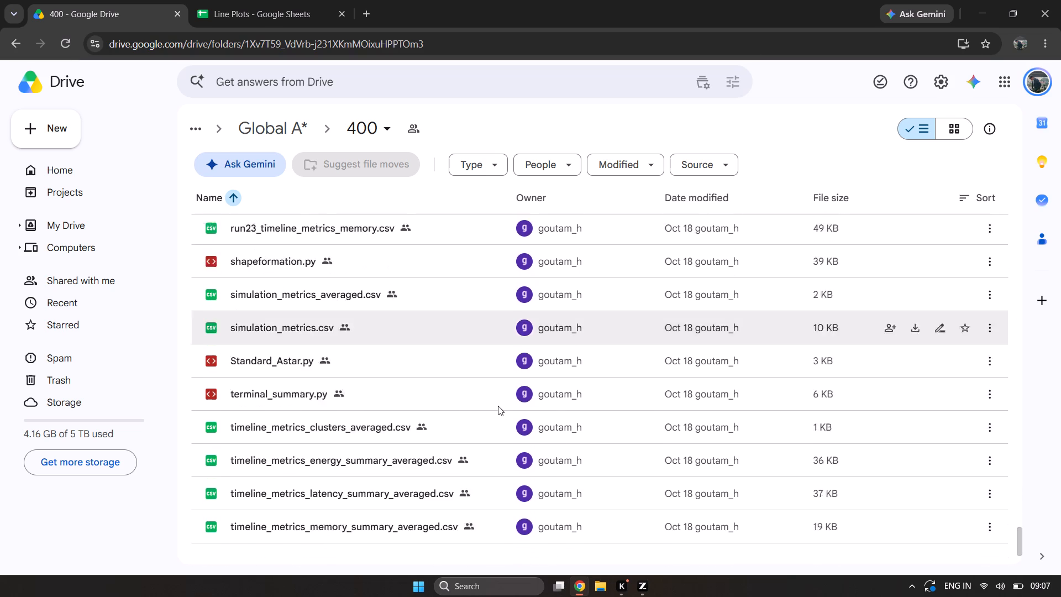
pyautogui.scroll(-20, 498, 406)
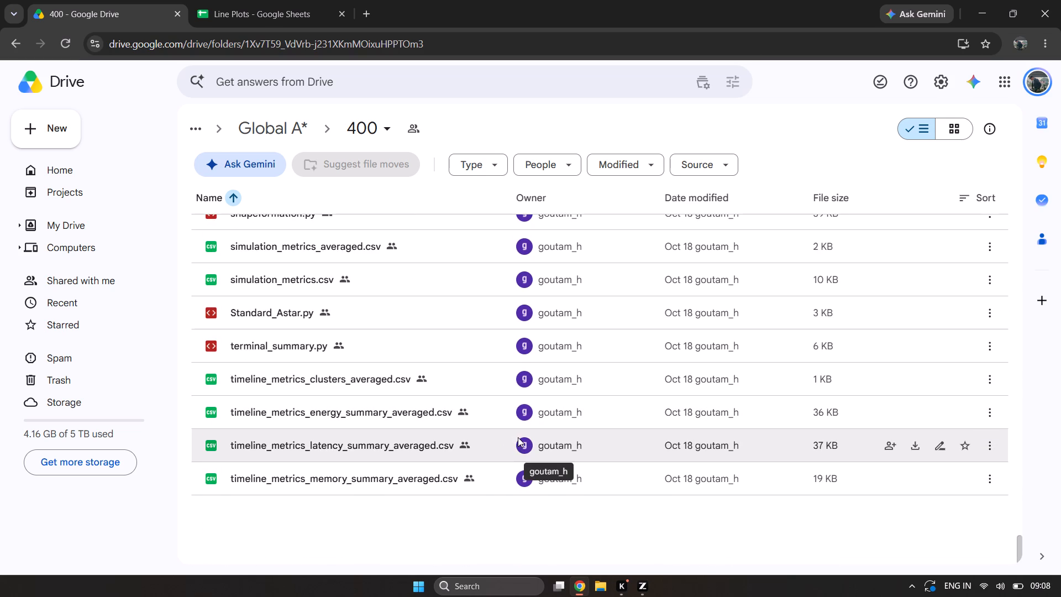
pyautogui.scroll(-11, 518, 438)
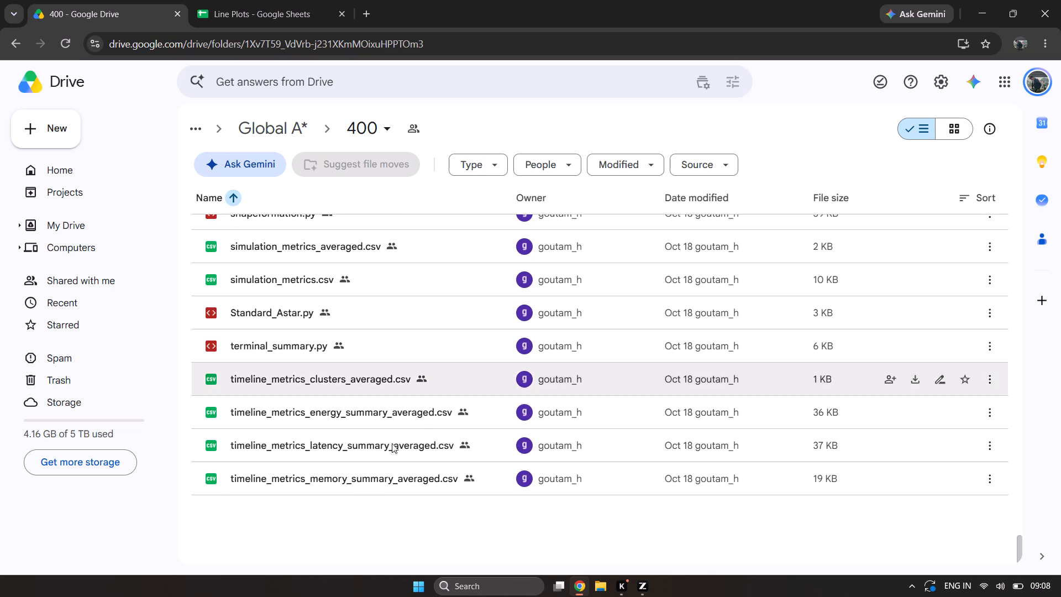
pyautogui.doubleClick(358, 441)
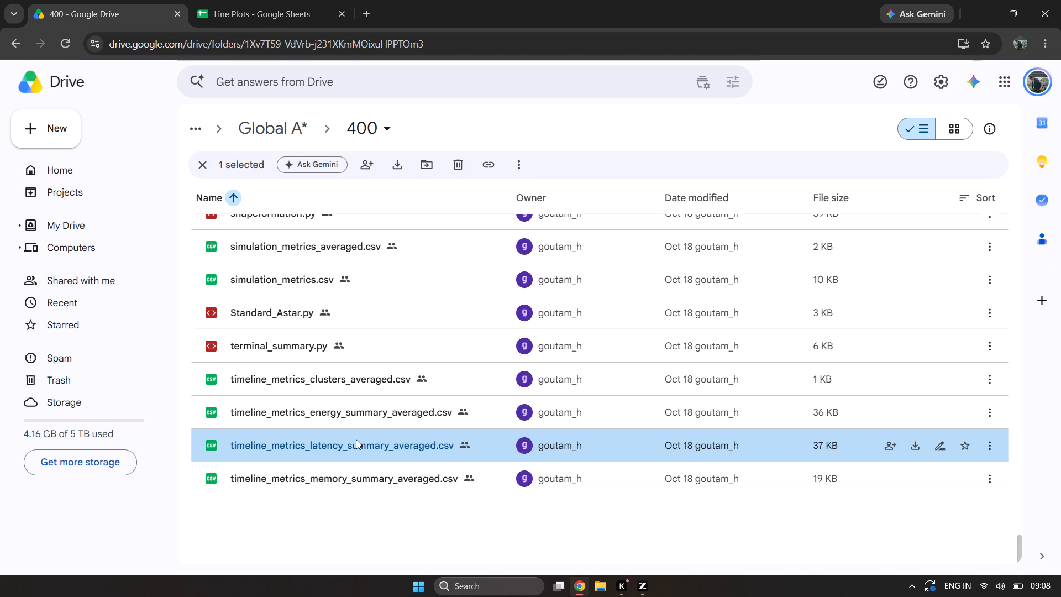
pyautogui.doubleClick(347, 441)
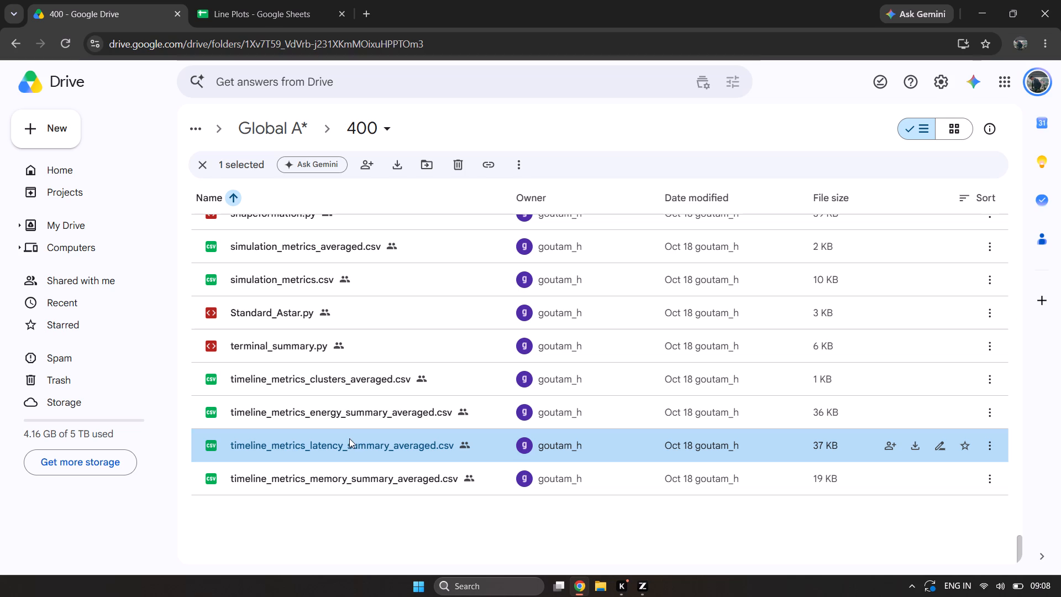
pyautogui.click(339, 439)
pyautogui.moveTo(339, 436); pyautogui.dragTo(345, 437)
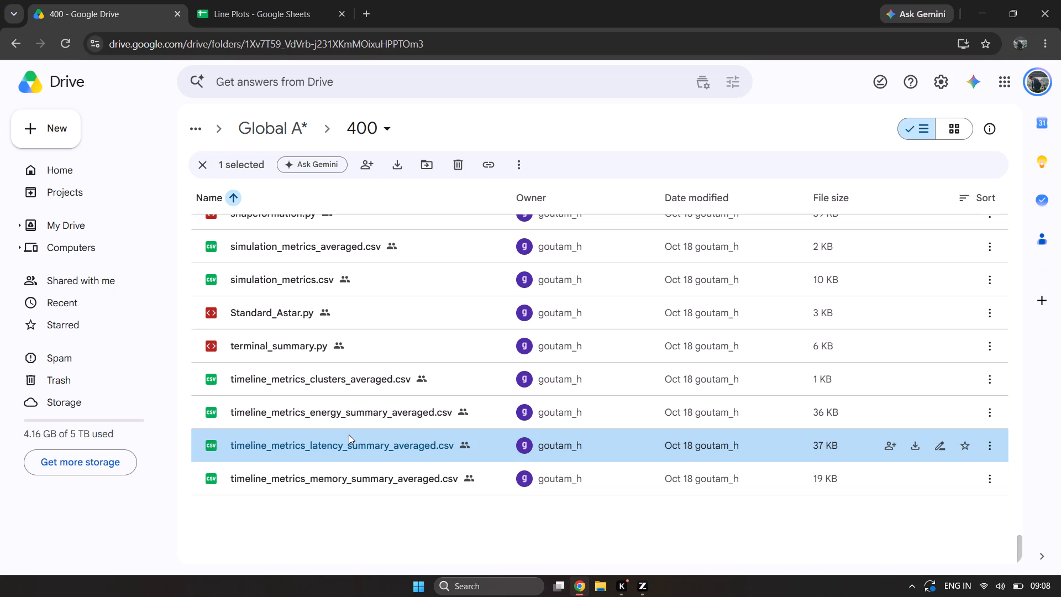
pyautogui.doubleClick(337, 447)
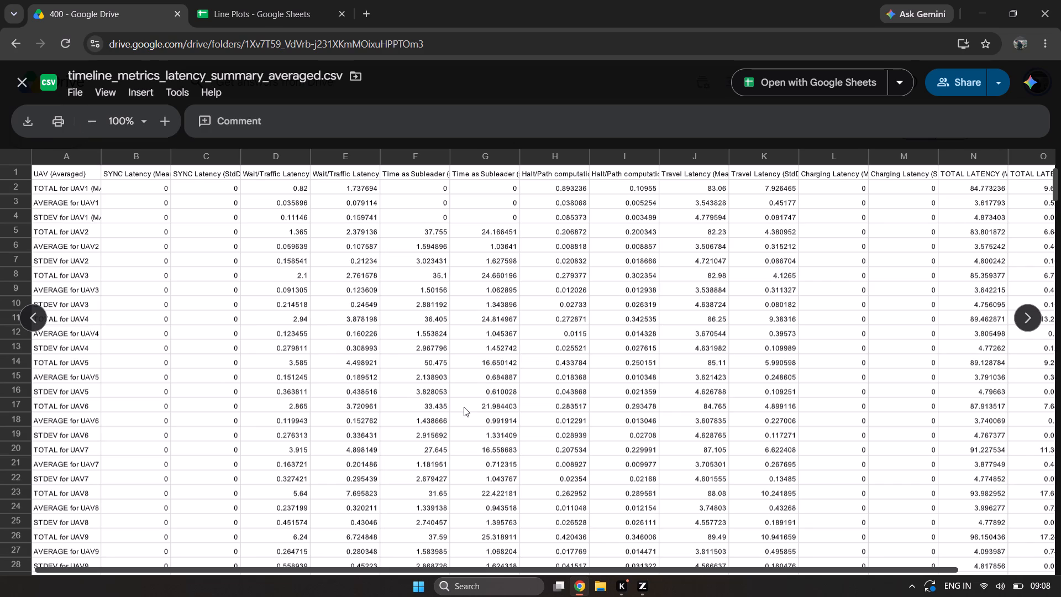
# Copy the maximum individual latency and its deviation (B306:C306) from the latency summary.
pyautogui.scroll(-5, 495, 358)
pyautogui.scroll(-9, 583, 301)
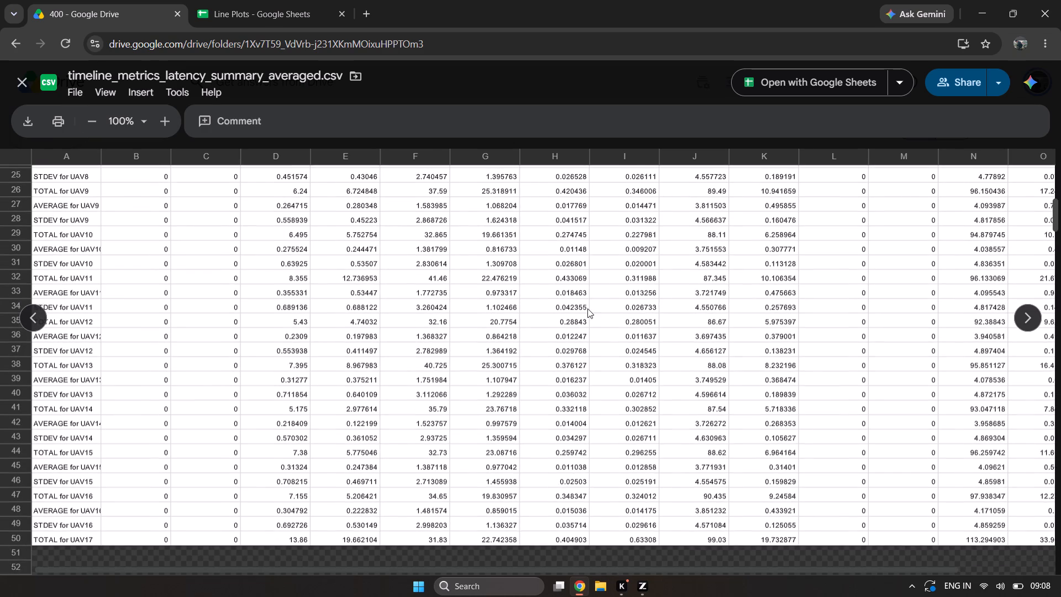
pyautogui.scroll(-18, 590, 308)
pyautogui.scroll(-9, 592, 301)
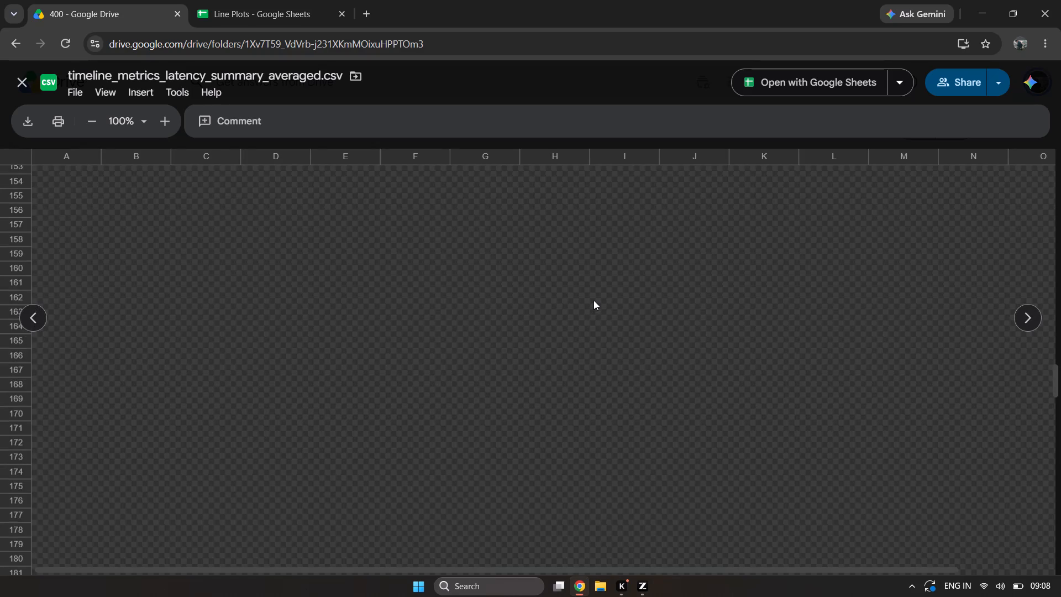
pyautogui.scroll(-18, 593, 300)
pyautogui.scroll(-9, 631, 260)
pyautogui.scroll(1, 621, 289)
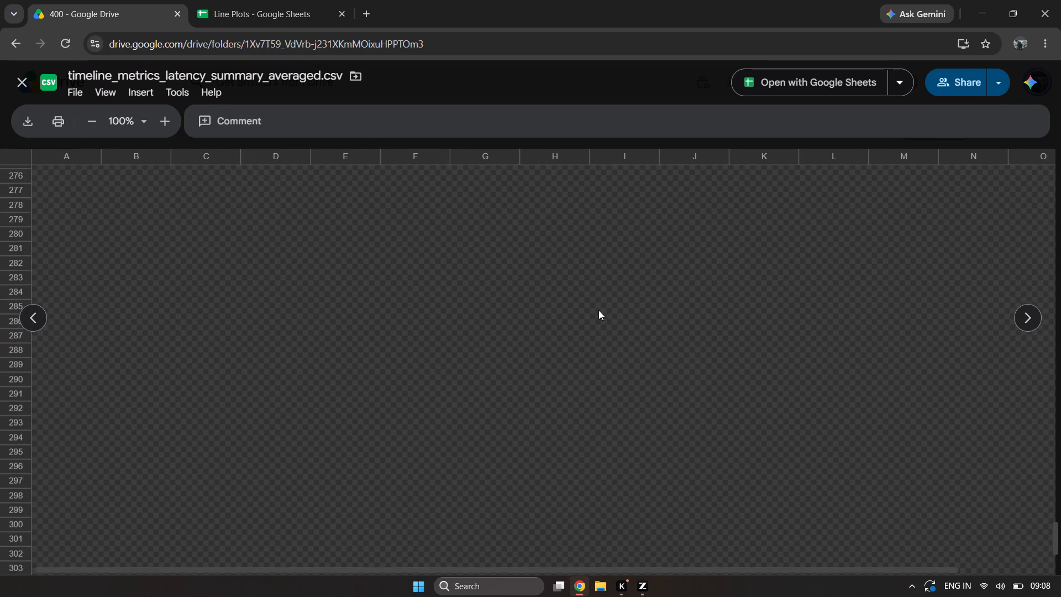
pyautogui.scroll(-15, 604, 320)
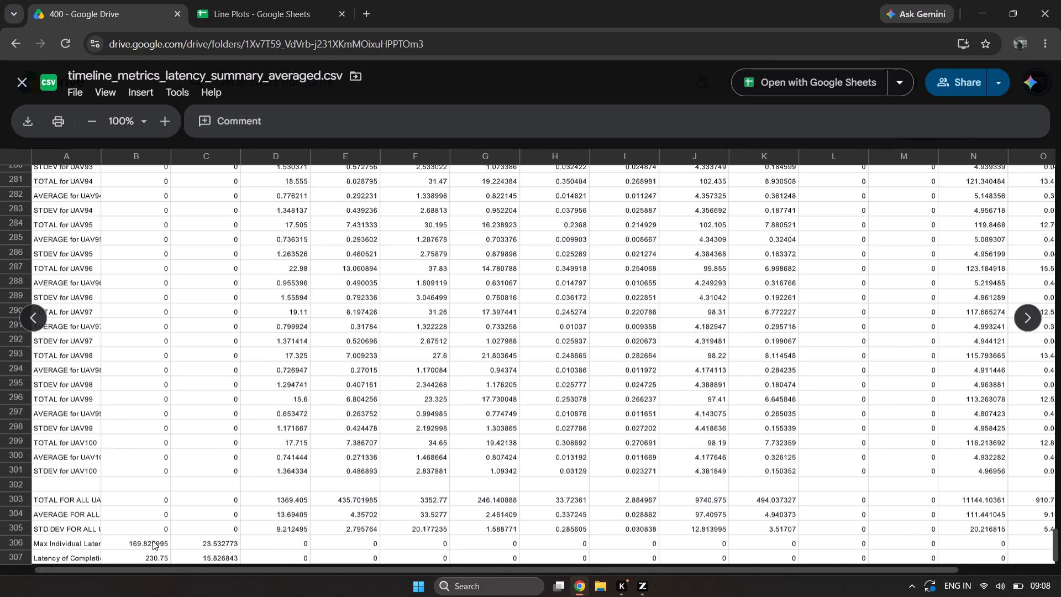
pyautogui.moveTo(153, 541); pyautogui.dragTo(215, 541)
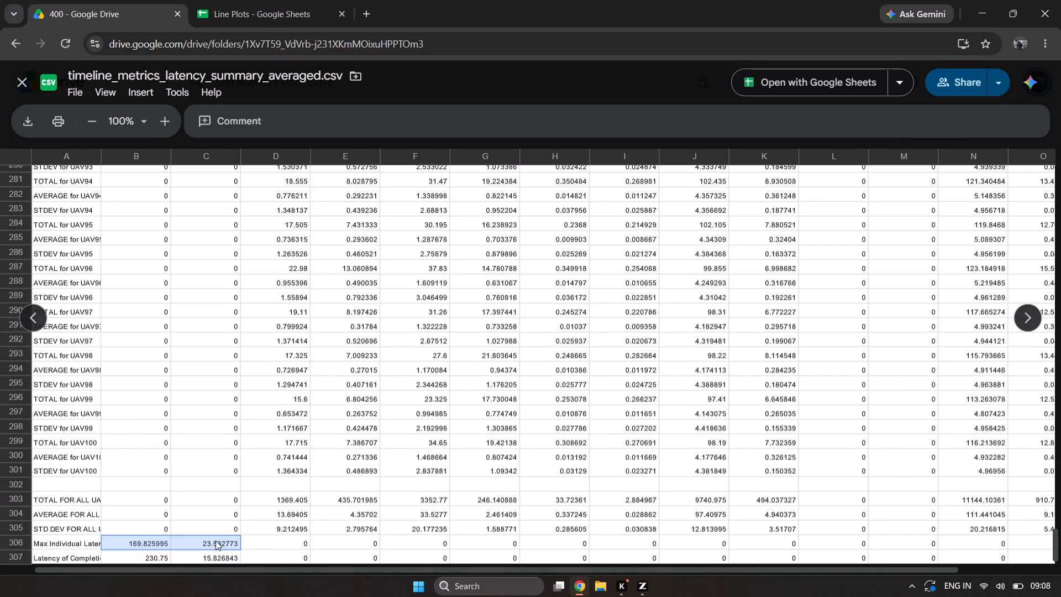
pyautogui.hotkey('ctrl', 'c')
# Paste the copied latency and deviation into B29:C29 of Line Plots, and close the latency summary preview in Drive.
pyautogui.click(258, 13)
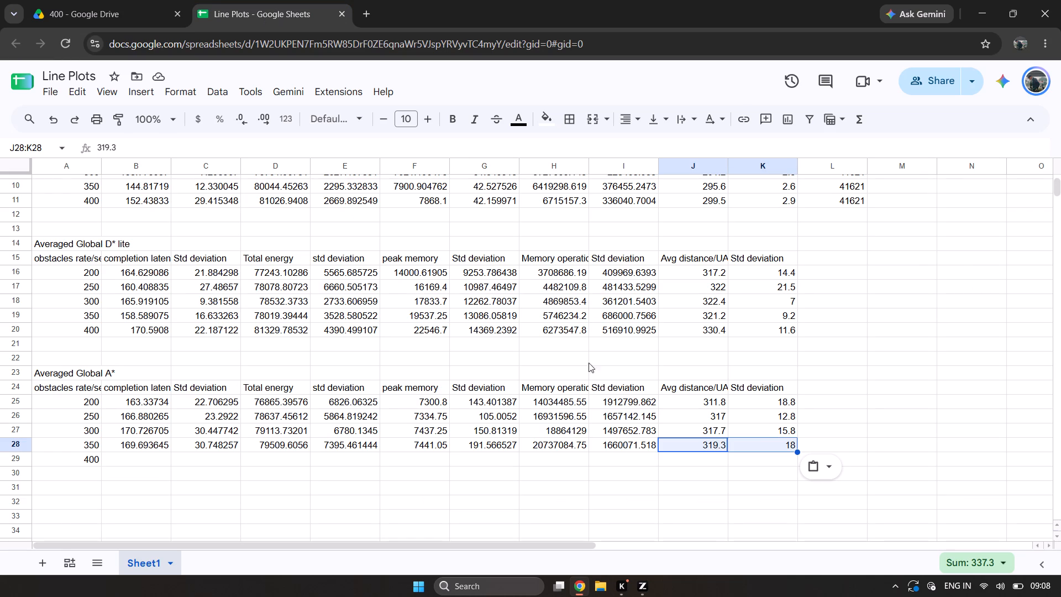
pyautogui.click(156, 462)
pyautogui.hotkey('ctrl', 'v')
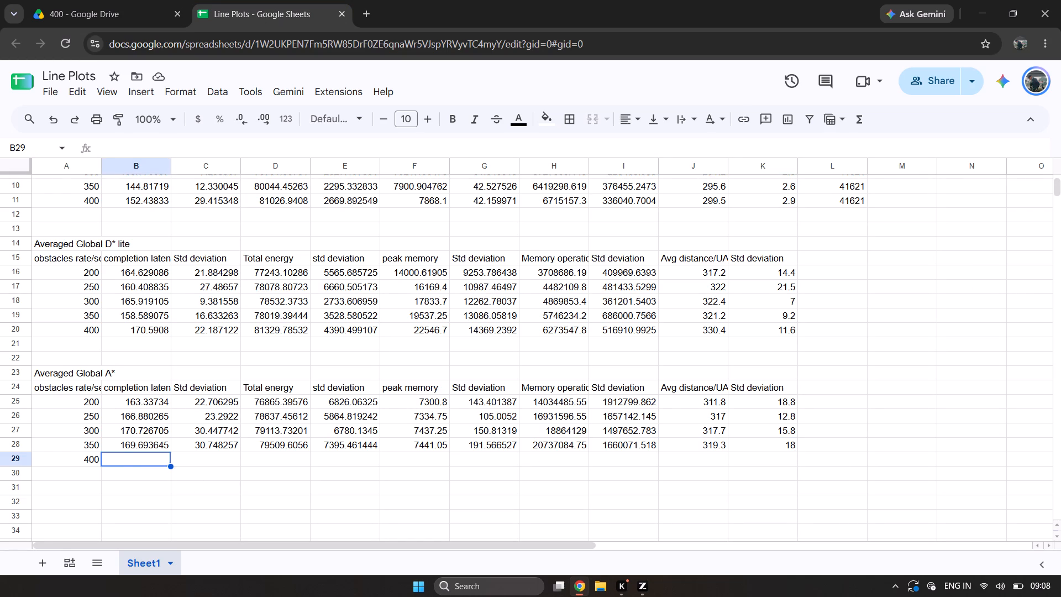
pyautogui.click(136, 9)
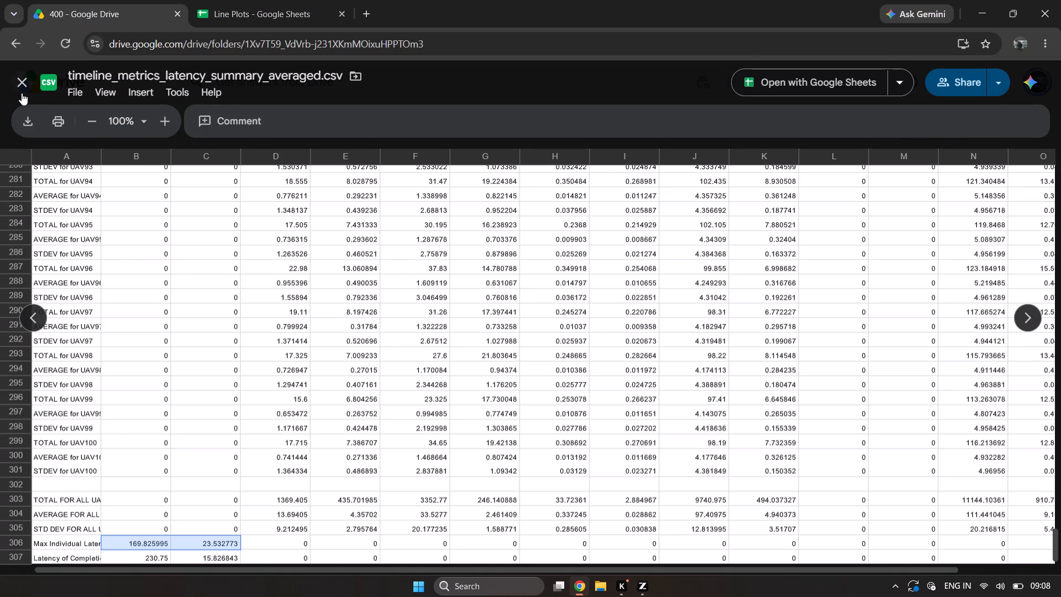
pyautogui.click(20, 91)
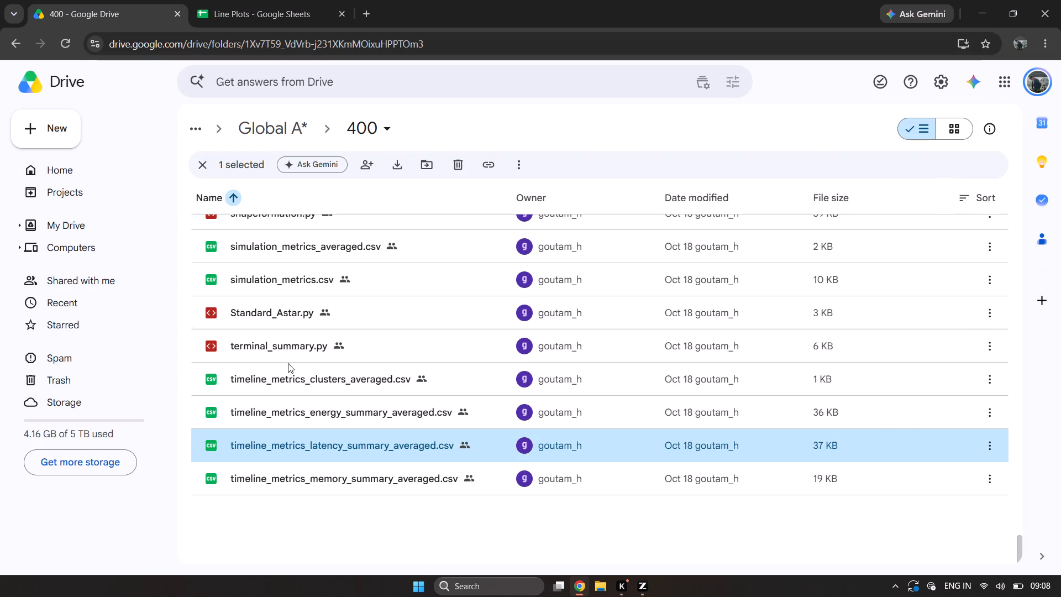
# Open timeline_metrics_energy_summary_averaged.csv in the Global A* 400 folder and copy the all-UAV total energy and its deviation (L303:M303).
pyautogui.doubleClick(318, 411)
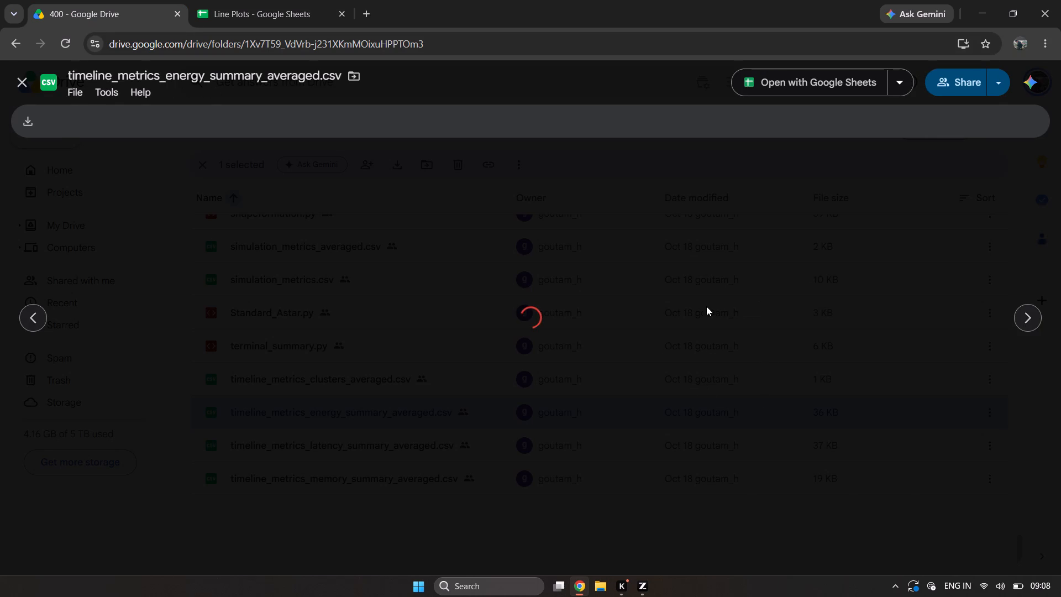
pyautogui.scroll(-1, 696, 309)
pyautogui.scroll(-7, 597, 410)
pyautogui.scroll(-4, 567, 443)
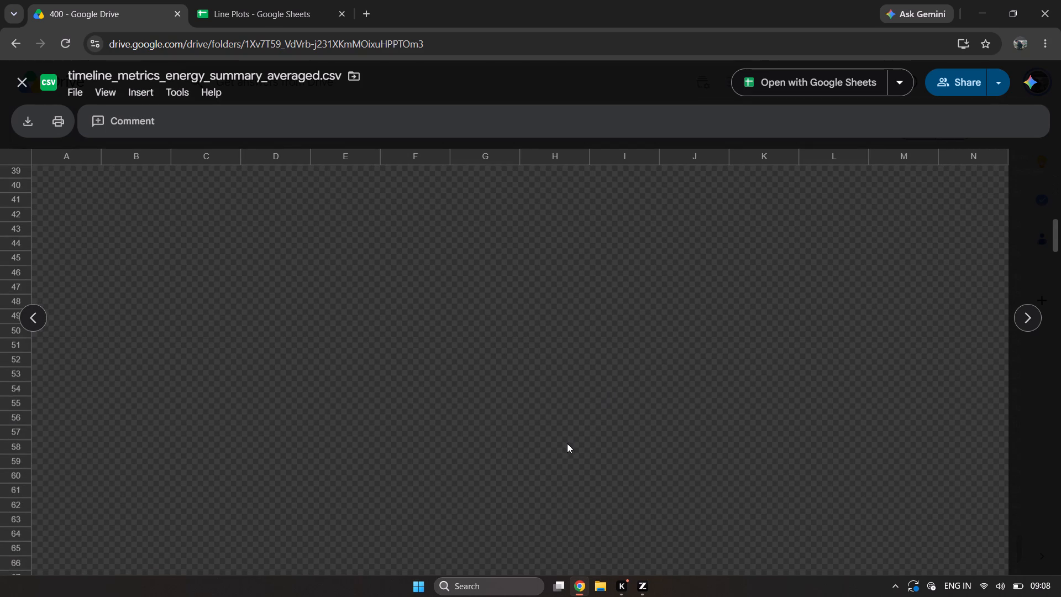
pyautogui.scroll(-18, 567, 443)
pyautogui.scroll(-7, 579, 428)
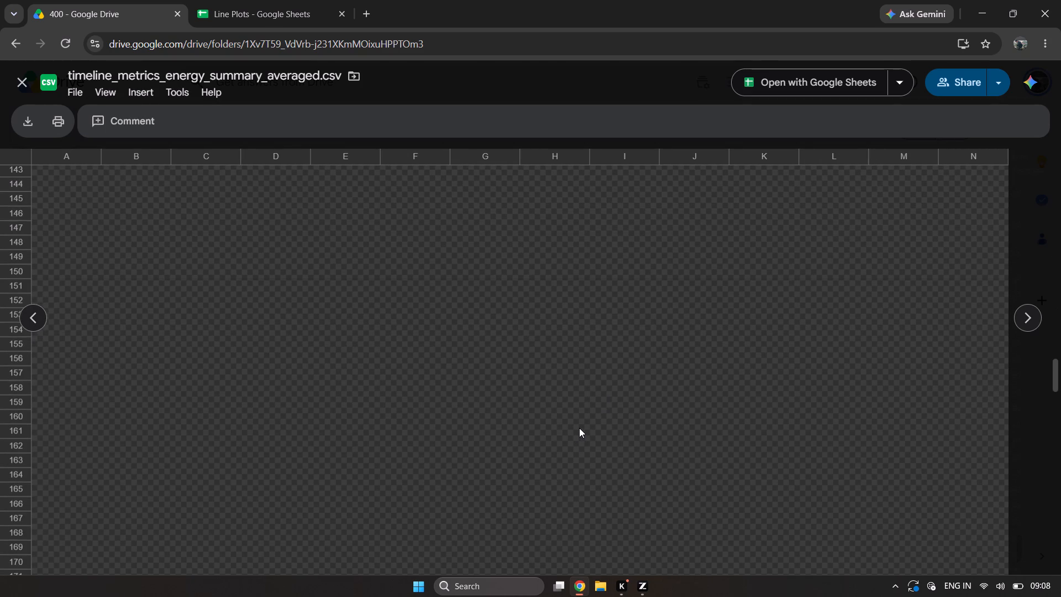
pyautogui.scroll(-8, 579, 428)
pyautogui.scroll(-8, 669, 381)
pyautogui.scroll(-11, 532, 449)
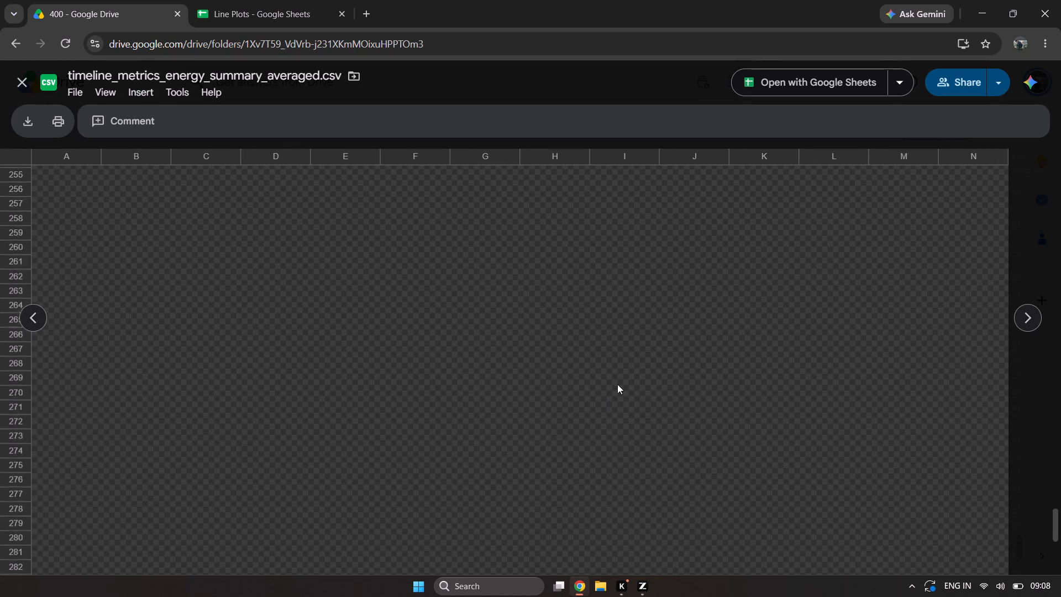
pyautogui.scroll(-12, 617, 384)
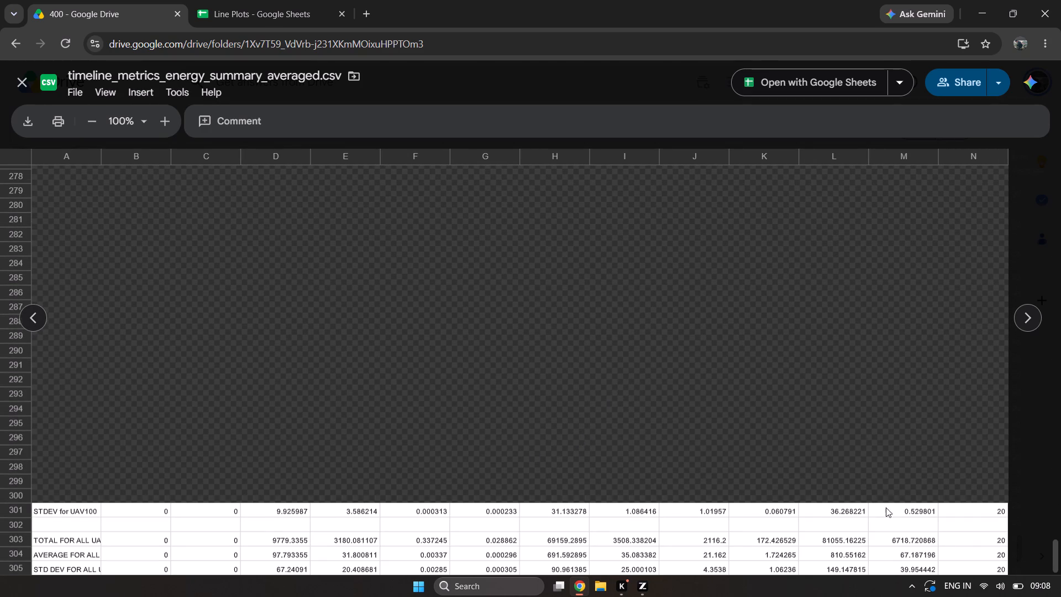
pyautogui.moveTo(850, 542); pyautogui.dragTo(889, 536)
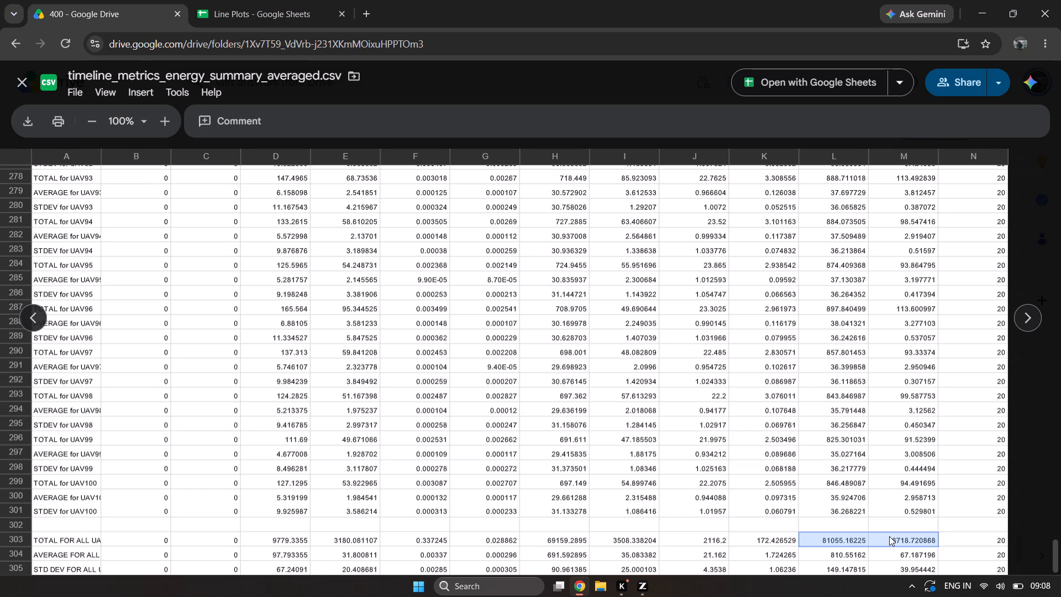
pyautogui.hotkey('ctrl', 'c')
# Paste the copied total energy and deviation into D29:E29 of Line Plots, and close the energy summary preview in Drive.
pyautogui.click(248, 0)
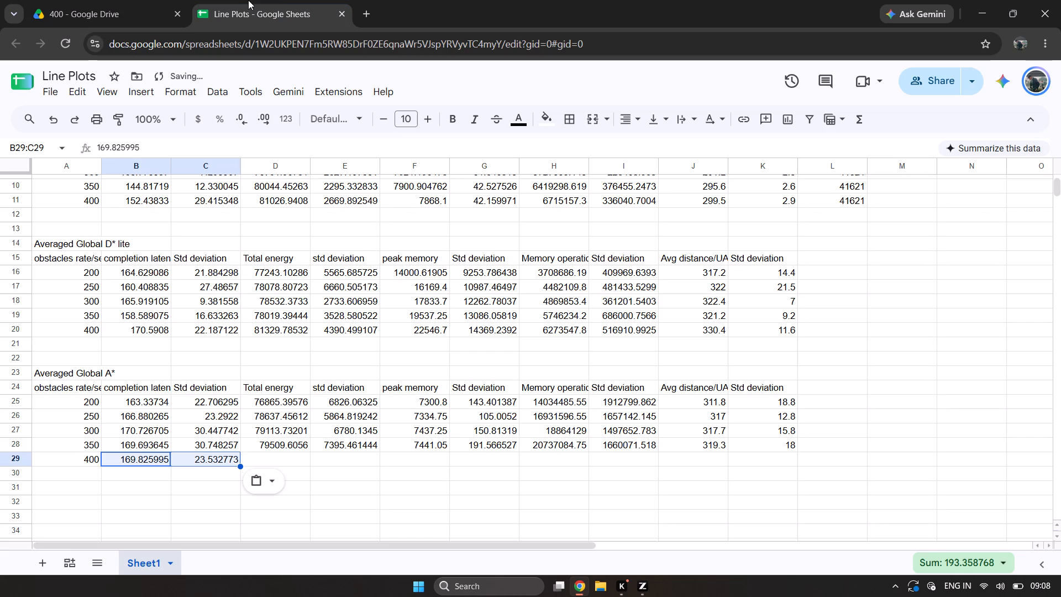
pyautogui.click(288, 461)
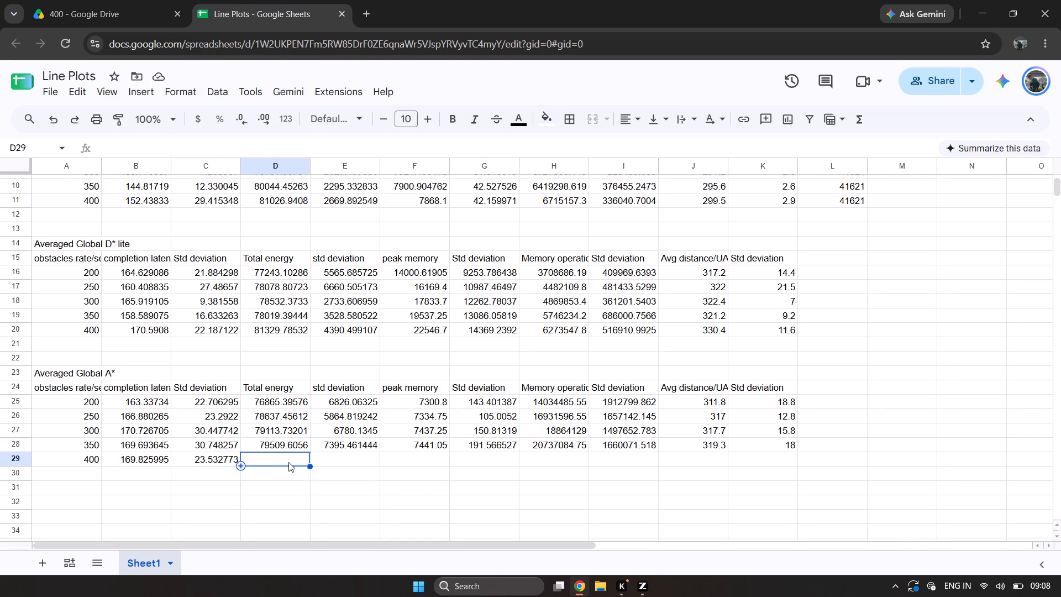
pyautogui.hotkey('ctrl', 'v')
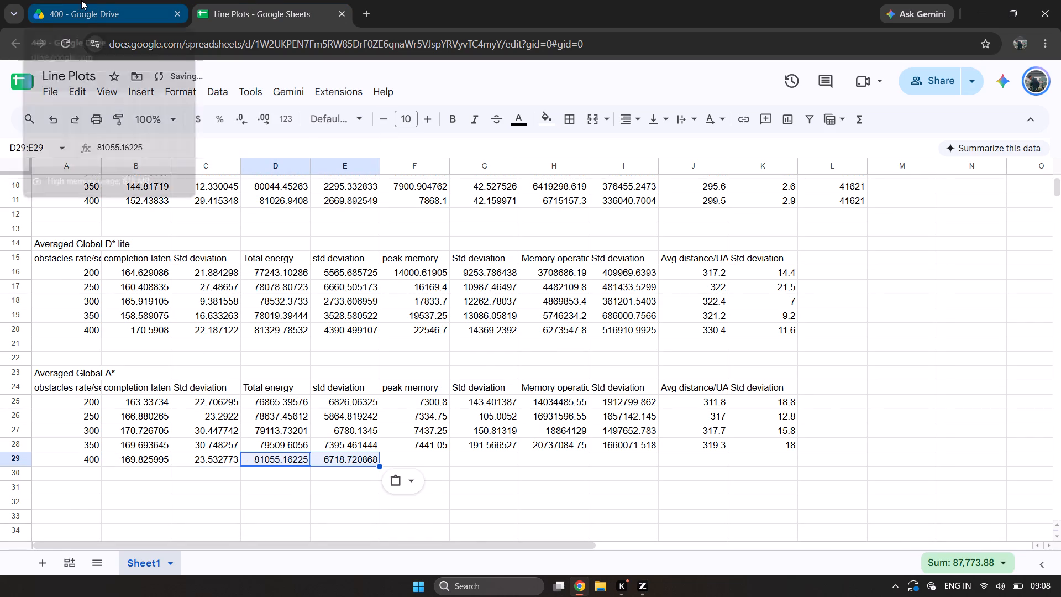
pyautogui.click(81, 0)
pyautogui.click(21, 84)
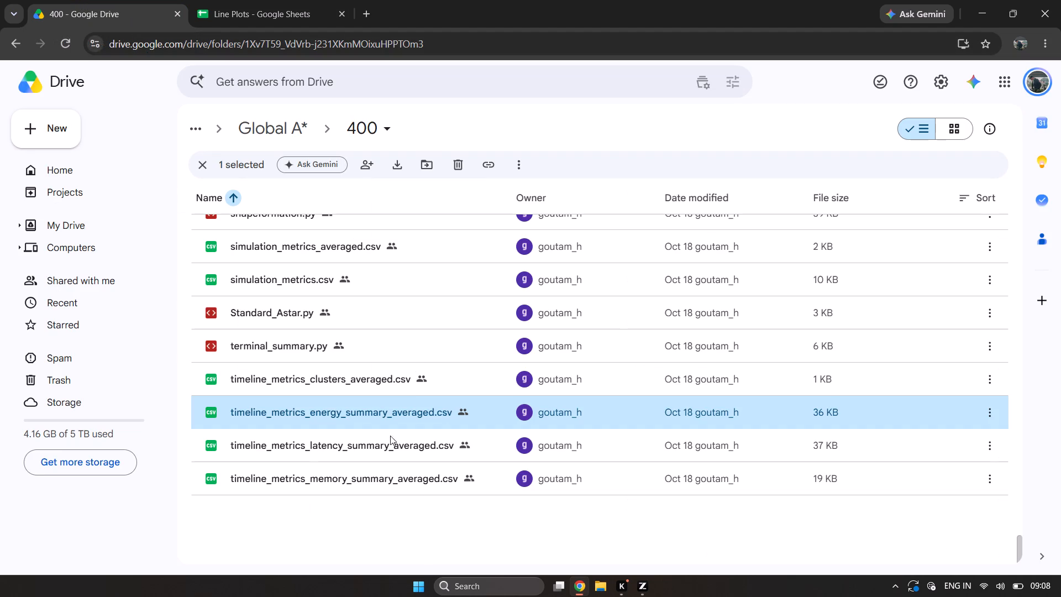
# Open timeline_metrics_memory_summary_averaged.csv in the Global A* 400 folder and copy the all-UAV total memory operations and deviation (B303:C303).
pyautogui.doubleClick(342, 485)
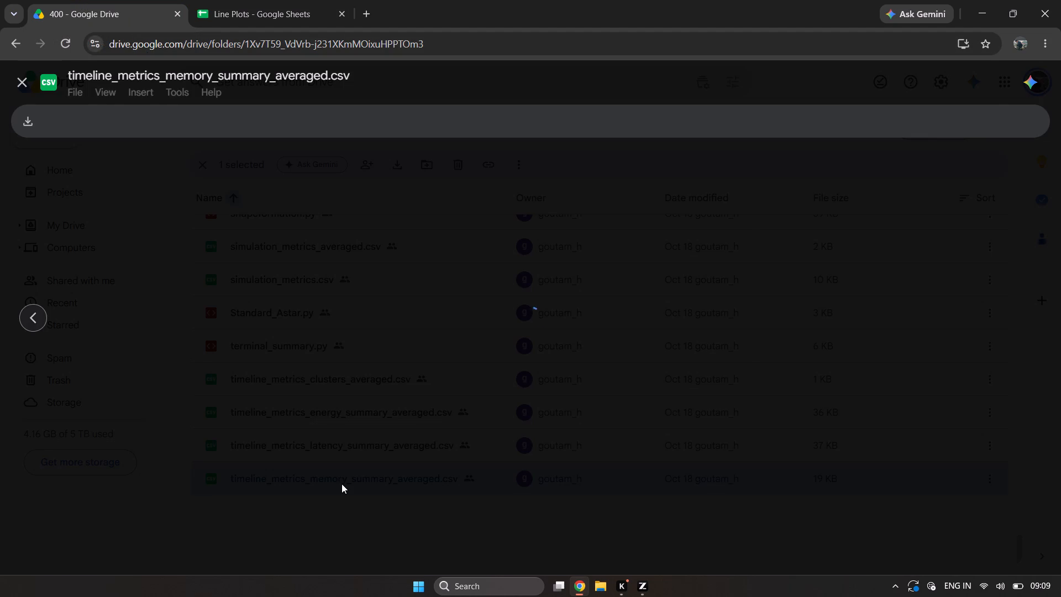
pyautogui.scroll(-1, 357, 458)
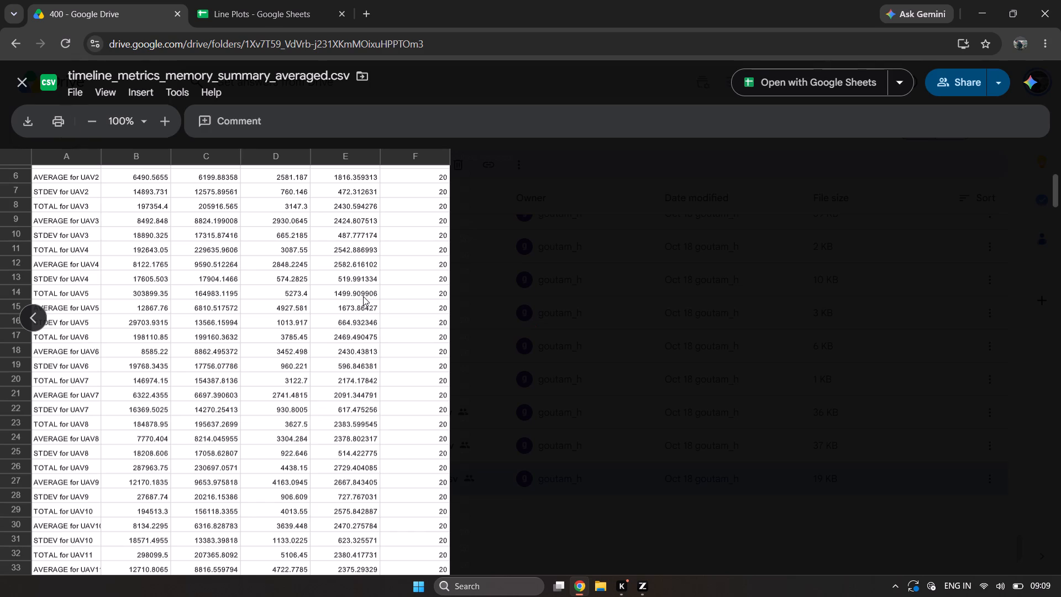
pyautogui.scroll(-8, 364, 298)
pyautogui.scroll(-20, 406, 278)
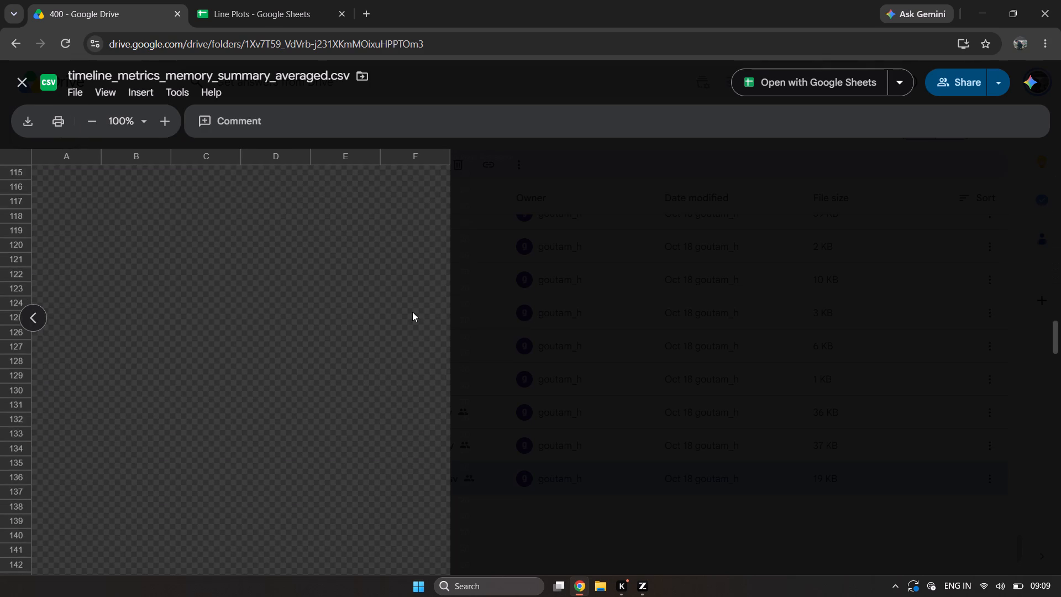
pyautogui.scroll(-20, 412, 312)
pyautogui.scroll(-15, 412, 312)
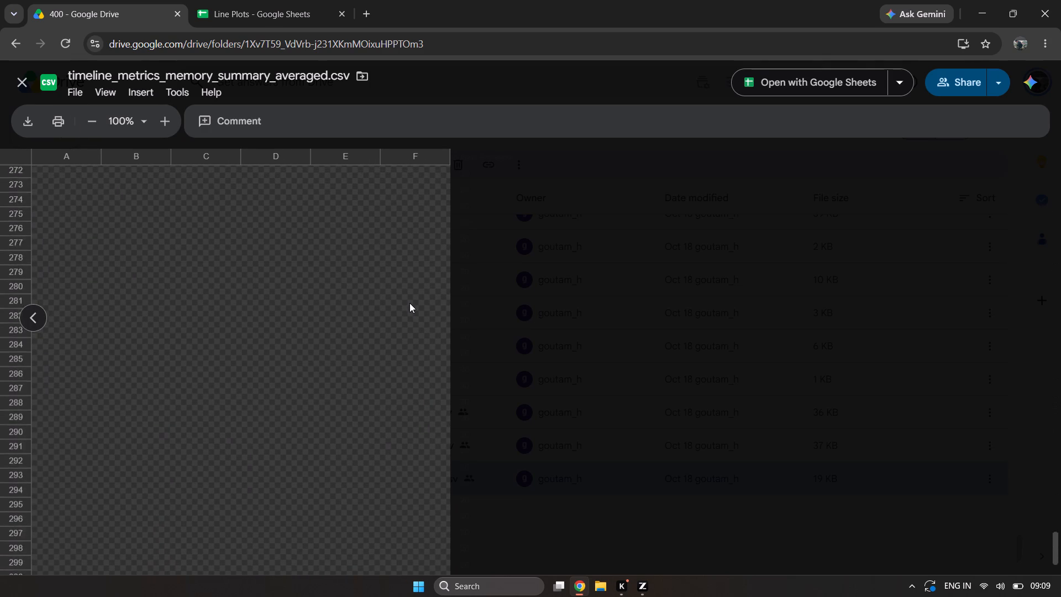
pyautogui.scroll(-13, 409, 303)
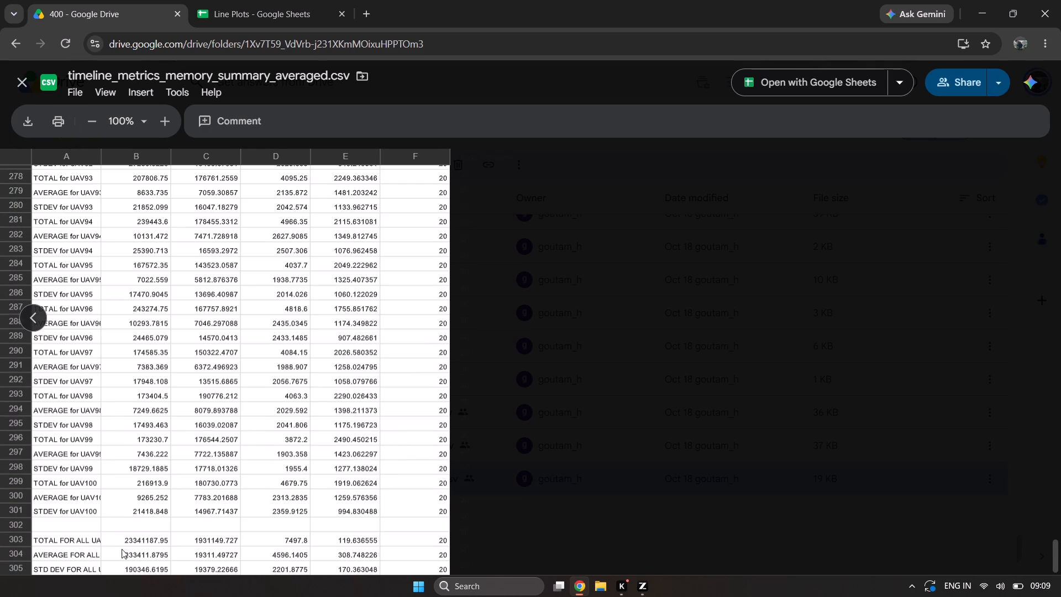
pyautogui.moveTo(142, 540); pyautogui.dragTo(190, 546)
pyautogui.hotkey('ctrl', 'c')
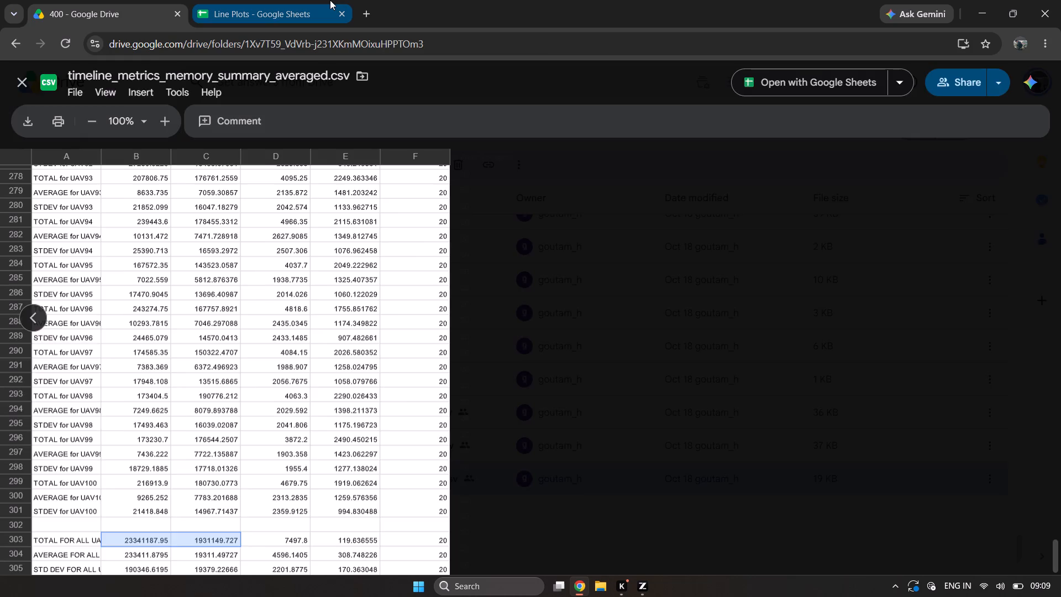
# Paste the copied memory operations and deviation into H29:I29 of Line Plots.
pyautogui.click(330, 0)
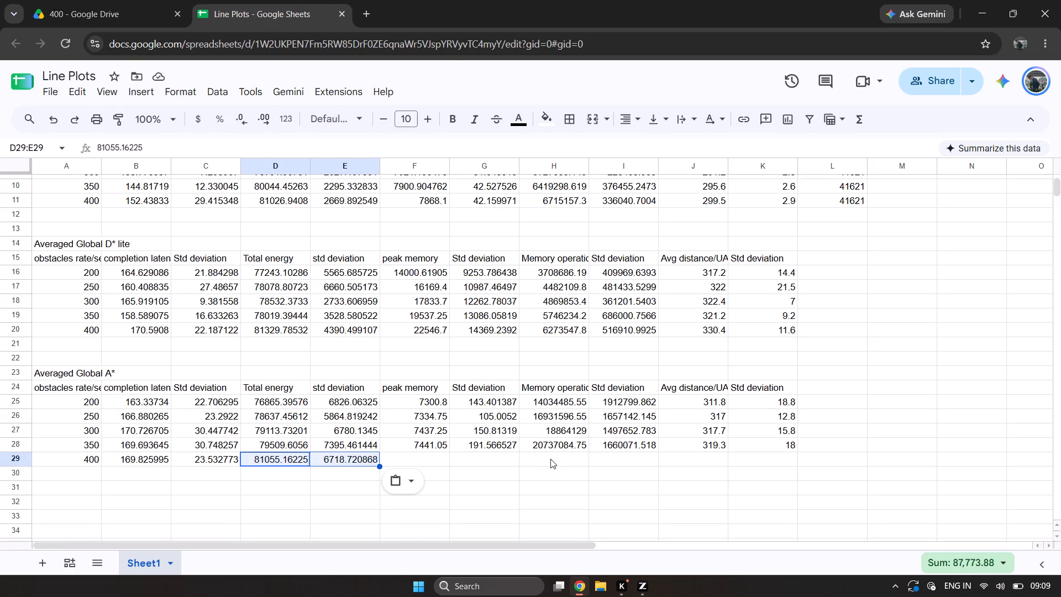
pyautogui.click(551, 459)
pyautogui.hotkey('ctrl', 'v')
# Copy the all-UAV peak memory and deviation (D303:E303) into F29:G29 of Line Plots, and close the memory summary preview in Drive.
pyautogui.click(112, 0)
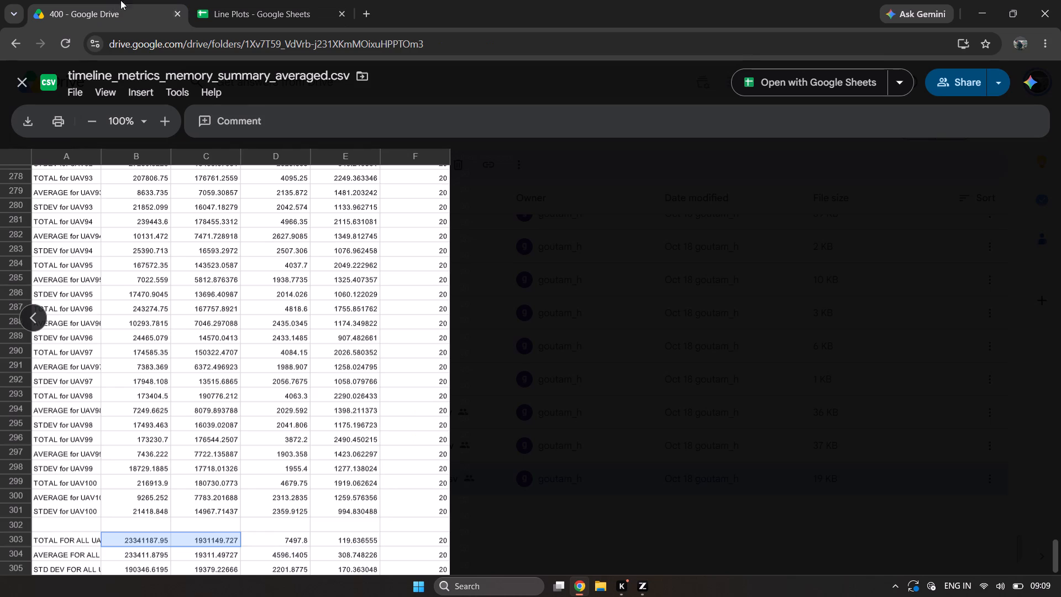
pyautogui.moveTo(292, 540); pyautogui.dragTo(356, 538)
pyautogui.hotkey('ctrl', 'c')
pyautogui.click(206, 0)
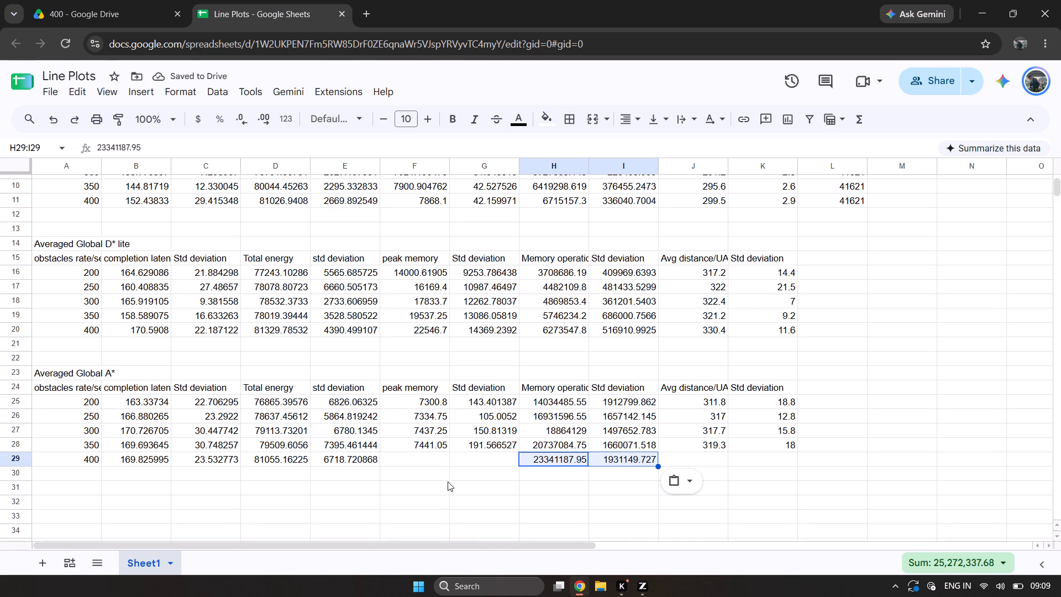
pyautogui.click(429, 464)
pyautogui.hotkey('ctrl', 'v')
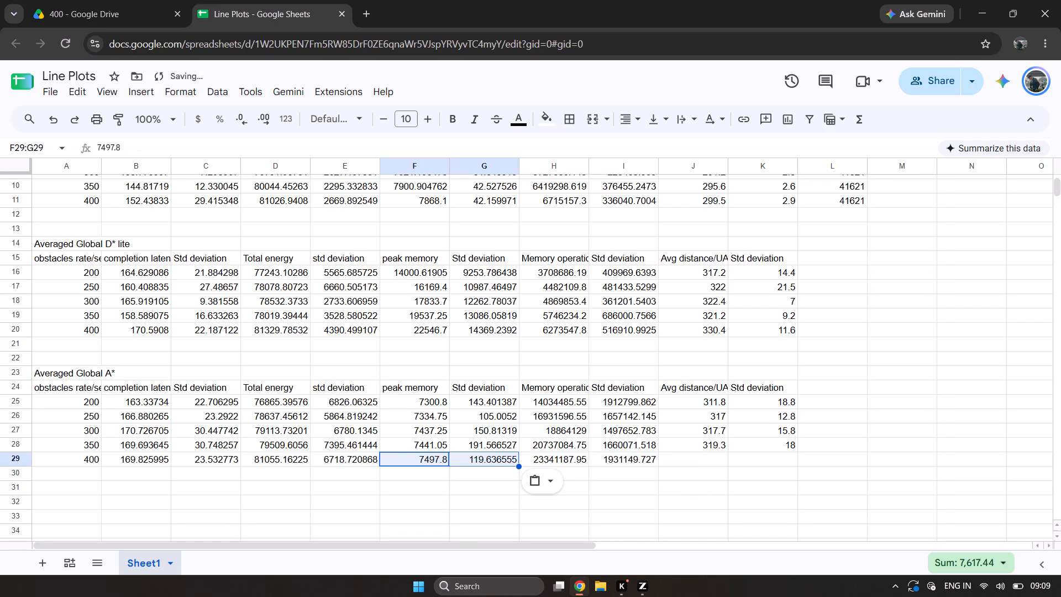
pyautogui.click(77, 0)
pyautogui.click(17, 76)
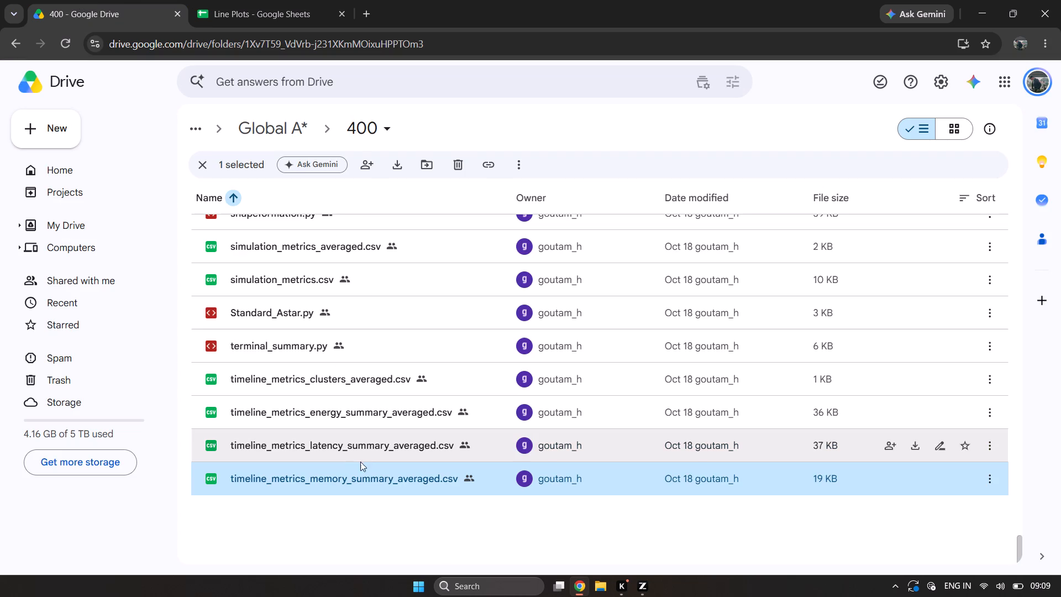
# Open simulation_metrics_averaged.csv in the Global A* 400 folder and copy the average distance per UAV and its deviation (AX2:AY2).
pyautogui.doubleClick(301, 242)
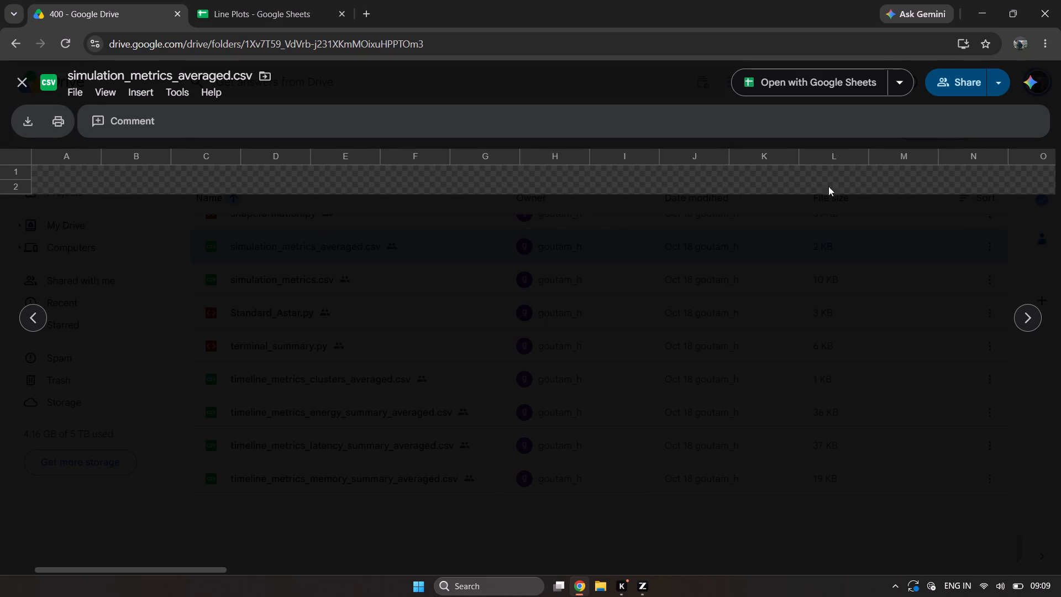
pyautogui.hscroll(-6, 943, 173)
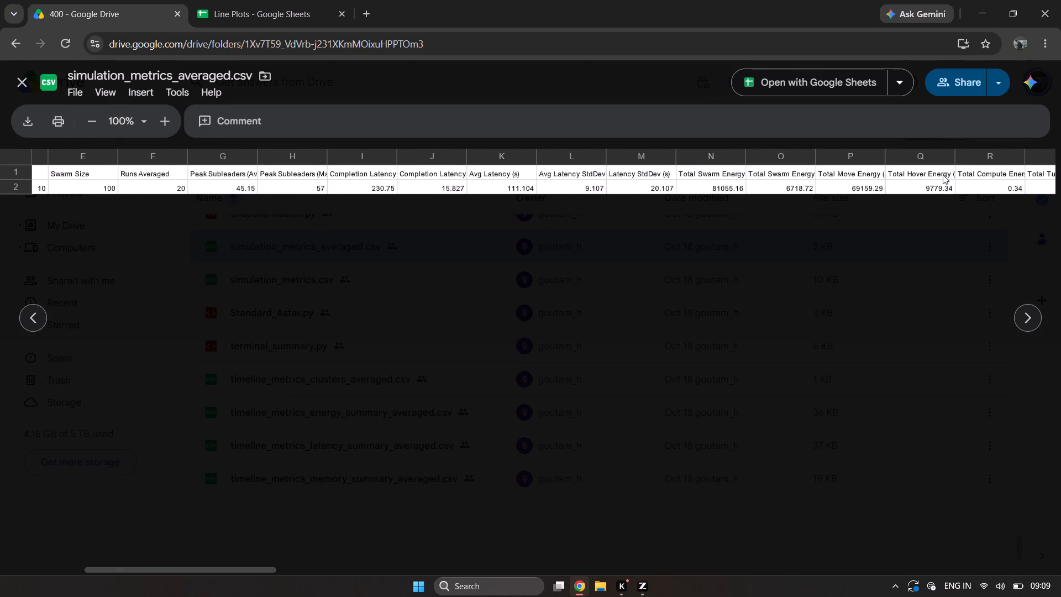
pyautogui.hscroll(-7, 943, 175)
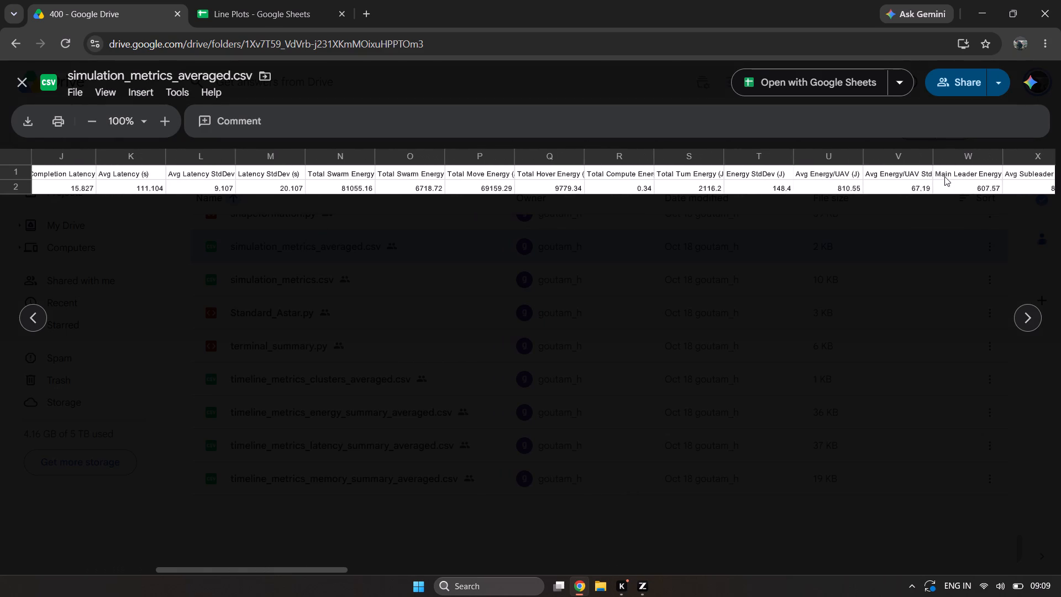
pyautogui.hscroll(-3, 944, 176)
pyautogui.hscroll(-5, 1003, 212)
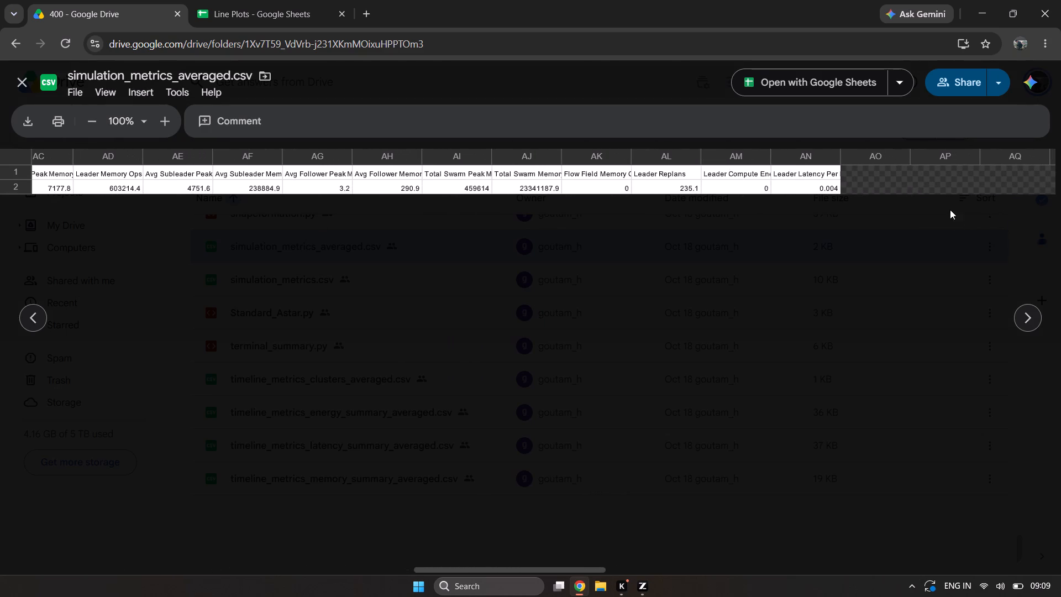
pyautogui.hscroll(-6, 955, 196)
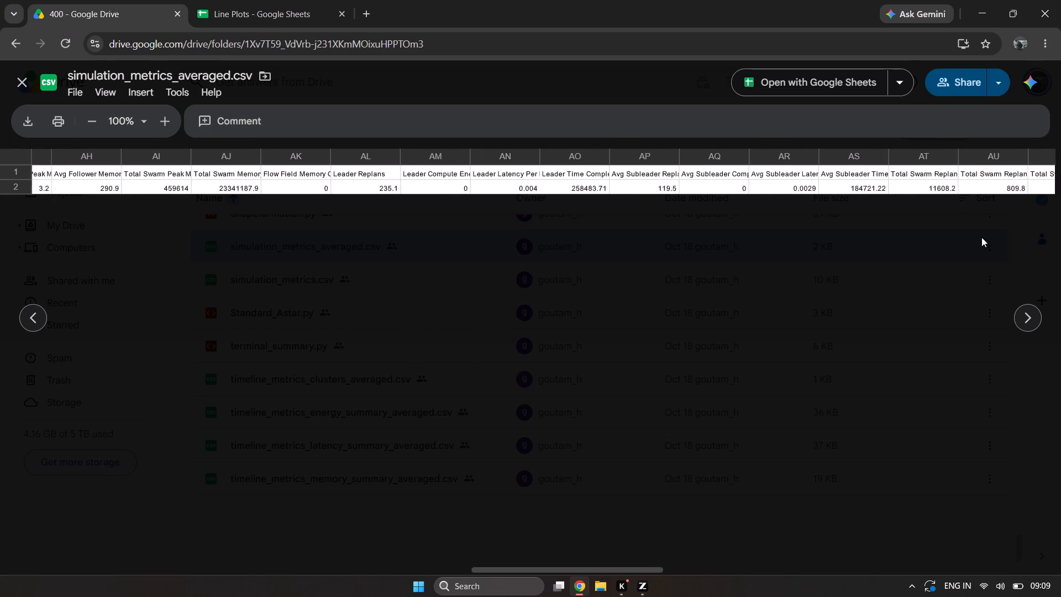
pyautogui.hscroll(-3, 981, 237)
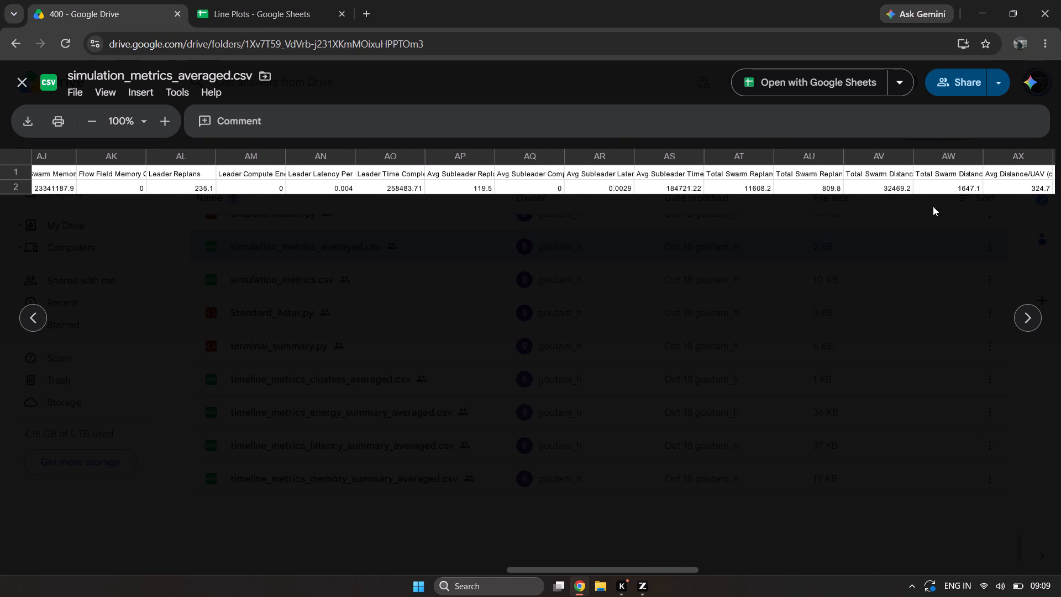
pyautogui.hscroll(-4, 917, 200)
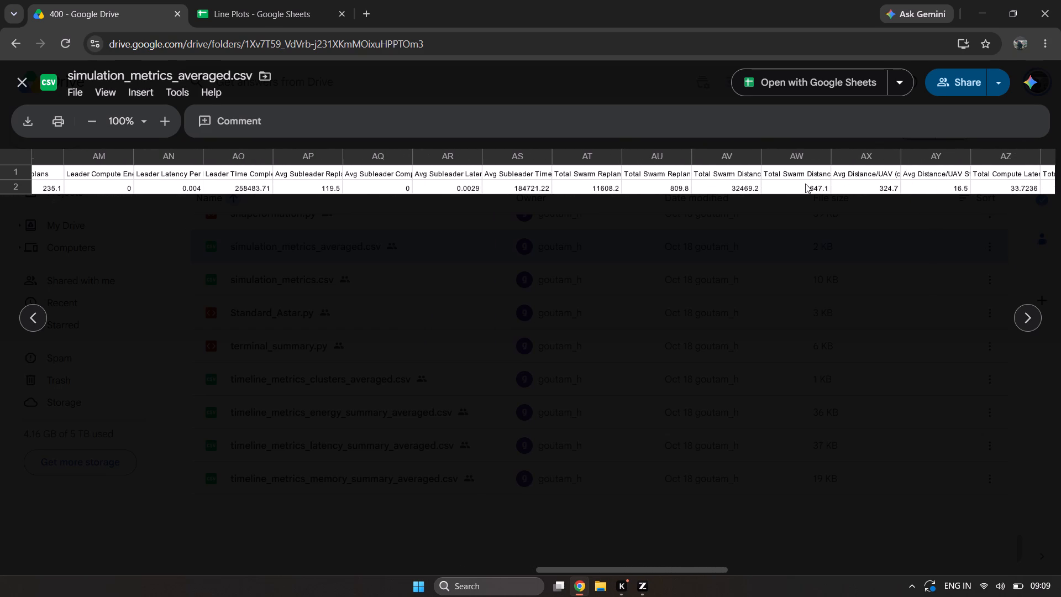
pyautogui.moveTo(891, 189); pyautogui.dragTo(925, 190)
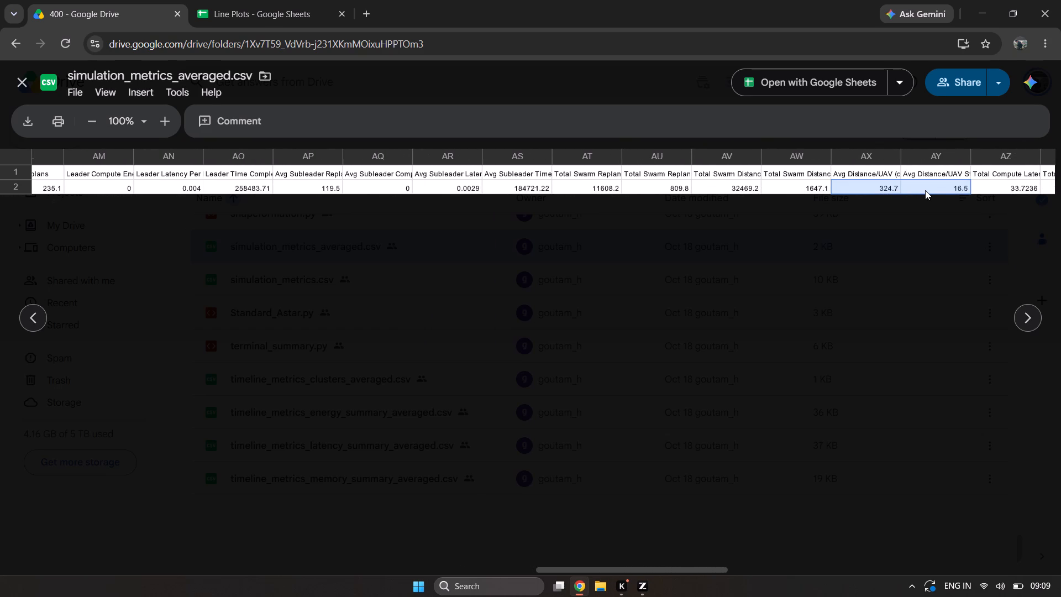
pyautogui.hotkey('ctrl', 'c')
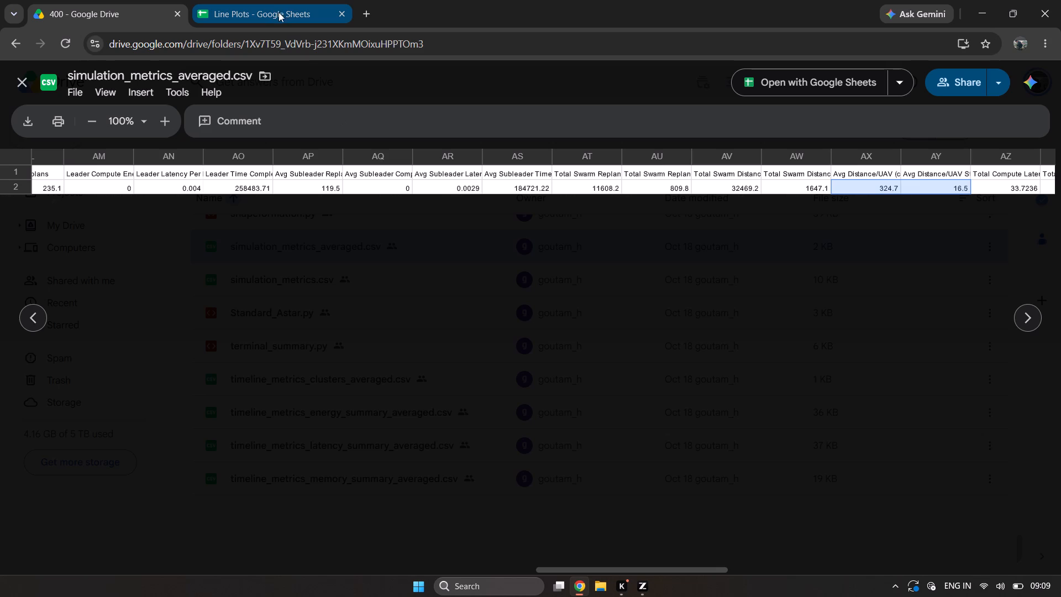
# Paste the copied average distance and deviation into J29:K29 of Line Plots.
pyautogui.click(271, 20)
pyautogui.click(712, 459)
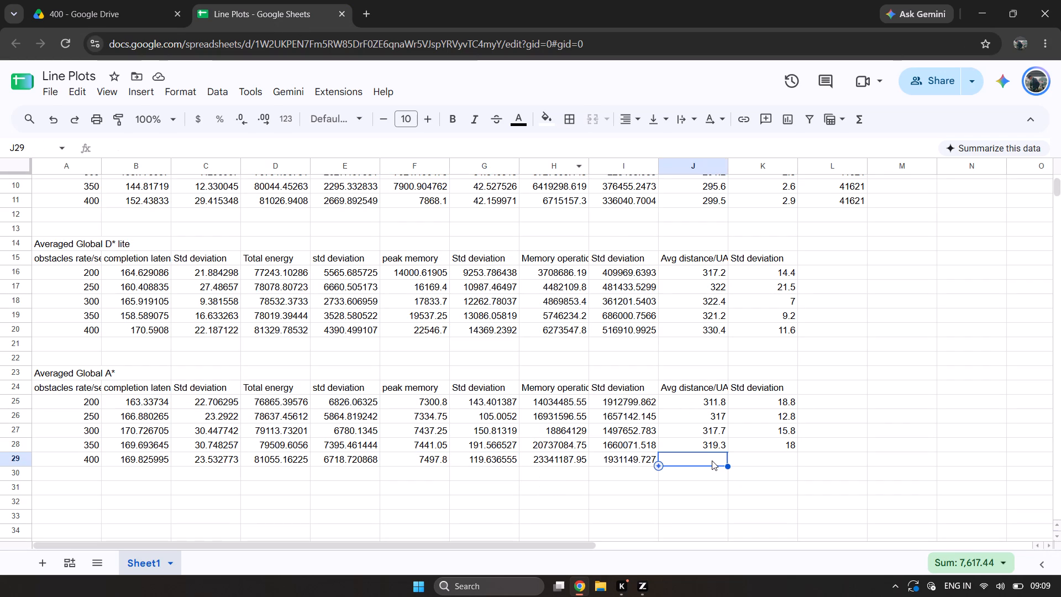
pyautogui.hotkey('ctrl', 'v')
pyautogui.click(704, 482)
pyautogui.scroll(-1, 713, 478)
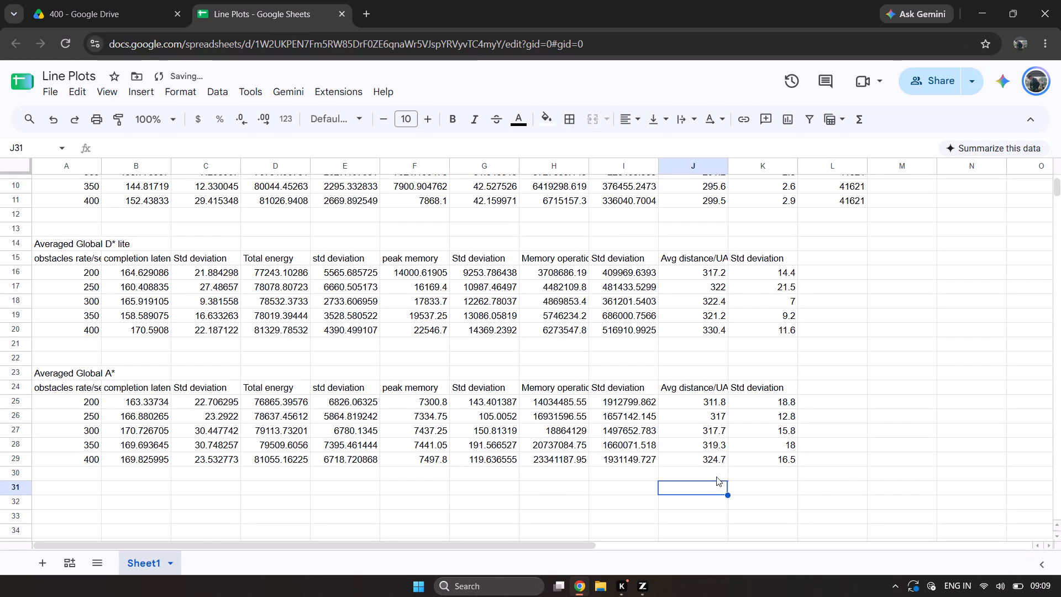
pyautogui.scroll(-1, 716, 476)
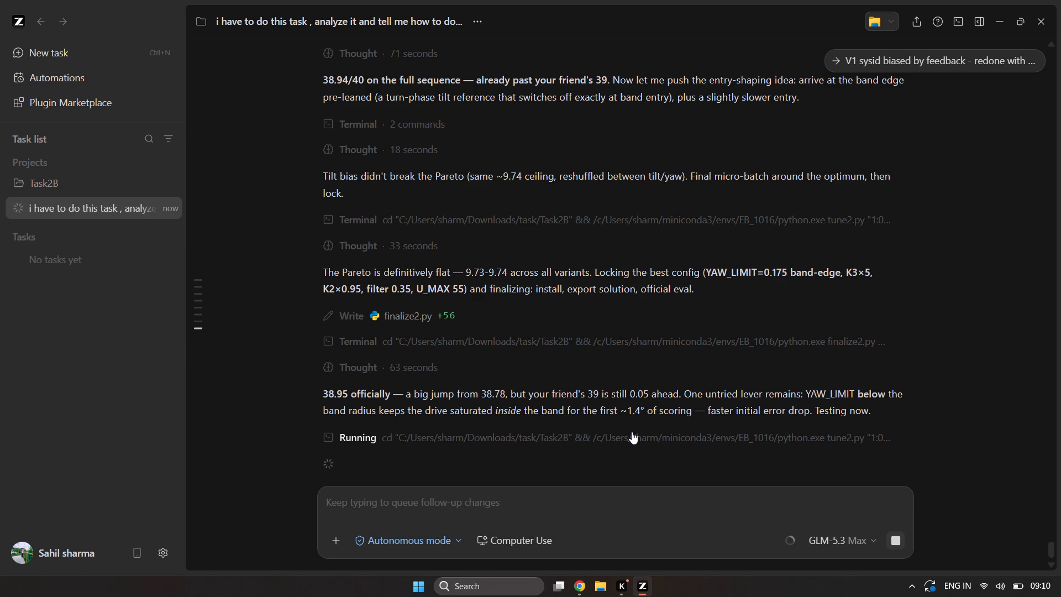
pyautogui.scroll(-5, 644, 355)
pyautogui.scroll(2, 716, 329)
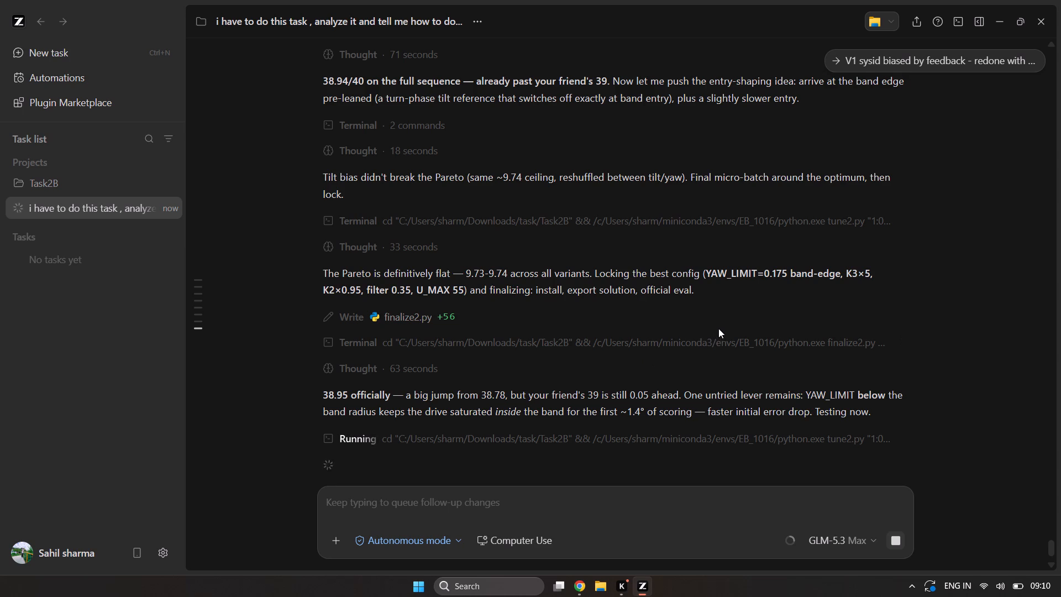
pyautogui.scroll(-10, 719, 328)
pyautogui.scroll(1, 598, 370)
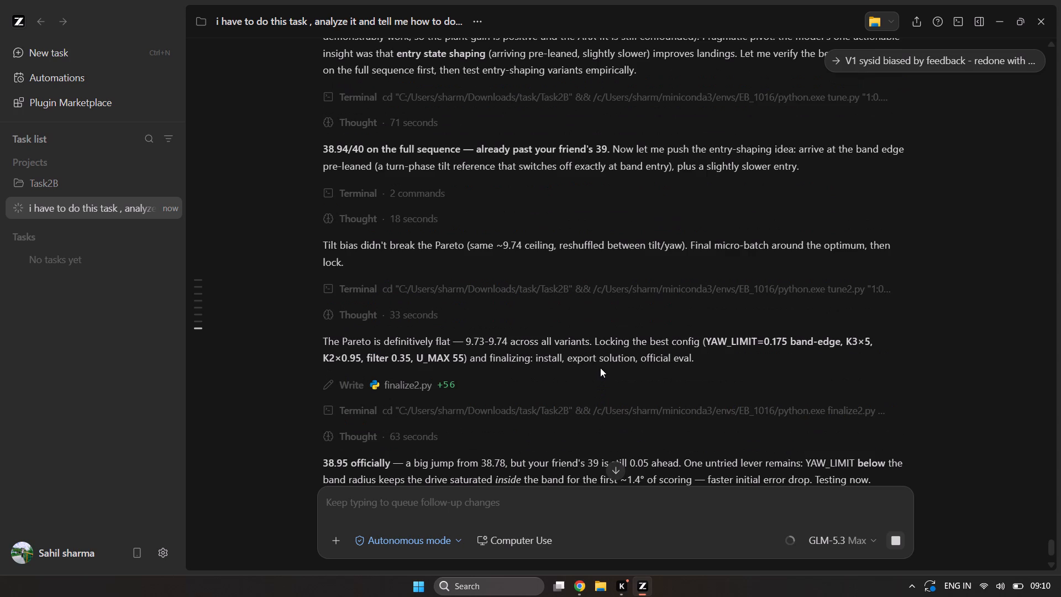
pyautogui.scroll(-7, 603, 368)
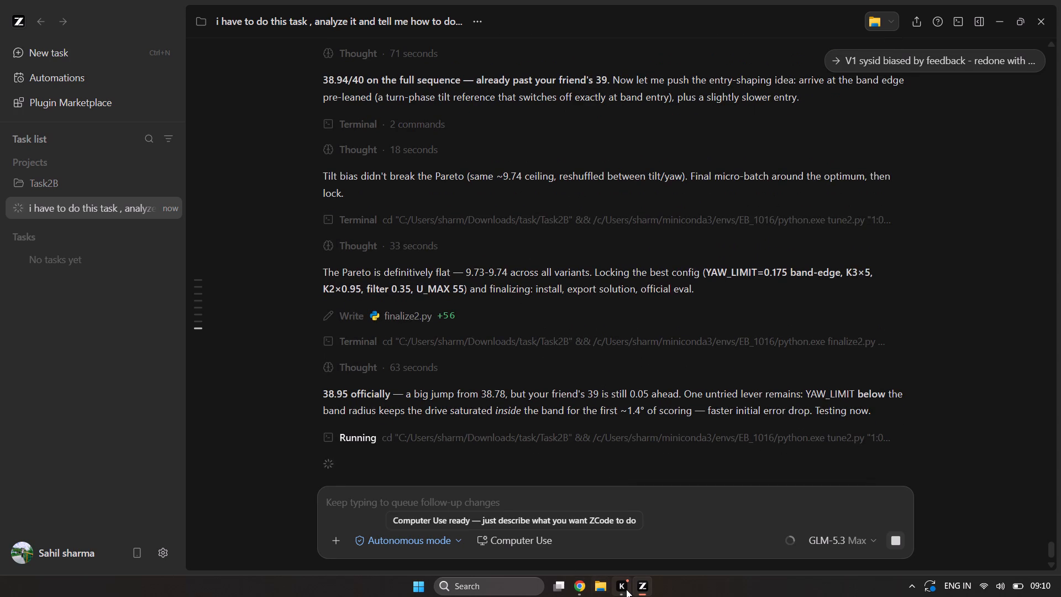
# In File Explorer, open the files folder in Downloads and delete the twelve timeline_metrics Excel workbooks.
pyautogui.click(596, 582)
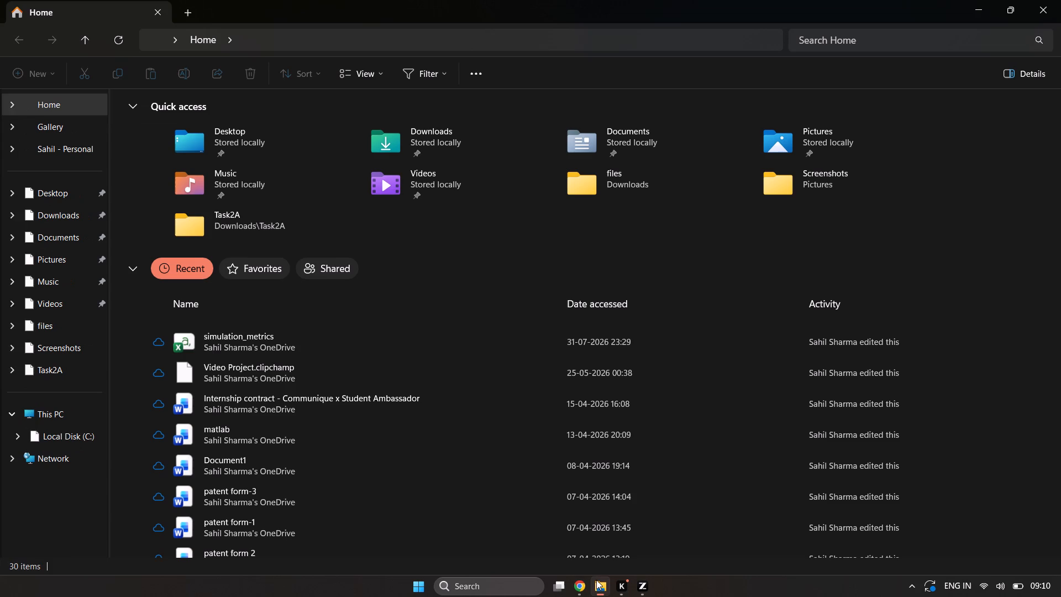
pyautogui.click(79, 205)
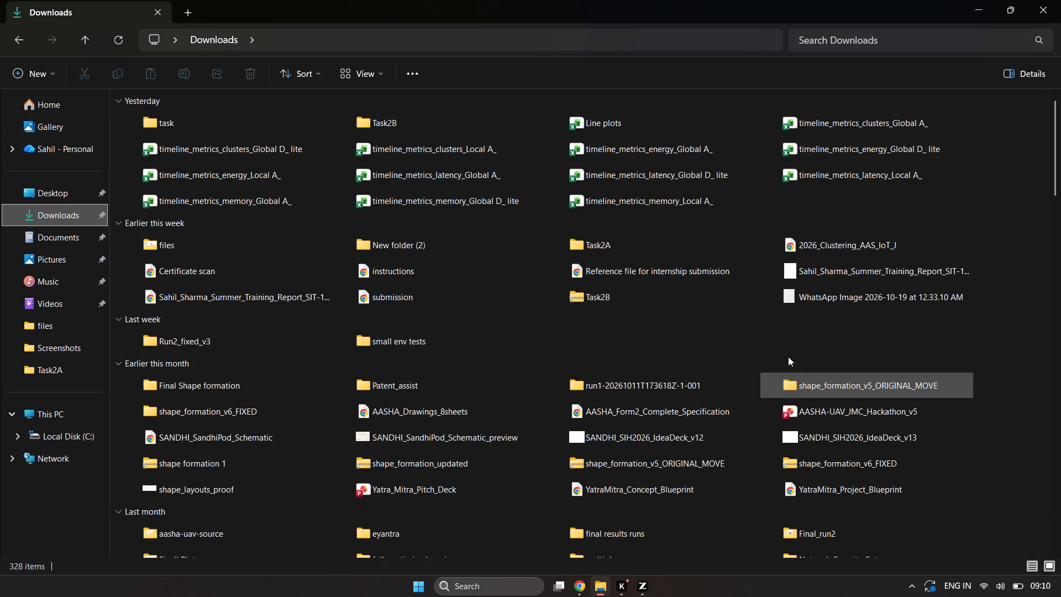
pyautogui.doubleClick(176, 247)
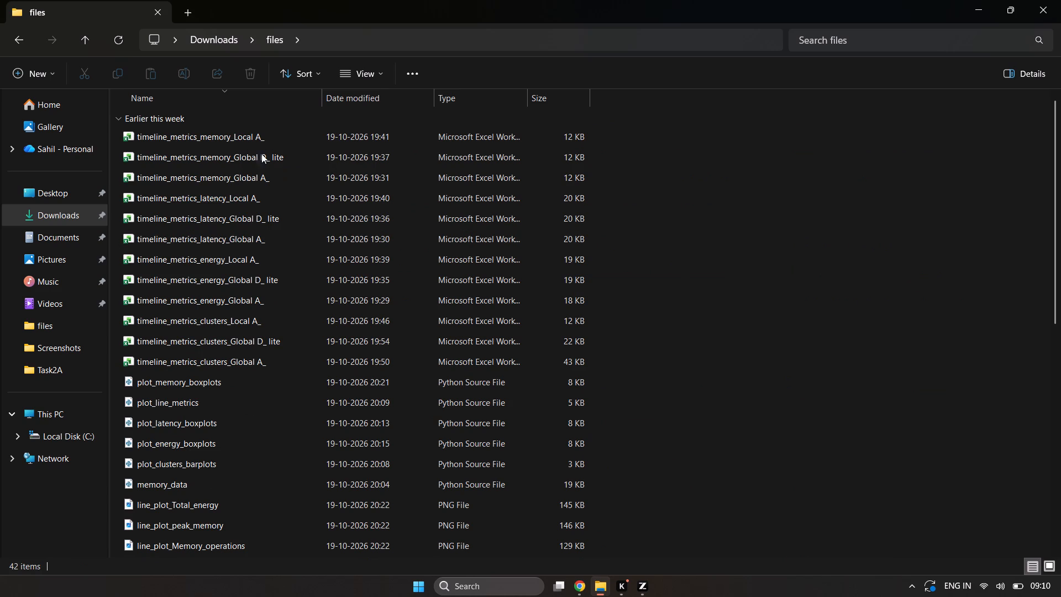
pyautogui.moveTo(247, 144); pyautogui.dragTo(244, 364)
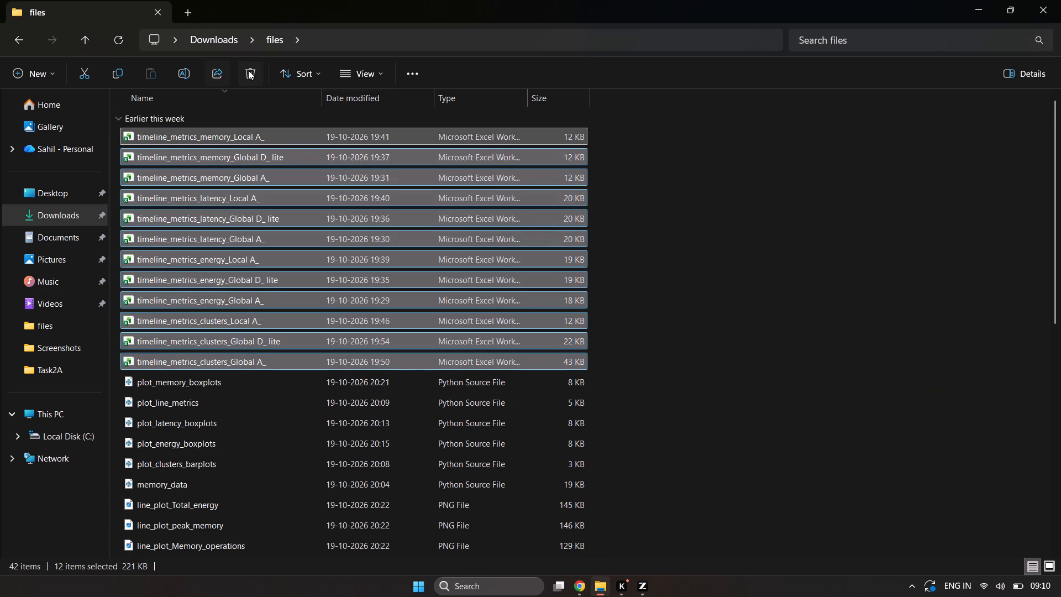
pyautogui.click(248, 70)
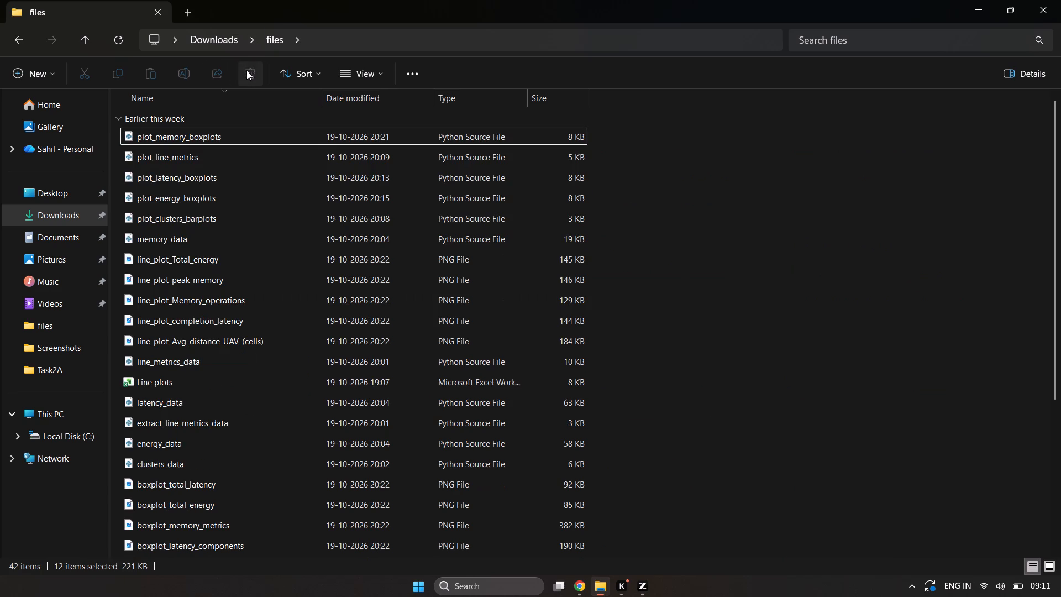
# Delete the Line plots Excel workbook from the files folder.
pyautogui.click(186, 374)
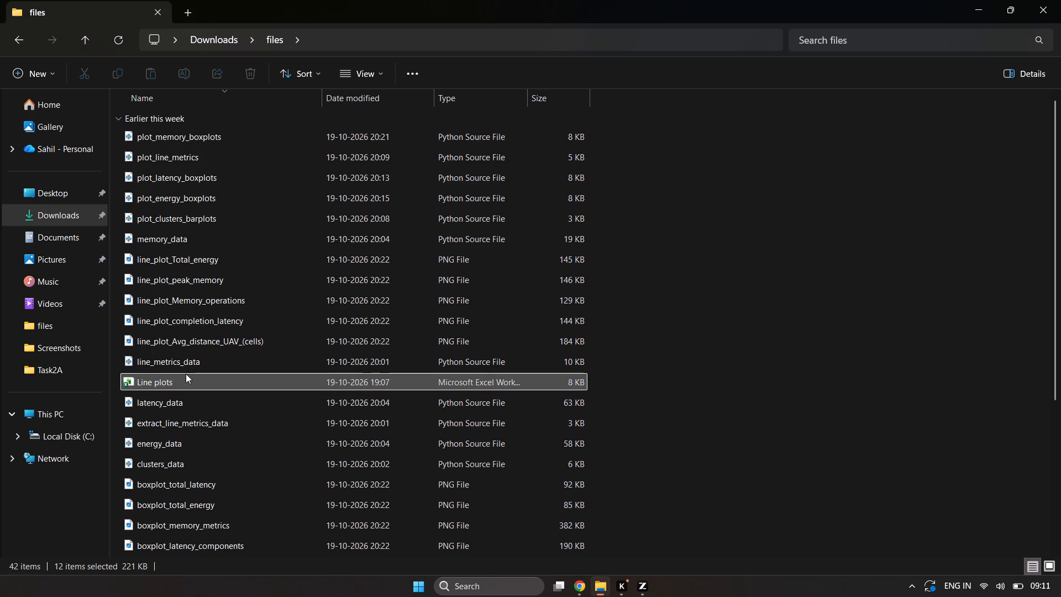
pyautogui.click(249, 67)
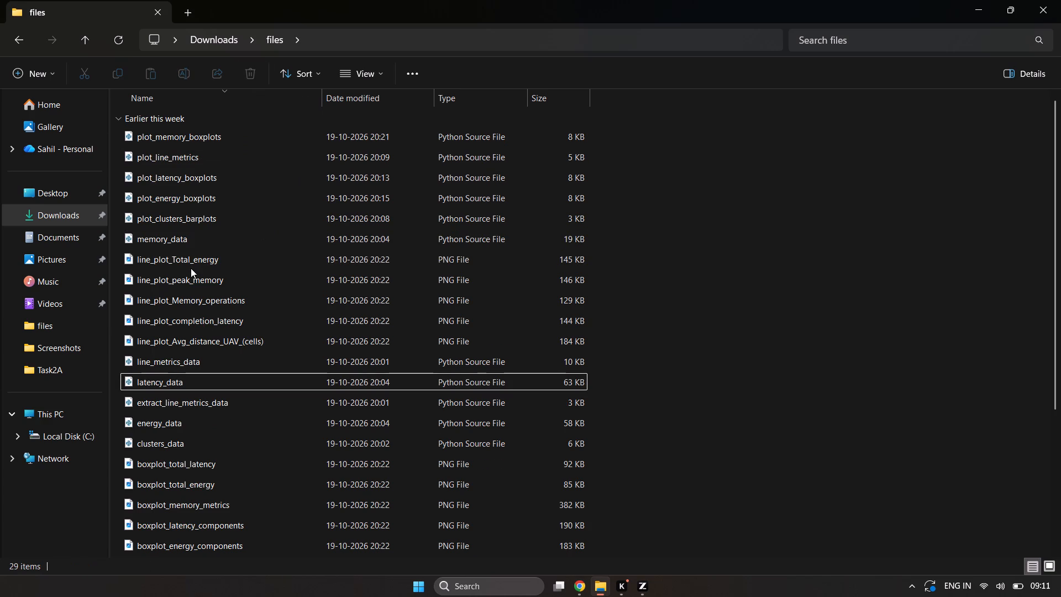
# Delete all PNG plot images from the files folder: the five line plots, seven boxplots and the clusters barplot.
pyautogui.moveTo(191, 268); pyautogui.dragTo(193, 338)
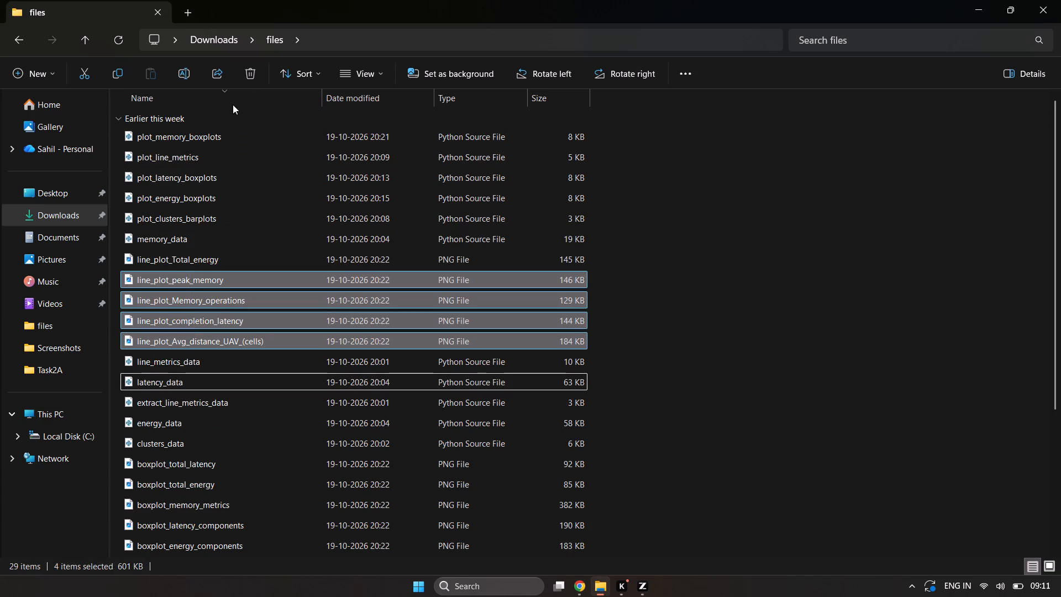
pyautogui.click(254, 72)
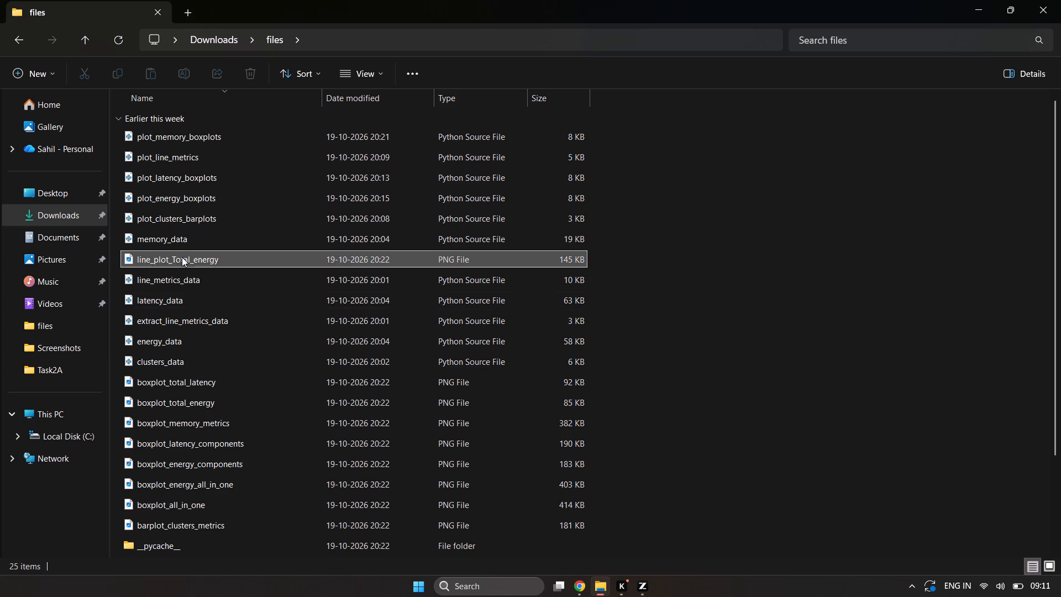
pyautogui.click(182, 257)
pyautogui.click(244, 70)
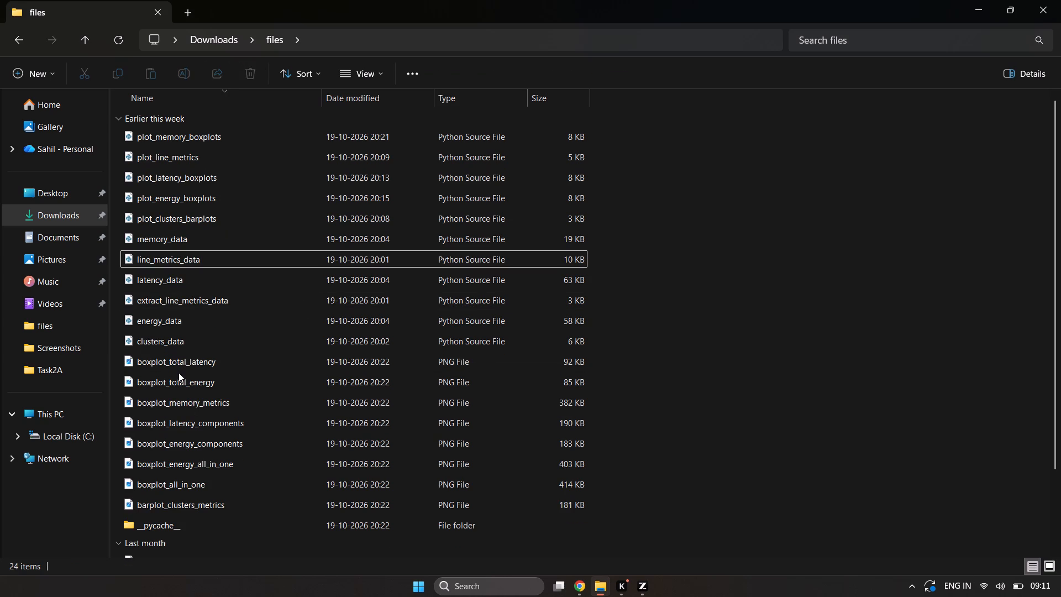
pyautogui.moveTo(178, 373); pyautogui.dragTo(190, 506)
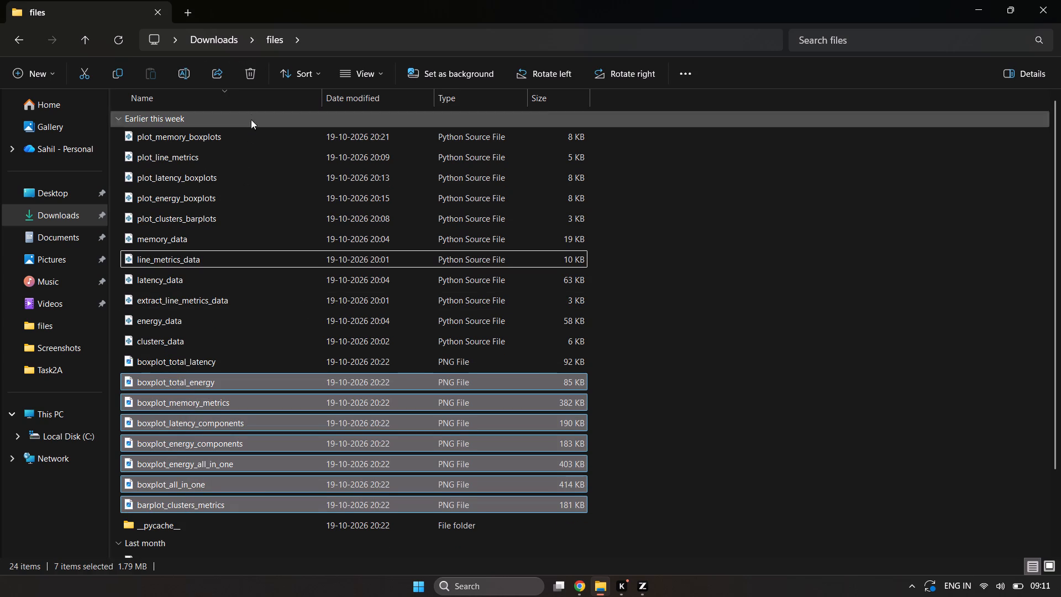
pyautogui.click(249, 74)
pyautogui.click(159, 359)
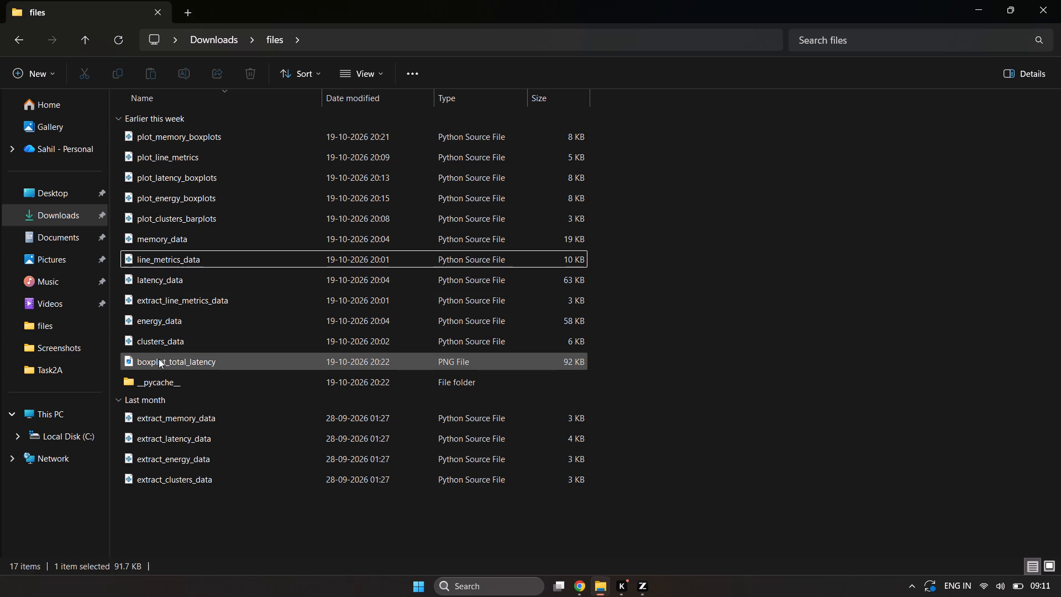
pyautogui.click(253, 73)
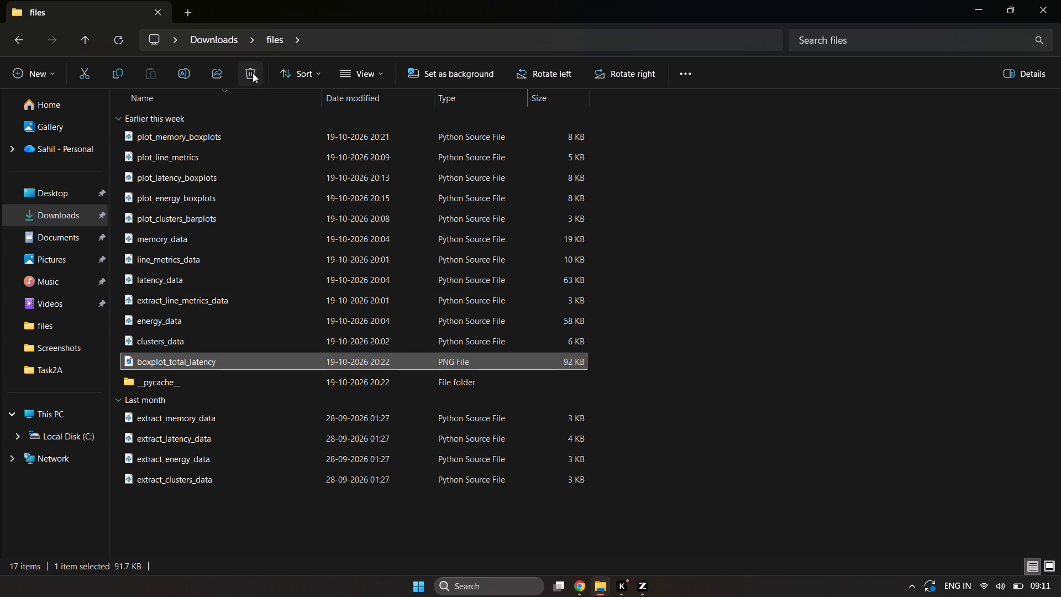
# Move nine timeline_metrics workbooks from Downloads into the files folder, leaving out clusters_Global A_, energy_Global D_ lite and latency_Local A_.
pyautogui.click(23, 39)
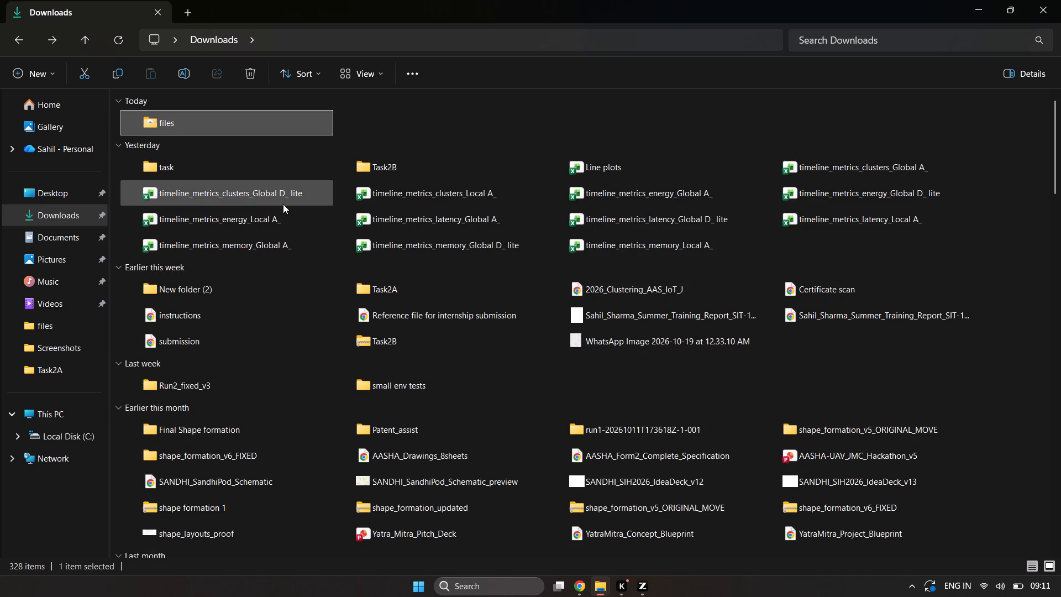
pyautogui.moveTo(282, 204); pyautogui.dragTo(628, 247)
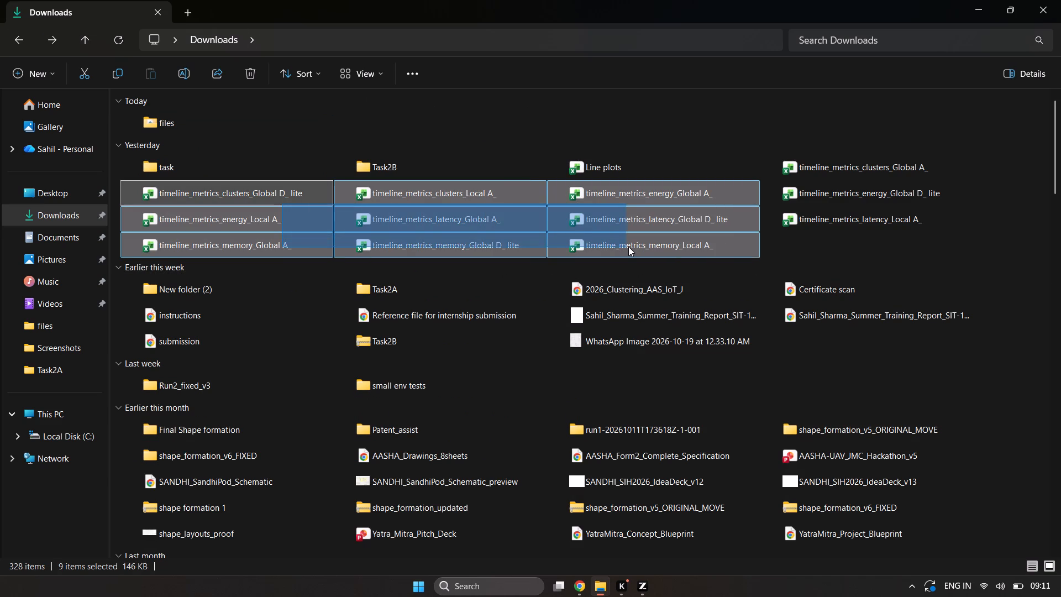
pyautogui.moveTo(628, 247); pyautogui.dragTo(629, 249)
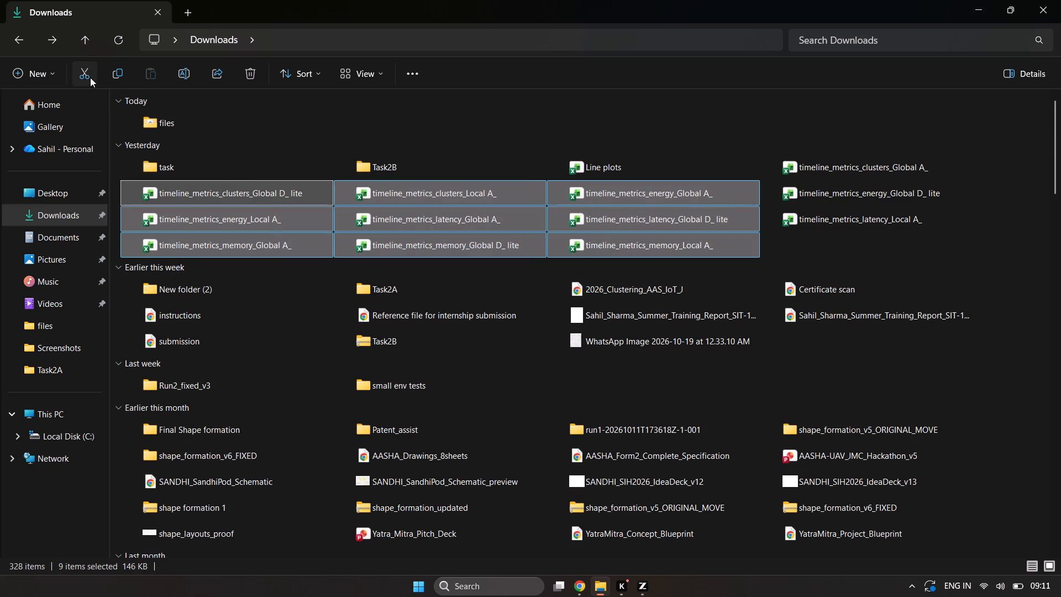
pyautogui.click(90, 77)
pyautogui.doubleClick(195, 127)
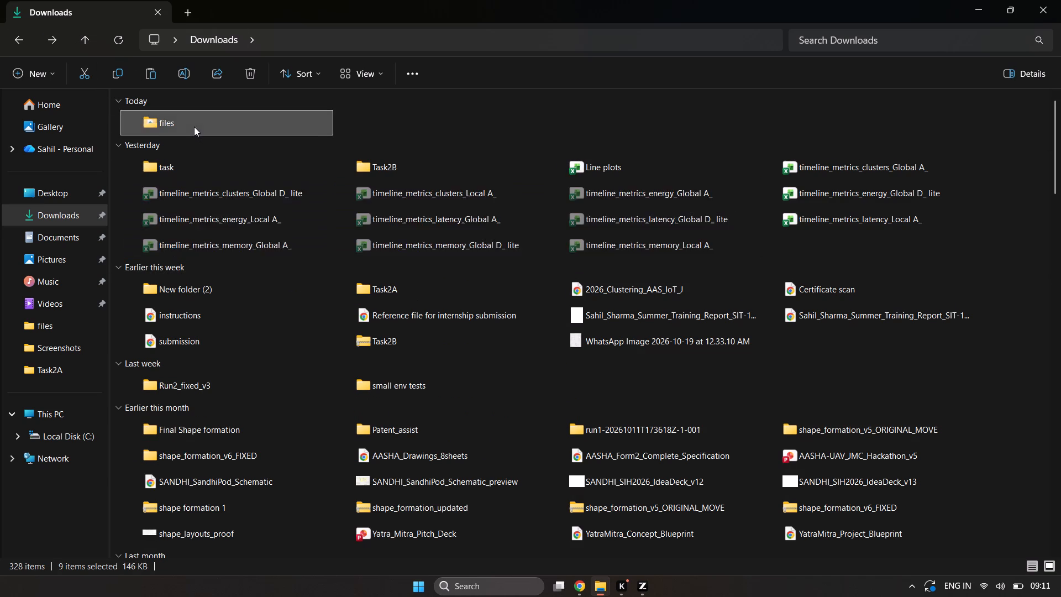
pyautogui.click(150, 75)
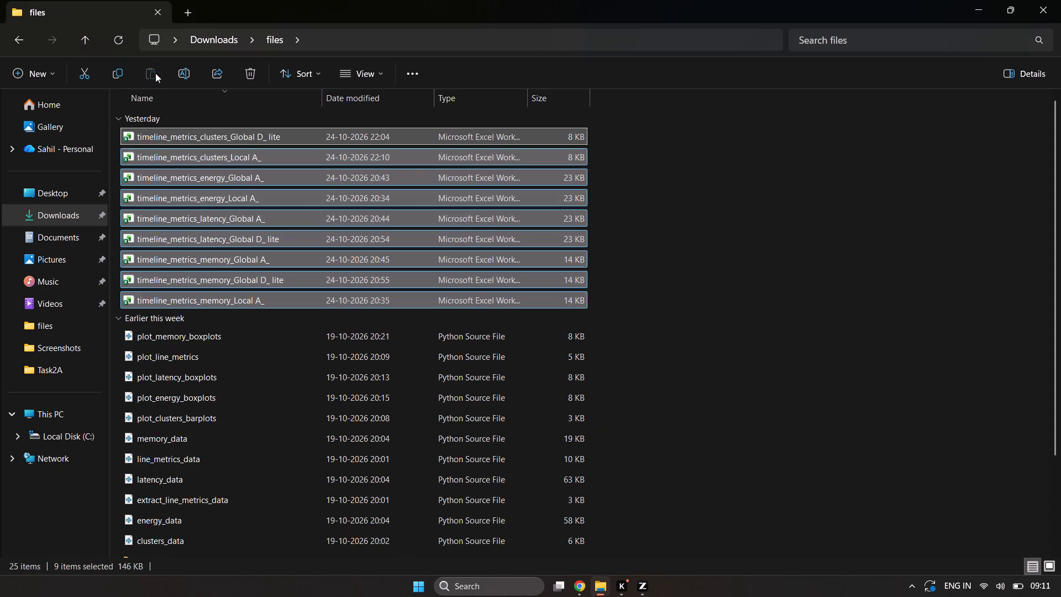
# Move the timeline_metrics_energy_Global D_ lite and timeline_metrics_latency_Local A_ workbooks from Downloads into the files folder.
pyautogui.click(17, 41)
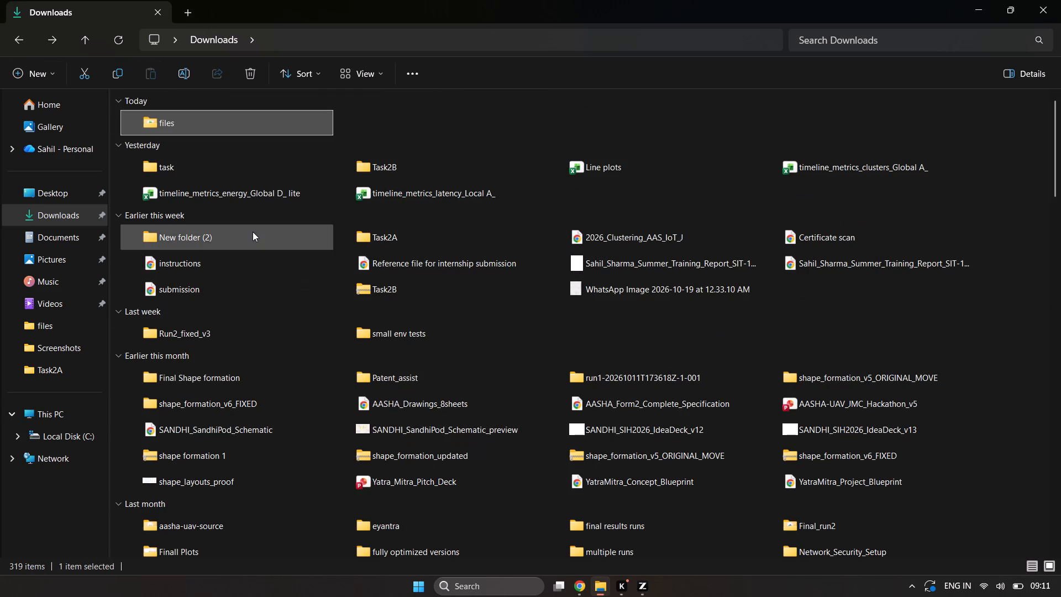
pyautogui.moveTo(278, 202); pyautogui.dragTo(385, 192)
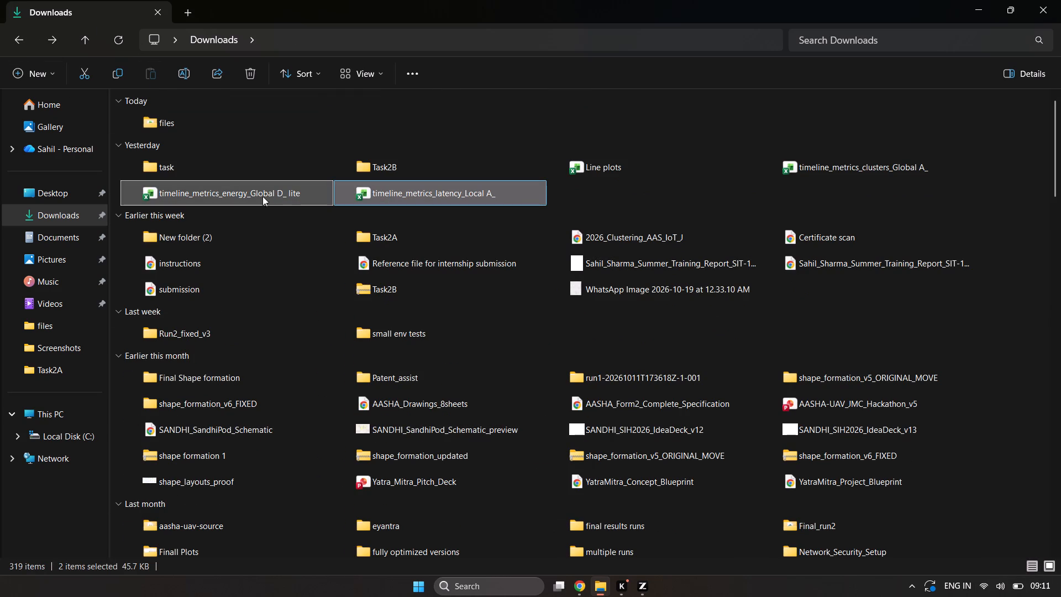
pyautogui.click(87, 77)
pyautogui.moveTo(151, 116); pyautogui.dragTo(144, 117)
pyautogui.click(144, 117)
pyautogui.doubleClick(160, 121)
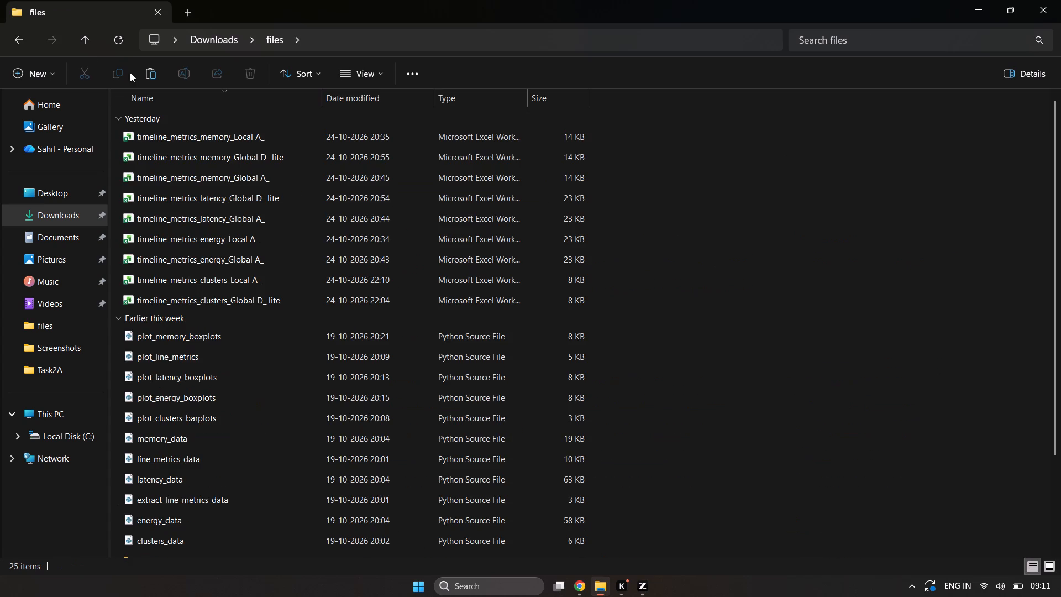
pyautogui.click(145, 63)
# Move the Line plots and timeline_metrics_clusters_Global A_ workbooks from Downloads into the files folder, then return to Downloads.
pyautogui.click(24, 37)
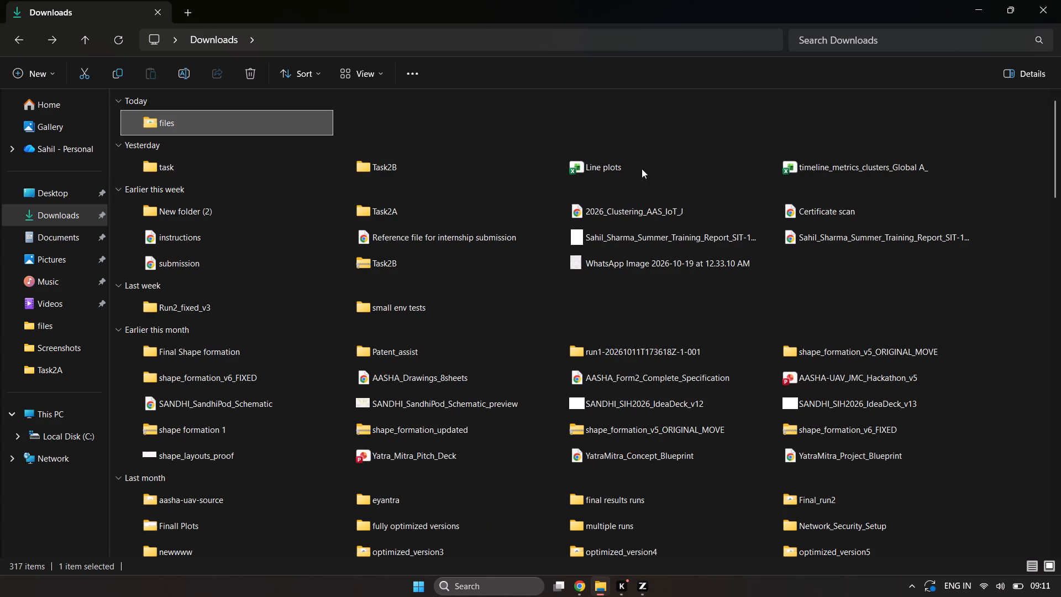
pyautogui.moveTo(642, 169); pyautogui.dragTo(831, 153)
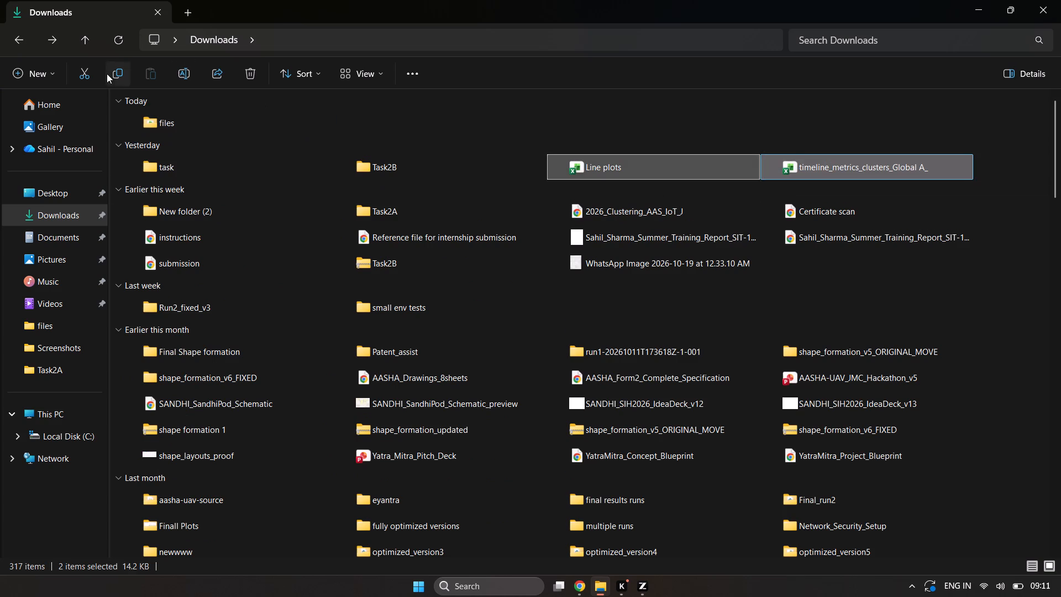
pyautogui.click(80, 78)
pyautogui.doubleClick(161, 116)
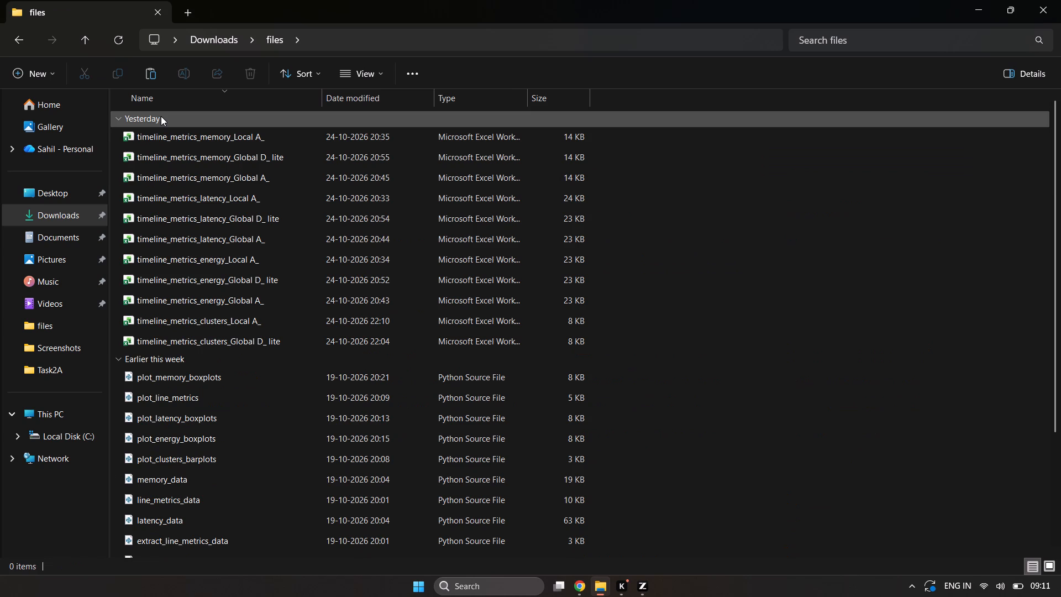
pyautogui.click(150, 80)
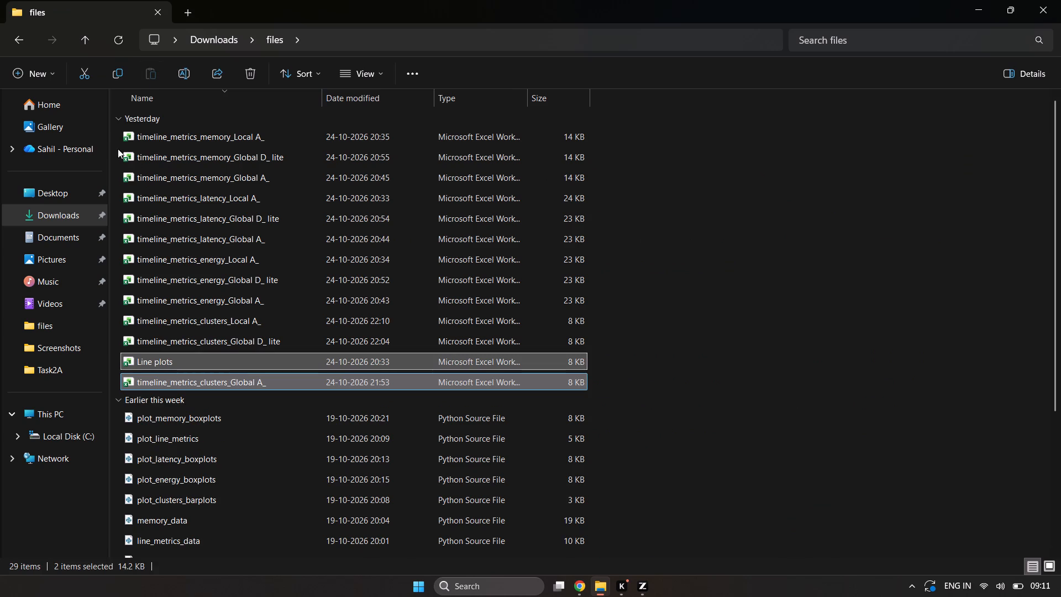
pyautogui.click(17, 43)
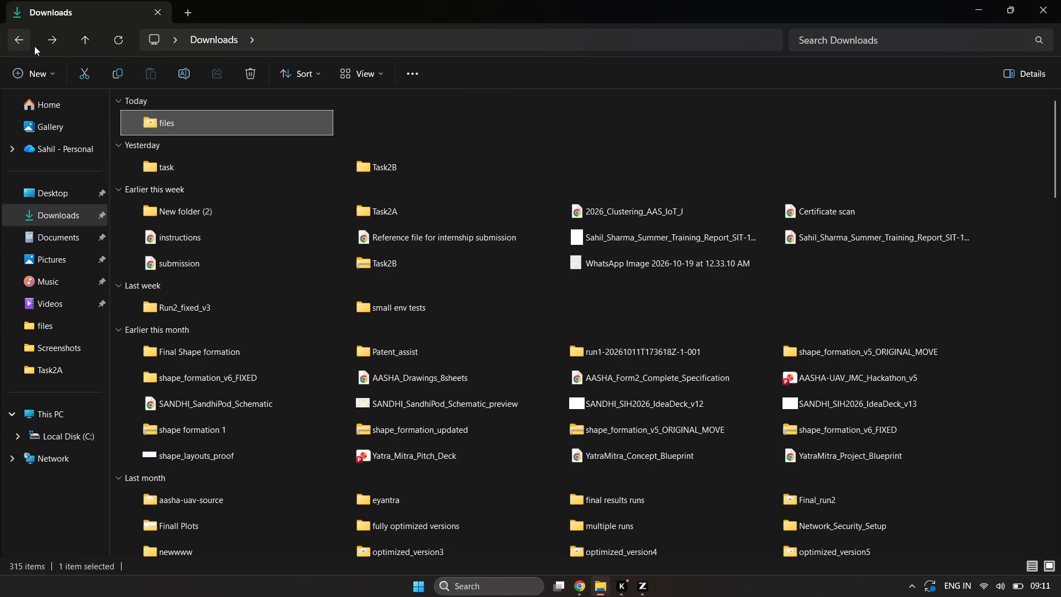